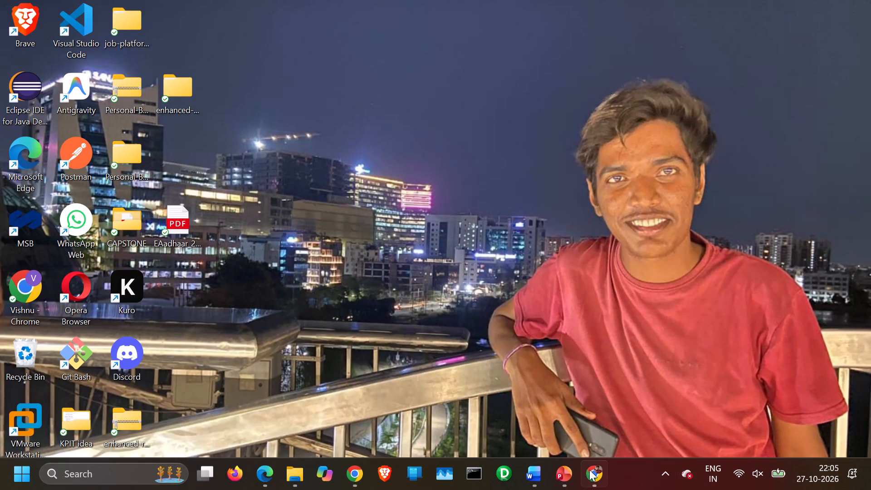
Switch to Chrome and review the layout of the Placement_CV document, comparing it with the reference resume PDF.
left_click(357, 475)
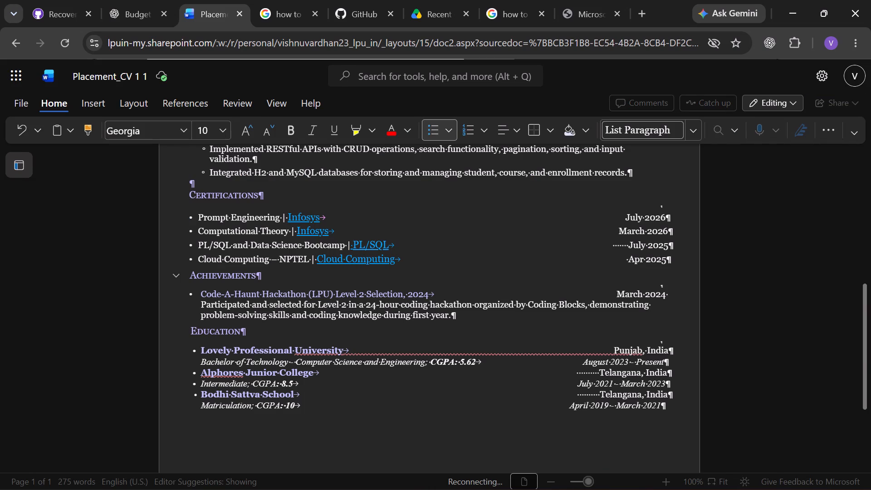
scroll(431, 335, "up", 2)
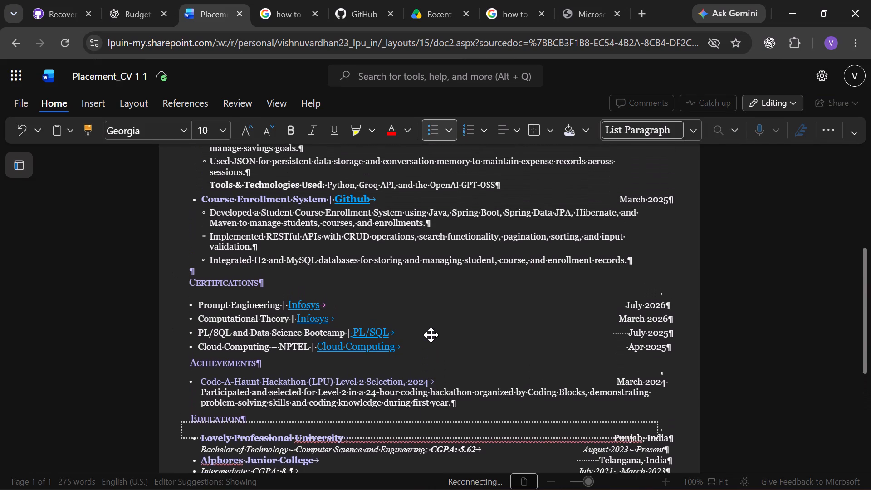
scroll(431, 335, "up", 3)
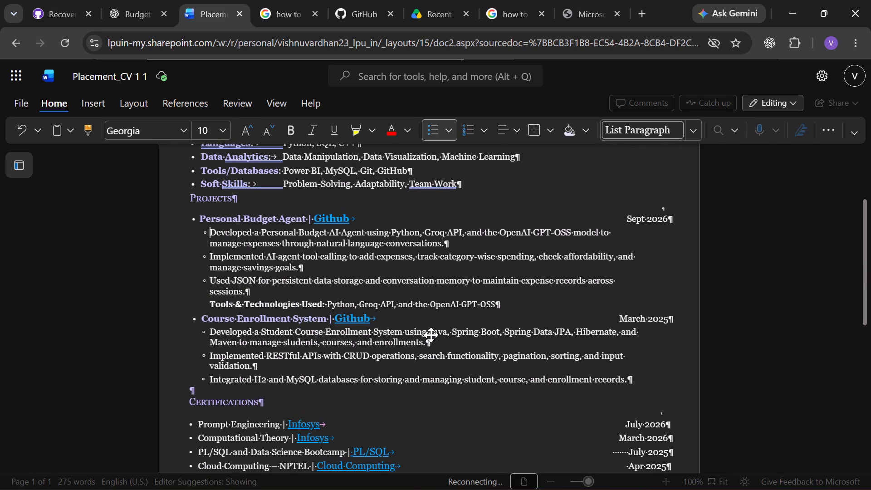
scroll(431, 335, "up", 1)
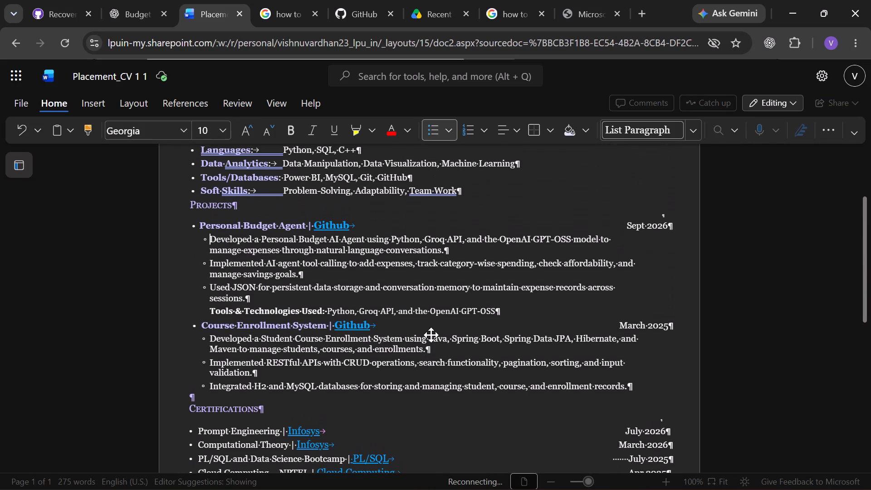
scroll(431, 335, "up", 1)
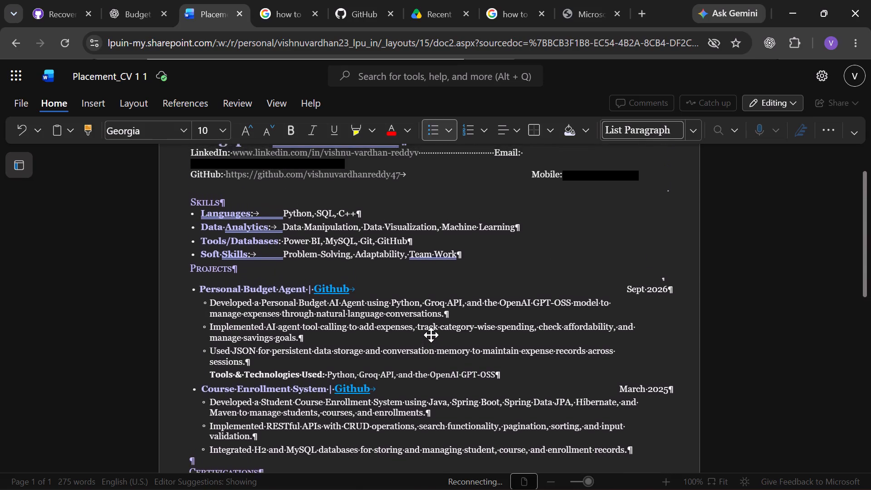
scroll(431, 335, "up", 1)
scroll(431, 335, "down", 1)
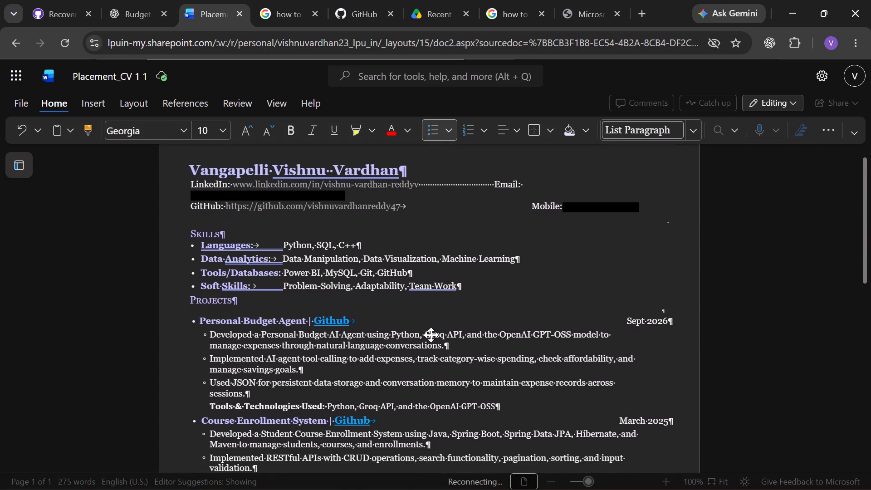
scroll(431, 335, "down", 1)
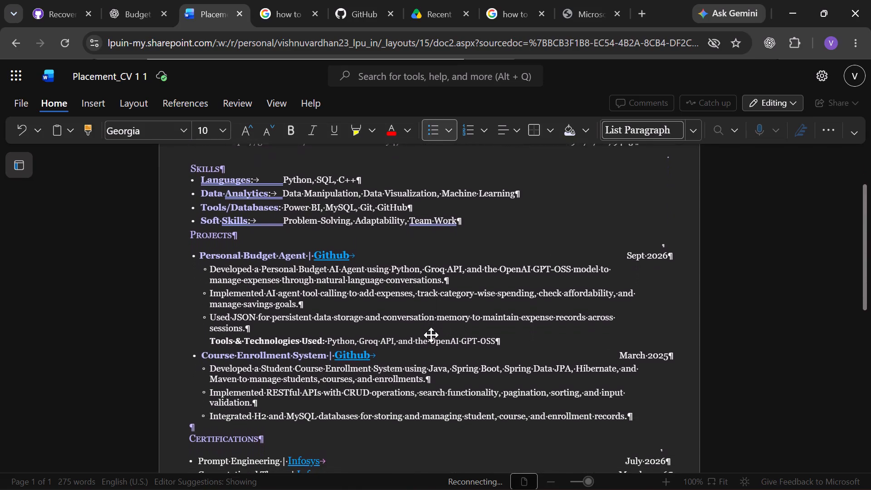
scroll(431, 335, "down", 1)
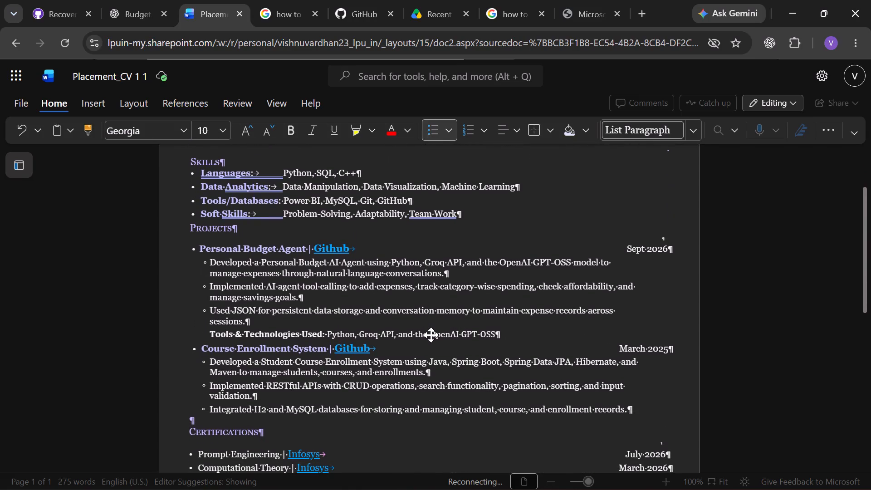
scroll(431, 335, "down", 1)
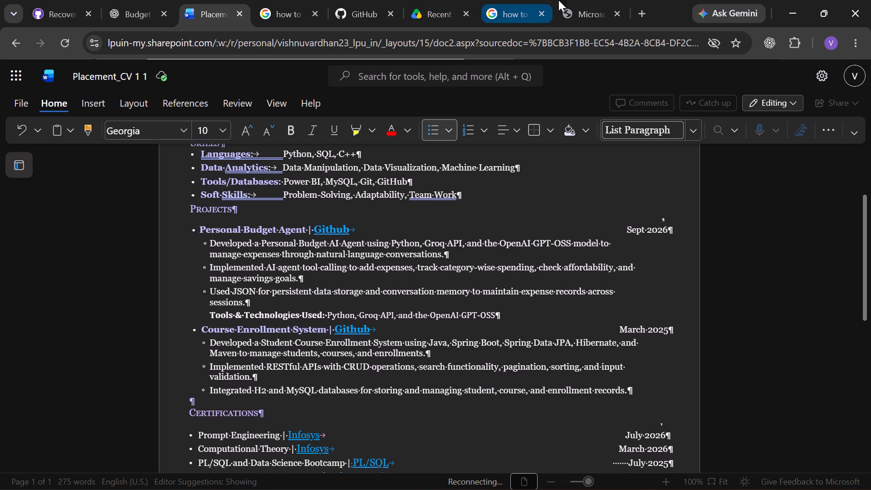
left_click(577, 0)
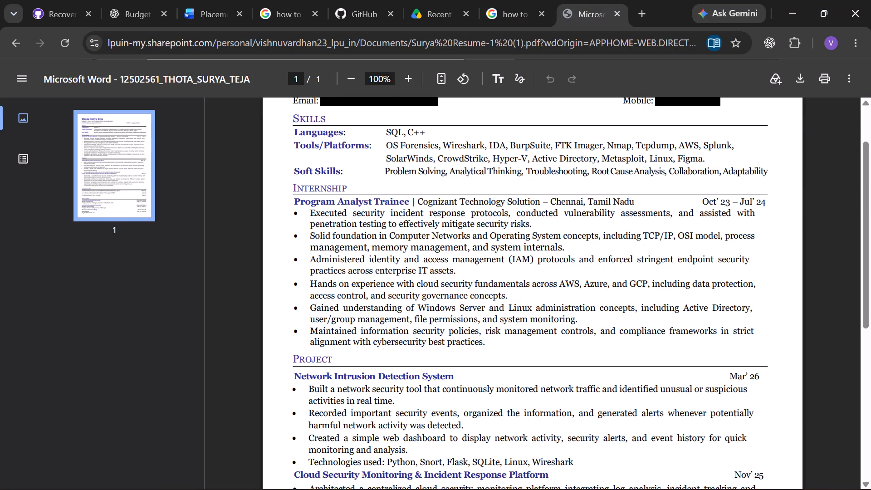
left_click(206, 0)
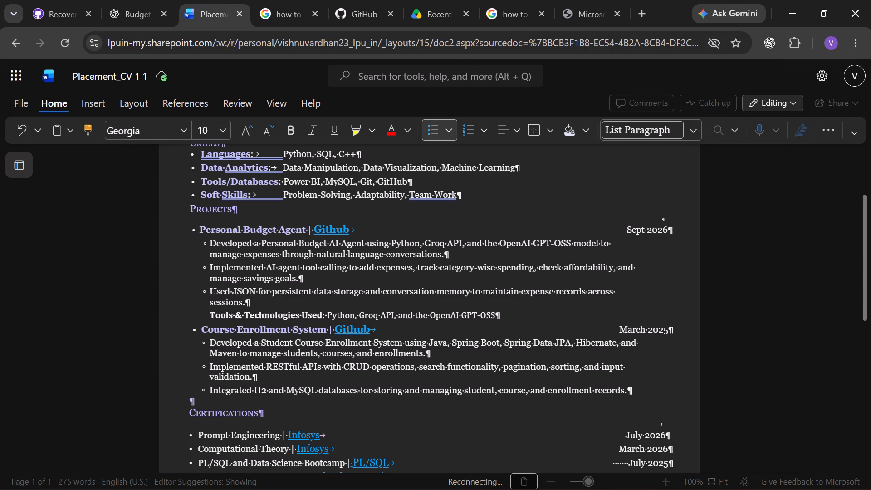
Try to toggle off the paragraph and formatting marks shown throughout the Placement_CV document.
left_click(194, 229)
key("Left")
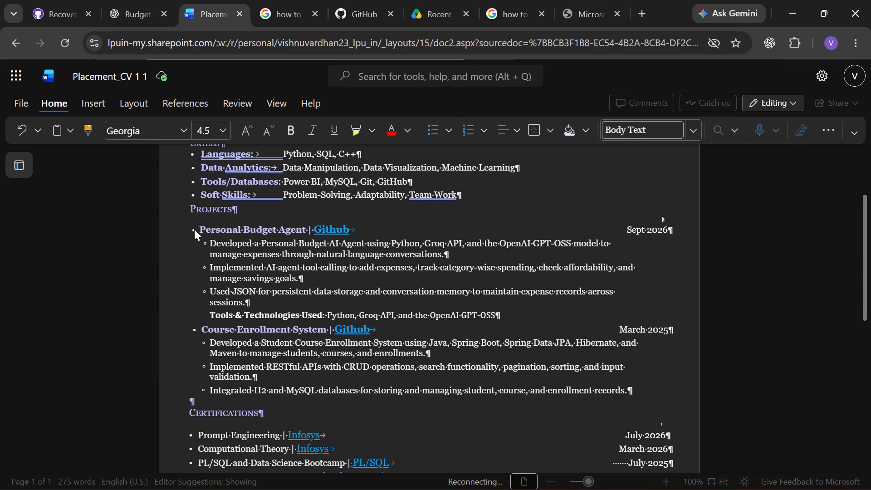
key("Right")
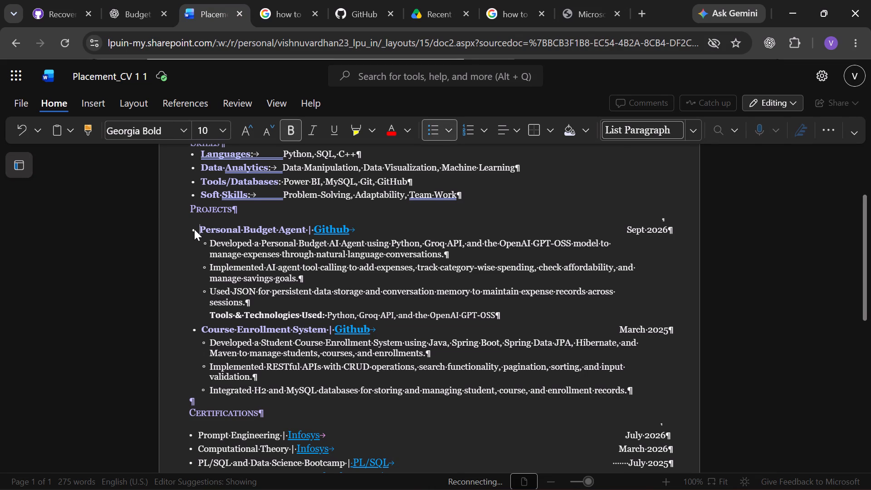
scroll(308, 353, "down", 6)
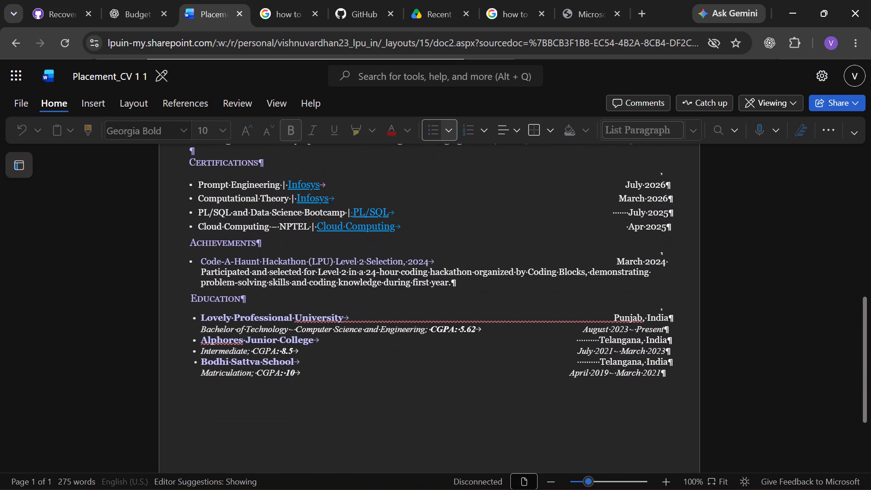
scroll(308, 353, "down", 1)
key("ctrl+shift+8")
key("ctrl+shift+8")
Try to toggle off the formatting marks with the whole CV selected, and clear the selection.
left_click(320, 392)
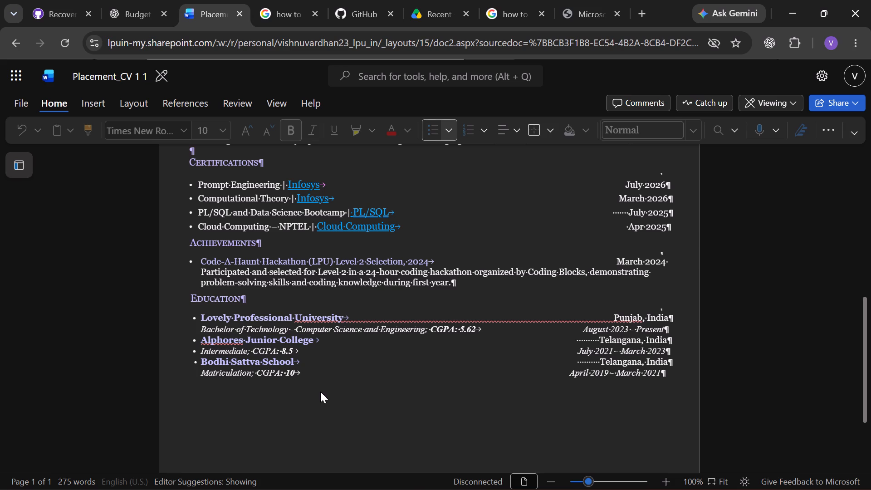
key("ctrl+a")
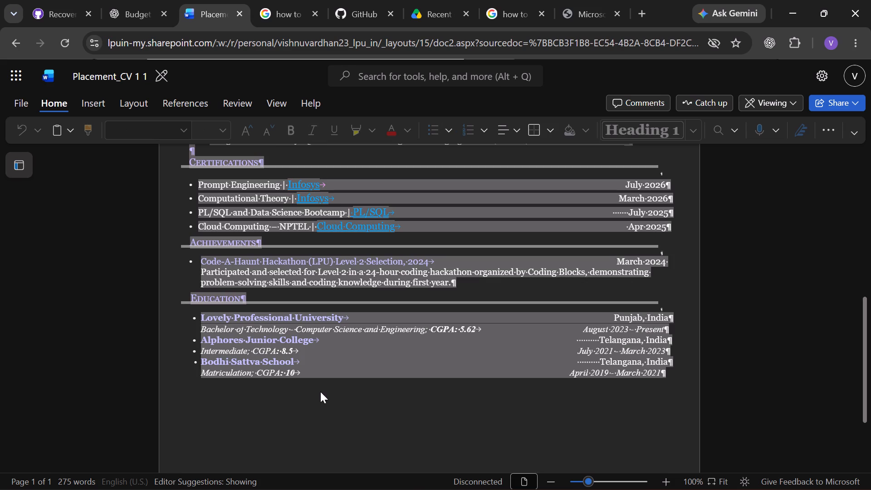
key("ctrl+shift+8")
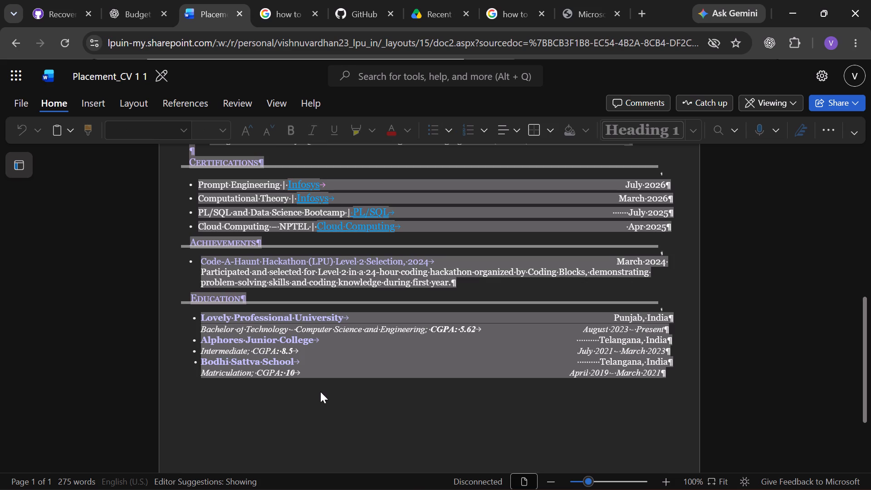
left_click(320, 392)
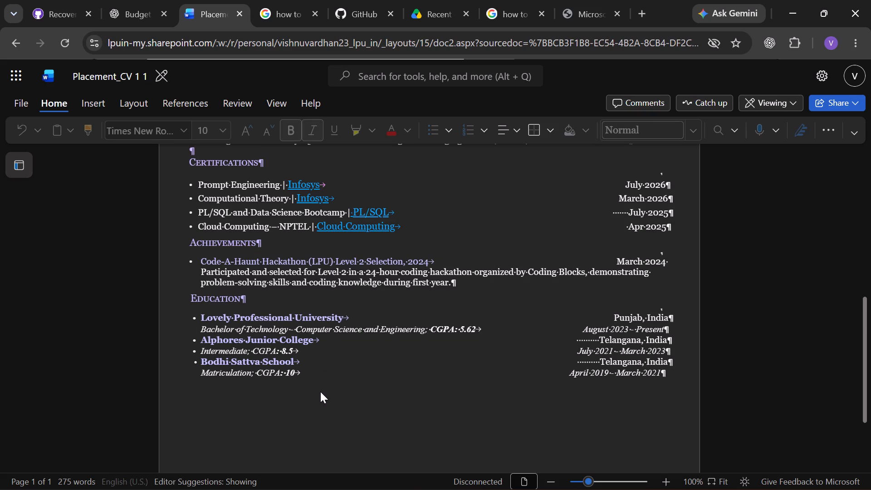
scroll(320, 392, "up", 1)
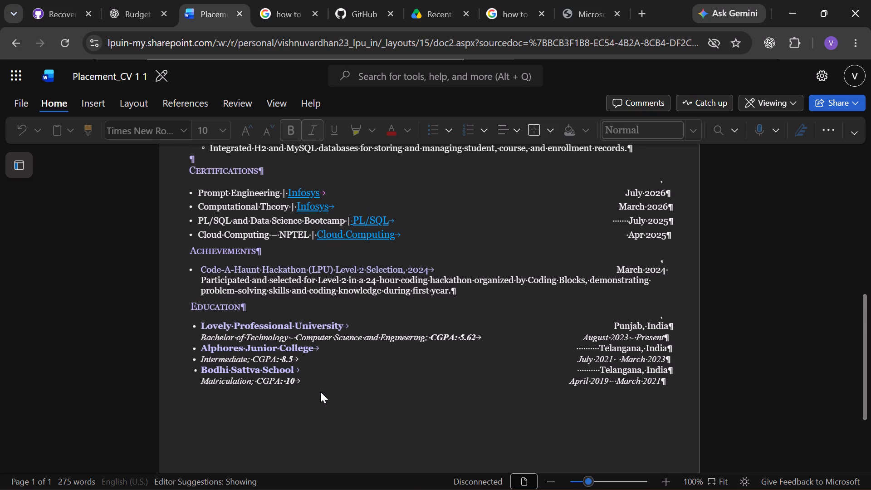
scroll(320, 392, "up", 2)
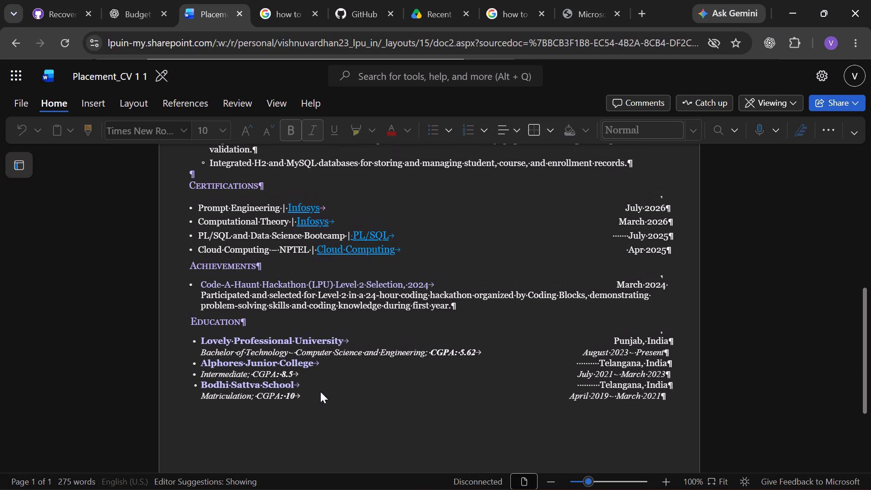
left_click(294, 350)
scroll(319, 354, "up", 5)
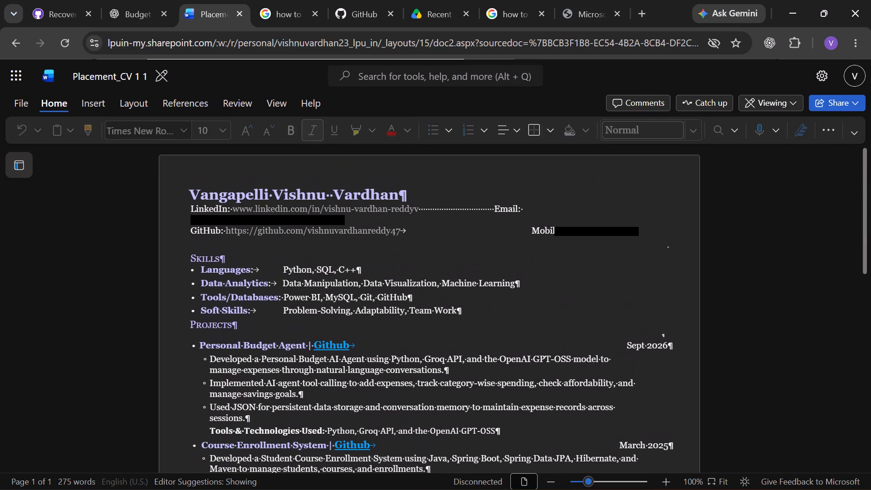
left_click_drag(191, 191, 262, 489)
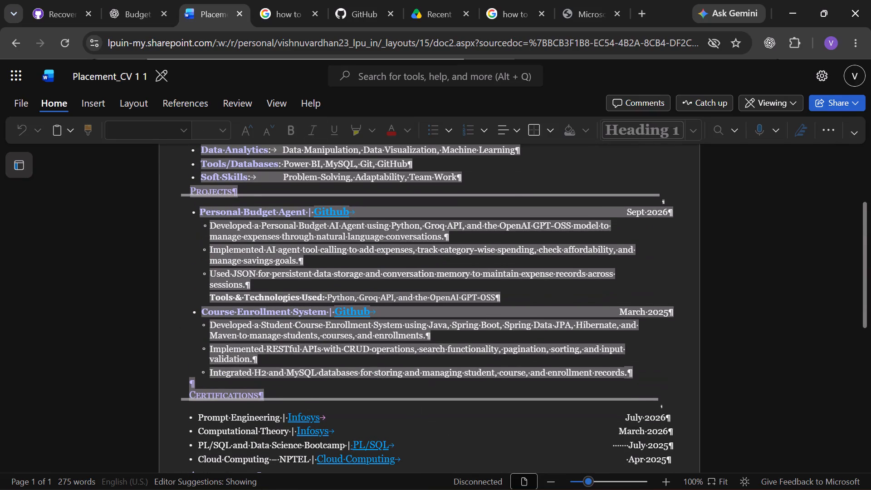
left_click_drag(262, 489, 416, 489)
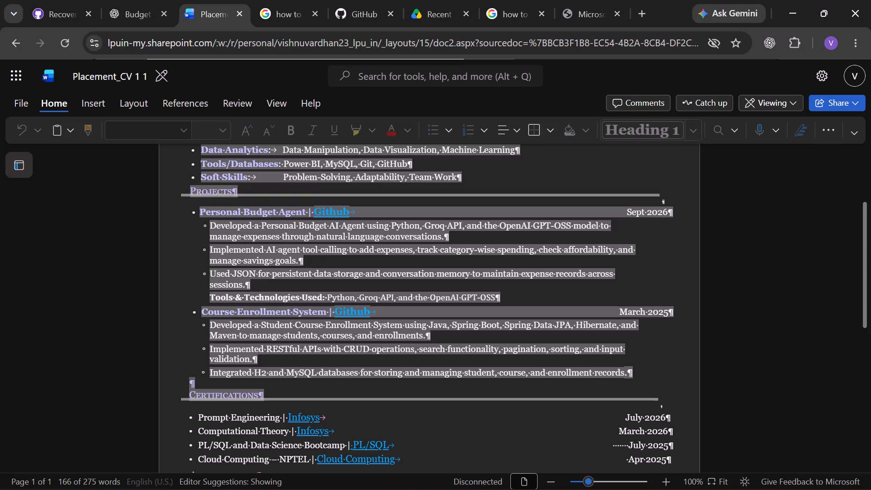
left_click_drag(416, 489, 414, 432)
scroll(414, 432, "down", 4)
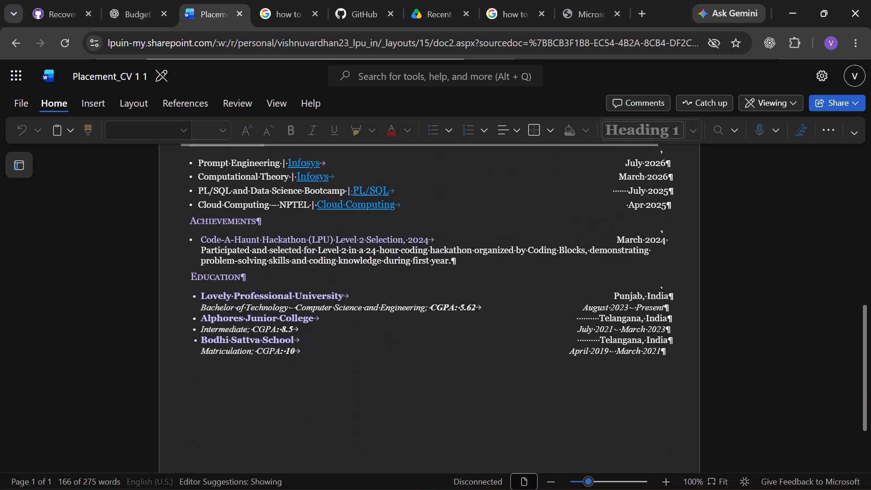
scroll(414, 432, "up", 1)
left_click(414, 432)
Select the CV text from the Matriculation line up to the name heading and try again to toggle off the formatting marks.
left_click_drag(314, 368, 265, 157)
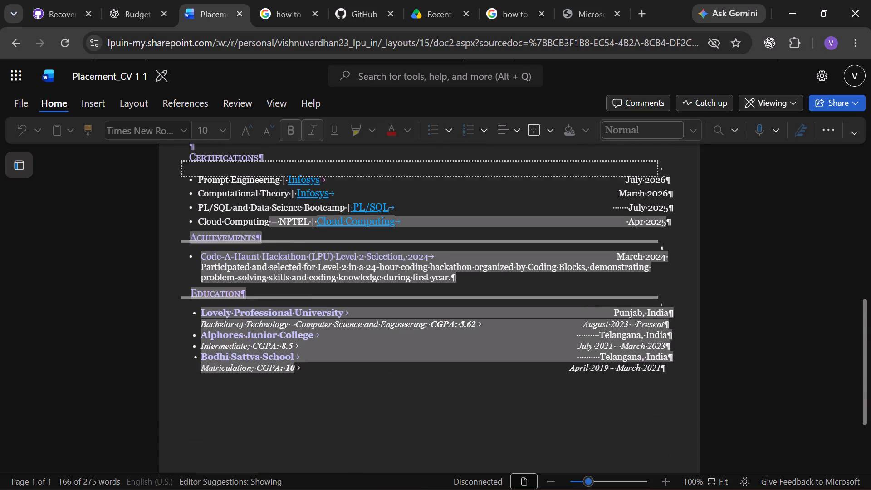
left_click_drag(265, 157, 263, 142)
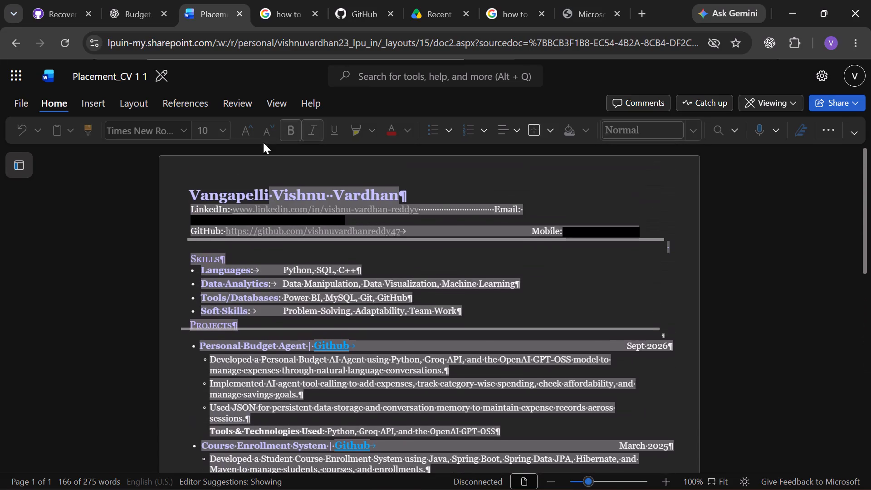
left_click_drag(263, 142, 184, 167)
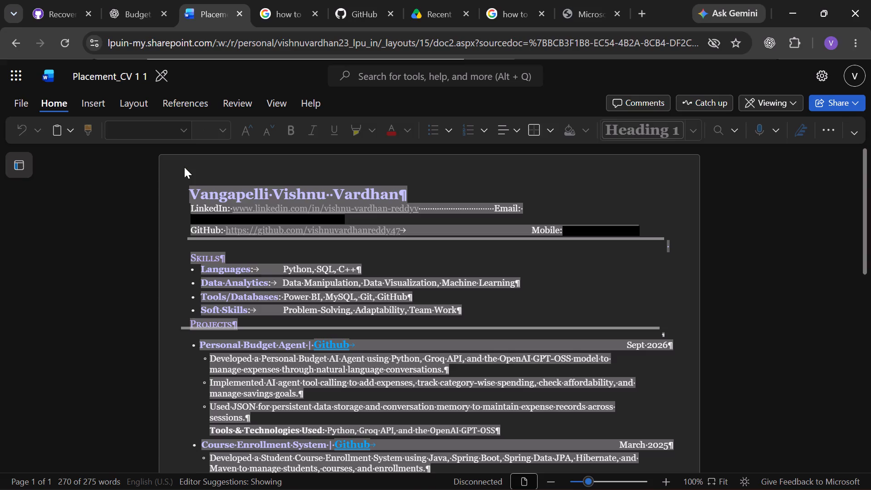
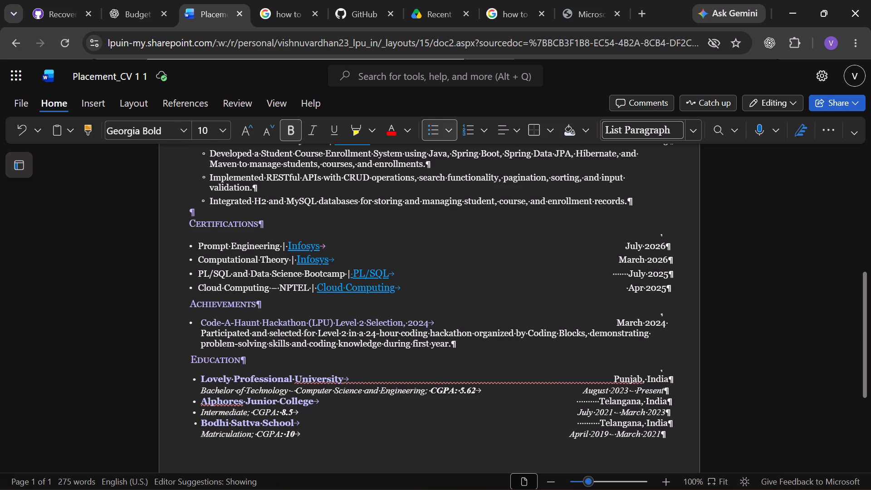
key("Delete")
key("Delete")
key("Delete")
key("Delete")
key("Delete")
key("Delete")
key("Delete")
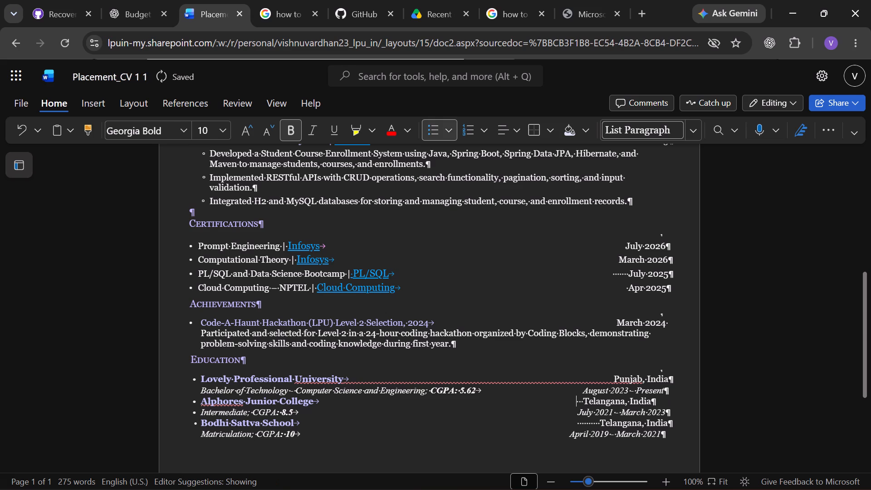
key("Delete")
key("Delete")
key("Delete")
Try a tab before "Telangana, India" on the Alphores Junior College line, removing the space after its comma and the tab again.
key("Tab")
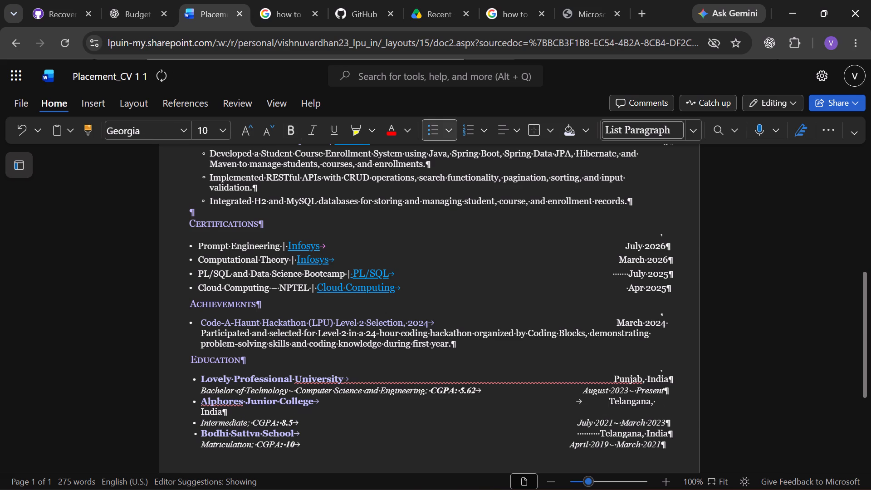
left_click(200, 412)
key("BackSpace")
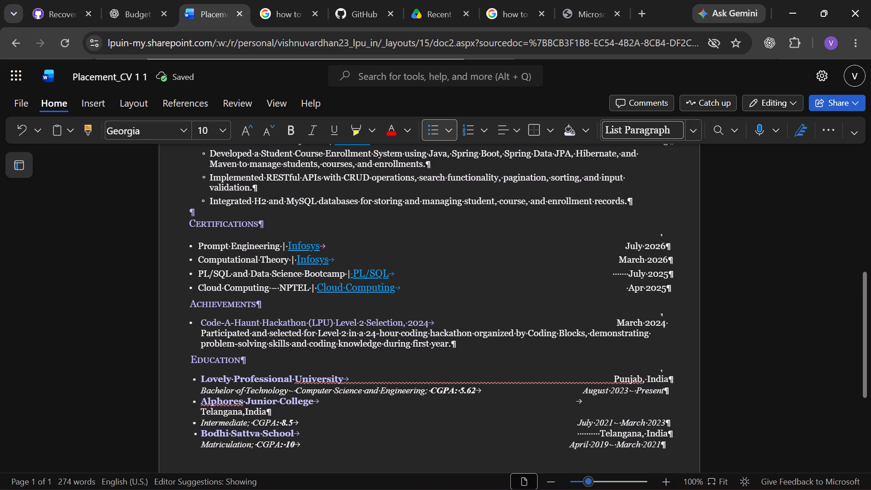
left_click(202, 412)
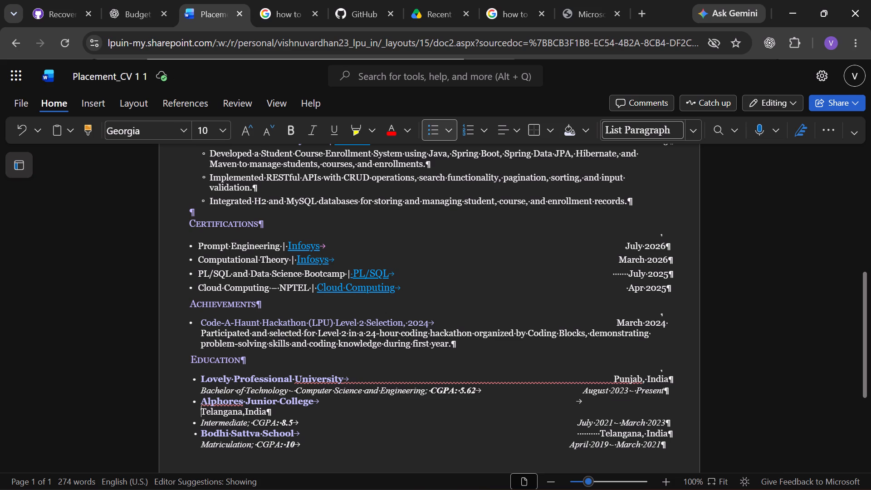
key("BackSpace")
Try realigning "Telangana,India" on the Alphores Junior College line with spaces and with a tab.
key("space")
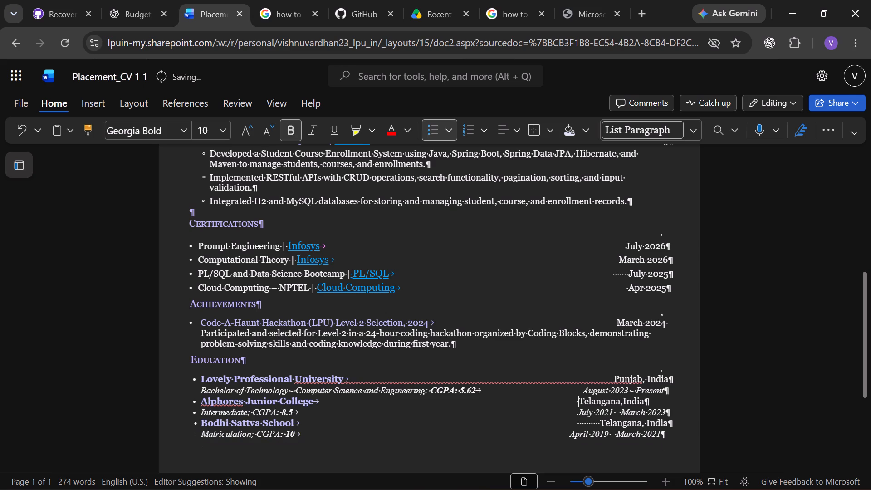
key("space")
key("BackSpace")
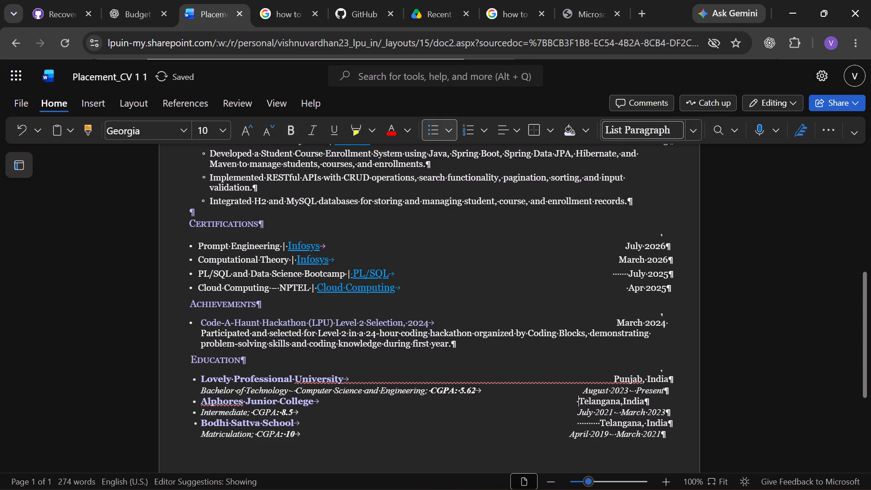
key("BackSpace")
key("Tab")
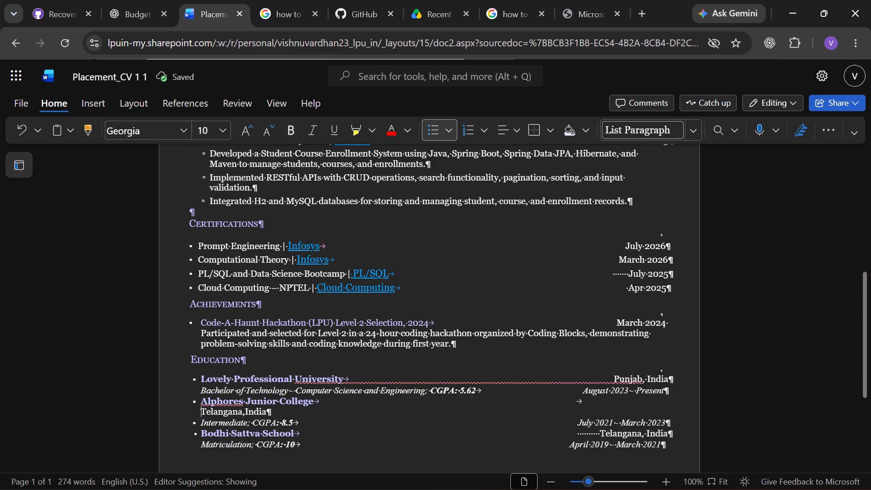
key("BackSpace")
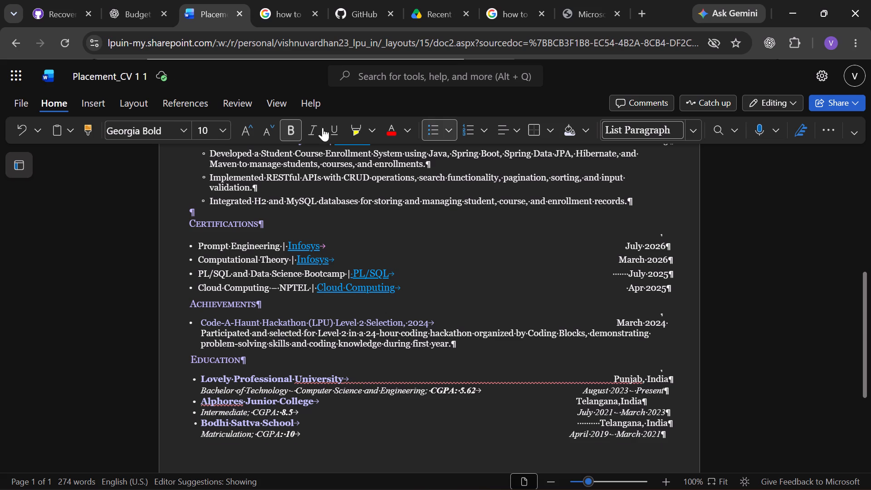
Switch to the sample resume PDF and examine how its Certificates and Education sections align dates and locations.
left_click(576, 8)
scroll(596, 226, "down", 1)
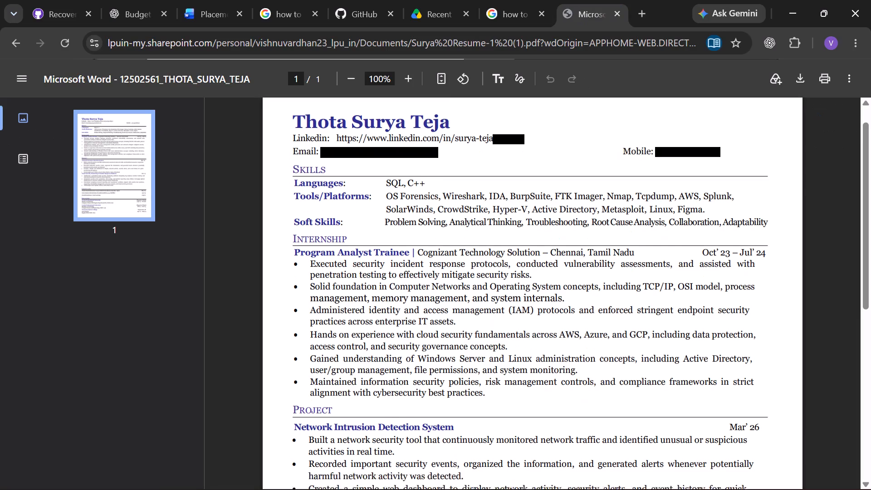
scroll(596, 226, "down", 4)
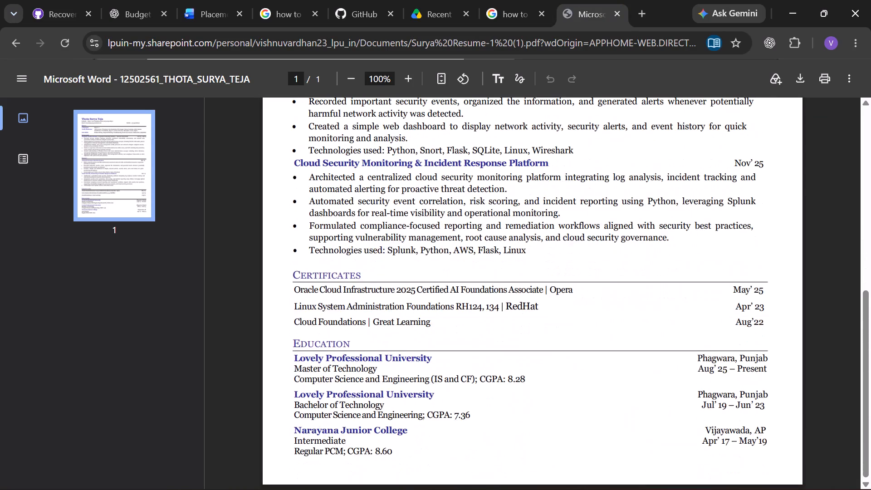
scroll(596, 226, "down", 2)
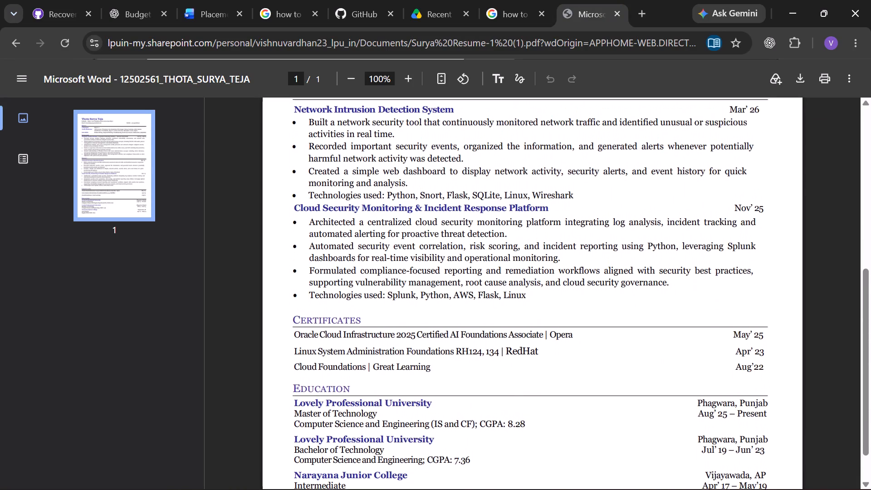
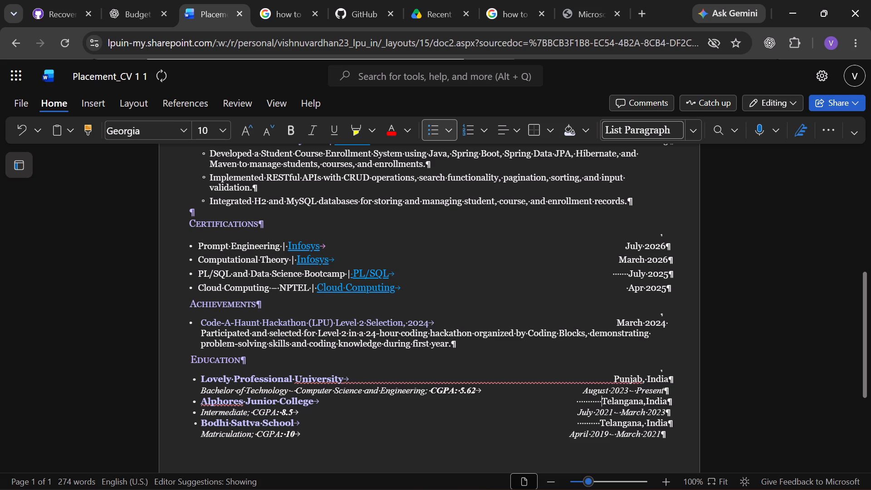
On the Alphores Junior College line, remove one leading space before "Telangana" and restore the space between the comma and "India".
key("space")
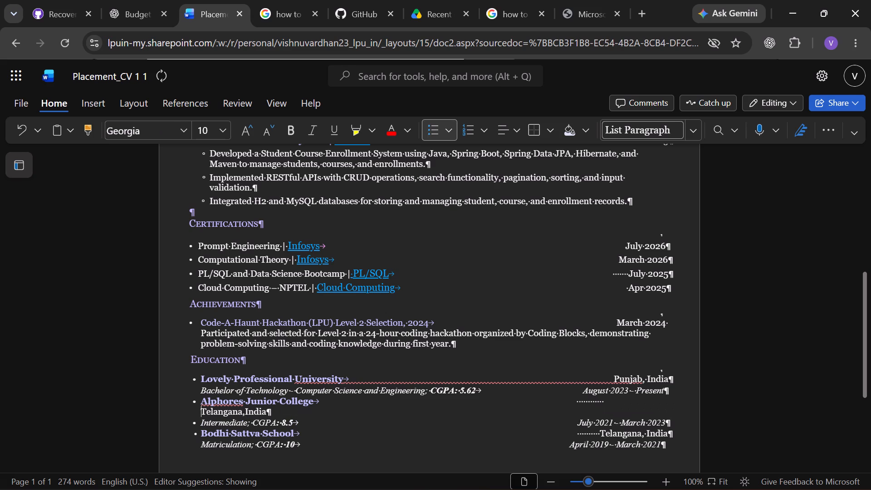
key("BackSpace")
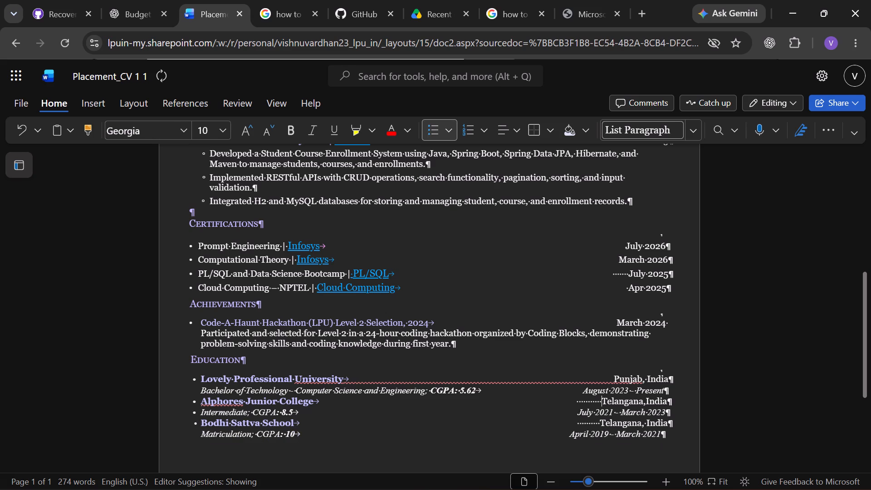
key("BackSpace")
key("Right")
key("Right")
key("Right")
key("Right")
key("Right")
key("Right")
key("Right")
key("Right")
key("Right")
key("Right")
key("Right")
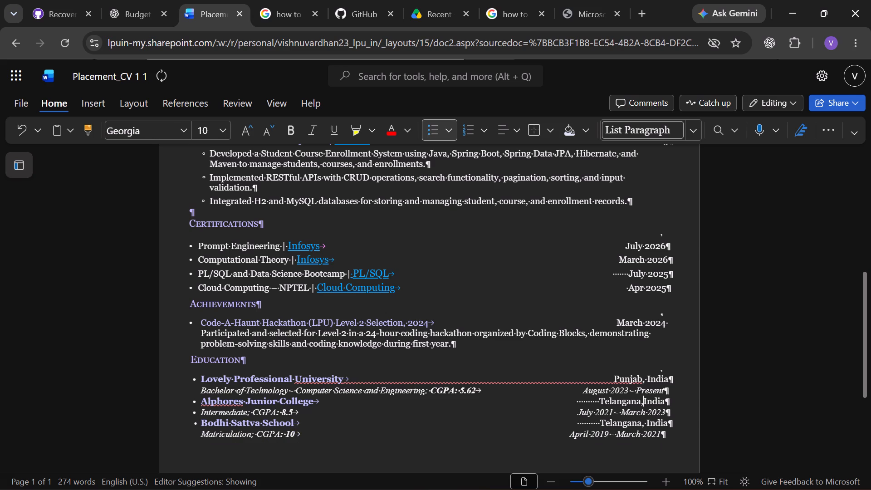
key("Left")
key("space")
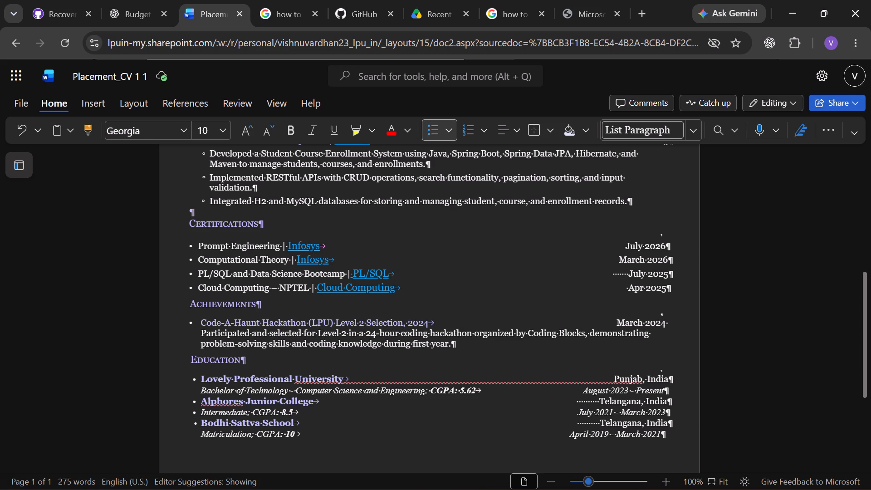
Check the sample resume PDF and pad the Education dates with leading spaces: two before August 2023, one before July 2021, three before April 2019.
left_click(576, 11)
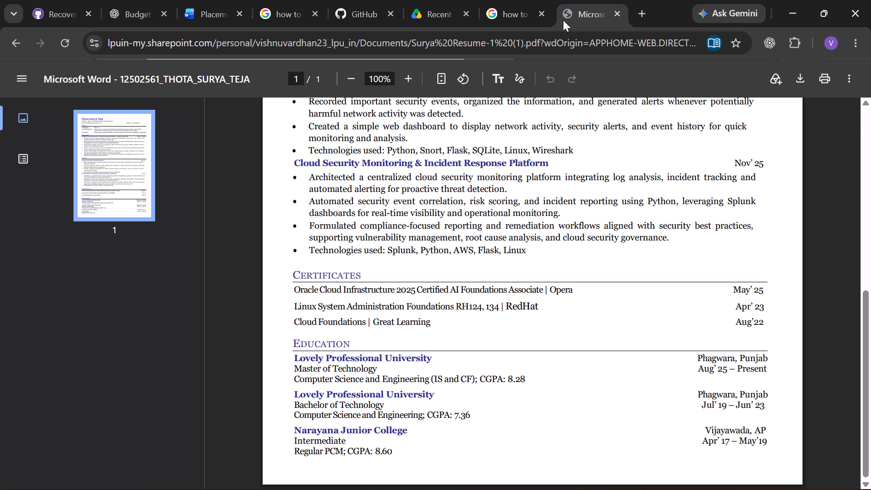
left_click(206, 9)
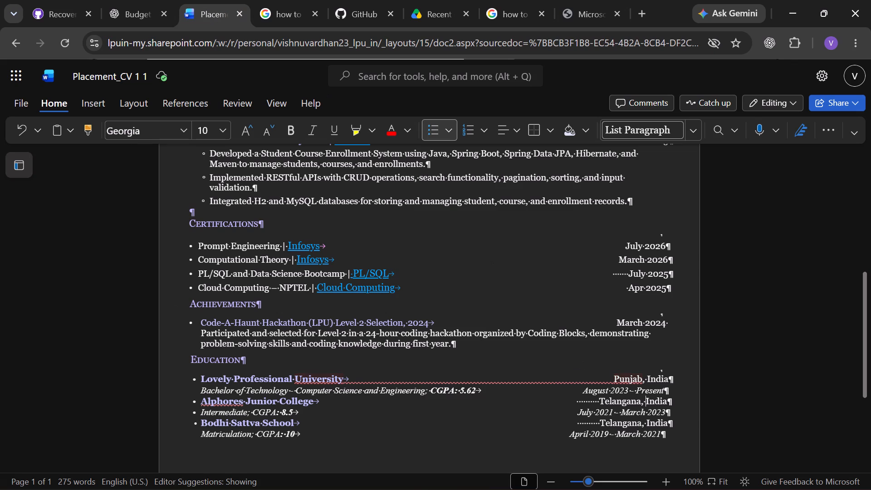
left_click(582, 390)
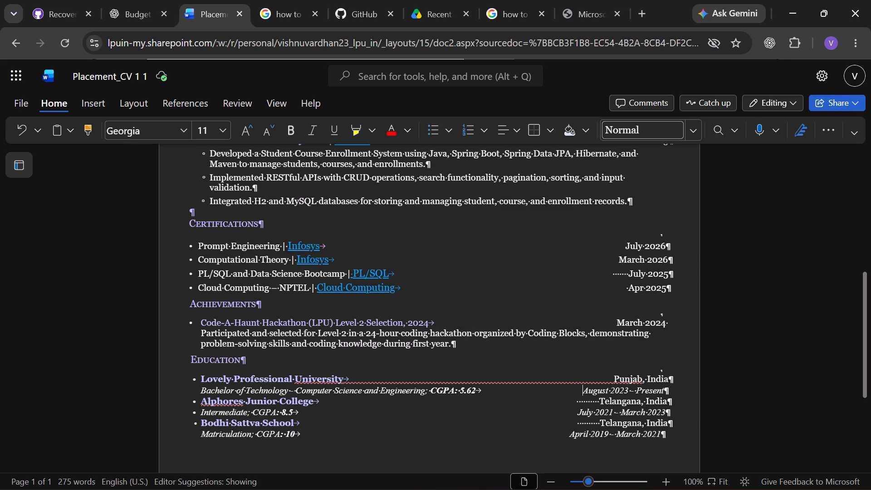
left_click(582, 390)
key("space")
key("space")
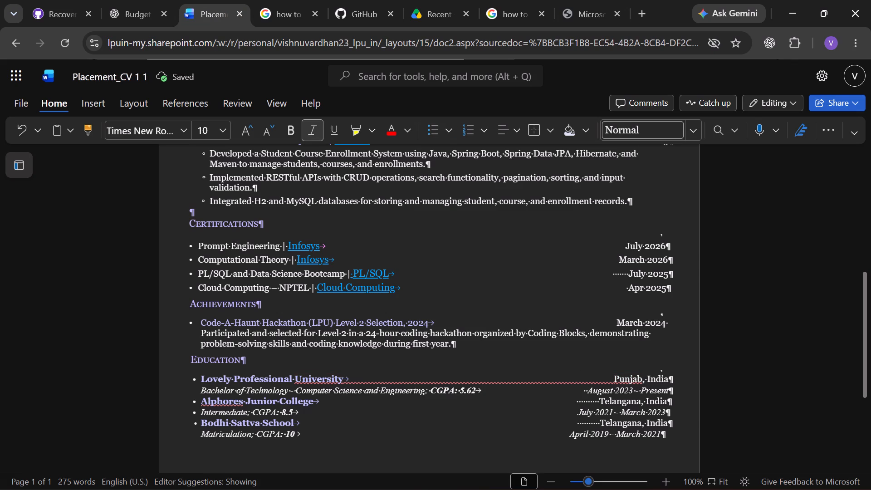
left_click(578, 414)
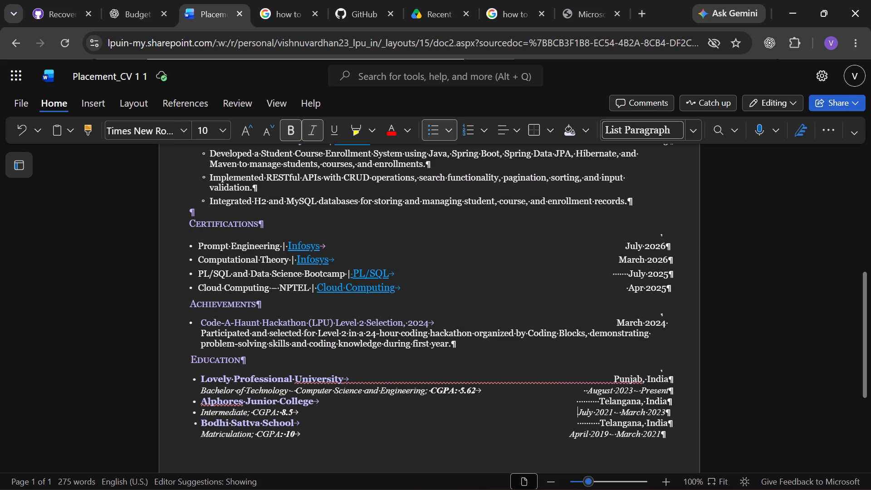
key("space")
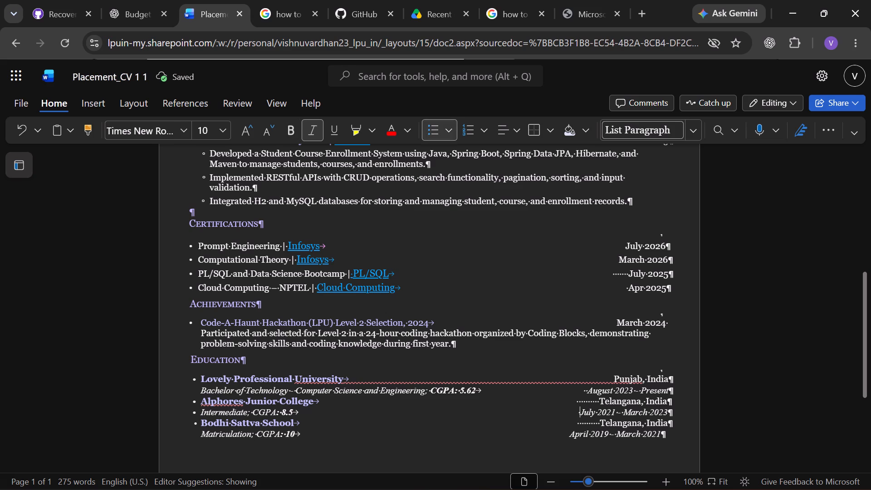
left_click(571, 436)
key("space")
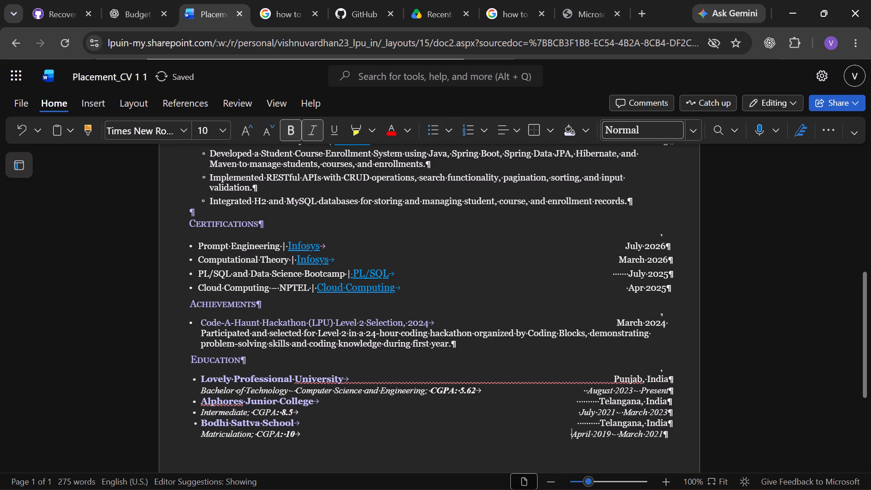
key("space")
key("space")
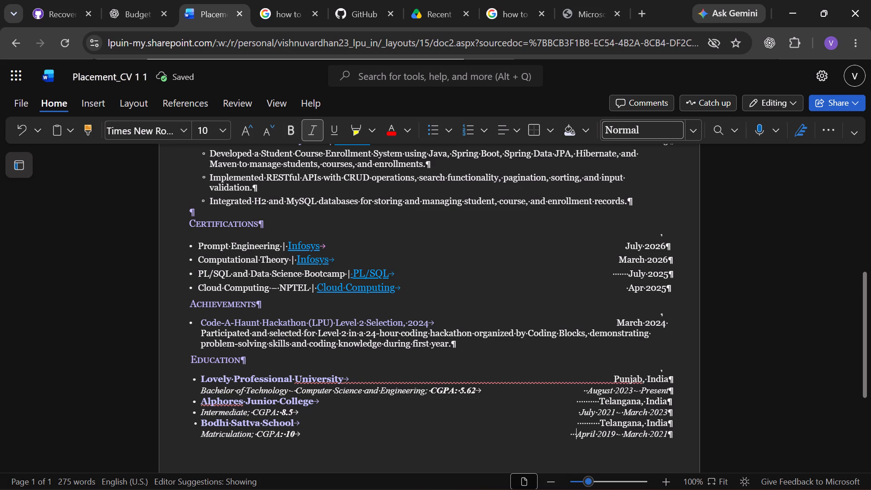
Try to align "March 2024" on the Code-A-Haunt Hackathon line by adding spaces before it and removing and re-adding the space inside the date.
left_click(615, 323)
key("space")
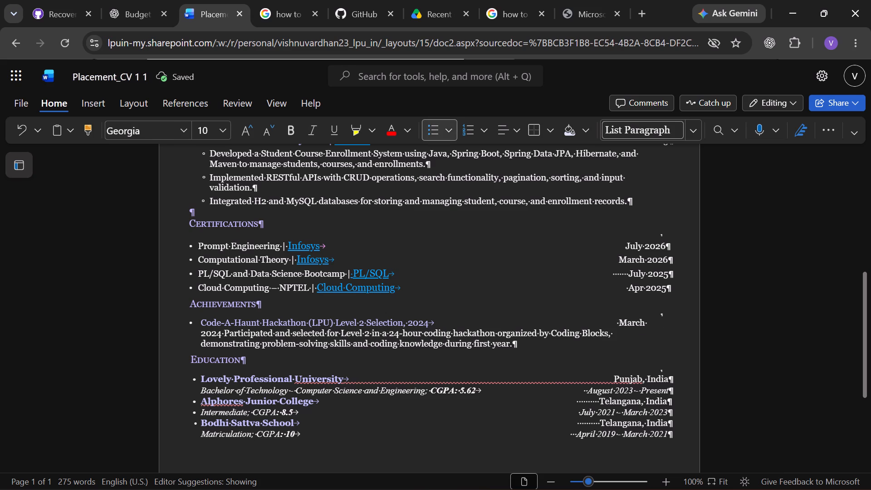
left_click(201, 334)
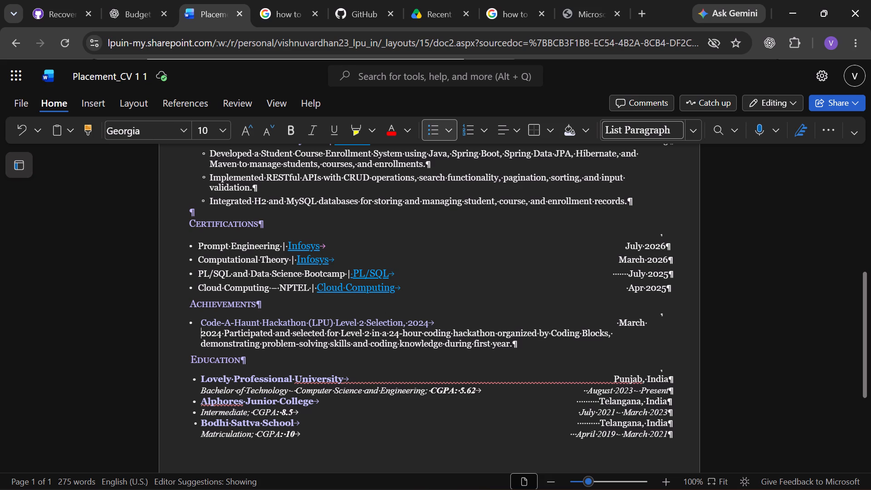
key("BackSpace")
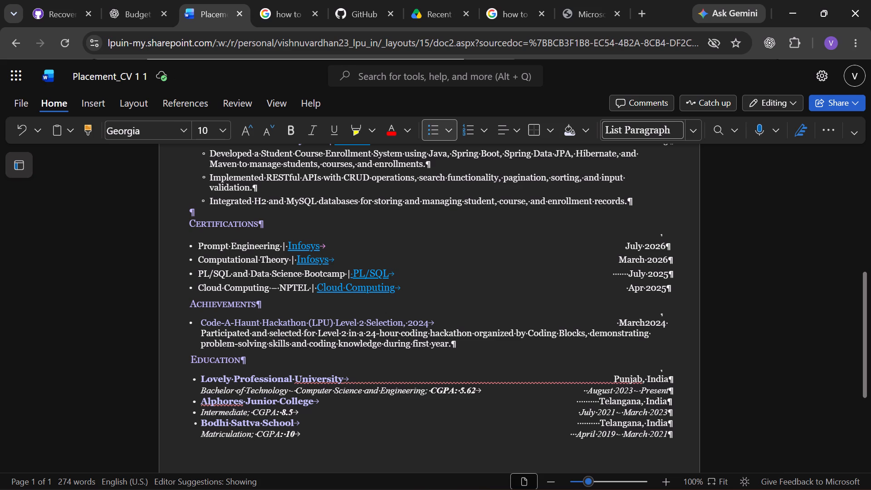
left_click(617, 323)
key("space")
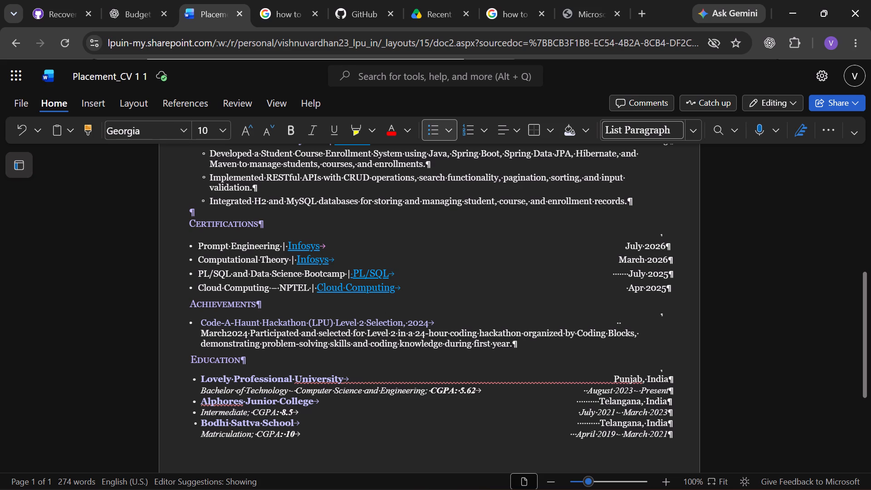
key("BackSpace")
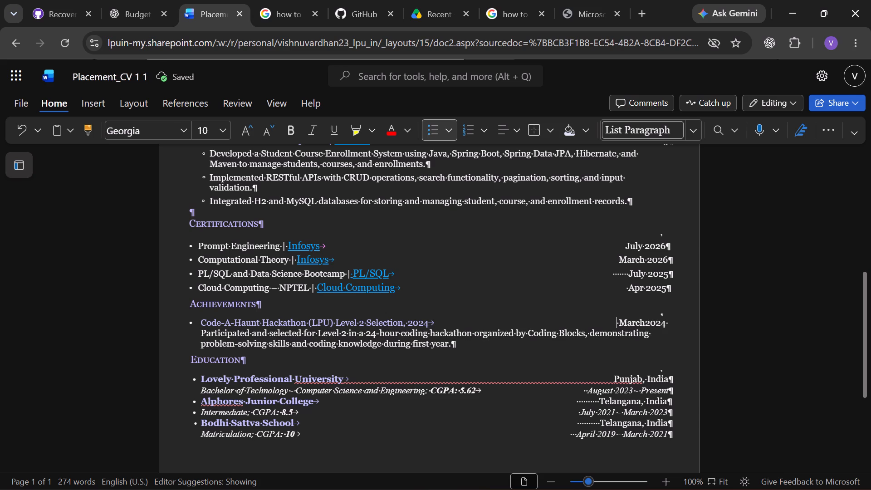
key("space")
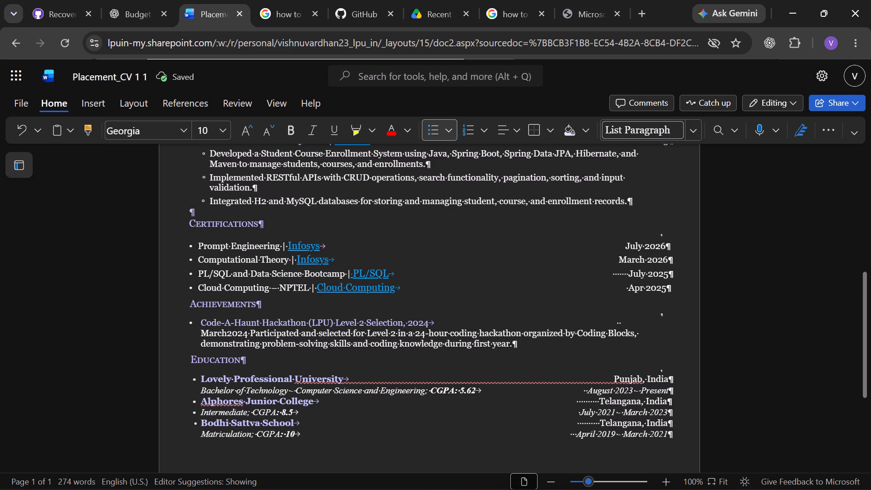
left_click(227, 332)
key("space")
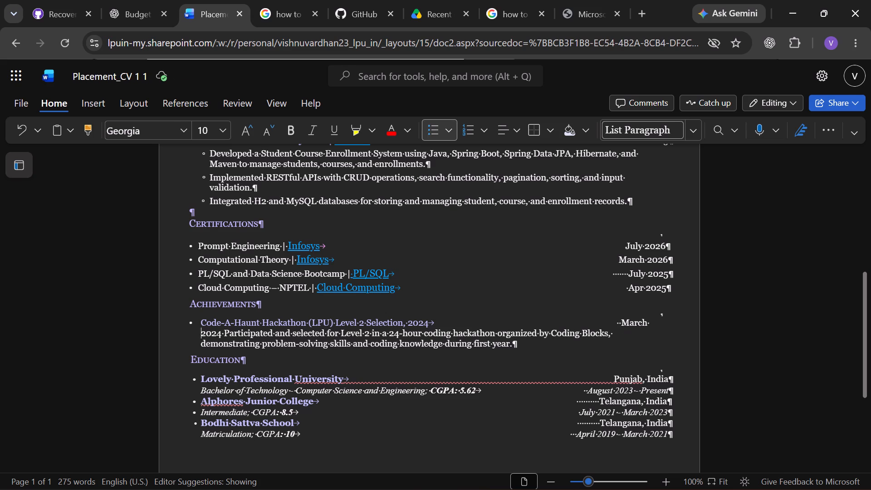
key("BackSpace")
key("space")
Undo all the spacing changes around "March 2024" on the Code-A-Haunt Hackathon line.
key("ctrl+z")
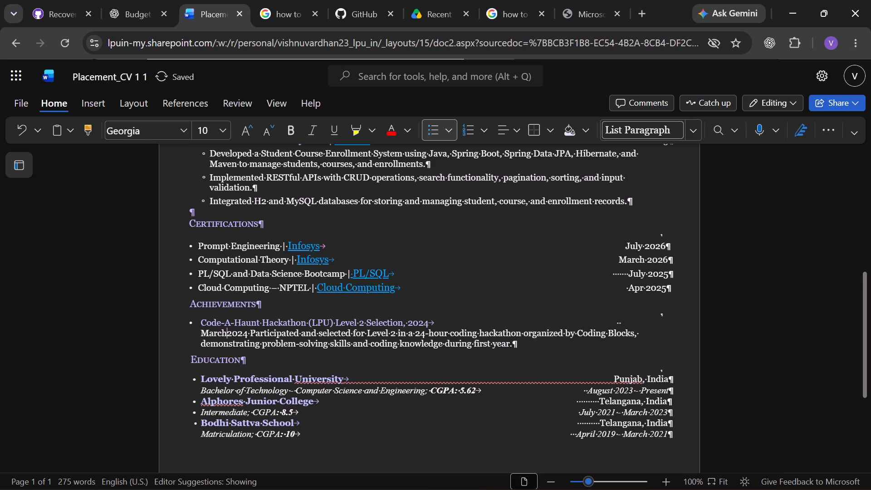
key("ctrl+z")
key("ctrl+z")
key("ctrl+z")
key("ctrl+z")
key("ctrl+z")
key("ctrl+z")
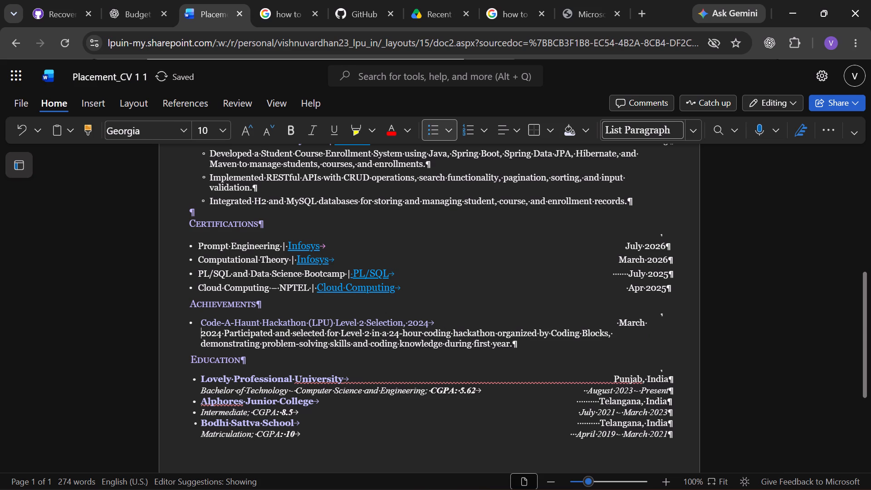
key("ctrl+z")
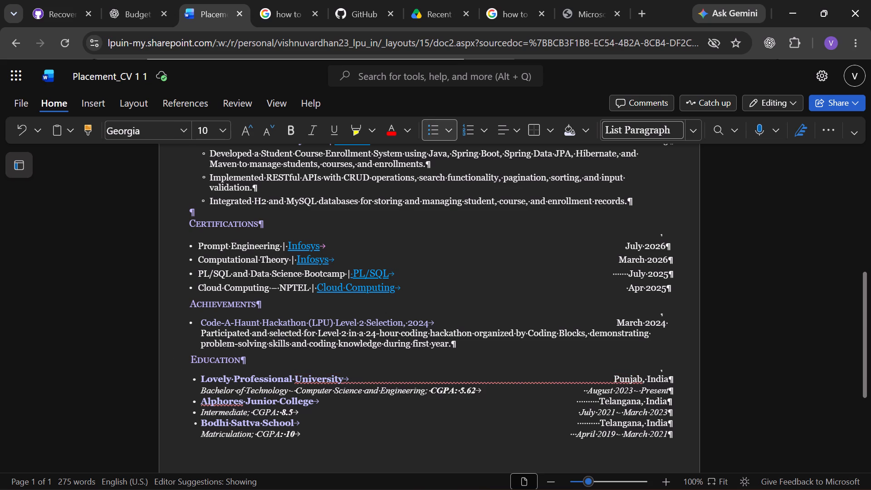
Delete "March 2024" from the Code-A-Haunt Hackathon line and start the "Participated and selected" description as a new paragraph.
left_click(669, 321)
key("Delete")
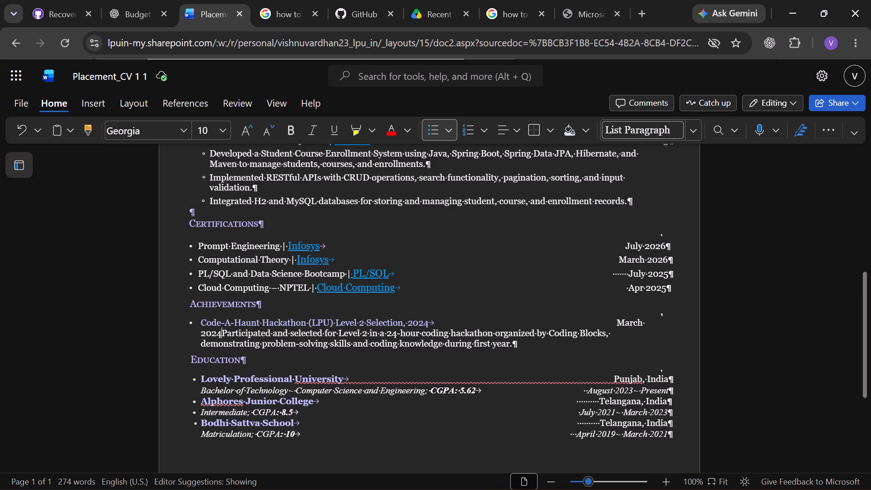
key("BackSpace")
key("BackSpace")
key("BackSpace")
key("BackSpace")
key("BackSpace")
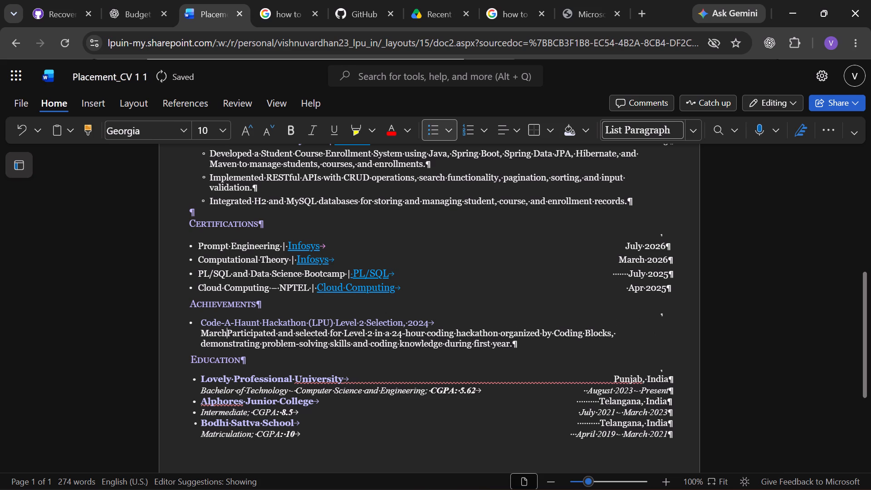
key("BackSpace")
key("BackSpace")
key("BackSpace")
key("BackSpace")
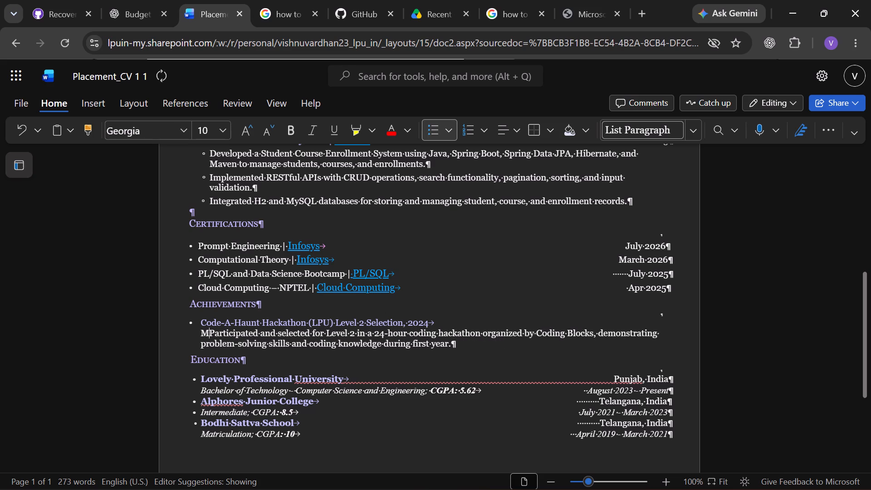
key("BackSpace")
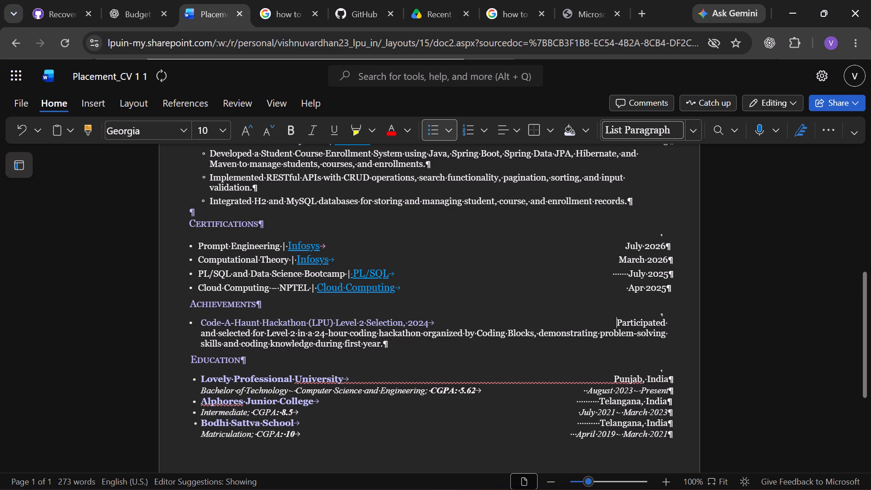
key("Return")
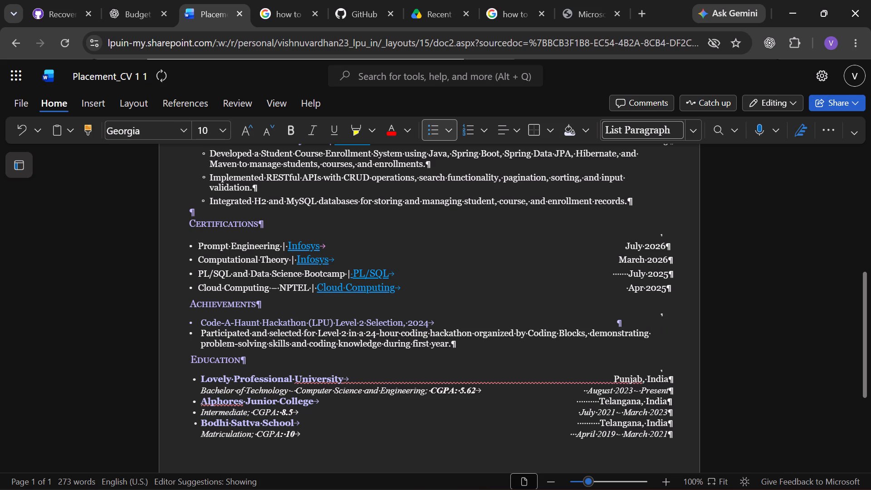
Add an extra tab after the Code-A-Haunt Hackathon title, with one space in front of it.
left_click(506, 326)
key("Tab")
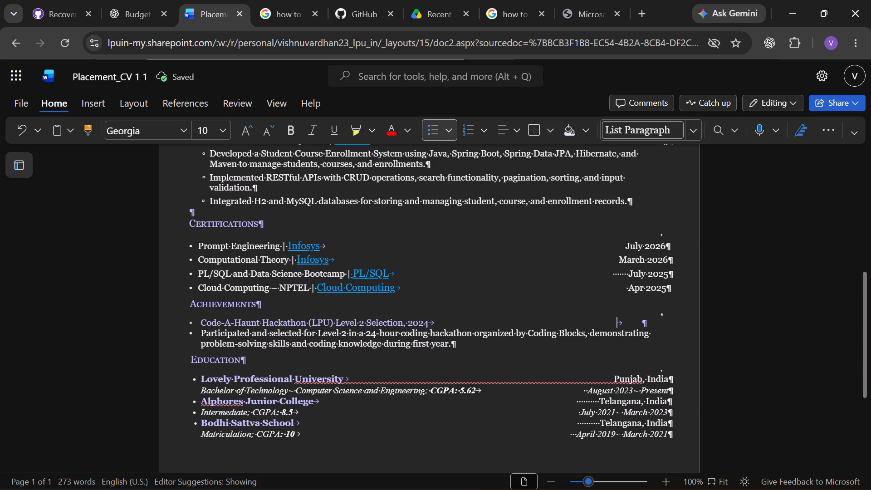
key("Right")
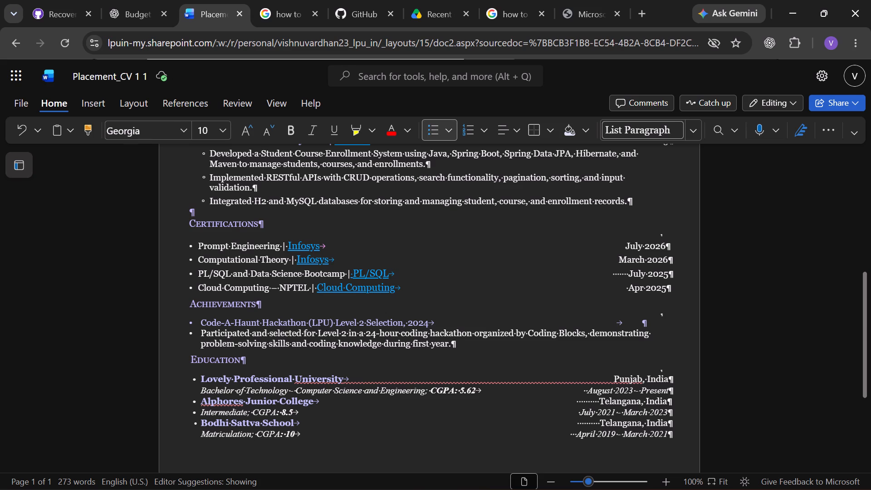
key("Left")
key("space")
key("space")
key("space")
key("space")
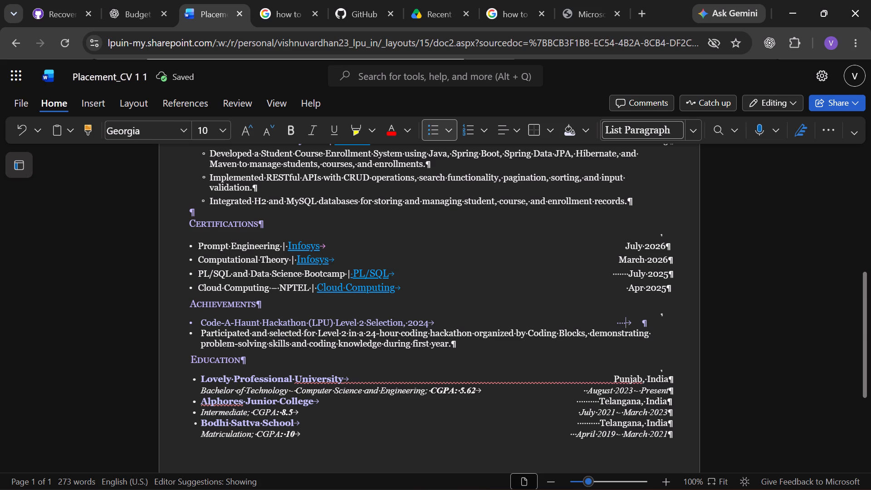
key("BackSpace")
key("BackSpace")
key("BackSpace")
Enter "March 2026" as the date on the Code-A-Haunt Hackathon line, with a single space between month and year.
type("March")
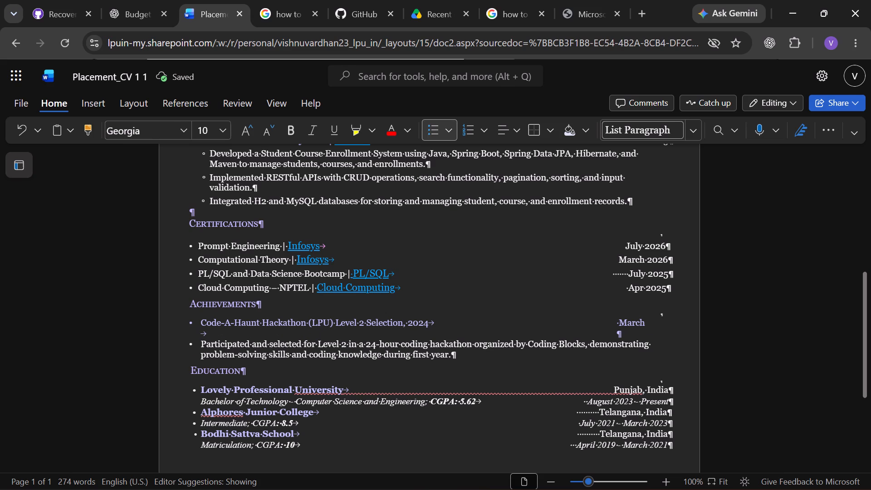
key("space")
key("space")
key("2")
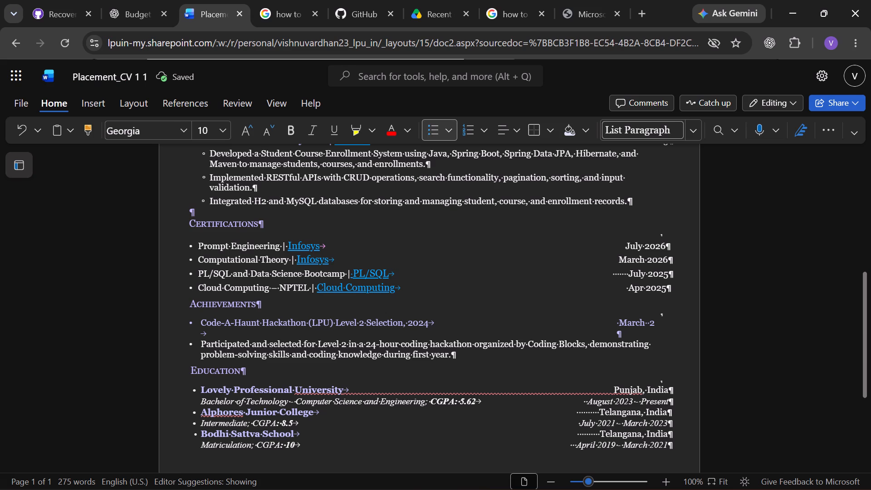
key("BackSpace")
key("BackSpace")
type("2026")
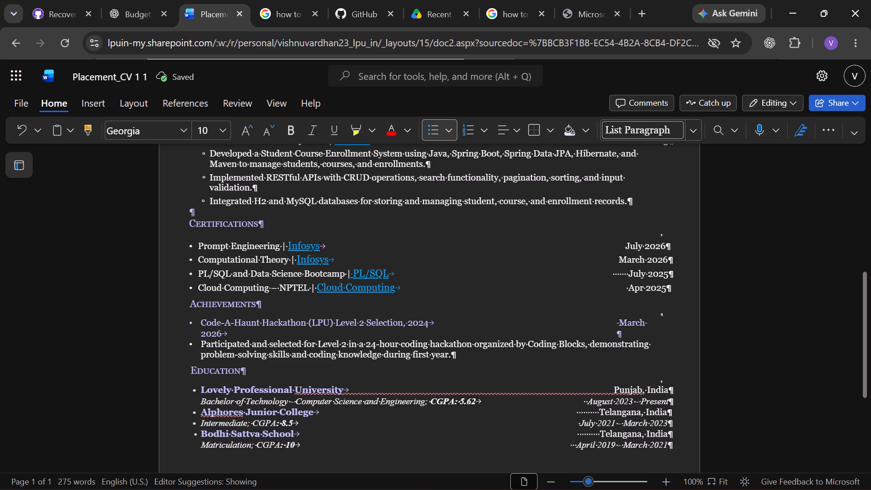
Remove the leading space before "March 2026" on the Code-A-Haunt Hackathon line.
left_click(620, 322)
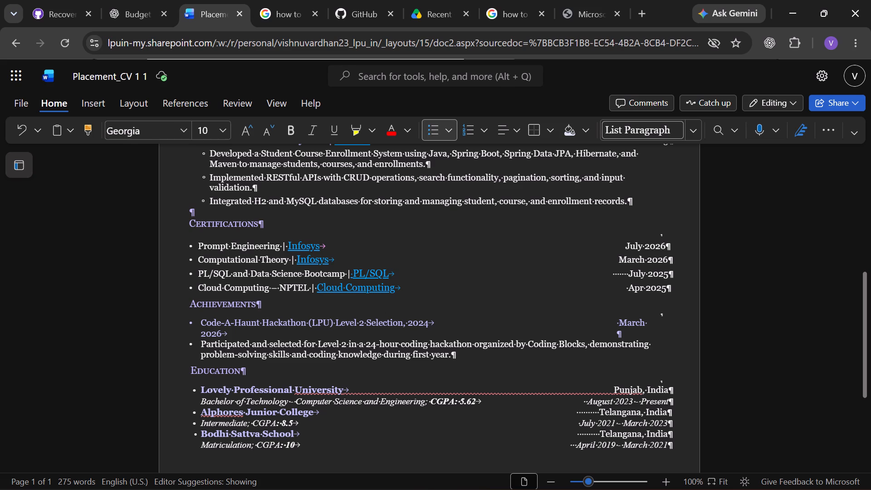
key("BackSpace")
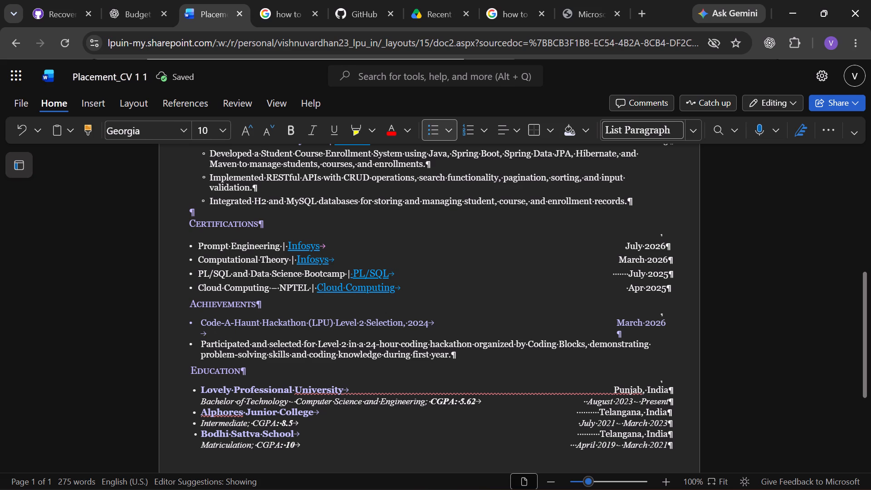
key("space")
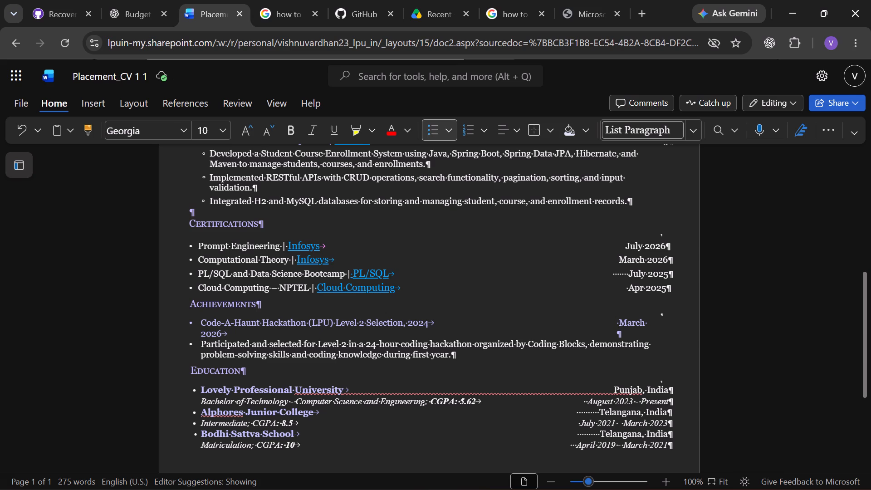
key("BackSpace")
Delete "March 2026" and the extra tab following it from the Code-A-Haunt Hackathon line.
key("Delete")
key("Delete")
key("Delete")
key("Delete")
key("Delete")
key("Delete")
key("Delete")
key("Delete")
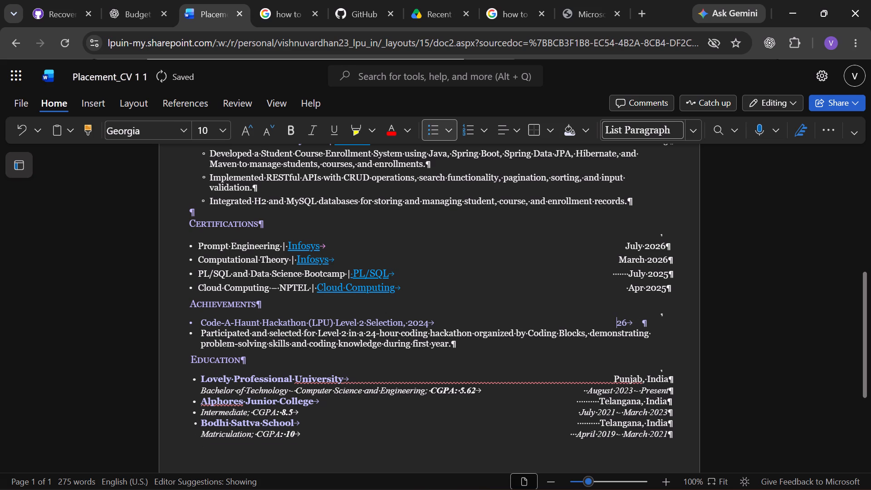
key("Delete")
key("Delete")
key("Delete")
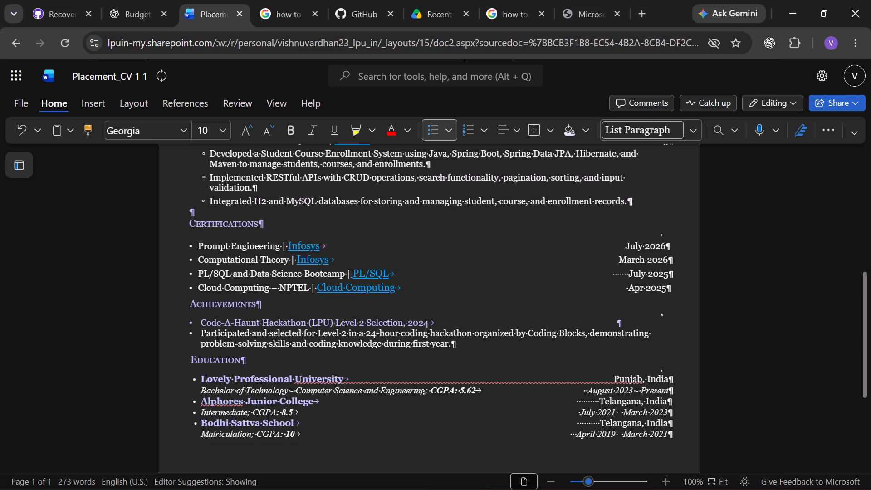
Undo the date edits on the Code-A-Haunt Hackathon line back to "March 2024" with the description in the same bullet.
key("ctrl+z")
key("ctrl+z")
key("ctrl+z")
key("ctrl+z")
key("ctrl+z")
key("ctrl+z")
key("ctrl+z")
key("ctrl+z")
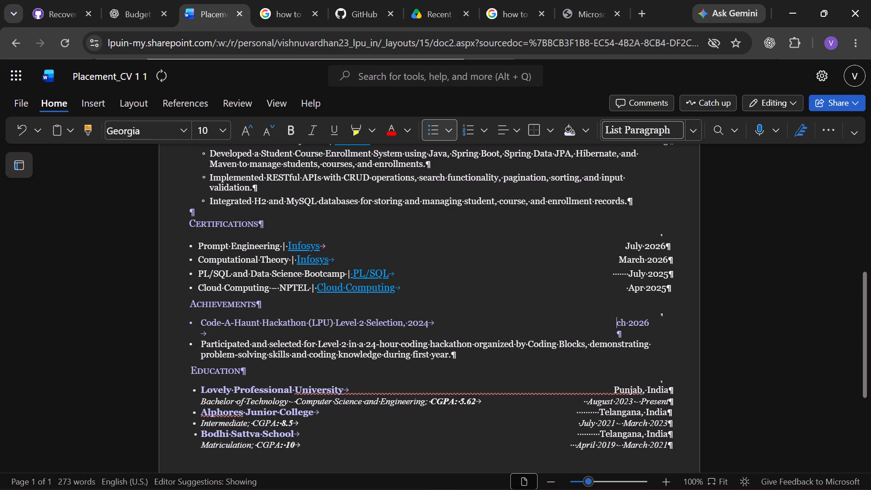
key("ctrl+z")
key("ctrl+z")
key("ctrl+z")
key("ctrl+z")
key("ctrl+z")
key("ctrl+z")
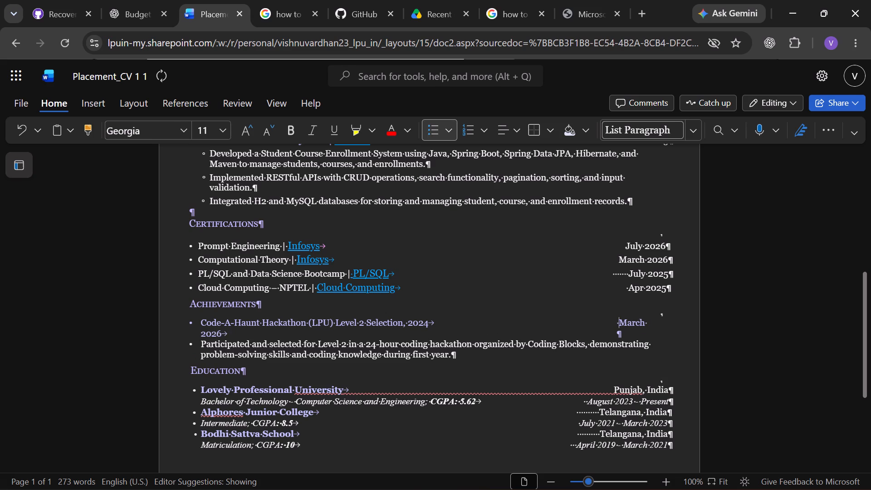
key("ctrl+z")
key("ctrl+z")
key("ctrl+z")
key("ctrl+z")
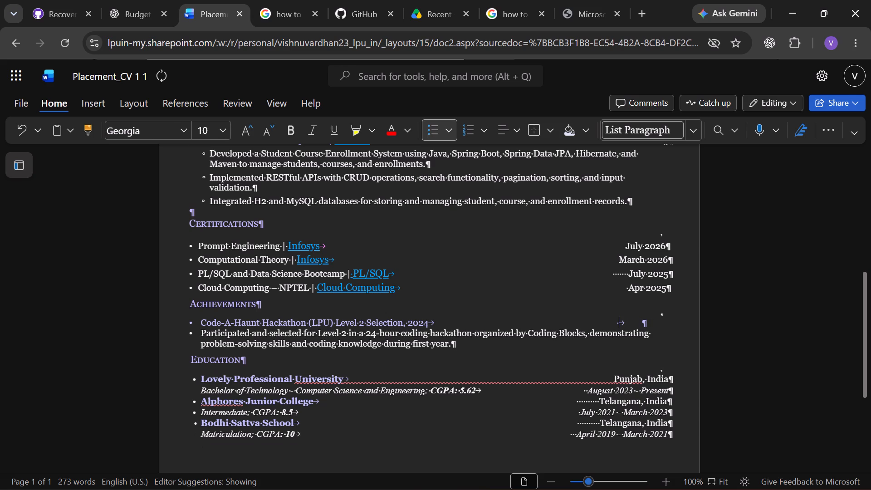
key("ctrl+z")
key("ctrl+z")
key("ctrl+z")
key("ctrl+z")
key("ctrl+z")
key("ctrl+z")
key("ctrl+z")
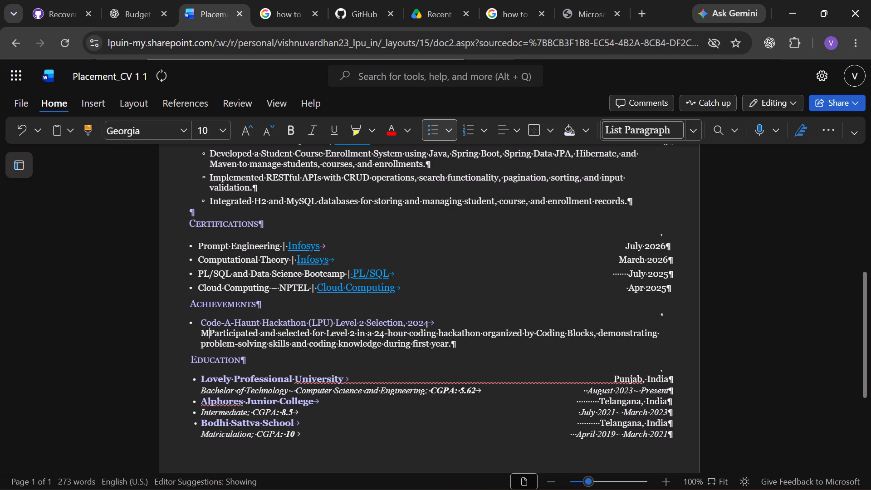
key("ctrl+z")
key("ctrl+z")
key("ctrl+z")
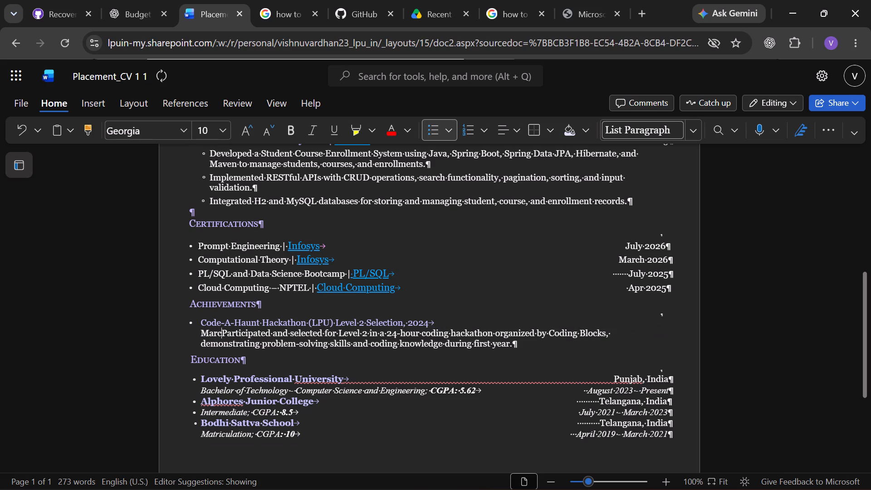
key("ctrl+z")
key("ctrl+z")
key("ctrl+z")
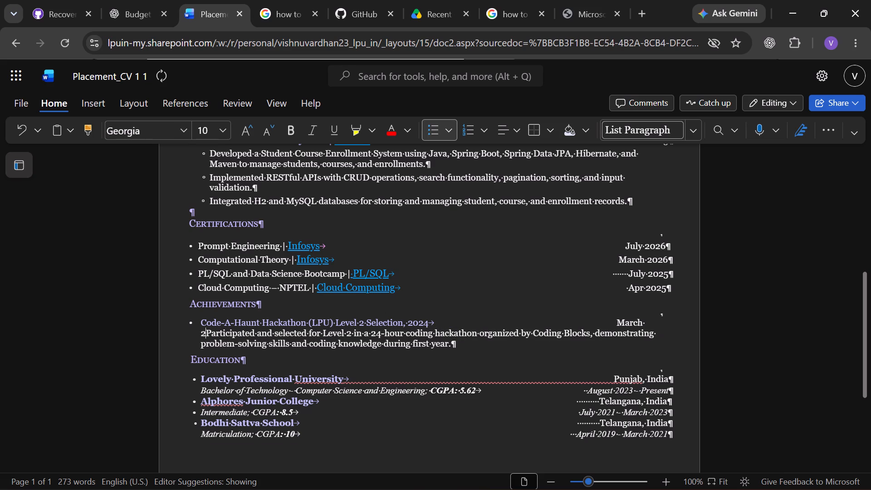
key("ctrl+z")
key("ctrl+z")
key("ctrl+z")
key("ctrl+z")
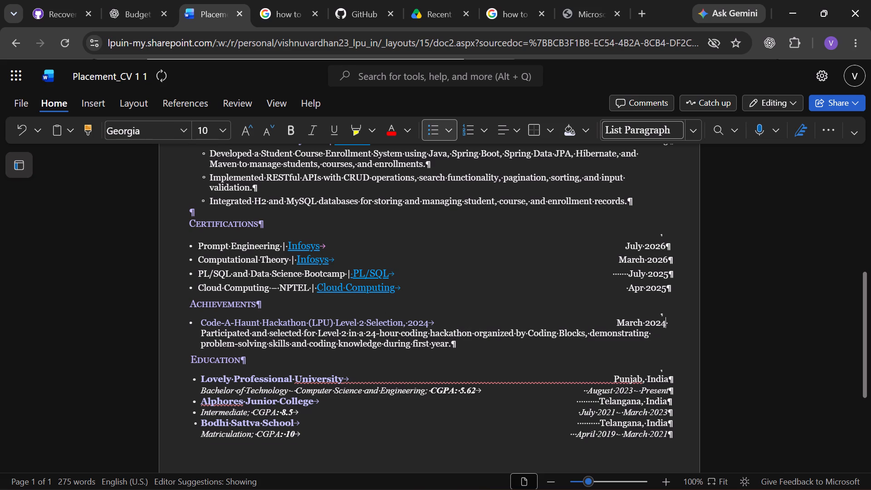
Replace the tab between "Lovely Professional University" and "Punjab, India" in Education with a new tab.
left_click(615, 379)
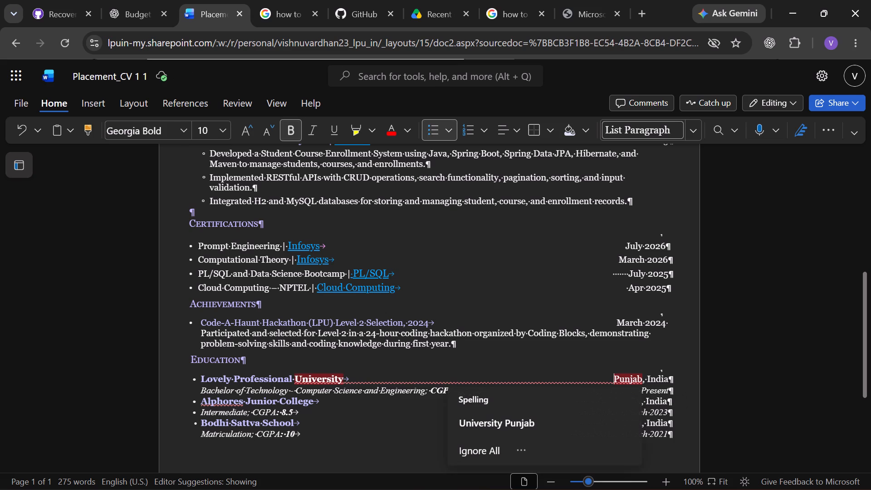
key("BackSpace")
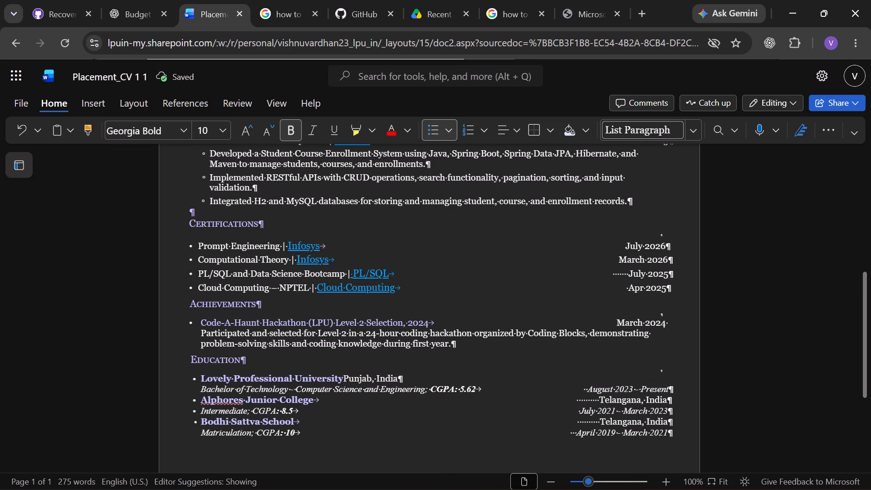
key("space")
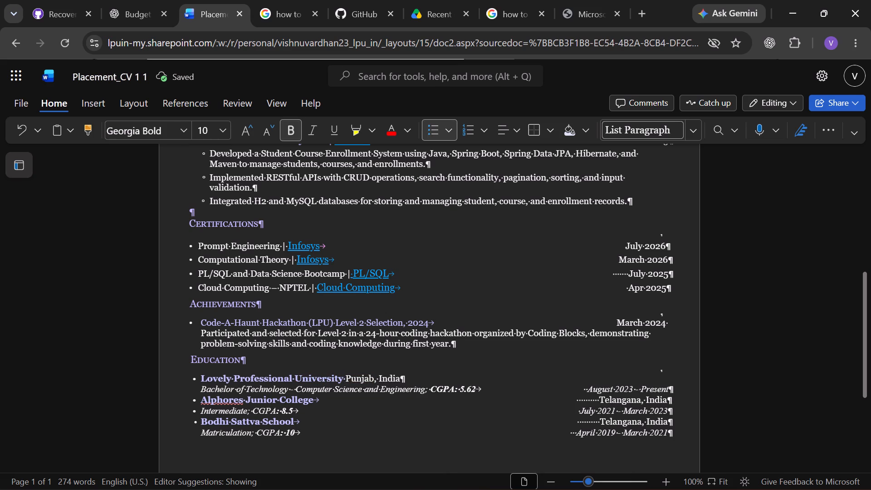
key("BackSpace")
key("Tab")
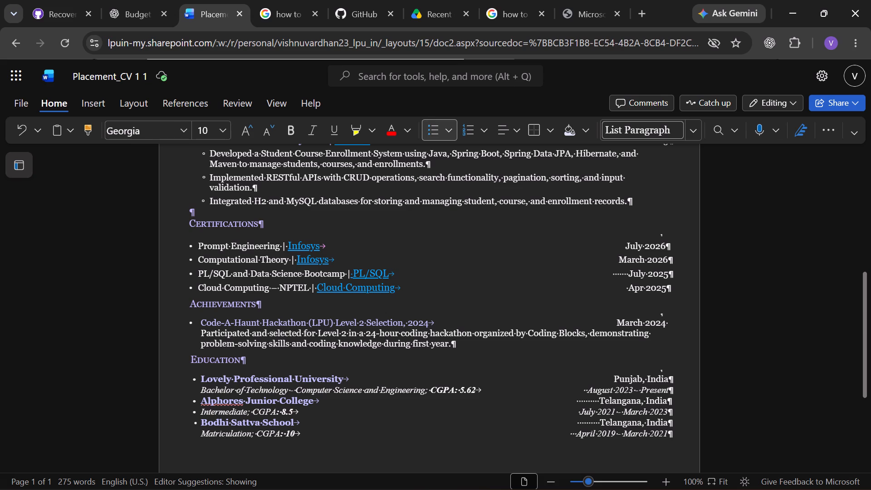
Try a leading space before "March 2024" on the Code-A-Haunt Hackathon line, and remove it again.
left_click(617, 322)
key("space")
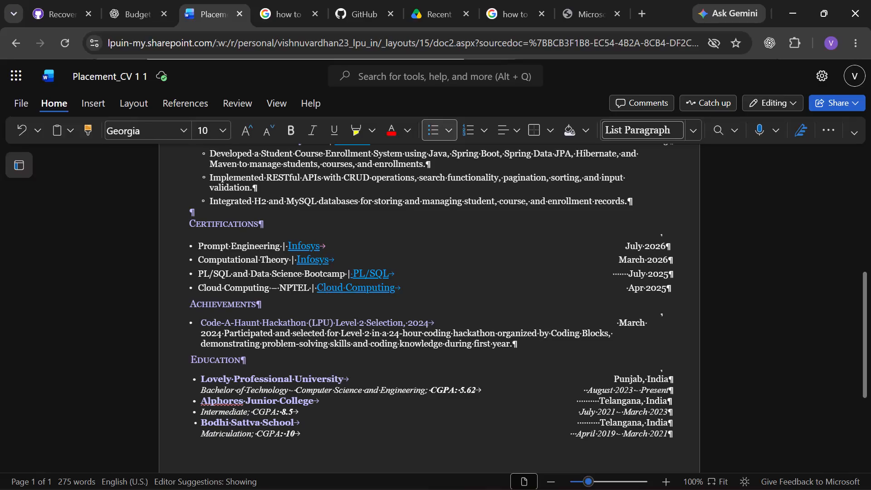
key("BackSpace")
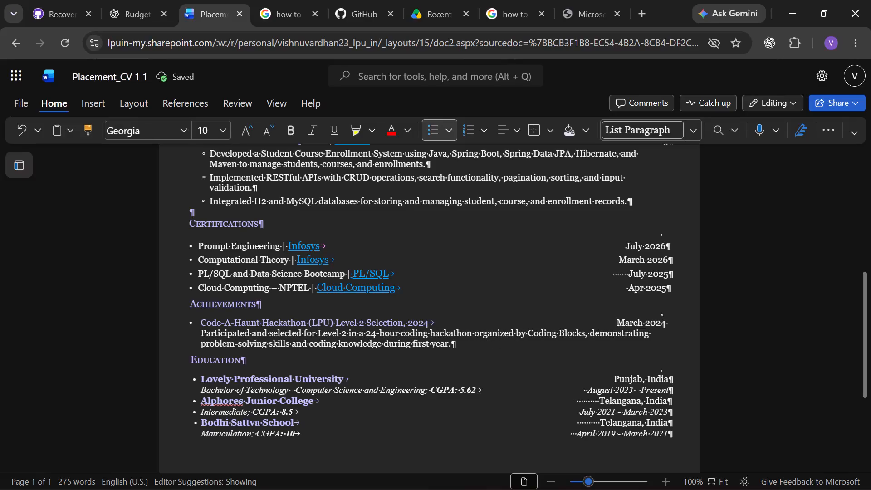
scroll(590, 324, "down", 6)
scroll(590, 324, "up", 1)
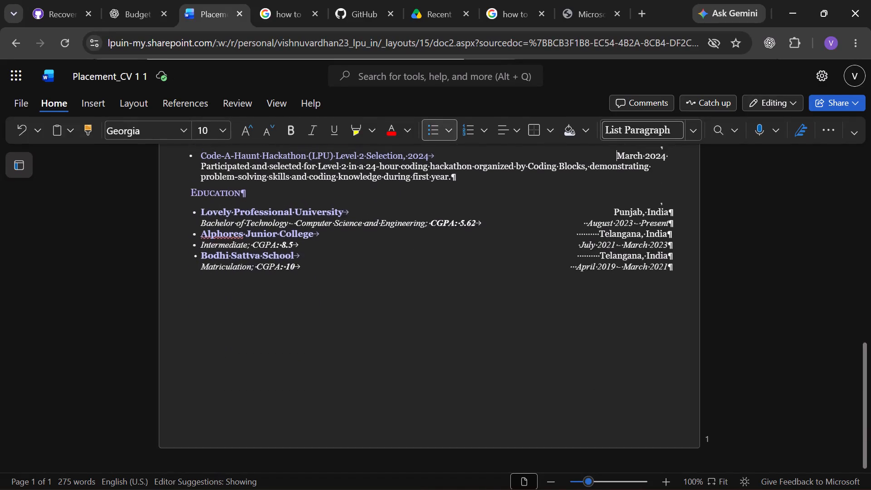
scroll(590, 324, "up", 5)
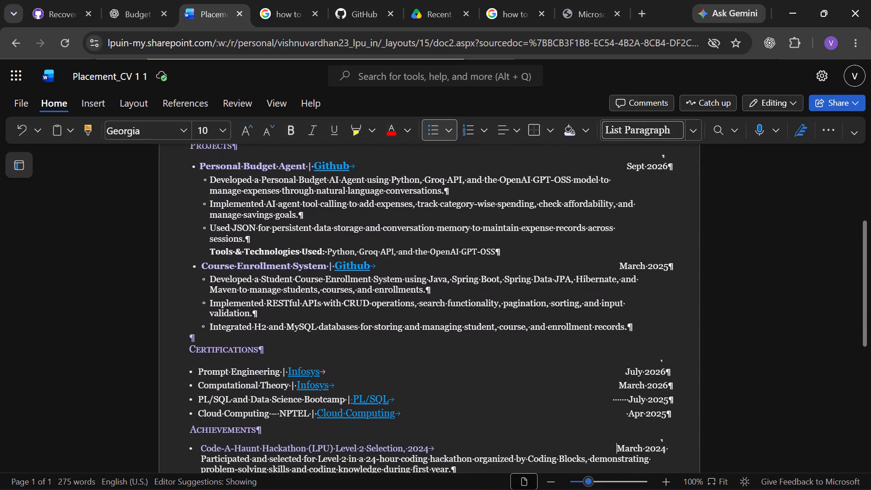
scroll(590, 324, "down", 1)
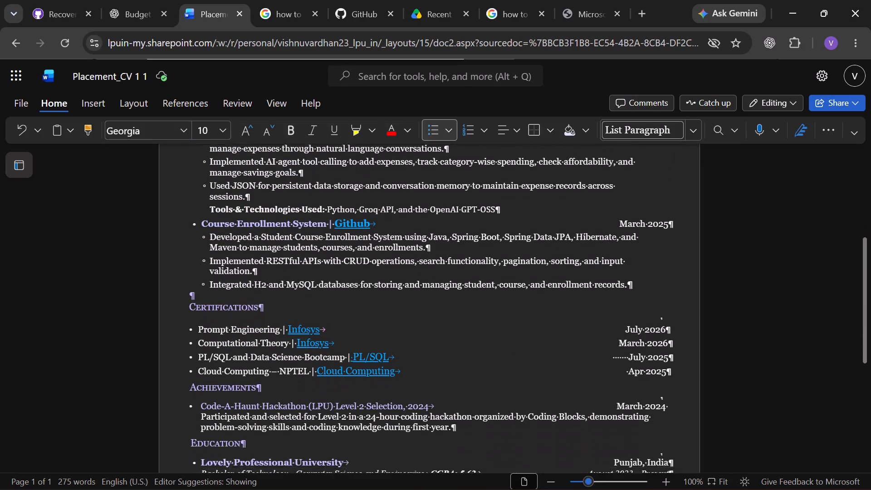
Hide the paragraph marks, tab arrows and space dots throughout the resume document.
scroll(590, 324, "down", 2)
scroll(590, 324, "up", 1)
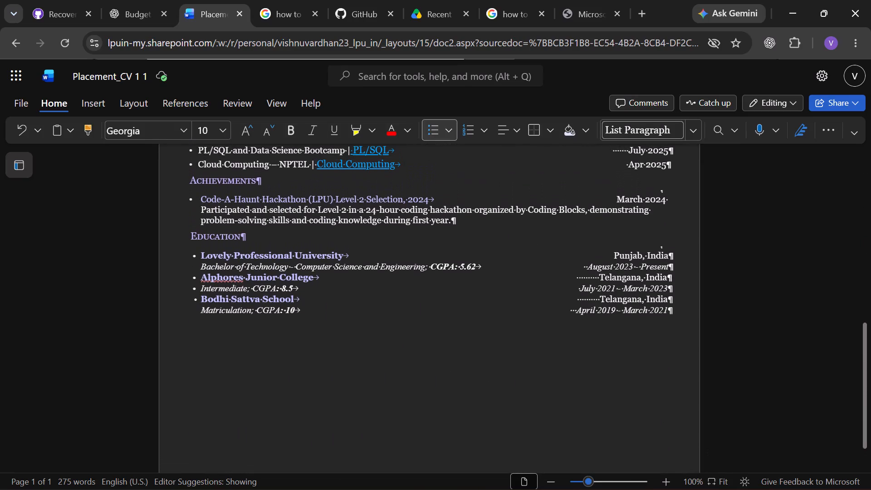
left_click(557, 355)
key("ctrl+a")
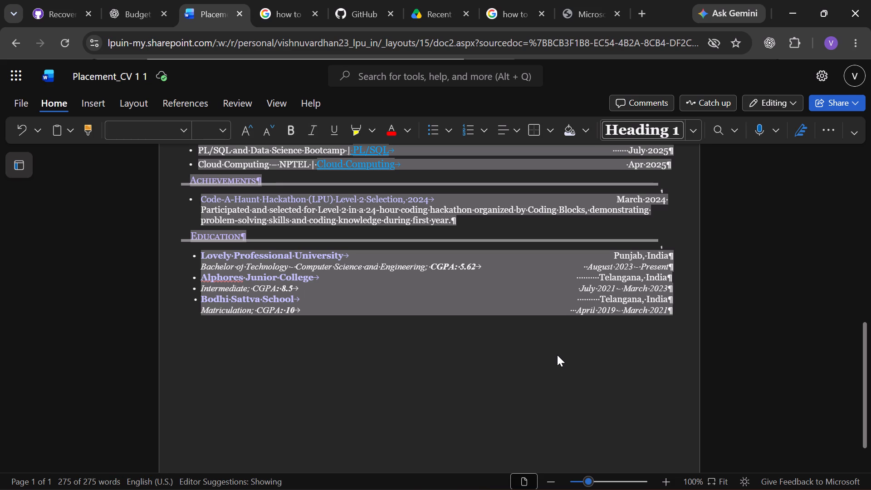
key("ctrl+shift+8")
key("ctrl+shift+8")
key("ctrl+shift+8")
key("ctrl+shift+8")
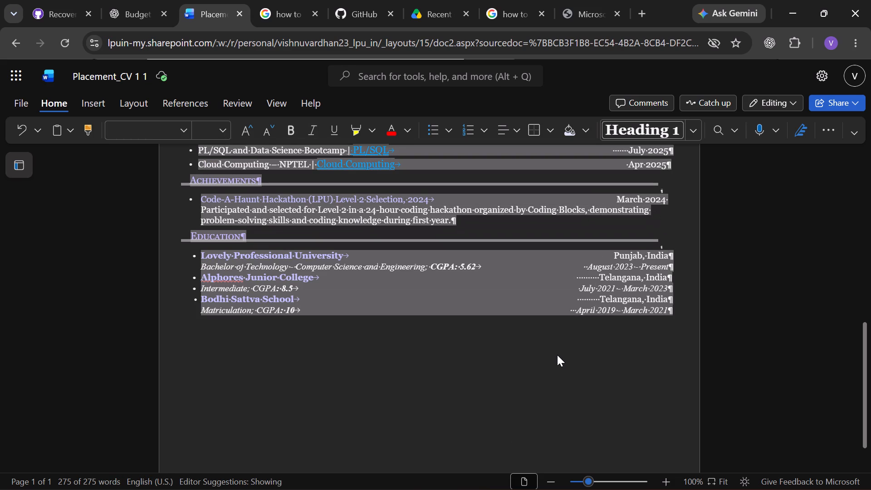
key("ctrl+shift+8")
left_click(557, 355)
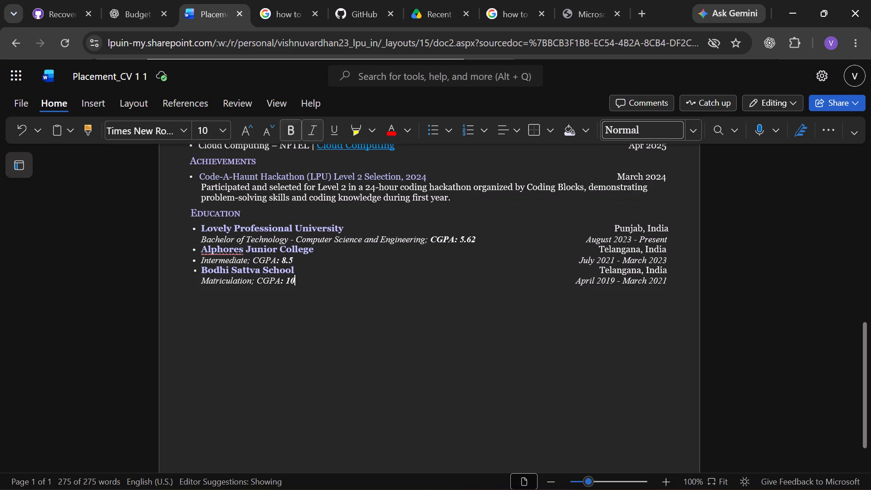
scroll(557, 355, "up", 2)
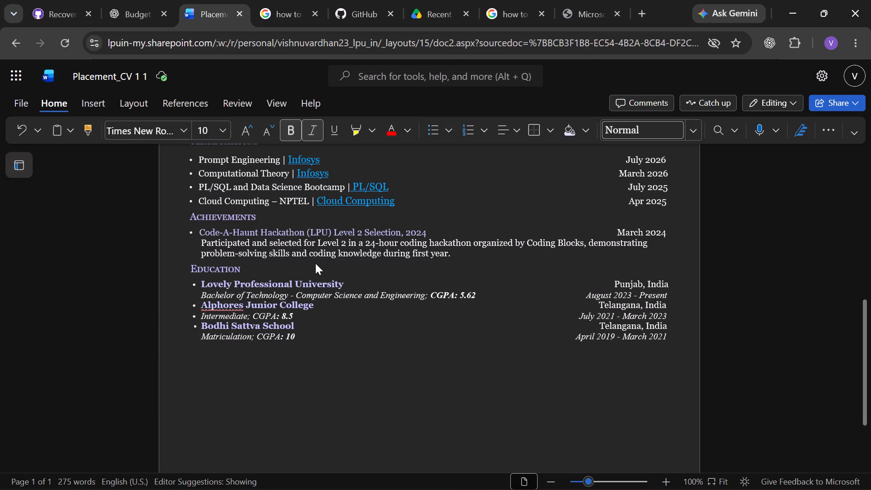
Try previewing the resume's print layout two more times, closing each preview without printing.
key("ctrl+p")
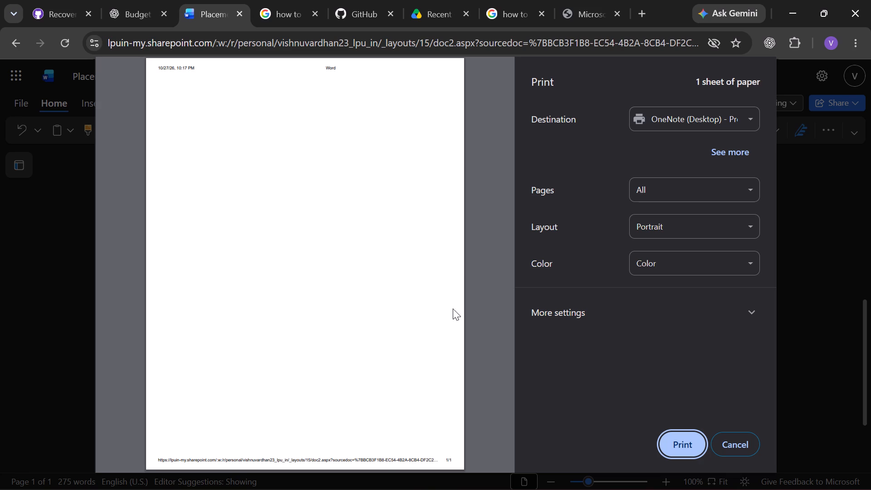
left_click(729, 441)
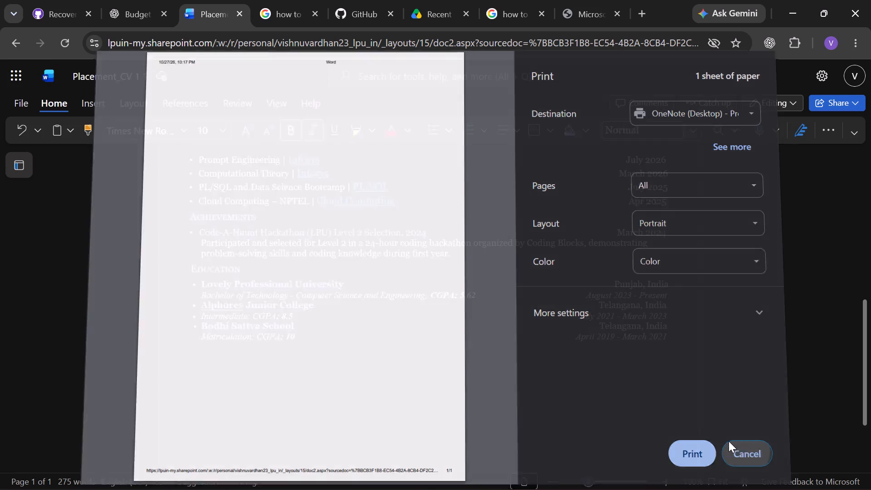
scroll(595, 359, "up", 4)
key("ctrl+p")
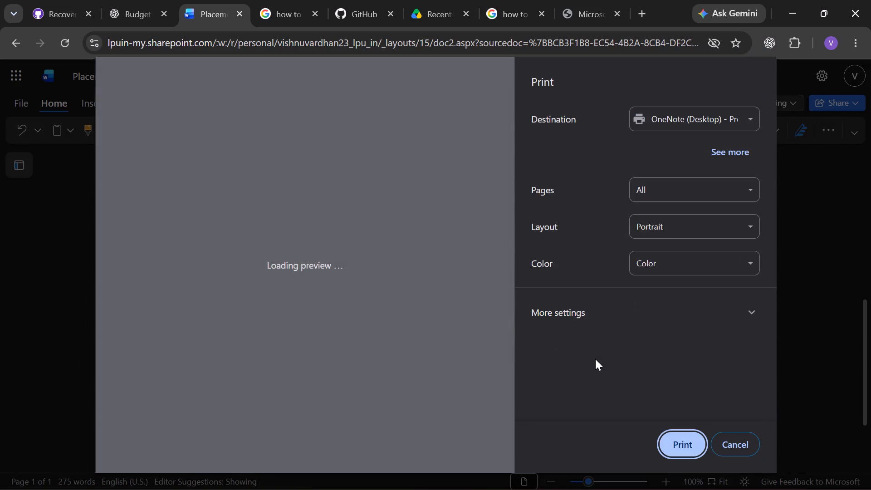
scroll(271, 330, "up", 4)
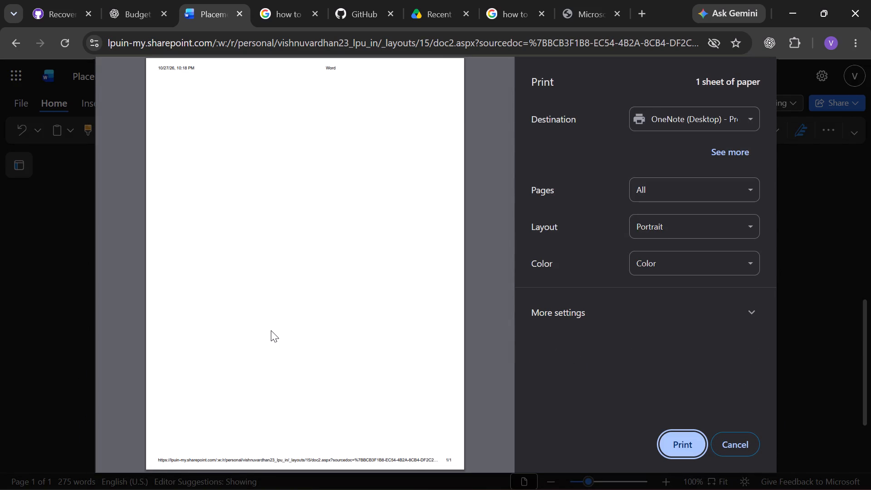
left_click(733, 432)
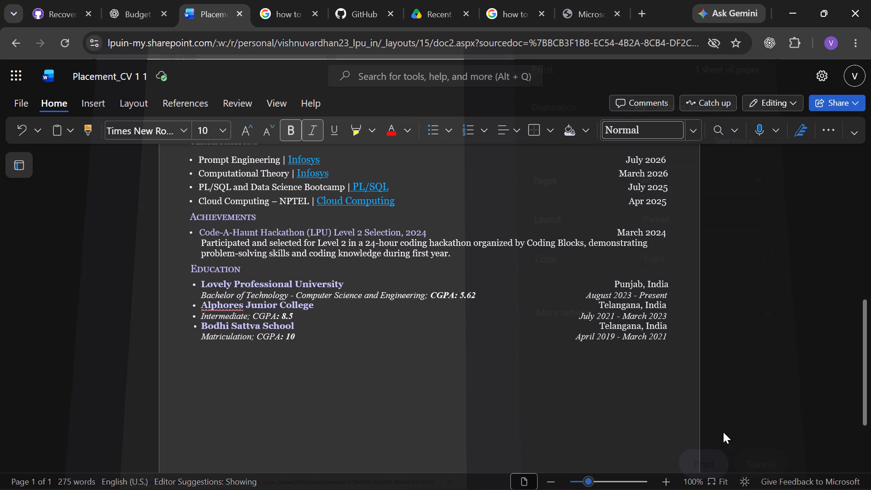
Look through the resume's sections and examine the full page in the print preview, without printing.
scroll(620, 408, "up", 4)
scroll(620, 408, "down", 2)
scroll(620, 408, "up", 10)
scroll(620, 408, "down", 1)
scroll(620, 408, "up", 10)
triple_click(863, 464)
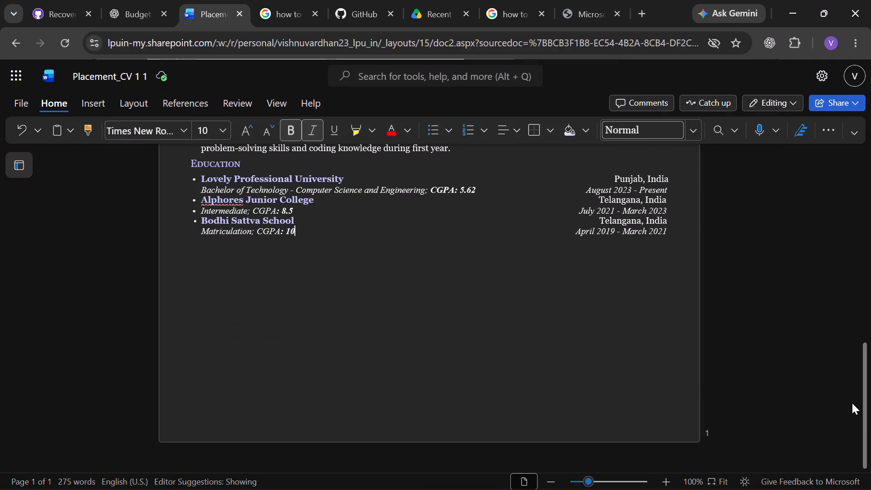
scroll(584, 370, "up", 6)
scroll(584, 370, "down", 5)
scroll(584, 370, "up", 5)
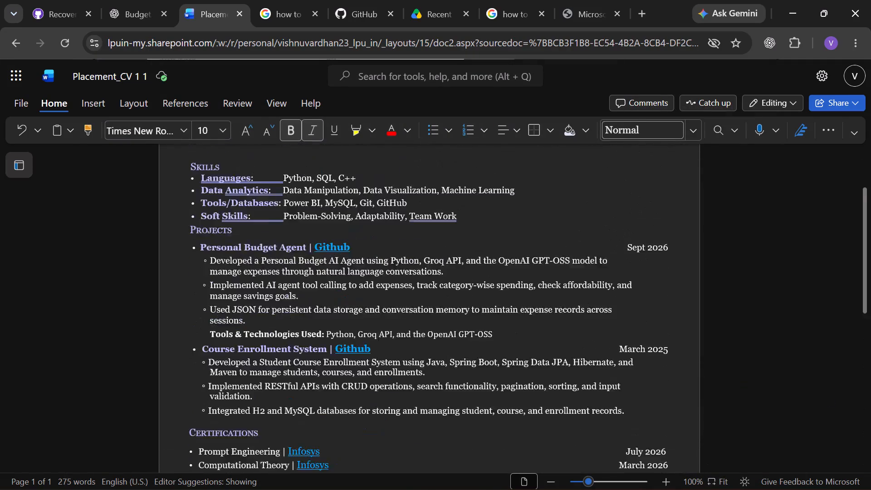
scroll(584, 370, "down", 1)
key("ctrl+p")
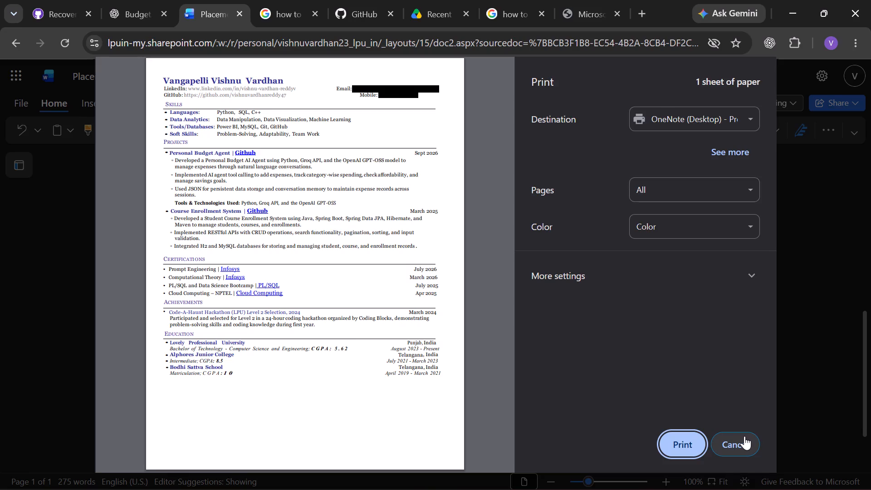
left_click(744, 436)
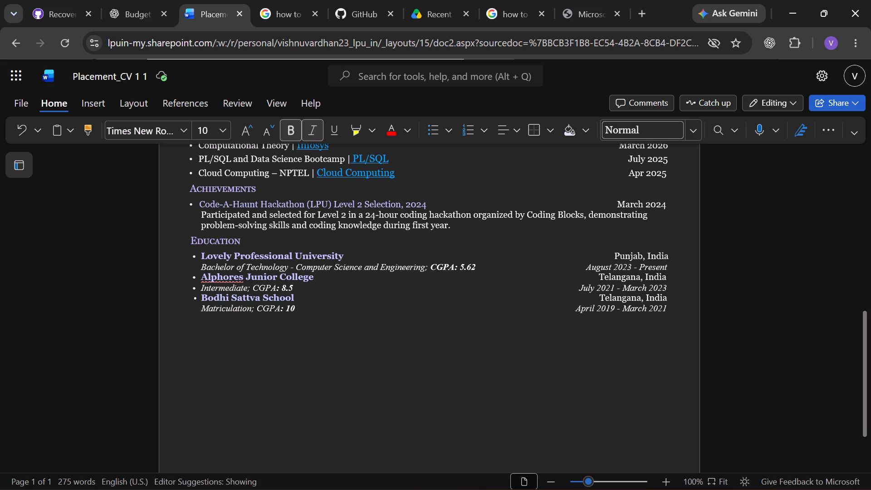
Compare the formatting of the "CGPA" labels in the three Education entries by selecting each one.
left_click_drag(252, 288, 273, 287)
left_click_drag(273, 287, 277, 287)
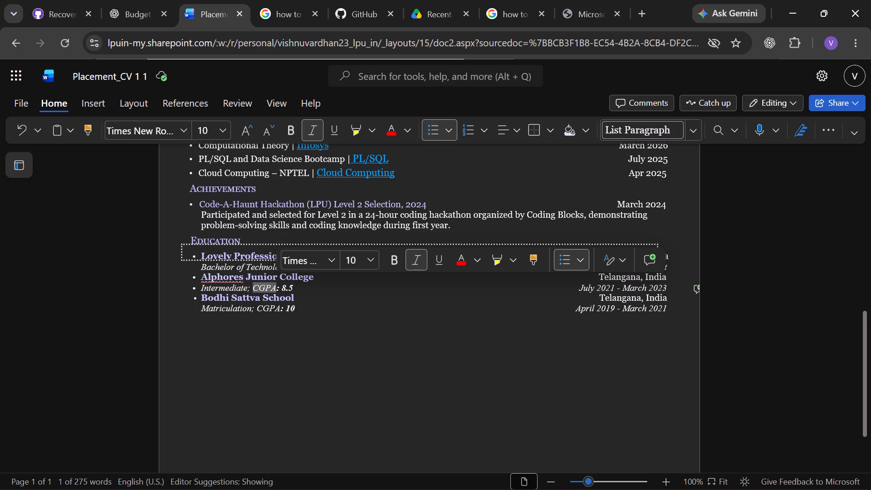
left_click_drag(258, 307, 279, 307)
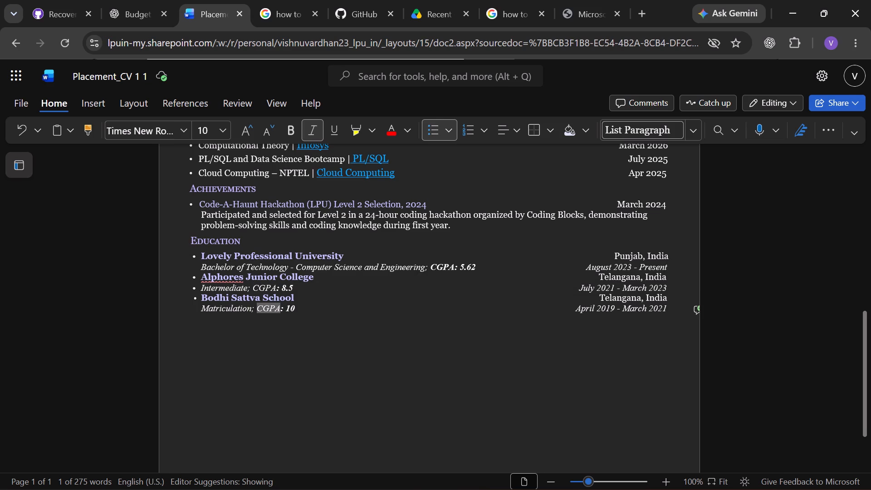
left_click_drag(279, 307, 279, 307)
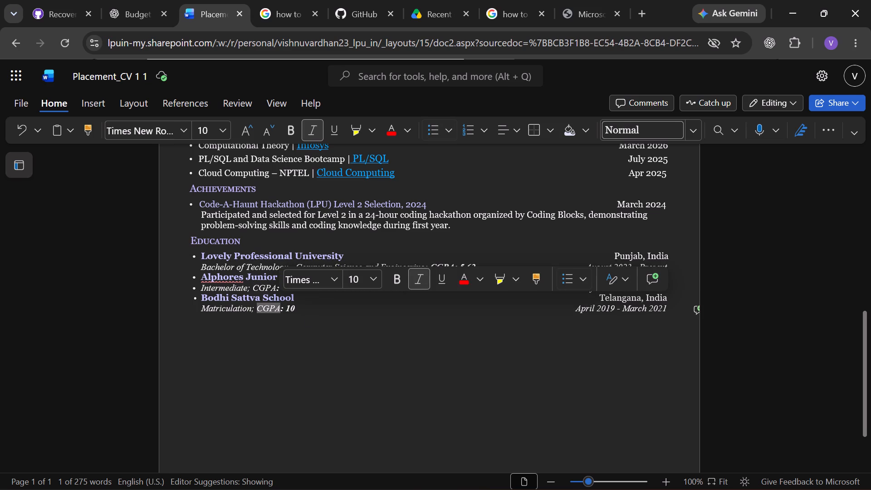
left_click(319, 323)
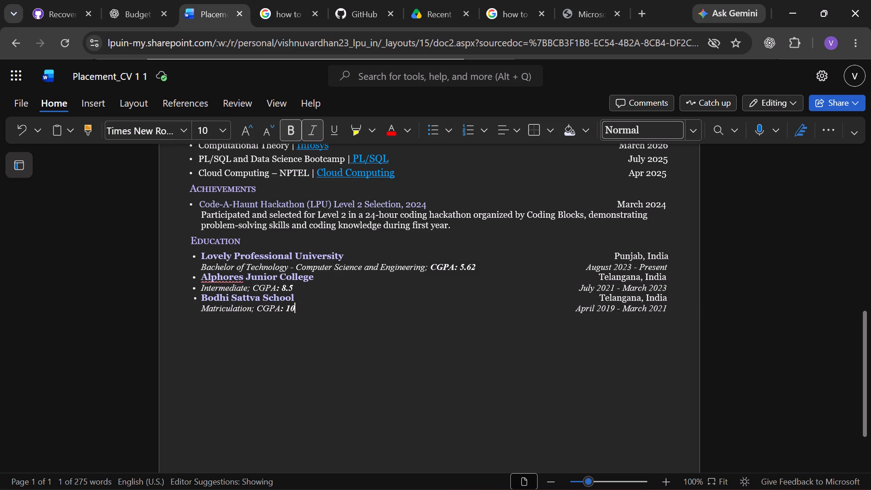
left_click_drag(431, 267, 452, 267)
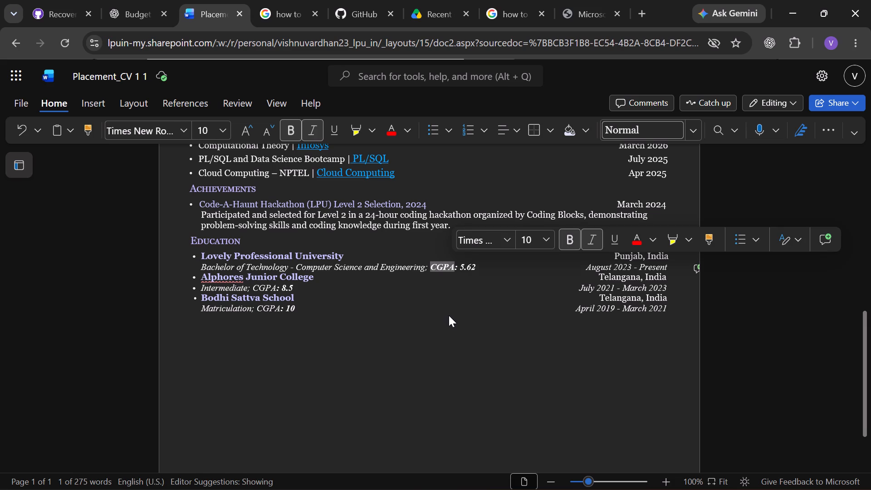
left_click(445, 320)
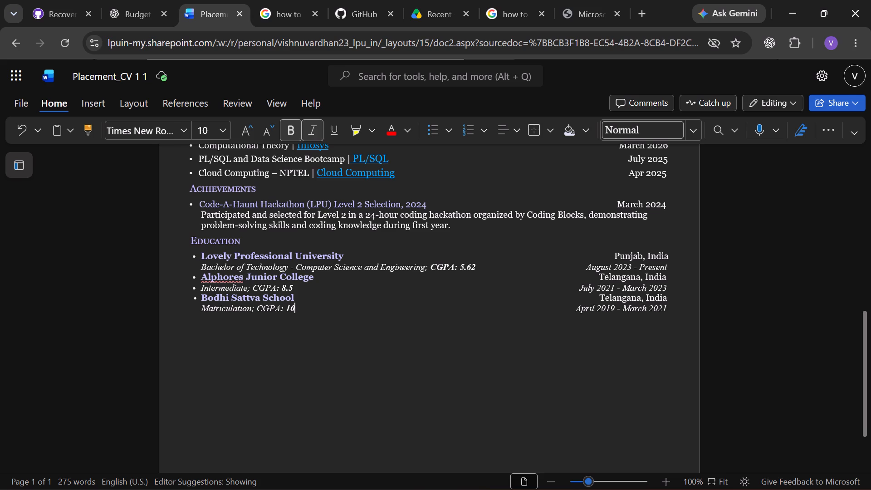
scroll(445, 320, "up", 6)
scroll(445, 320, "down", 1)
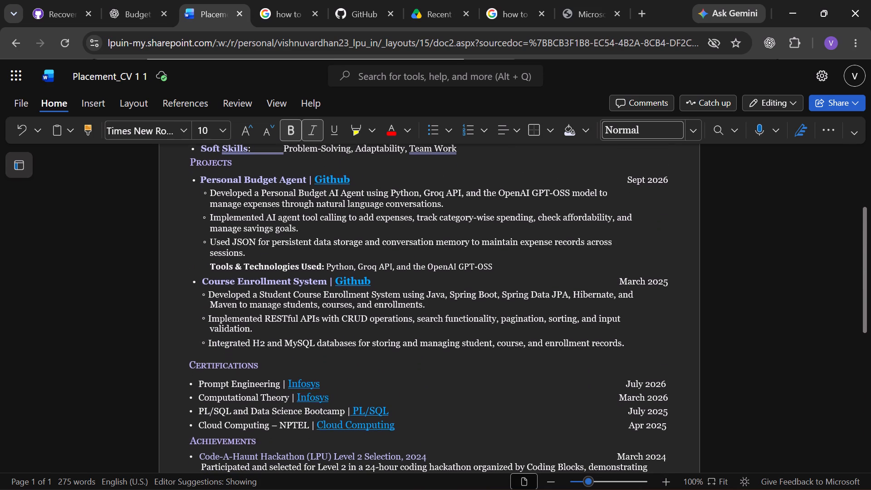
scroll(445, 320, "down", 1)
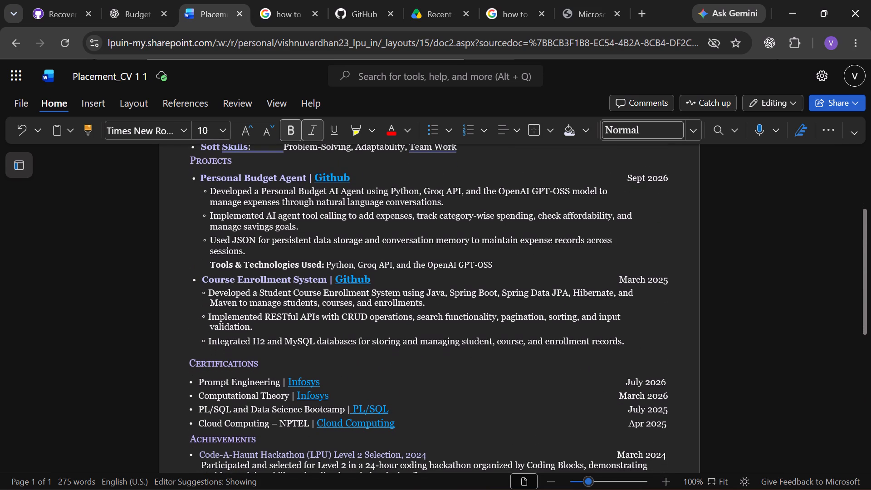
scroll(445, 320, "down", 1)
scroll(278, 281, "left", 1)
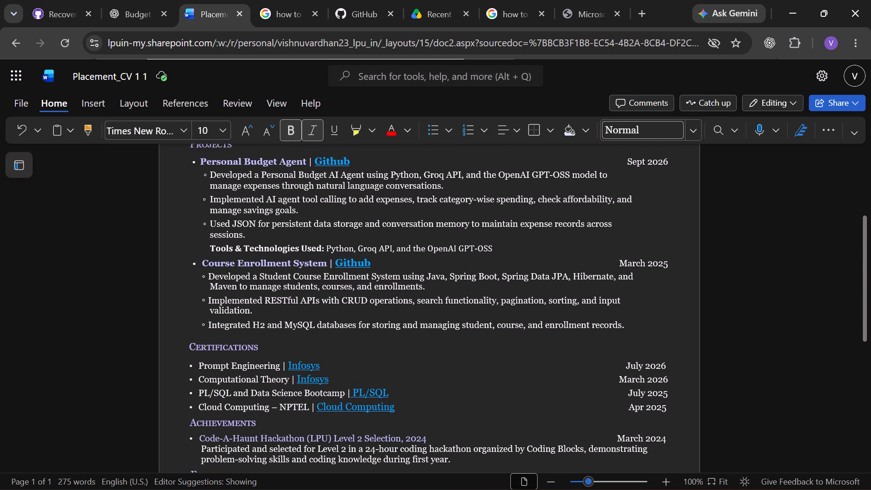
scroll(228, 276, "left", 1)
key("Print")
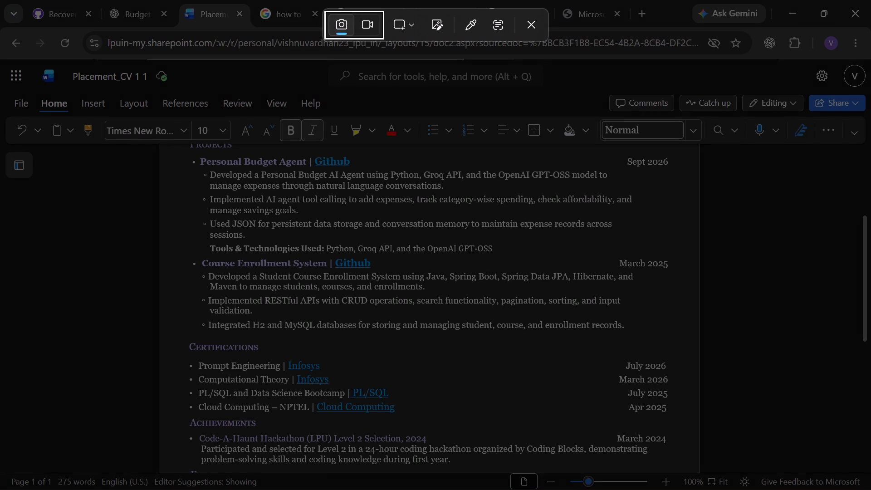
left_click_drag(181, 254, 400, 347)
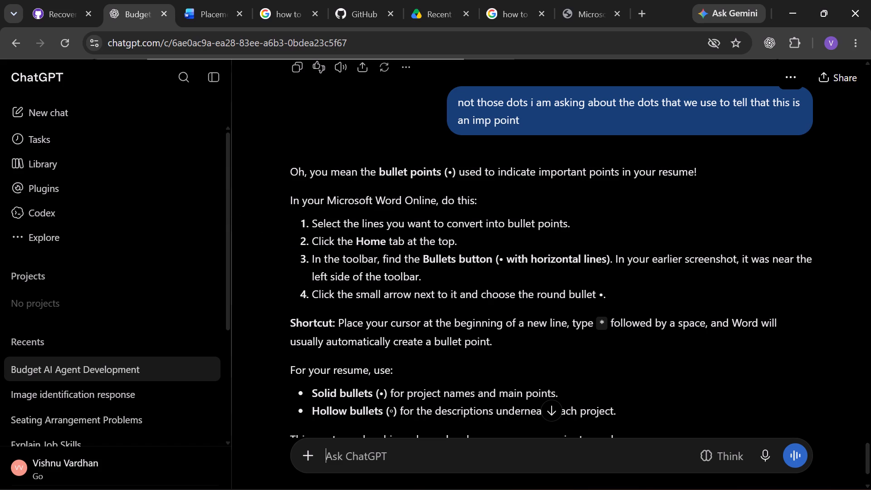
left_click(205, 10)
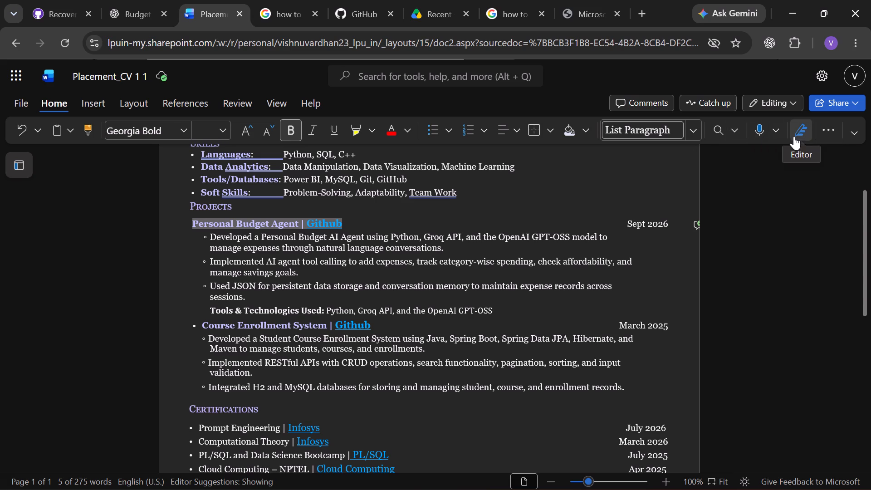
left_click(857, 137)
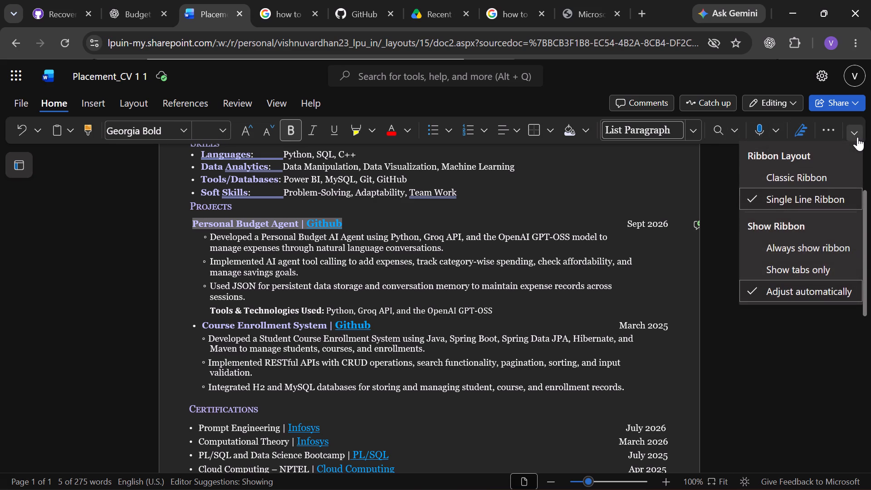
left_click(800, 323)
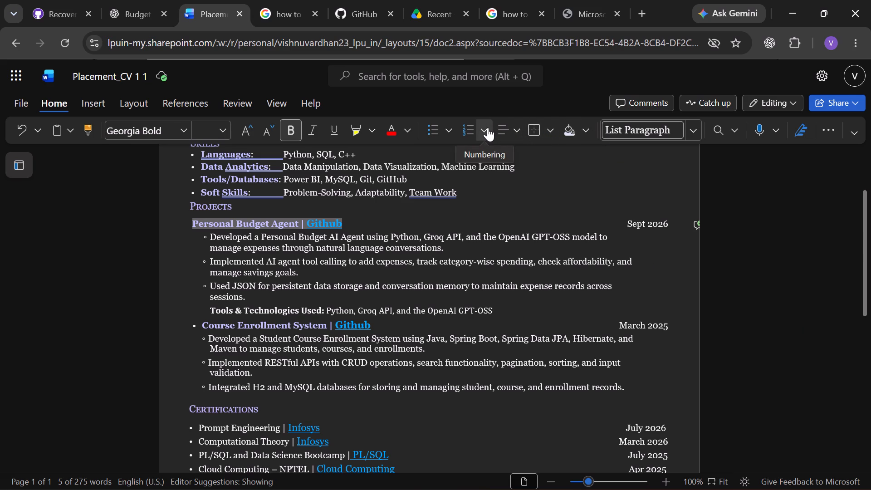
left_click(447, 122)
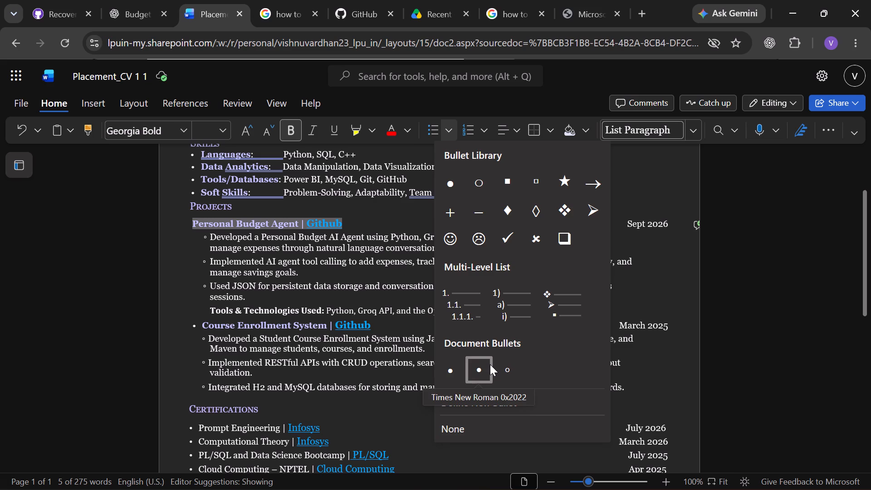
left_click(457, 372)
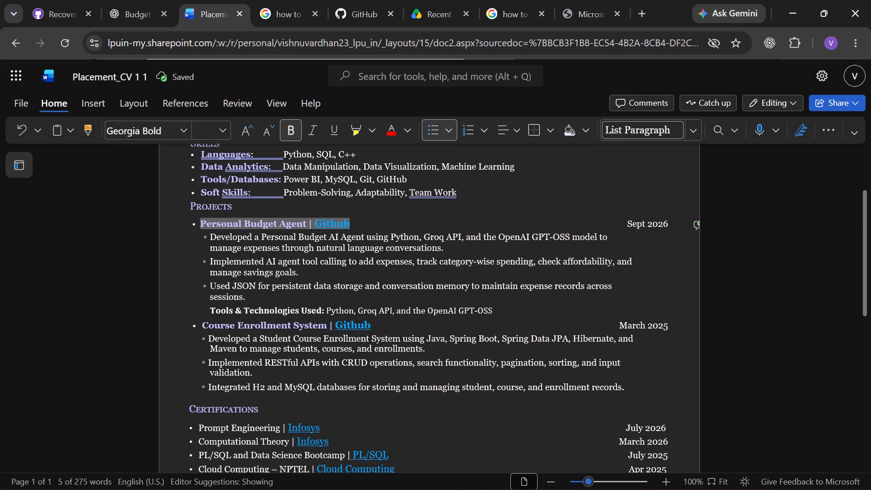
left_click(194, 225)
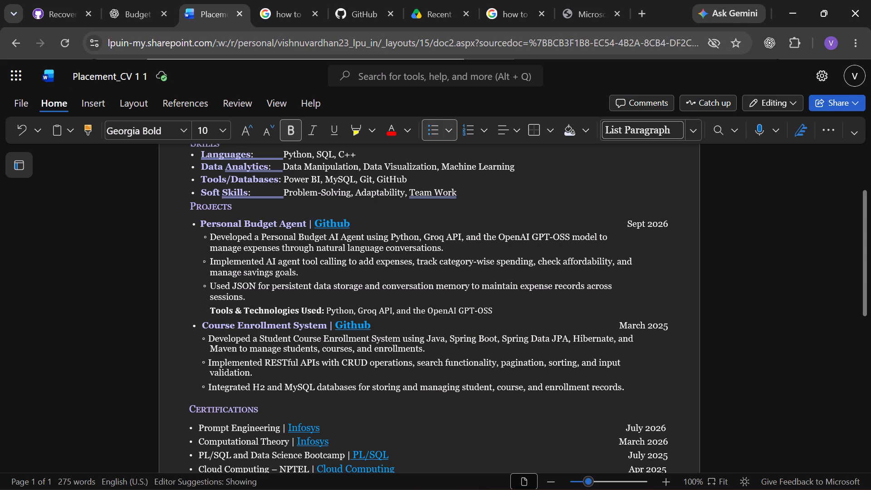
Switch to the reference resume PDF and examine how its project headings and description bullets are laid out.
left_click(571, 5)
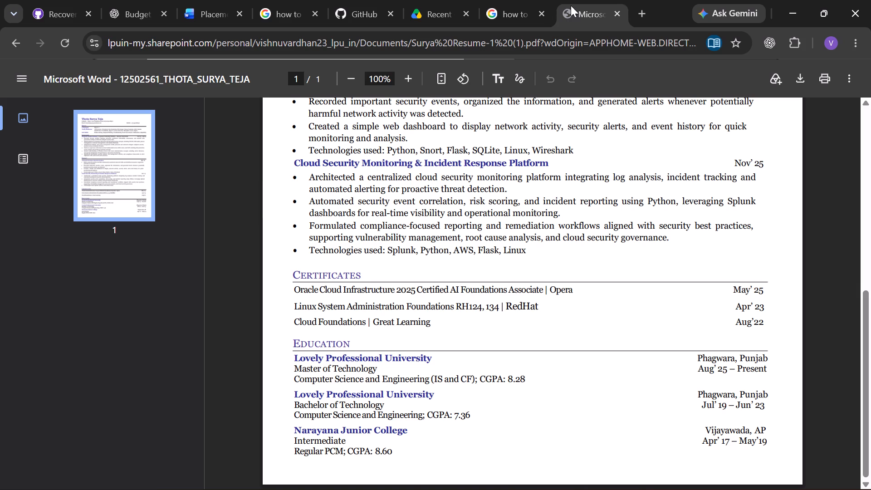
scroll(524, 193, "up", 5)
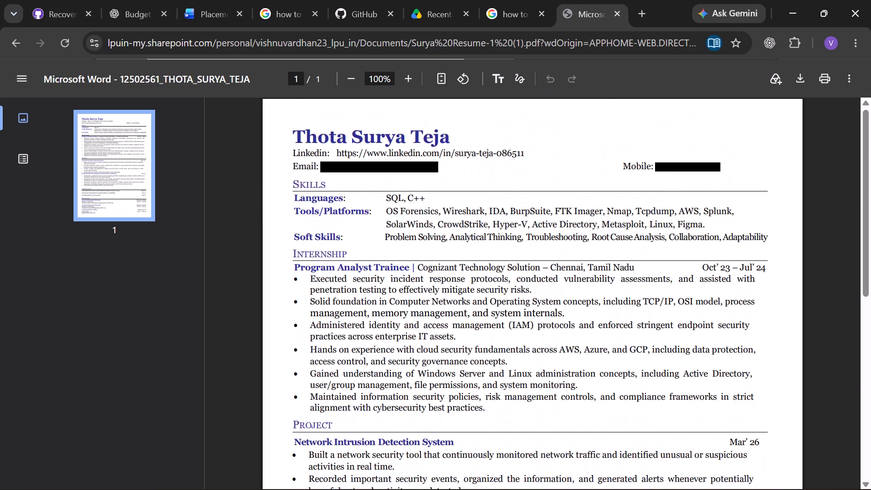
scroll(524, 193, "down", 2)
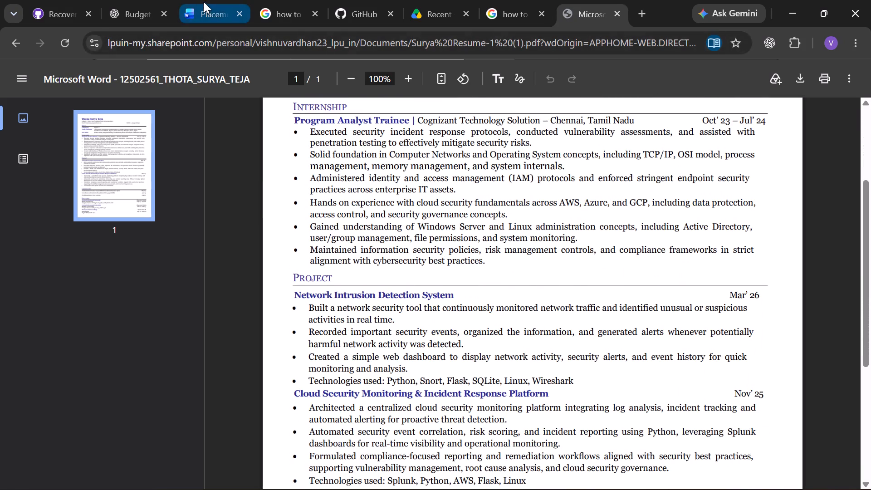
Back in the resume, remove the bullet and indent from the "Personal Budget Agent | Github" heading and start it with two spaces.
left_click(204, 2)
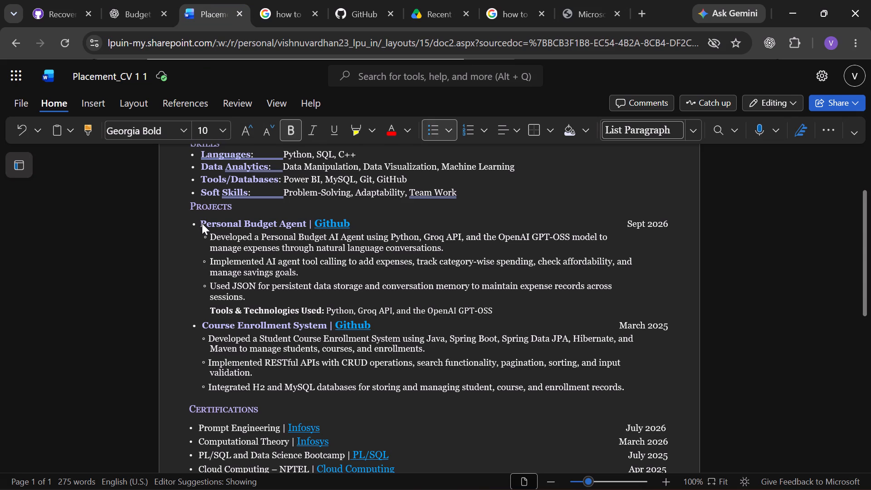
left_click(202, 223)
key("BackSpace")
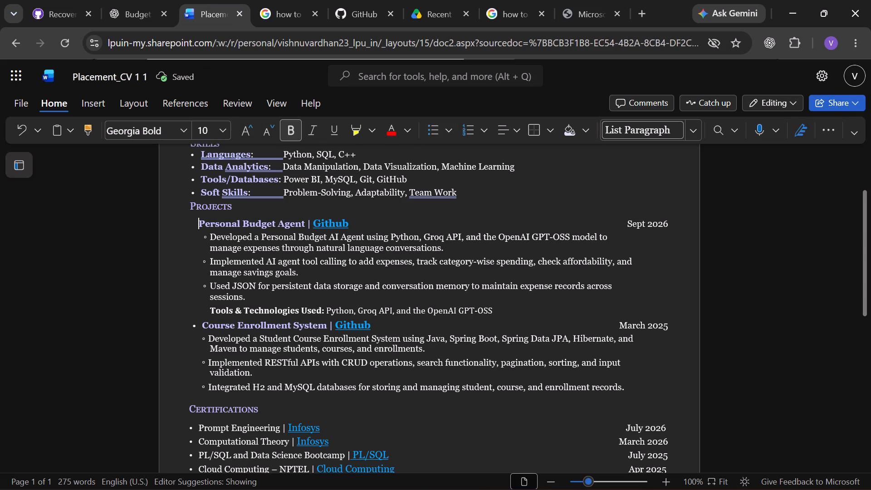
key("BackSpace")
key("BackSpace")
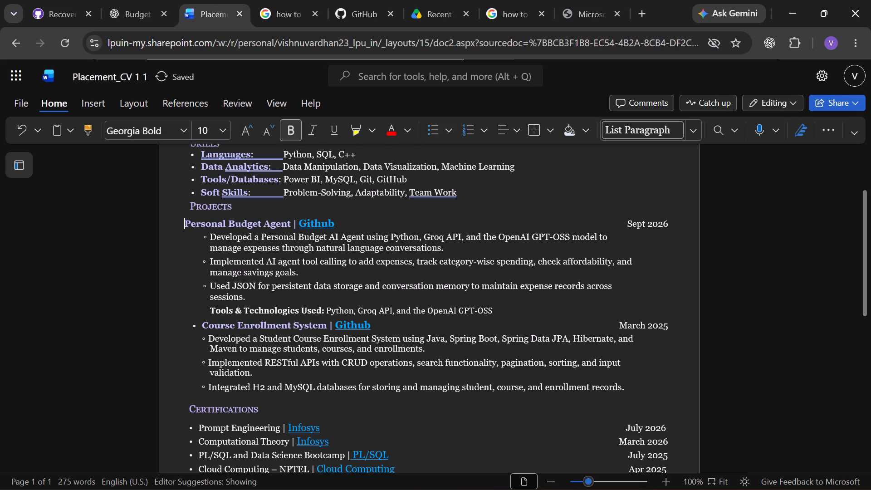
key("space")
key("space")
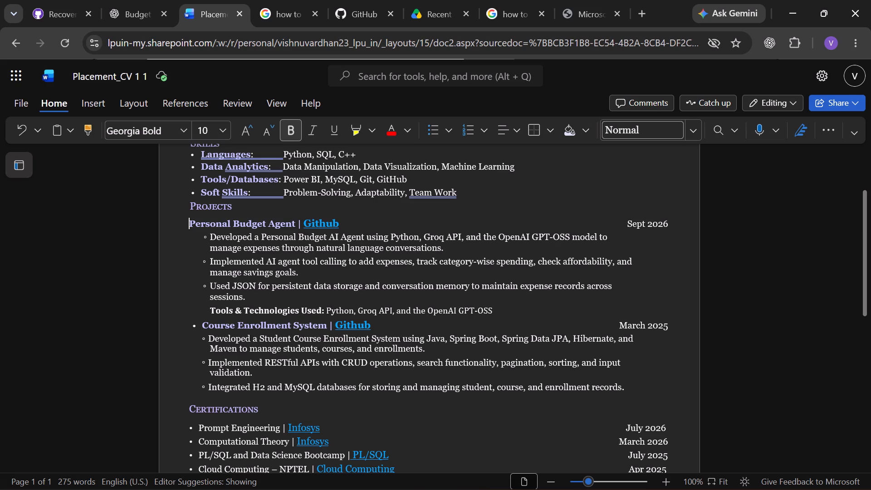
Remove the bullet from the "Course Enrollment System | Github" heading in the Projects section.
left_click(202, 326)
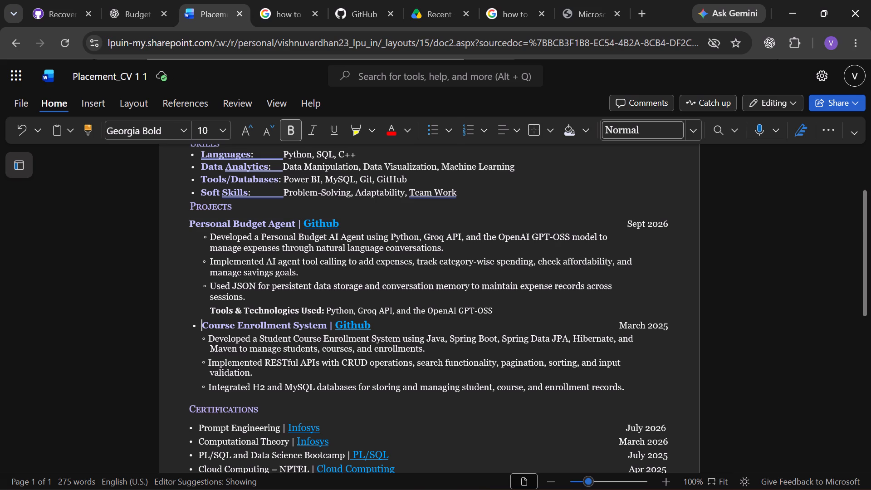
key("BackSpace")
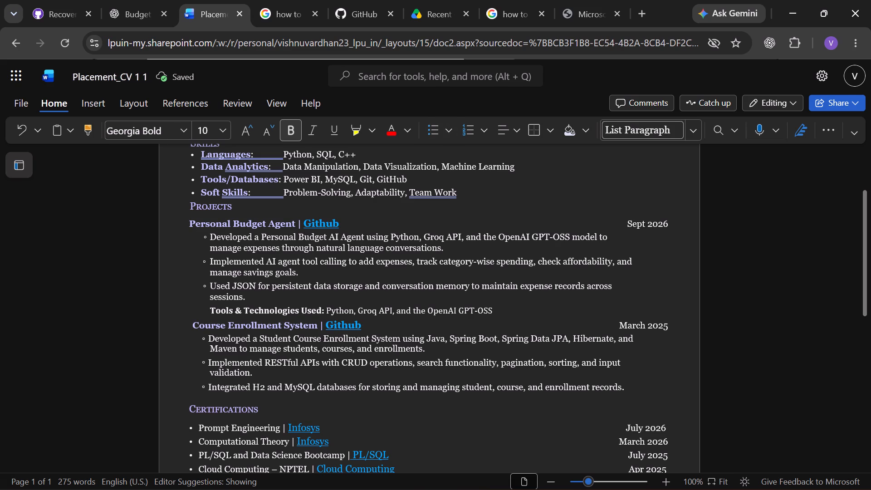
left_click(207, 337)
Remove the hollow bullet and indent from the first Personal Budget Agent description paragraph and start it with two spaces.
left_click(210, 236)
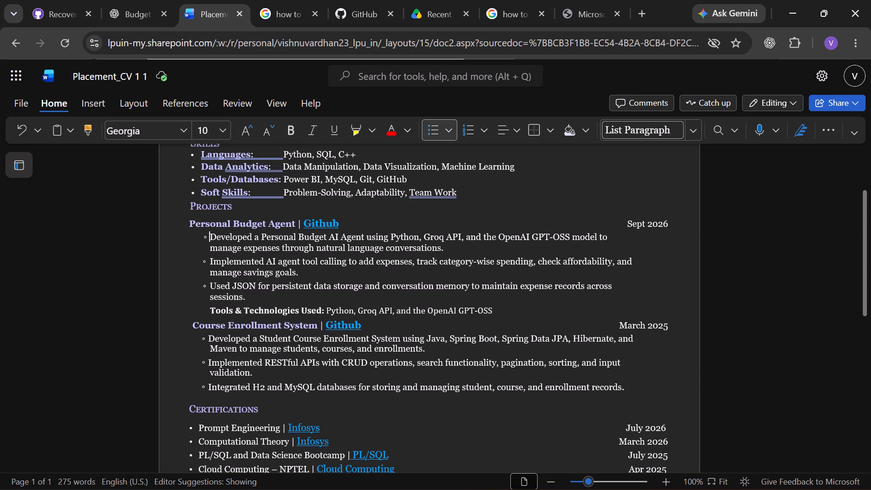
key("BackSpace")
key("BackSpace")
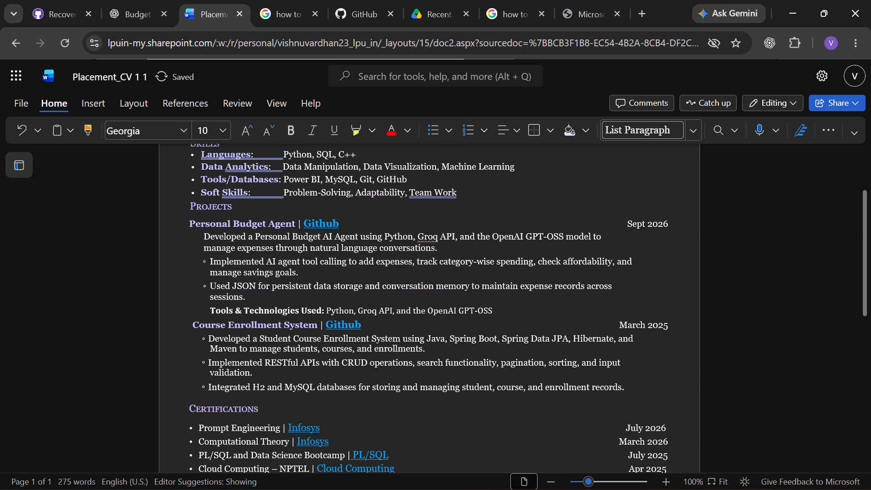
key("BackSpace")
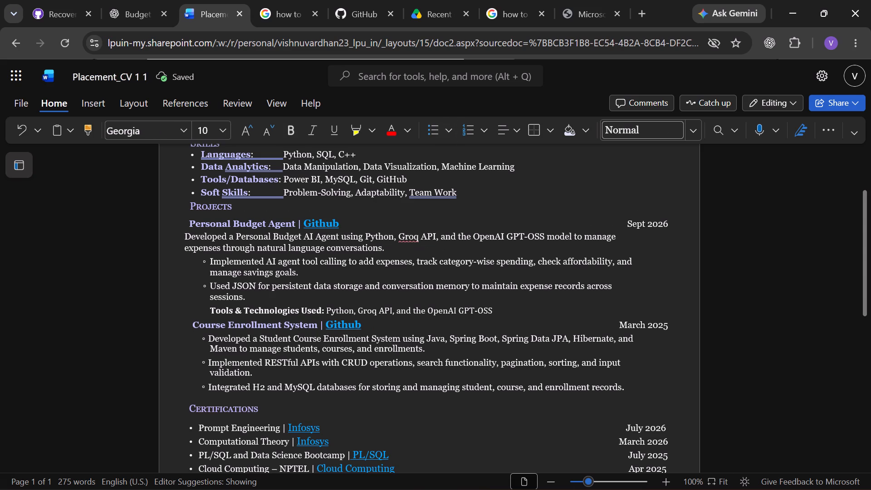
key("space")
key("space")
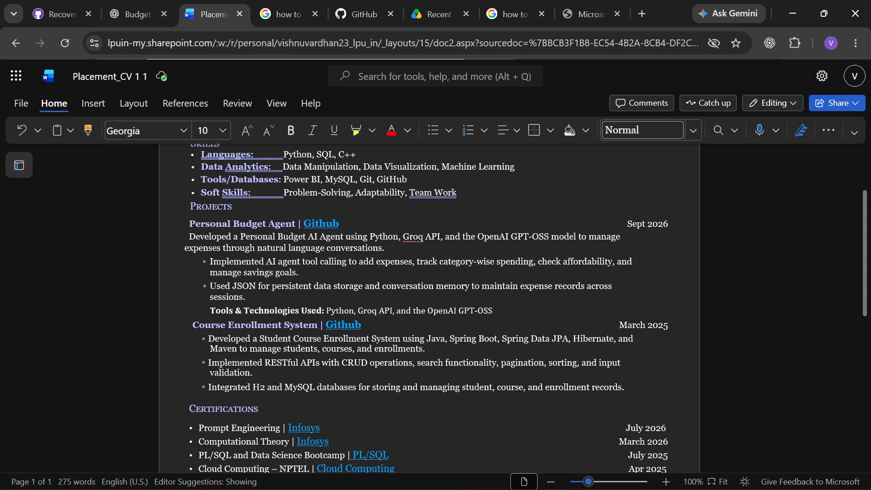
key("BackSpace")
key("BackSpace")
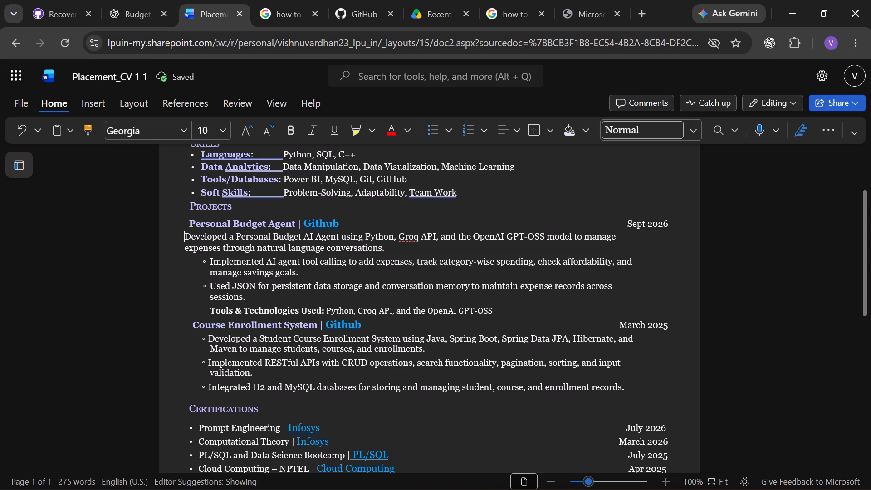
key("Tab")
key("Tab")
key("space")
key("space")
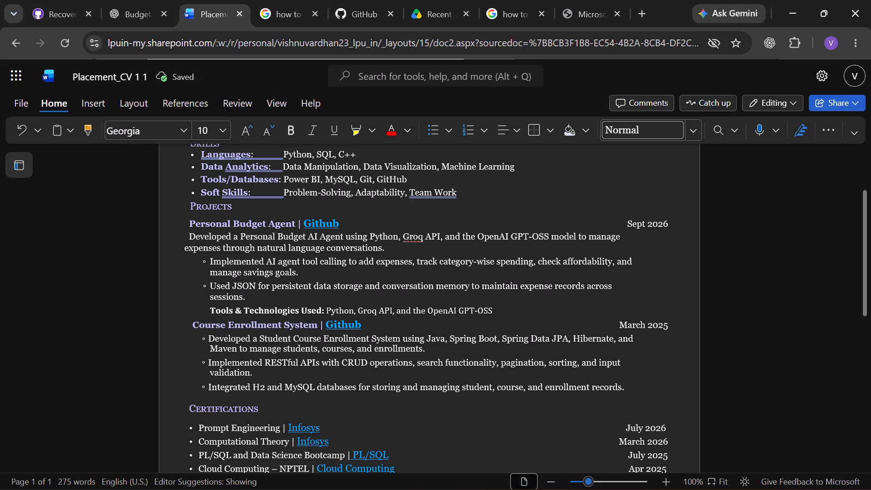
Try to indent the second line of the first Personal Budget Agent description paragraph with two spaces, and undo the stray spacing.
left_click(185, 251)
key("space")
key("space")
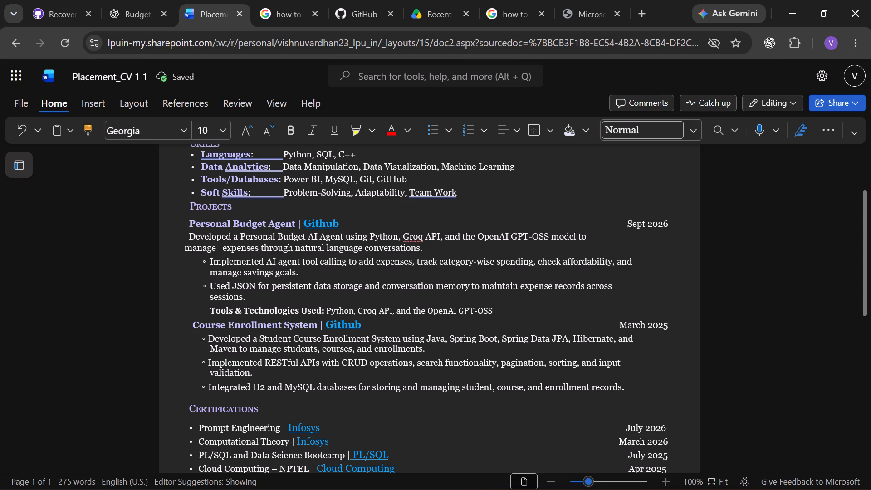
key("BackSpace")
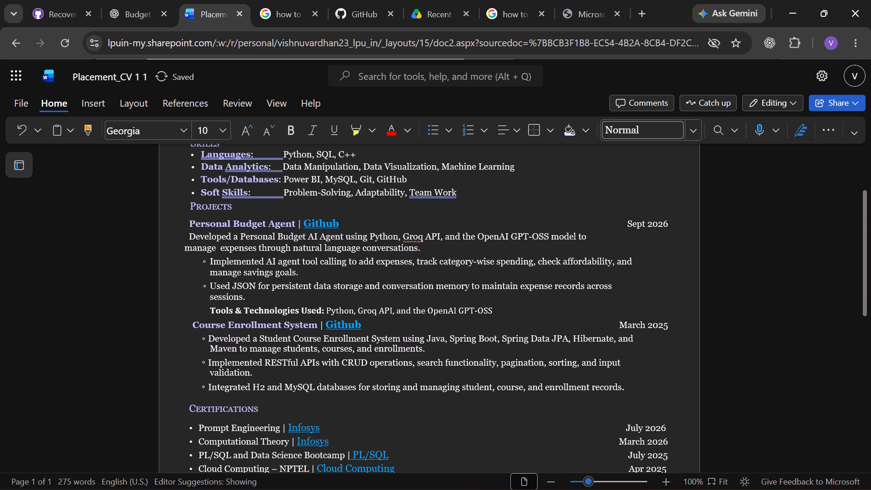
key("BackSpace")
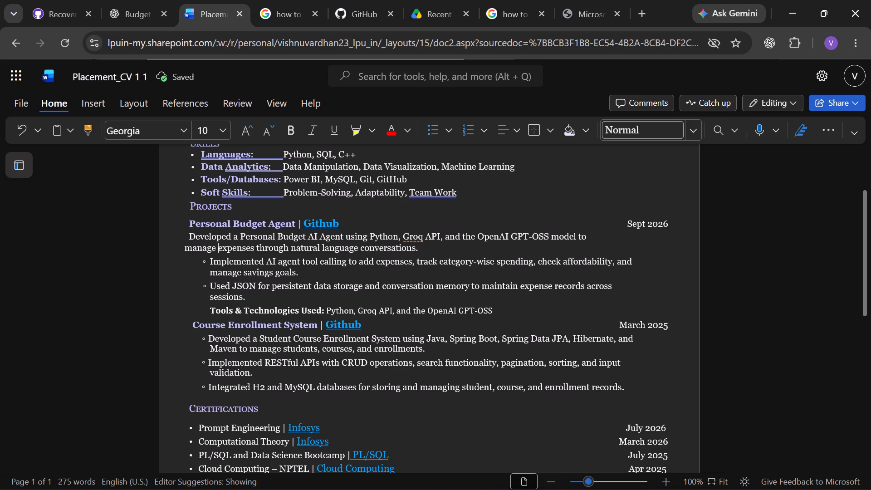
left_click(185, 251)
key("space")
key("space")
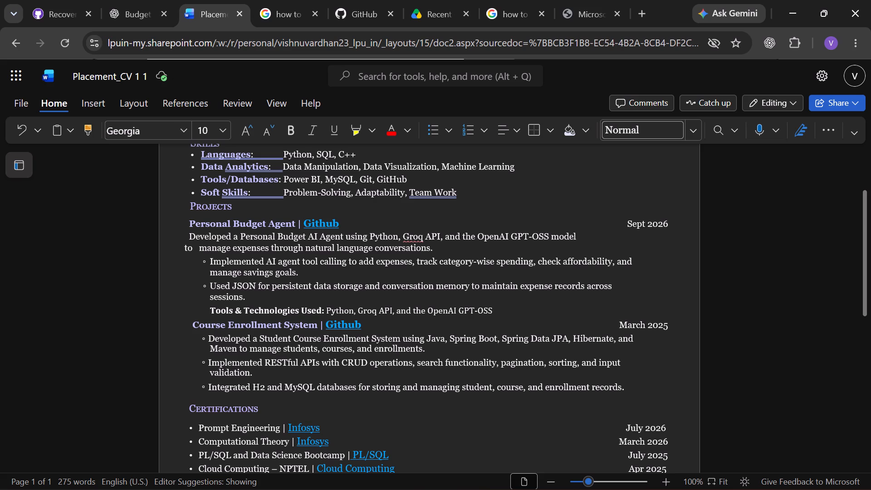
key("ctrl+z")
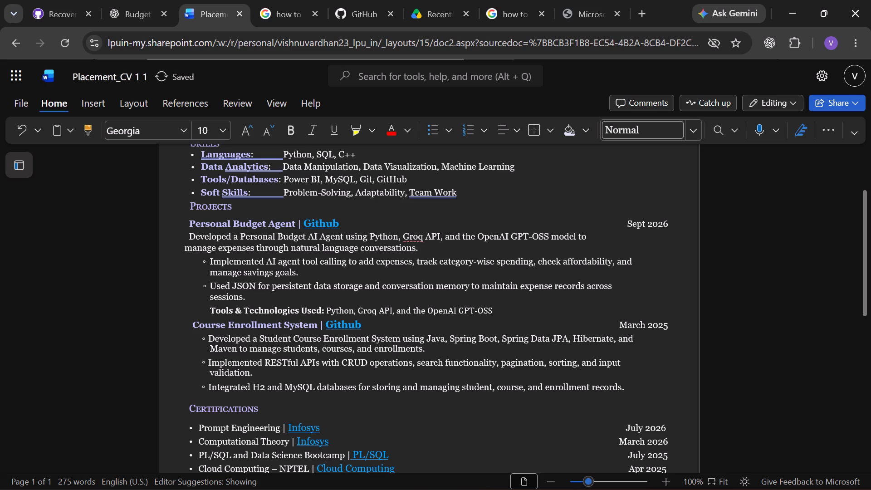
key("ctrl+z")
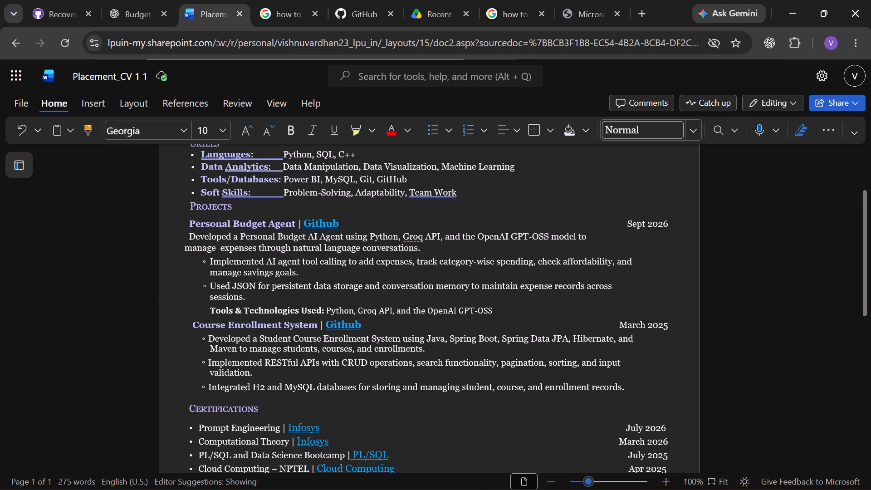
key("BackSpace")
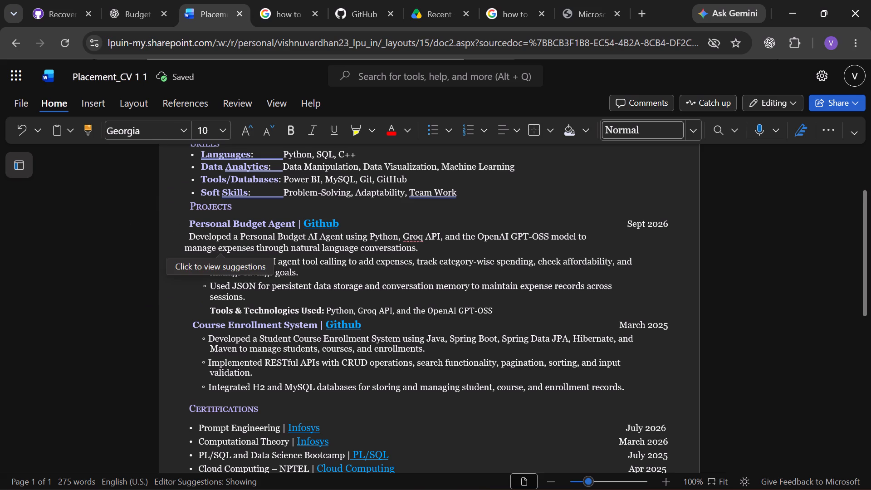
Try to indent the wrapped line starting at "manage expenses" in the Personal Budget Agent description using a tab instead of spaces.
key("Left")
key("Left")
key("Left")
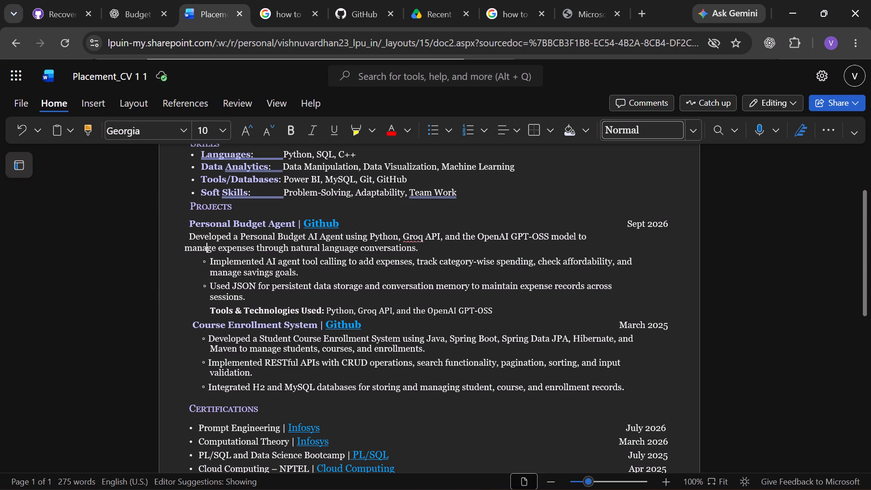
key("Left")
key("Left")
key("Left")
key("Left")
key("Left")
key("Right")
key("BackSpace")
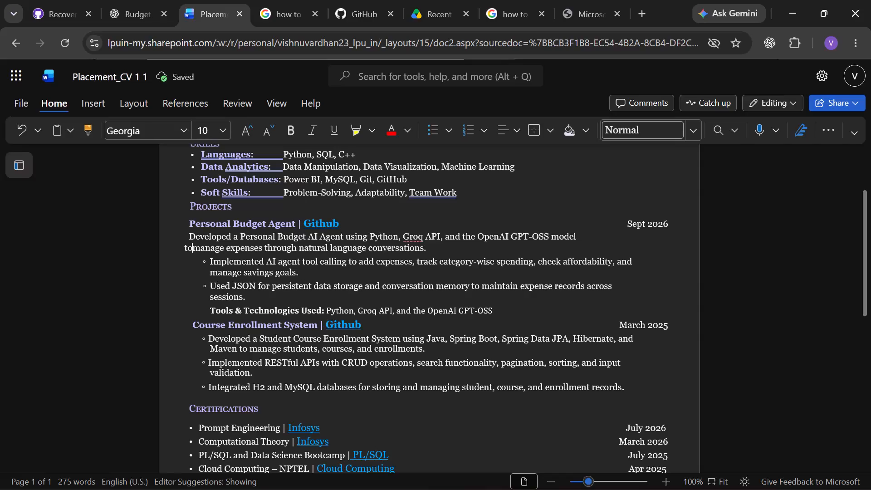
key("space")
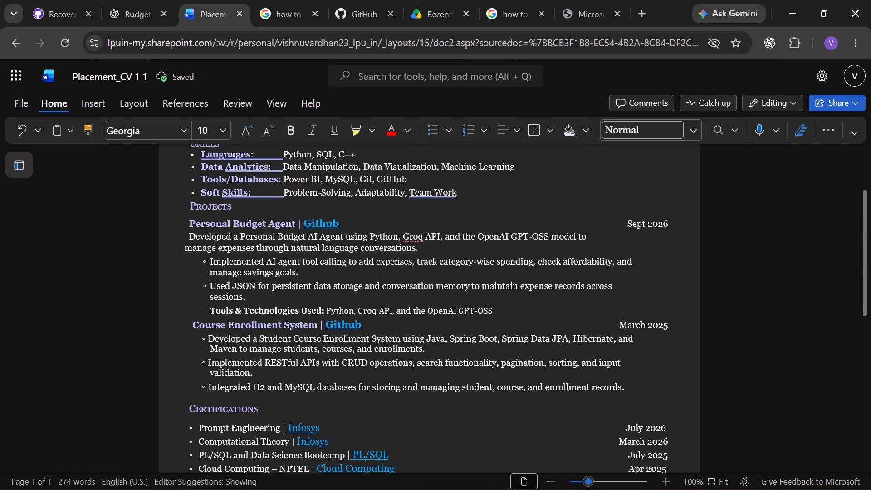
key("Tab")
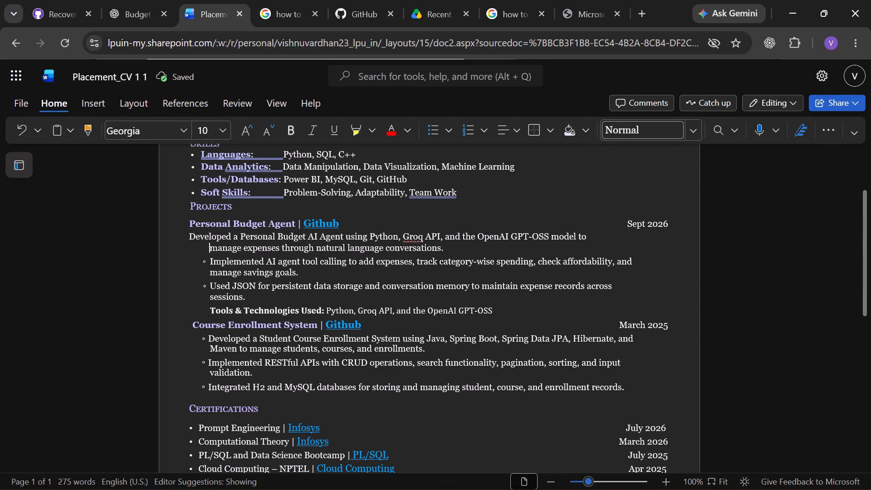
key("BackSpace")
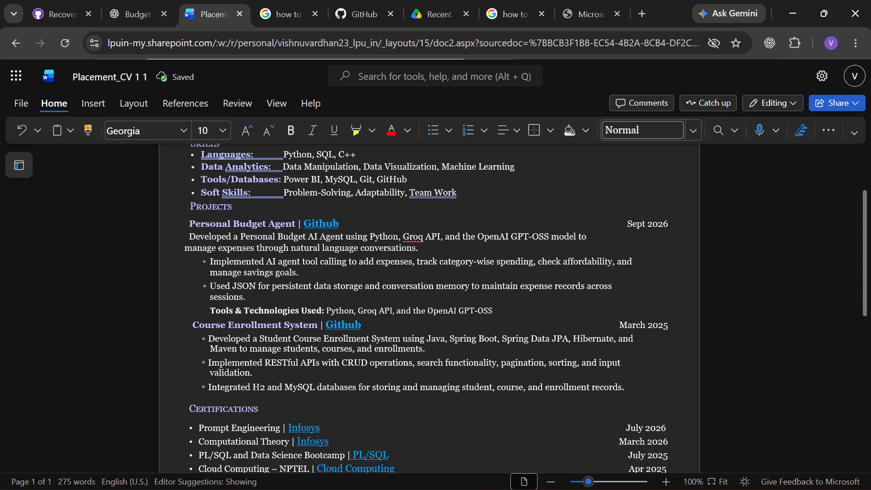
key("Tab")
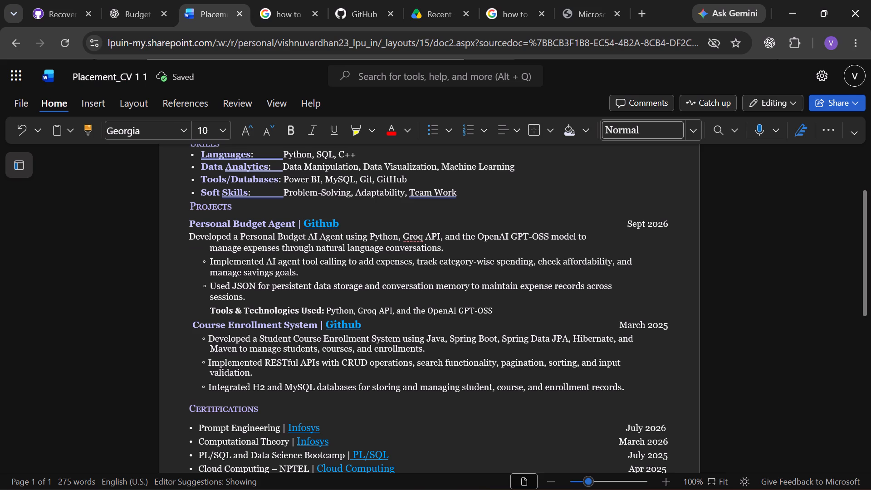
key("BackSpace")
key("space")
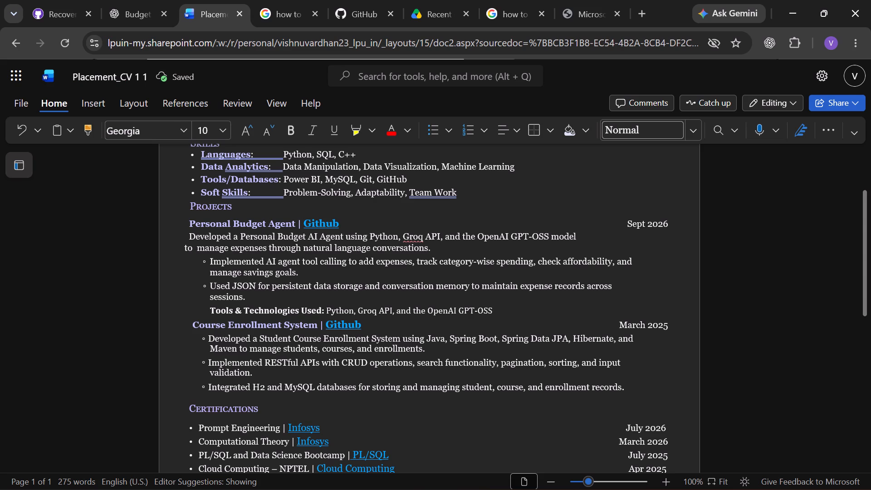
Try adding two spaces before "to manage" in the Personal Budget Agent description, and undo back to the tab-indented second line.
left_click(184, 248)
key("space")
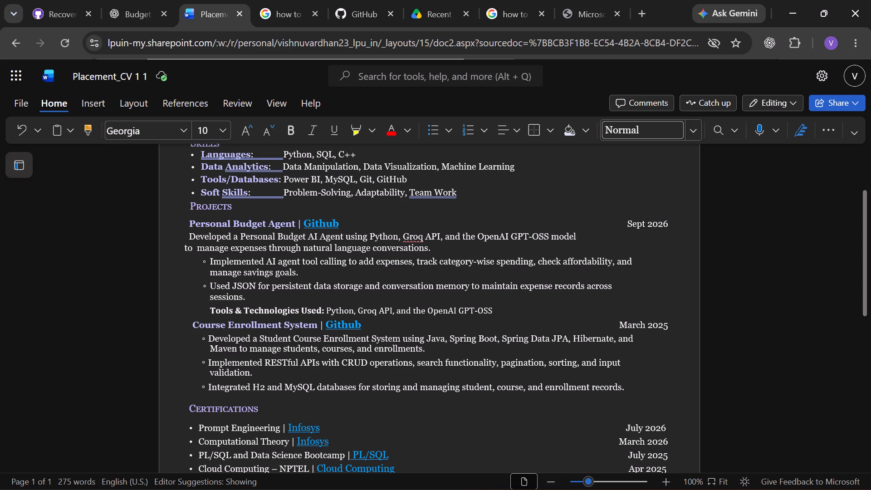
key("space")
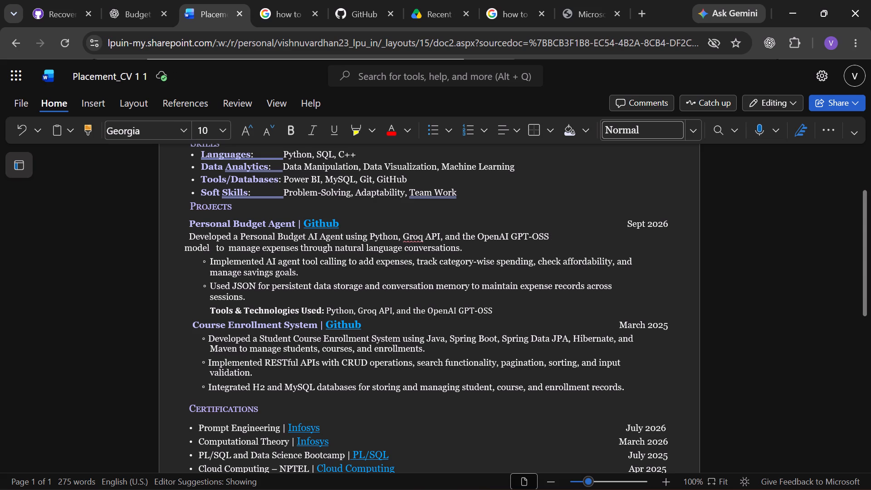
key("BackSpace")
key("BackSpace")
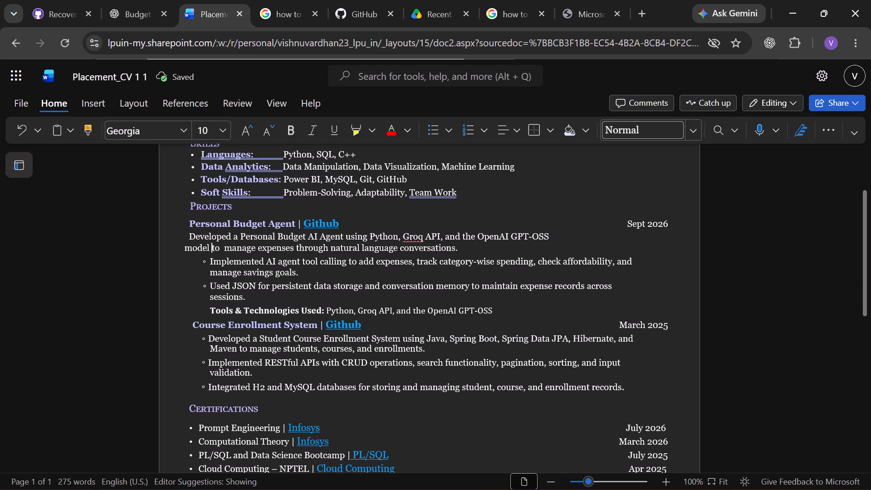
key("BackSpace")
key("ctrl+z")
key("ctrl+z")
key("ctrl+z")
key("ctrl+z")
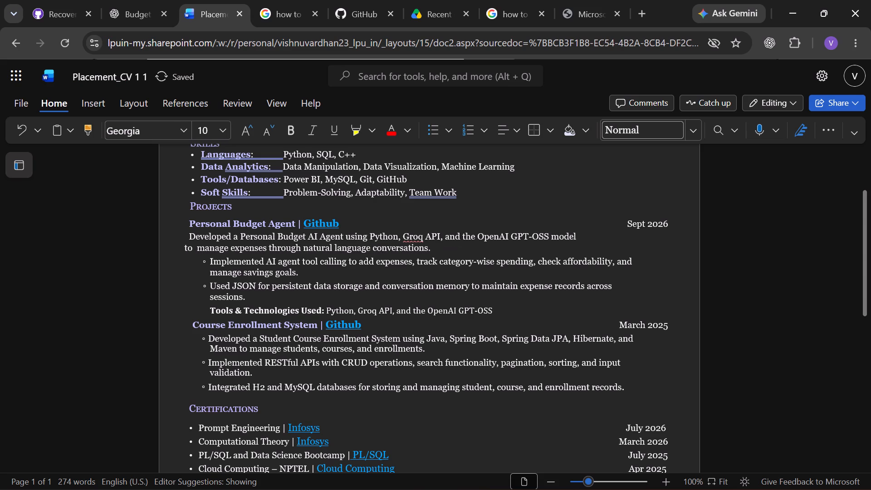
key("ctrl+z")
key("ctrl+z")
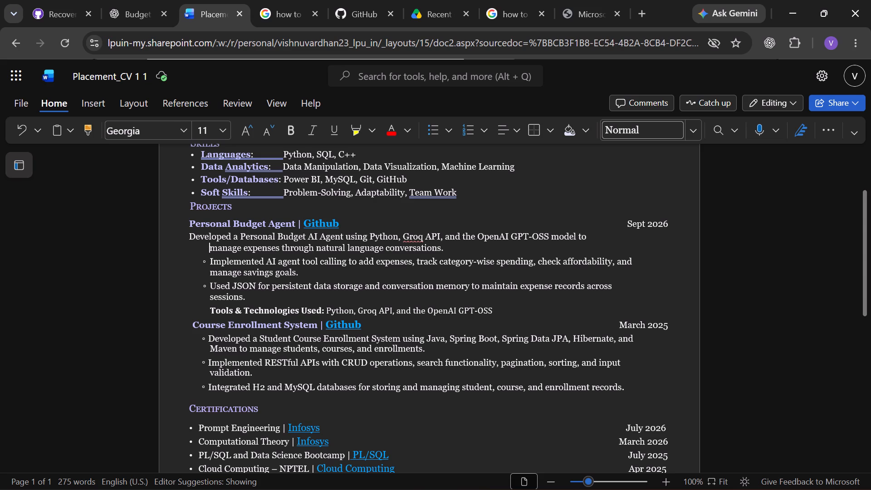
Copy "manage expenses through natural language conversations." from the first Personal Budget Agent description, and delete it along with the tab before it.
triple_click(244, 249)
left_click(244, 249)
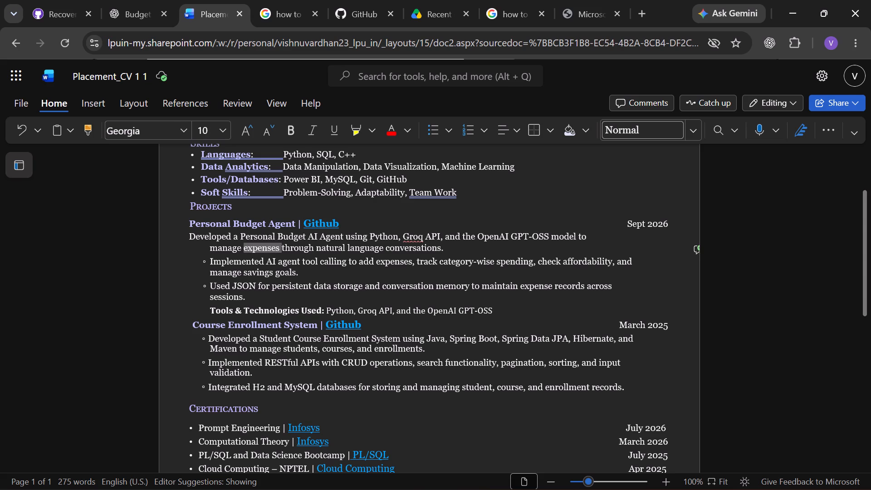
triple_click(244, 249)
left_click(244, 249)
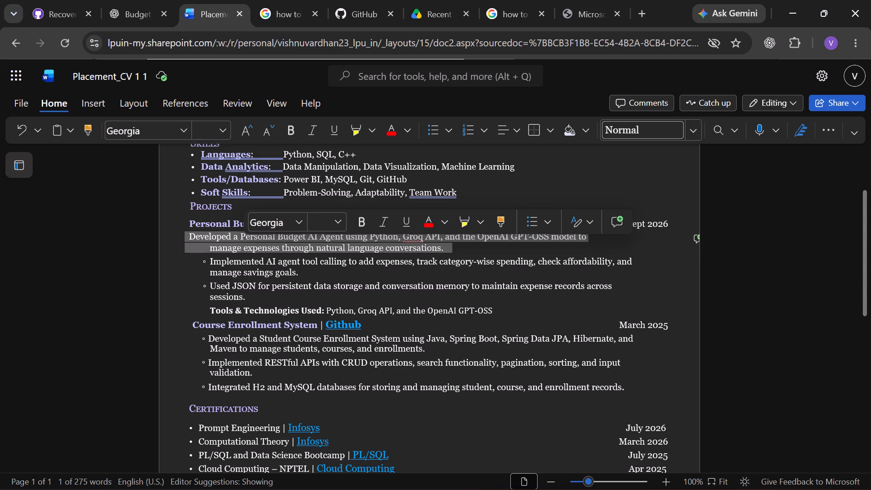
left_click(244, 249)
triple_click(244, 249)
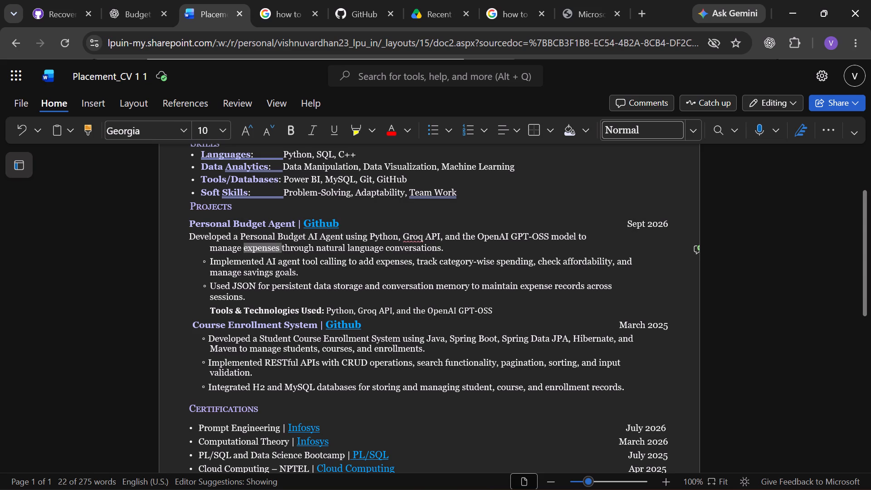
left_click(244, 249)
left_click(244, 249)
triple_click(244, 249)
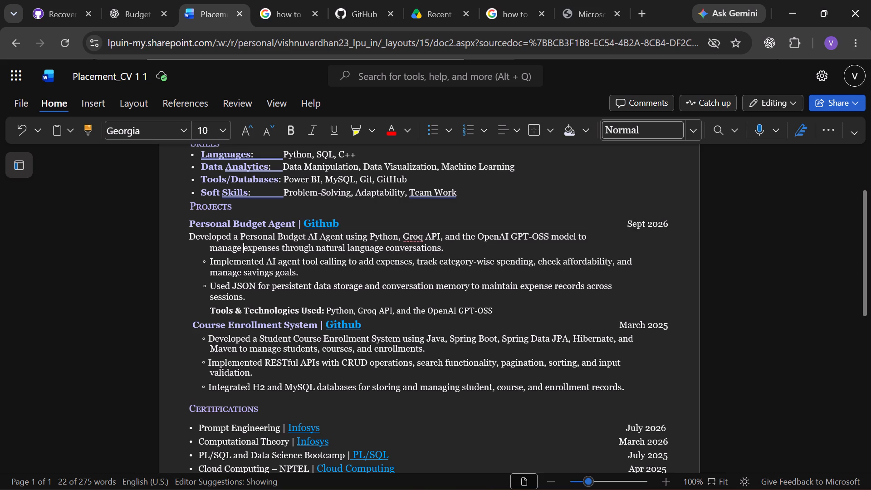
triple_click(244, 249)
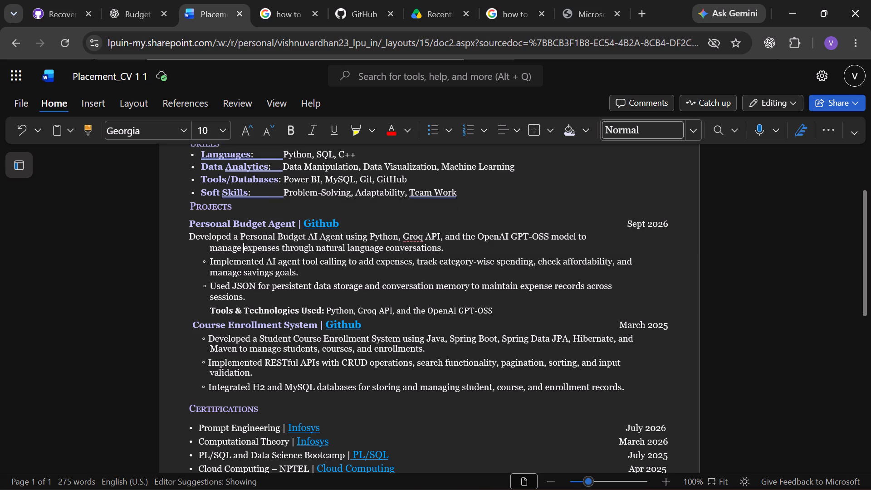
left_click_drag(443, 249, 196, 264)
left_click_drag(196, 264, 214, 248)
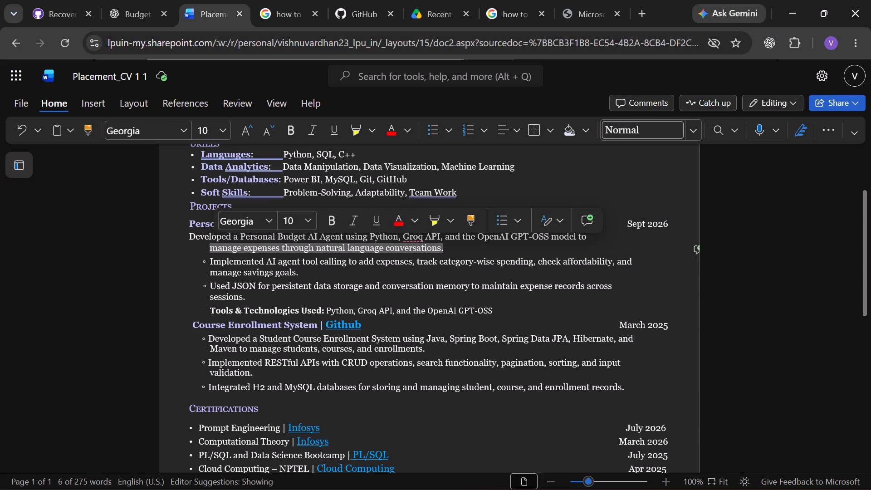
key("ctrl+c")
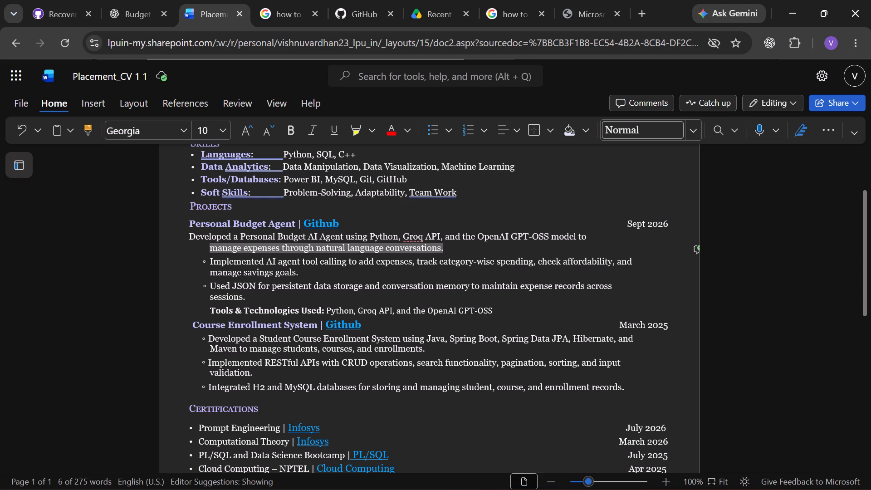
key("BackSpace")
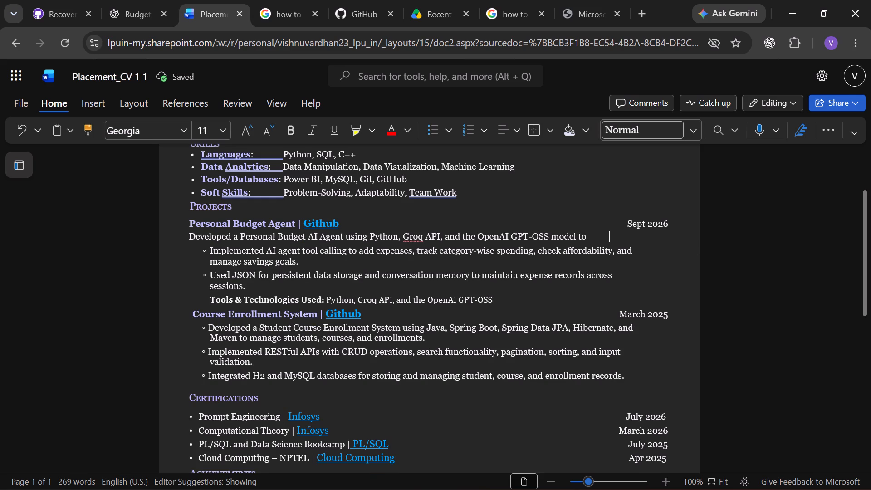
key("BackSpace")
key("BackSpace")
Start a new line below "Developed a Personal Budget AI Agent", add three spaces, and paste "manage expenses through natural language conversations.".
key("Return")
key("space")
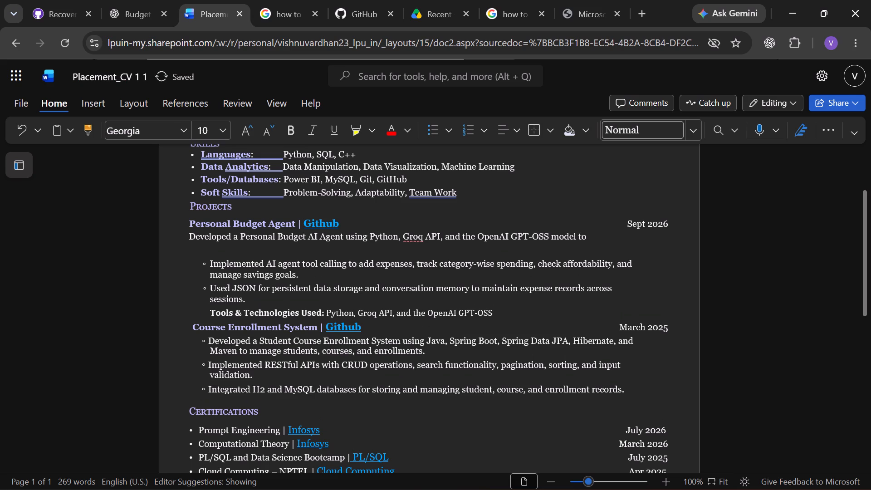
key("space")
key("space")
key("ctrl+v")
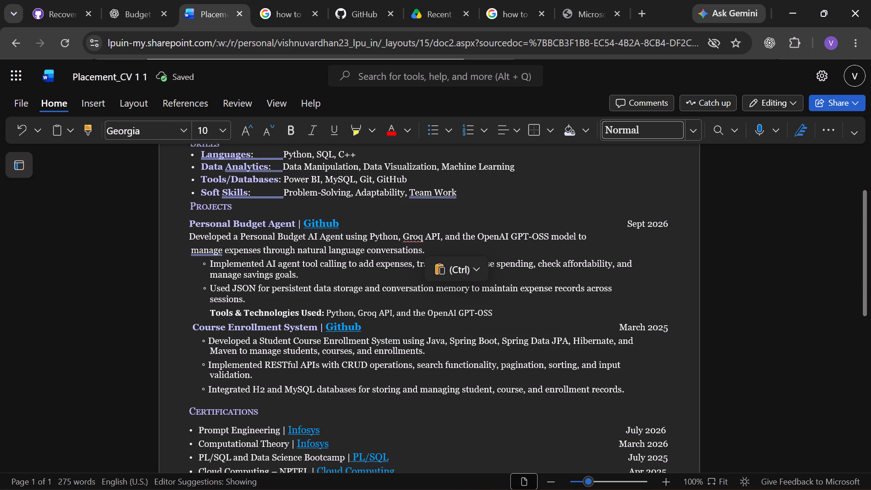
Delete one leading space before "manage expenses" to align it with the description line above.
key("Left")
key("Left")
key("Left")
key("Left")
key("Left")
key("Left")
key("Left")
key("Left")
key("Left")
key("Left")
key("Left")
key("Left")
key("Left")
key("Left")
key("Left")
key("Left")
key("Left")
key("Left")
key("Left")
key("Left")
key("Left")
key("Left")
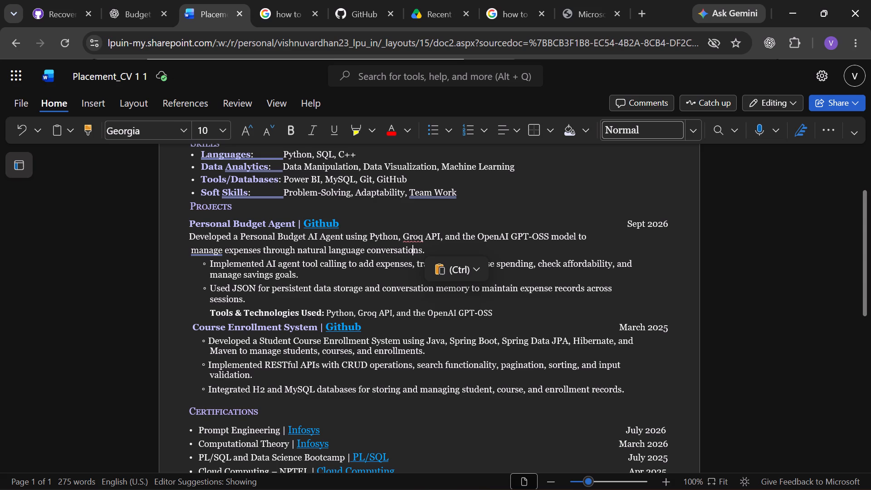
key("Left")
key("Left")
key("Left")
key("Left")
key("Left")
key("Left")
key("Left")
key("Left")
key("Left")
key("BackSpace")
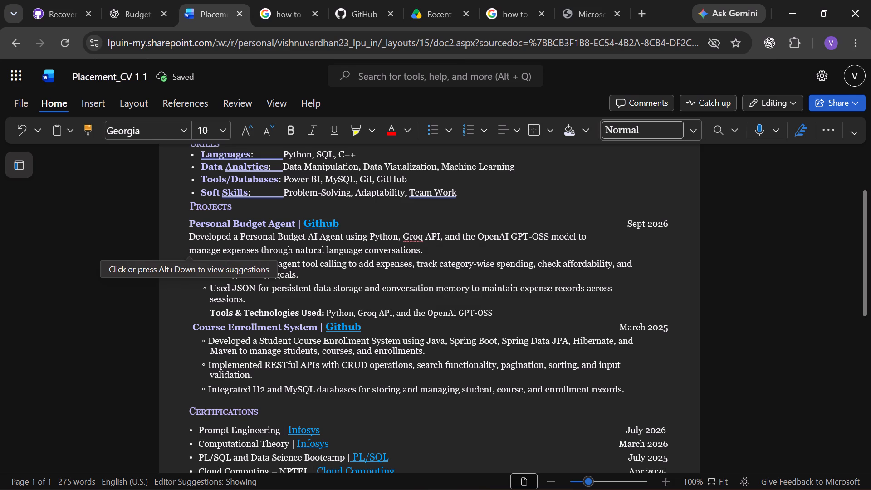
left_click(395, 305)
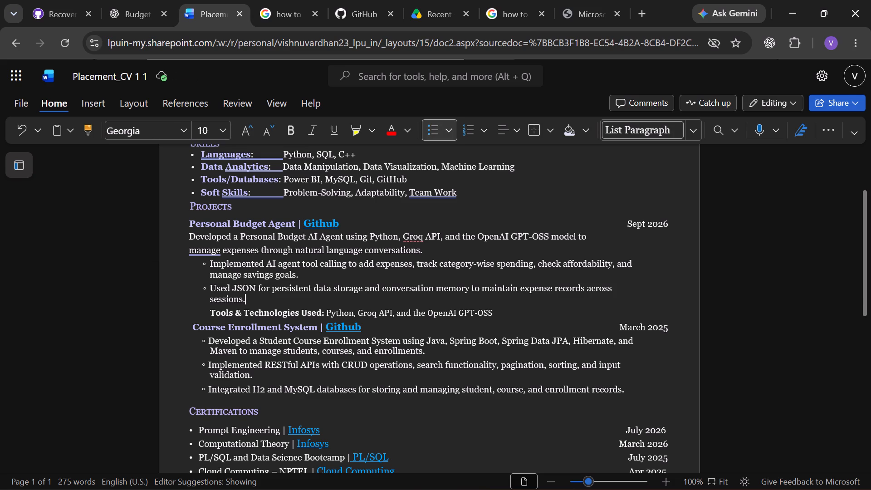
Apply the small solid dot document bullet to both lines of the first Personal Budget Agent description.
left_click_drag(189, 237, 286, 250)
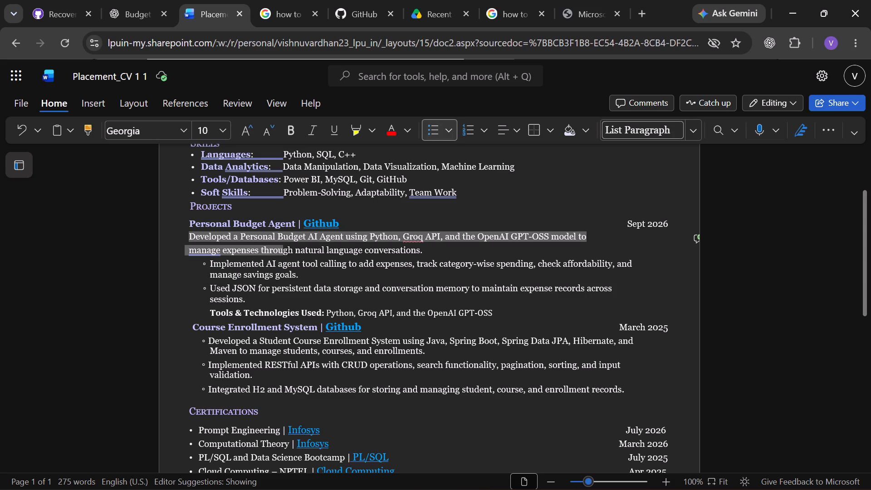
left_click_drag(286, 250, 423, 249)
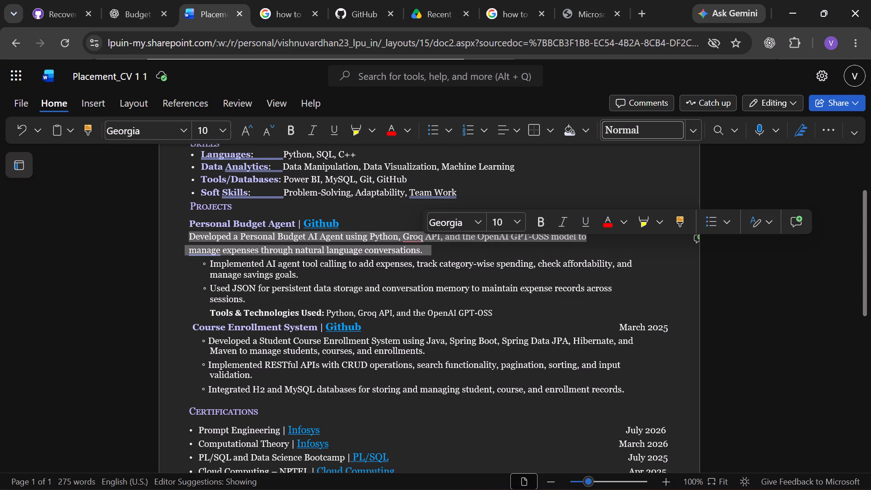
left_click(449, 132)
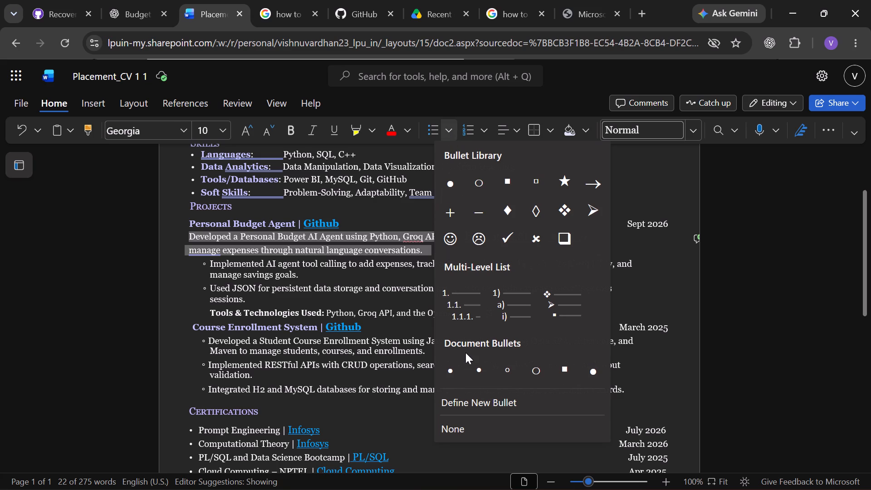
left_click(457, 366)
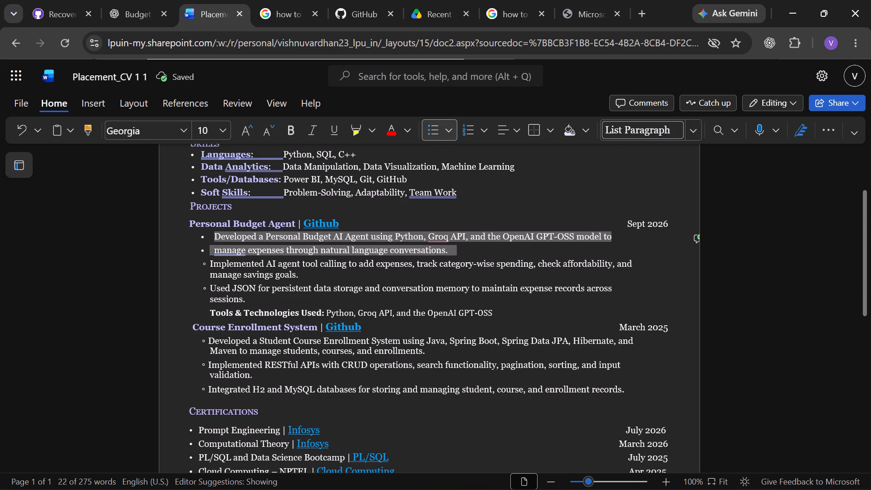
Remove the two leading spaces and the bullet from the "manage expenses" line.
left_click(214, 252)
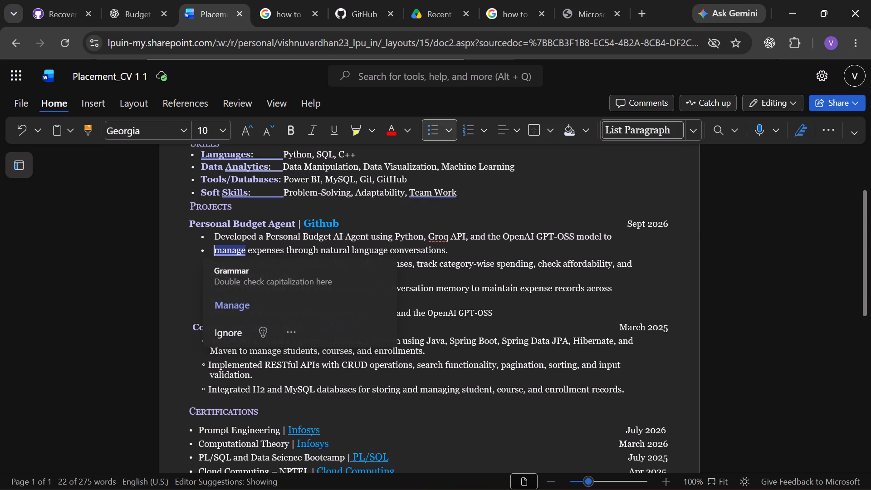
key("BackSpace")
key("BackSpace")
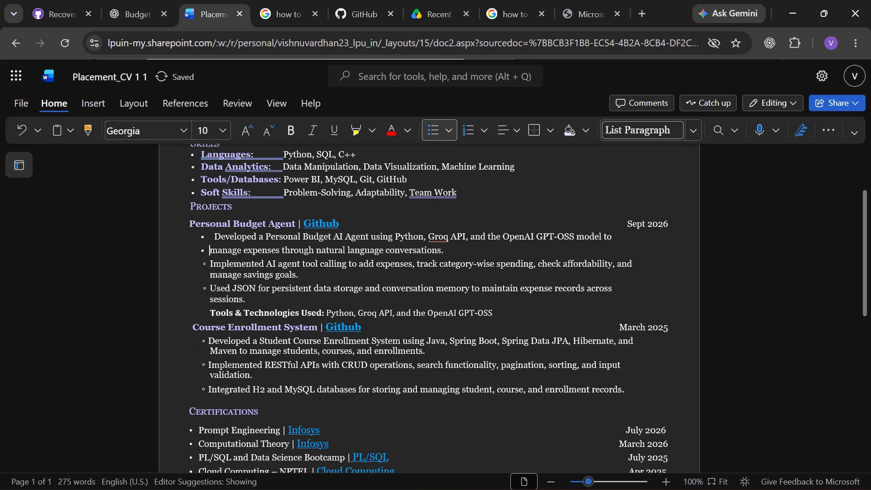
key("BackSpace")
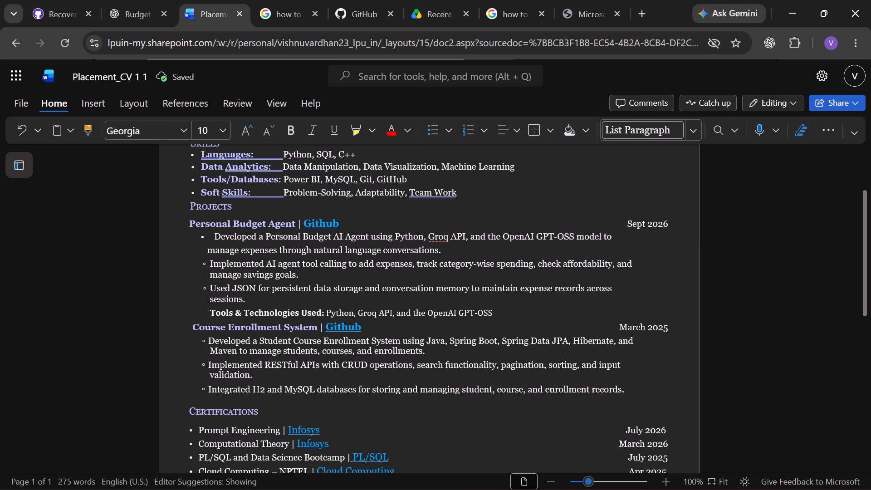
Remove the two leading spaces, the bullet and the indent from the "Developed a Personal Budget AI Agent" line.
left_click(215, 235)
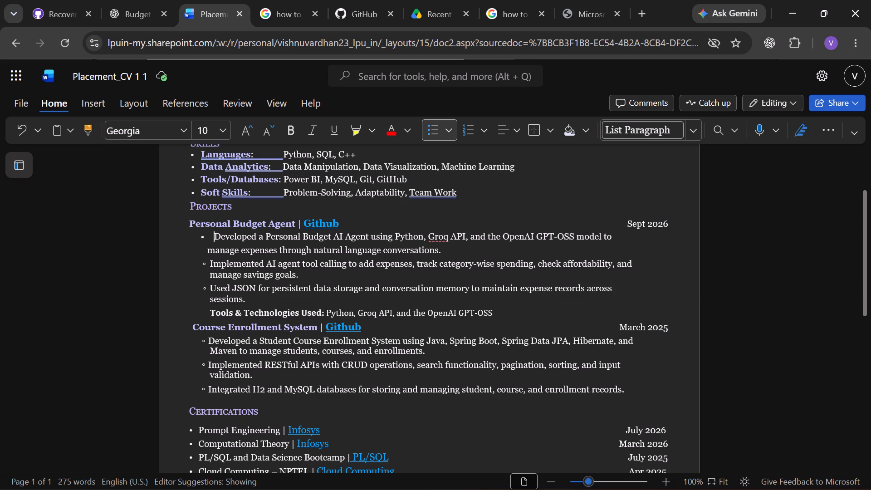
key("BackSpace")
key("BackSpace")
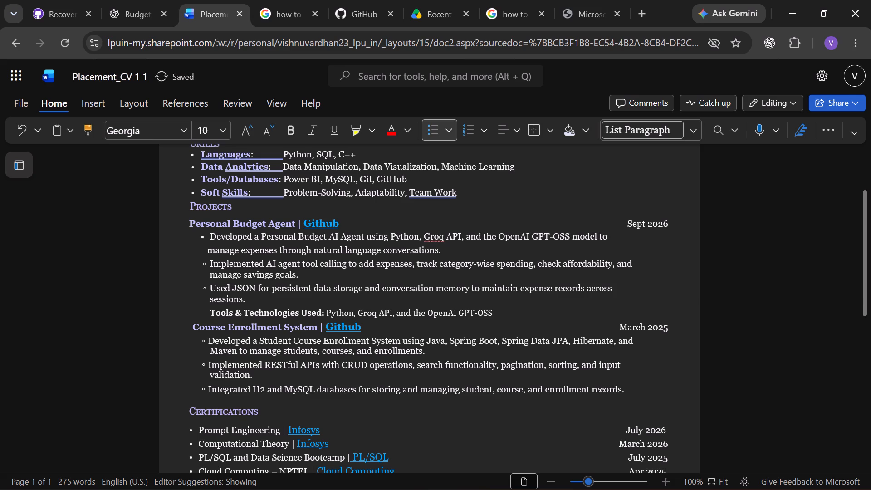
key("BackSpace")
key("BackSpace")
key("BackSpace")
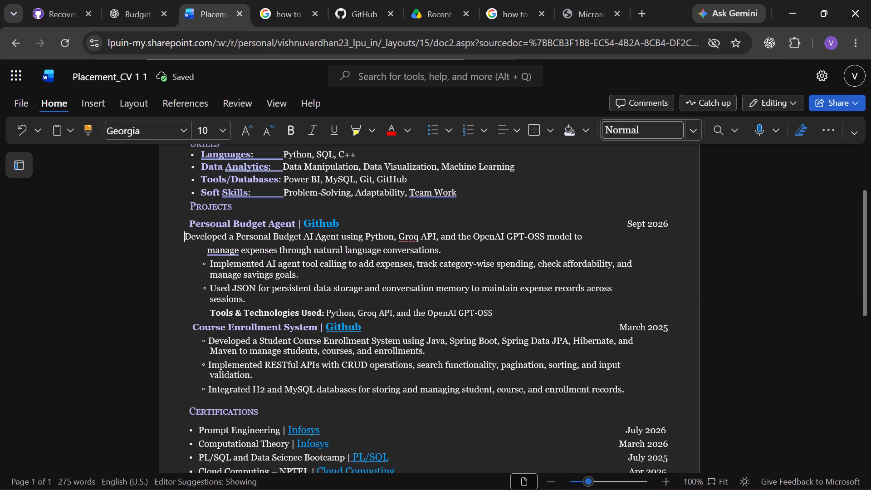
Remove the remaining indent from the "manage expenses" line.
left_click(210, 251)
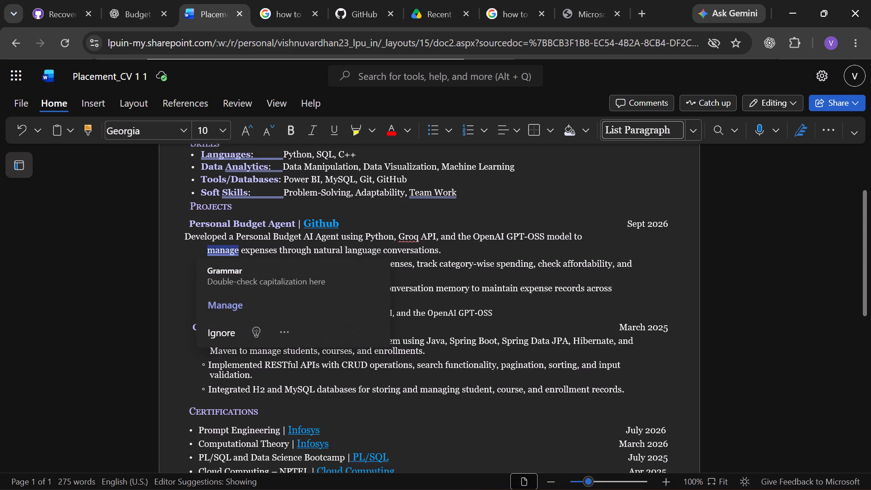
key("BackSpace")
key("BackSpace")
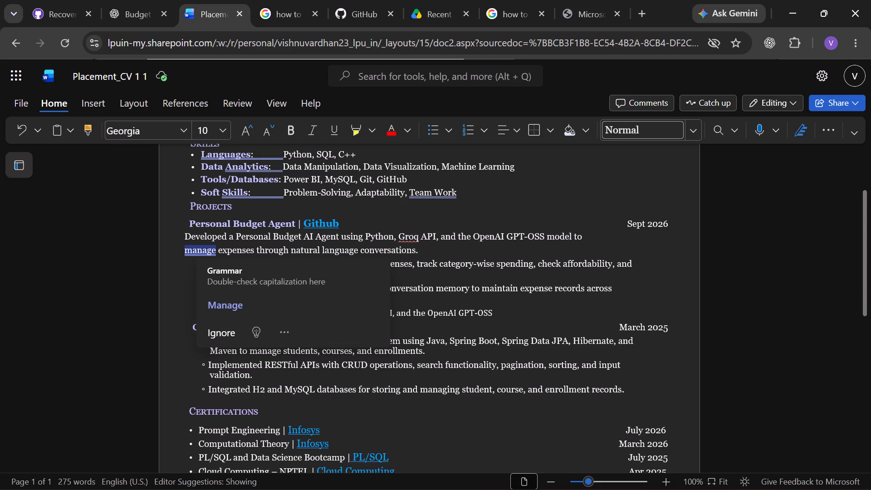
Reapply the small solid dot document bullet to the "Developed" and "manage expenses" description lines.
left_click_drag(186, 234, 418, 246)
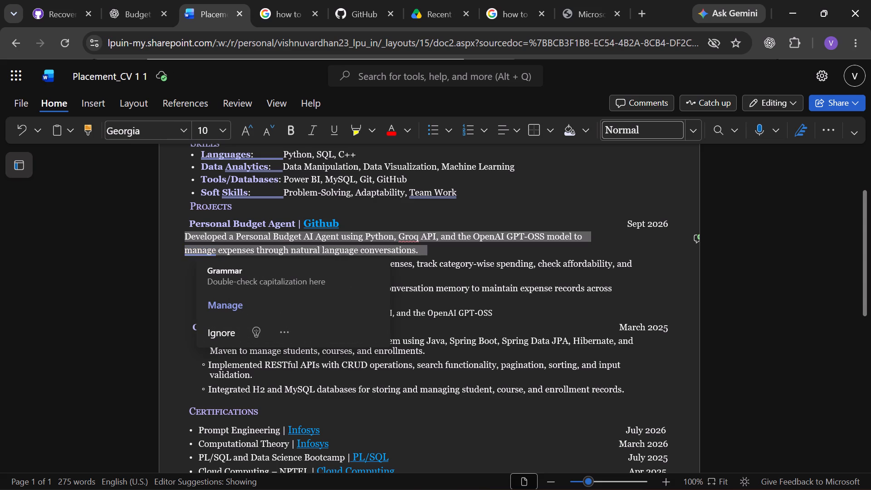
left_click_drag(418, 246, 419, 246)
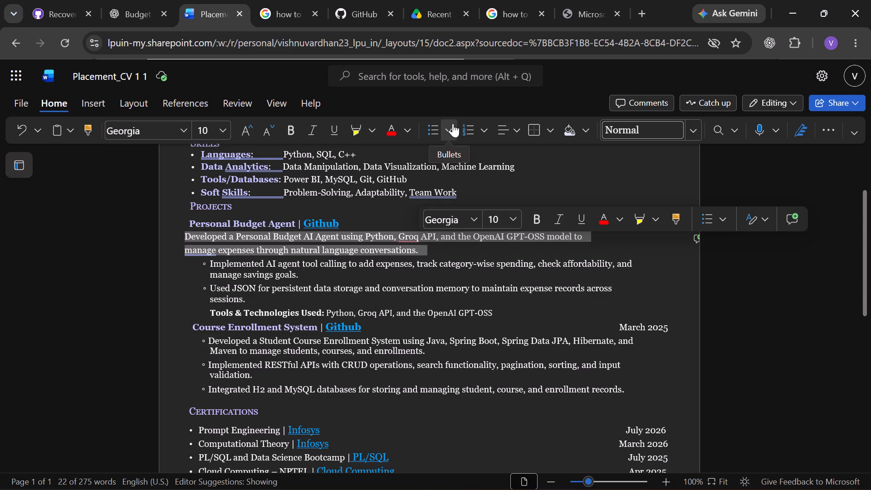
left_click(453, 123)
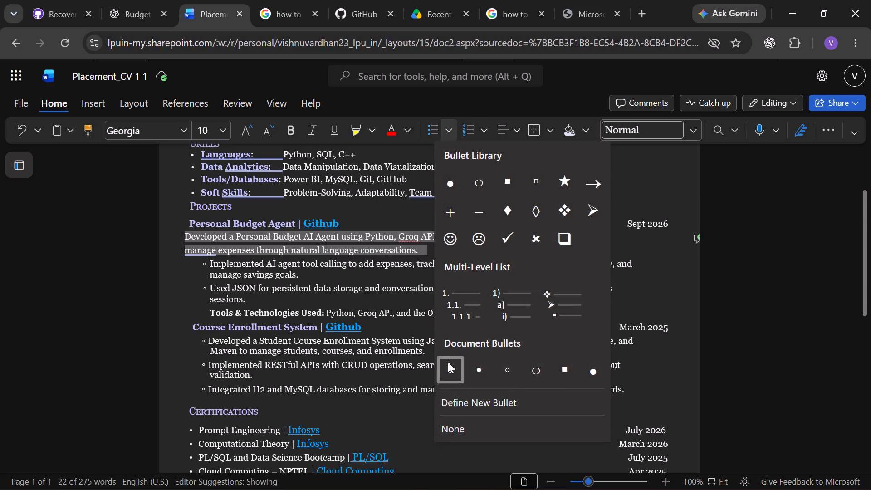
left_click(448, 365)
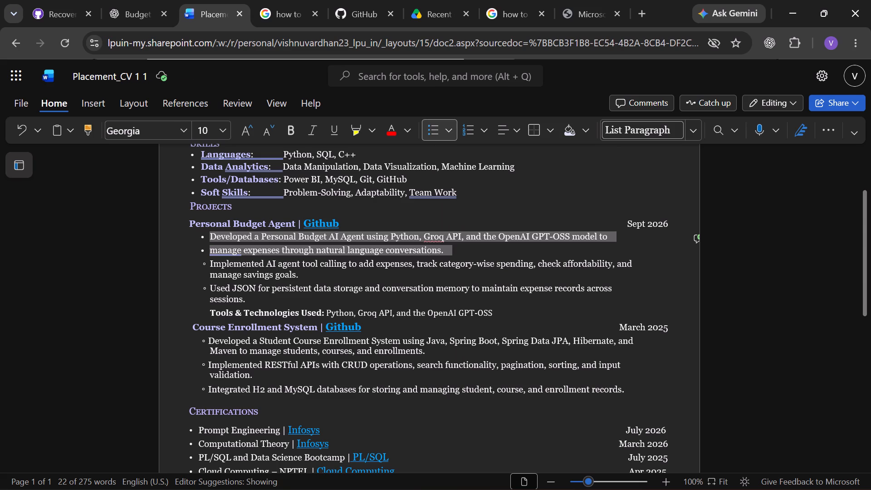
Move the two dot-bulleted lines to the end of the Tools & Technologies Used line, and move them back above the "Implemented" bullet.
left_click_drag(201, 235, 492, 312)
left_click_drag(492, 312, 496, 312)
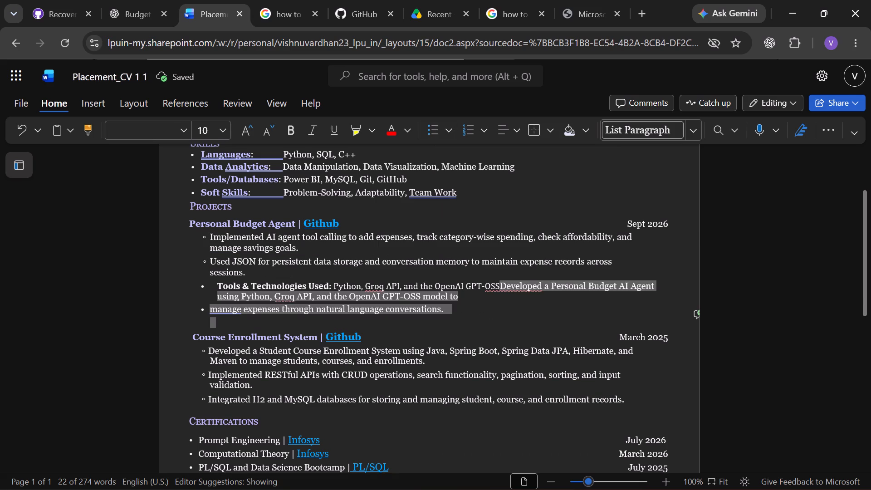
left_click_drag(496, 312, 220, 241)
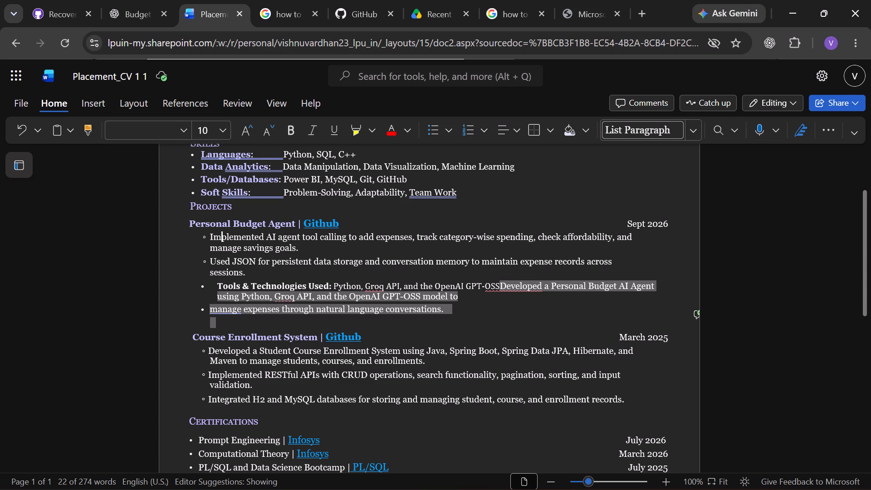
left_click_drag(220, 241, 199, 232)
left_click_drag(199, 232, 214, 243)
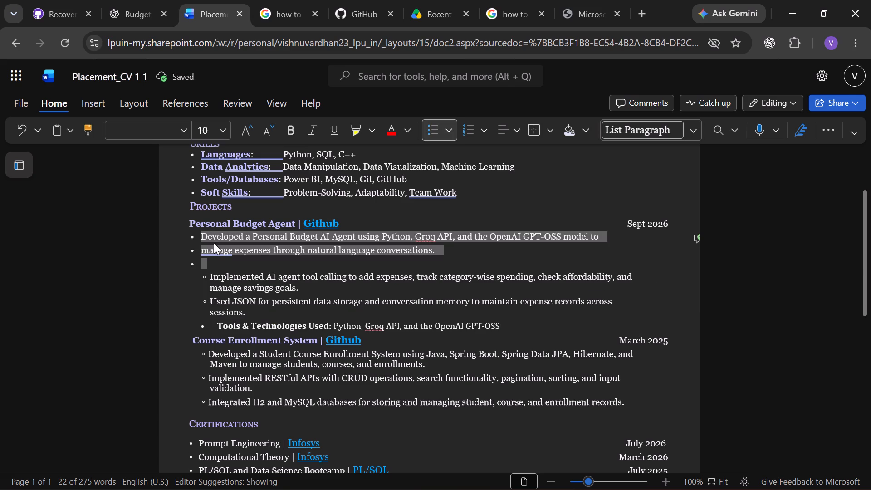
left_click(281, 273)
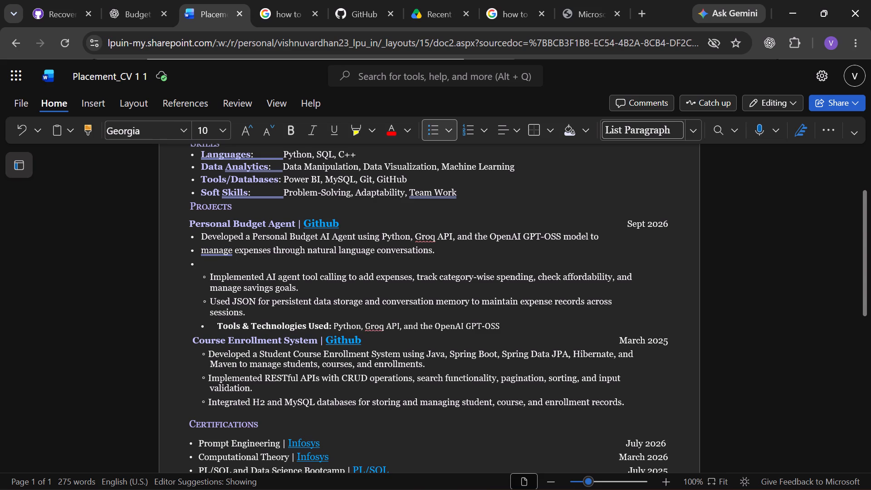
Move the "Implemented" and "Used JSON" bullets and the Tools & Technologies Used line up to the empty bullet below "manage expenses".
left_click_drag(203, 277, 271, 285)
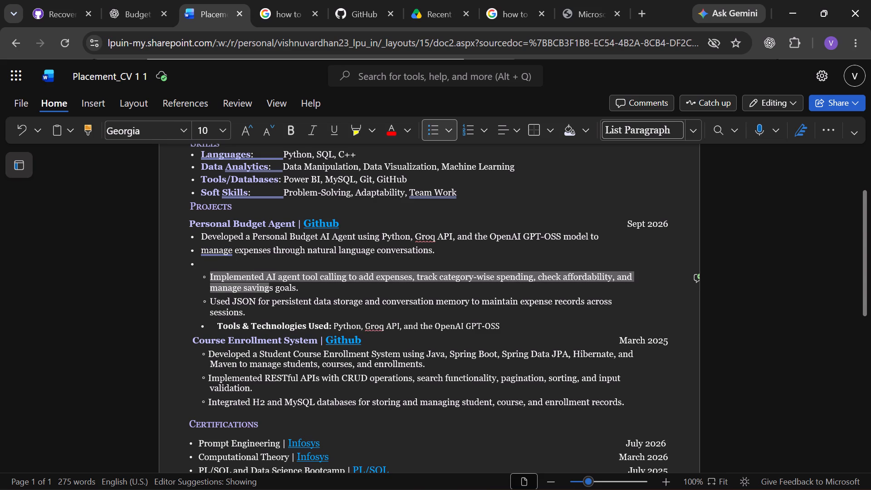
left_click_drag(271, 285, 444, 323)
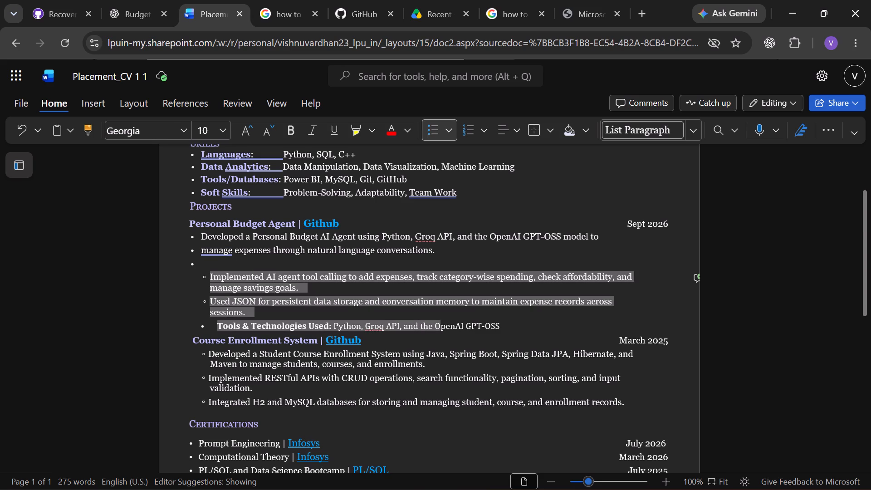
left_click_drag(444, 323, 505, 326)
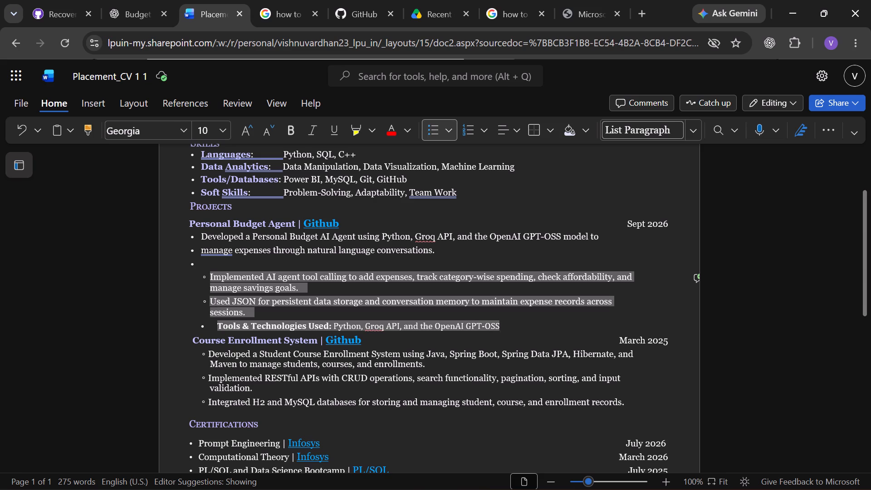
left_click_drag(505, 326, 500, 326)
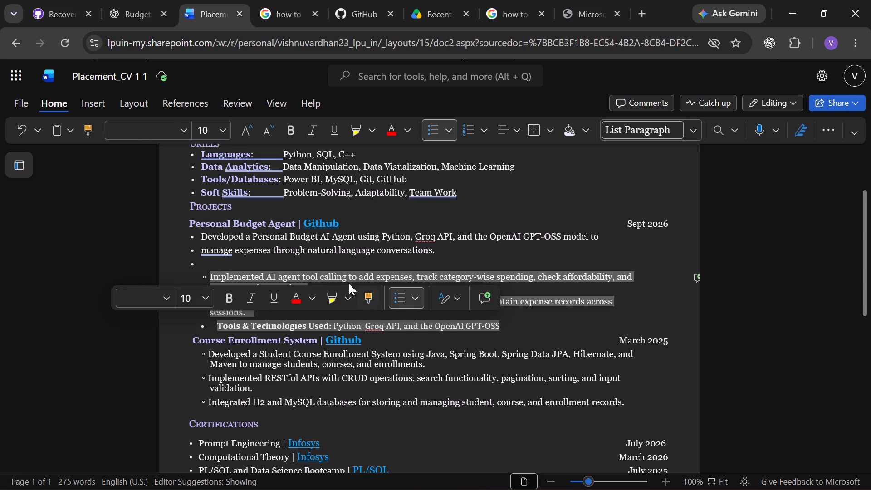
left_click_drag(259, 277, 216, 270)
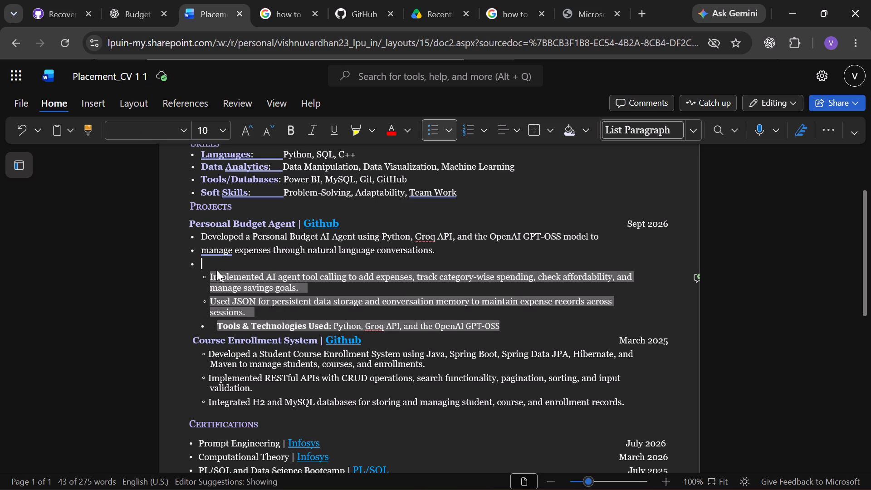
left_click_drag(216, 270, 202, 269)
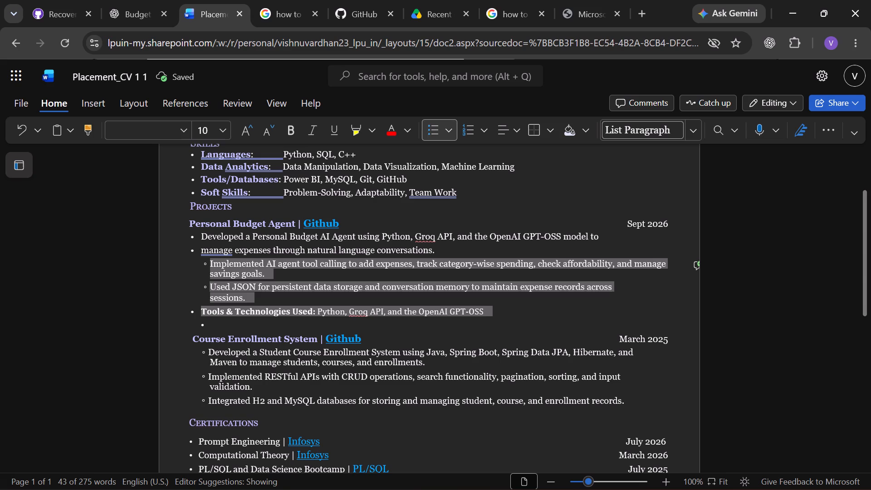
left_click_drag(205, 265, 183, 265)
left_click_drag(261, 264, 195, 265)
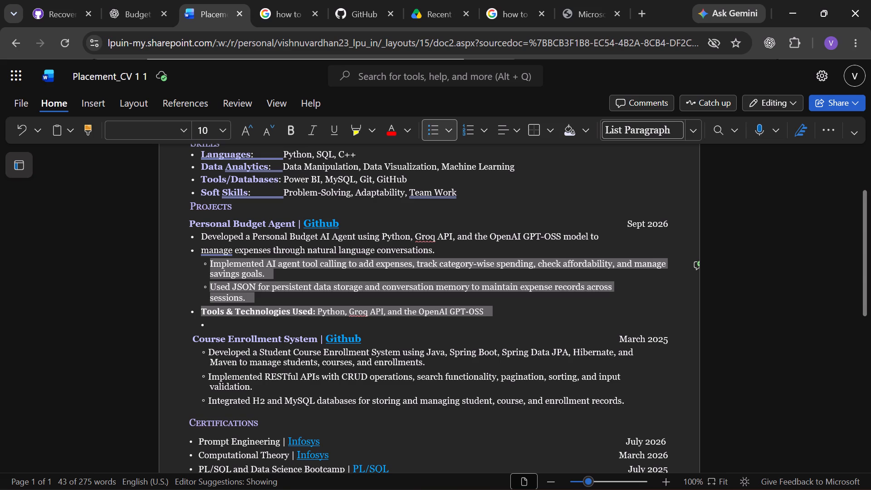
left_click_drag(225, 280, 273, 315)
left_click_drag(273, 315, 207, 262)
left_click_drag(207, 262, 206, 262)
Delete the empty bullet line between the Tools & Technologies Used line and the Course Enrollment System heading.
left_click(210, 325)
key("Left")
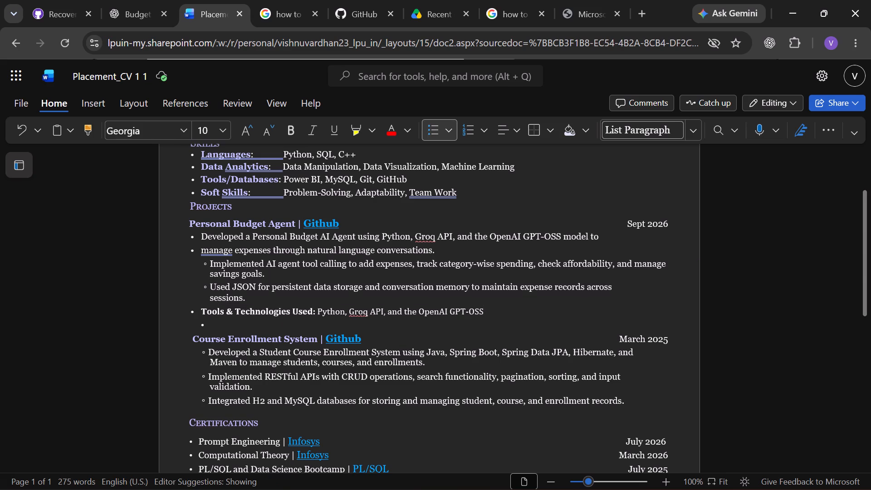
key("Right")
key("BackSpace")
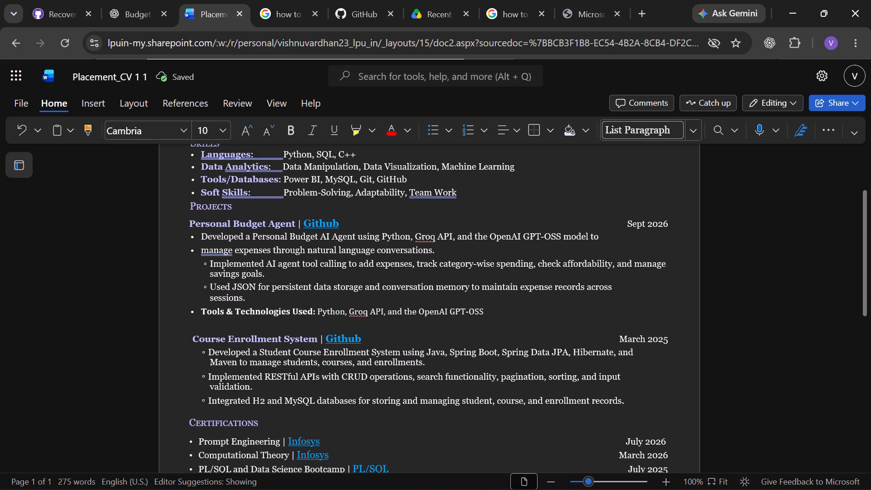
key("Delete")
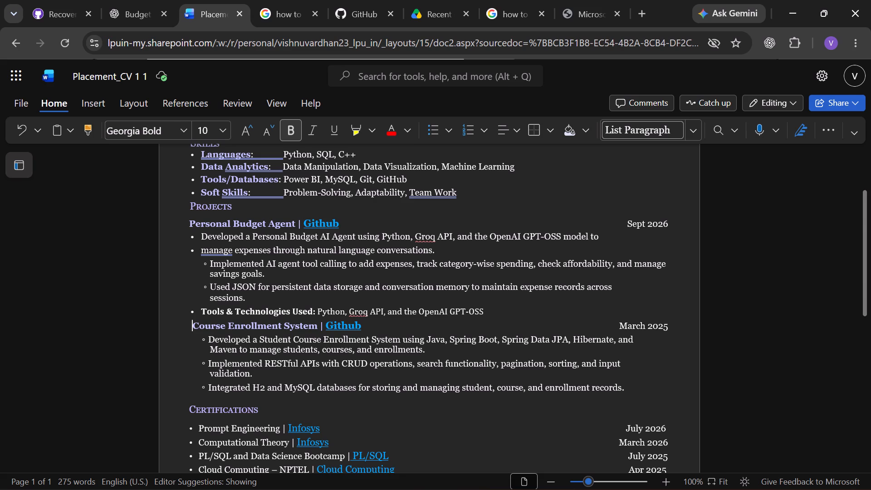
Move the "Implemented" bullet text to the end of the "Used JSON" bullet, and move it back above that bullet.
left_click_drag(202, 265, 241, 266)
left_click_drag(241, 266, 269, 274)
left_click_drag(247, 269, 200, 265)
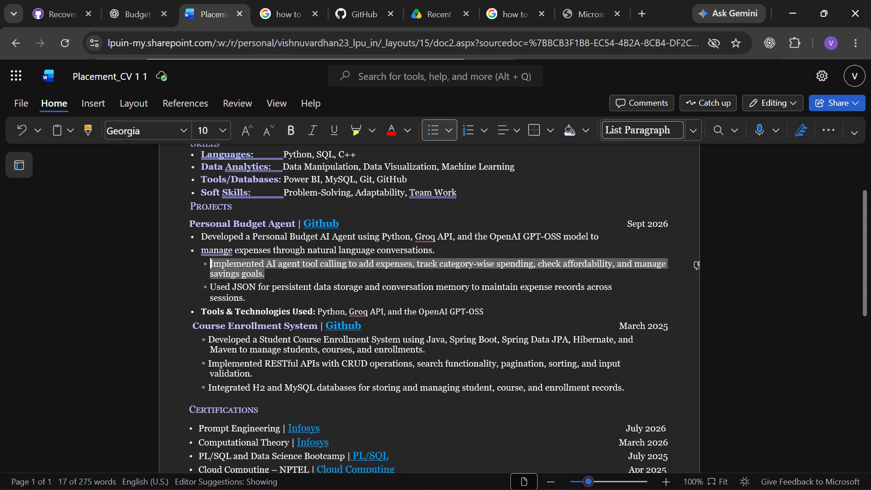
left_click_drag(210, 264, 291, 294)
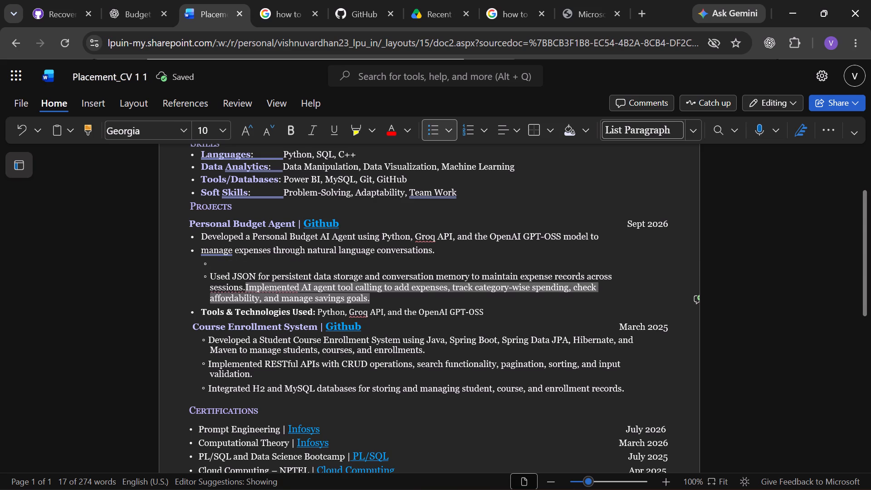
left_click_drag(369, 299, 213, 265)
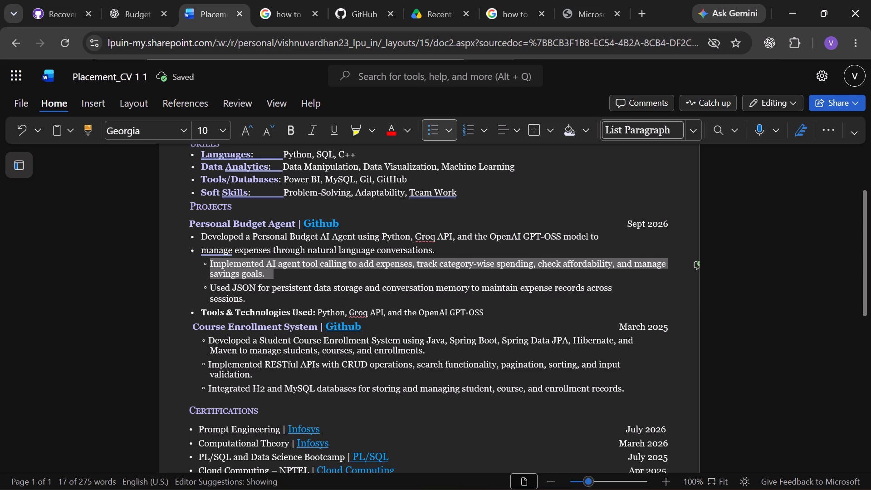
Move the "Implemented" bullet to the end of the "Used JSON" text and back above it, with an empty bullet between them.
left_click_drag(207, 265, 256, 300)
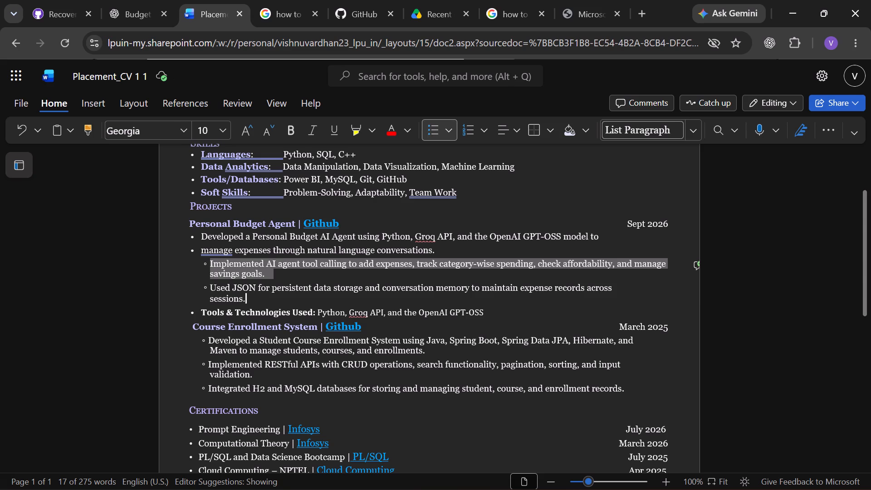
left_click_drag(256, 300, 255, 299)
left_click_drag(269, 300, 201, 265)
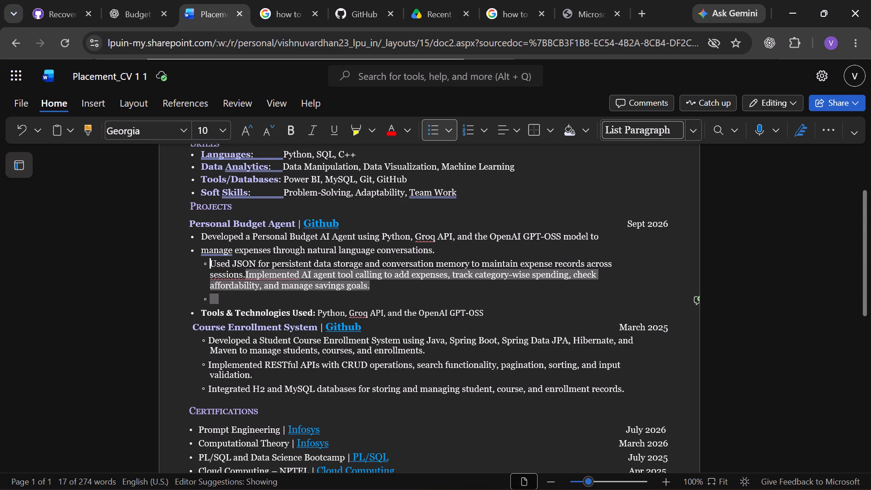
left_click_drag(201, 265, 195, 263)
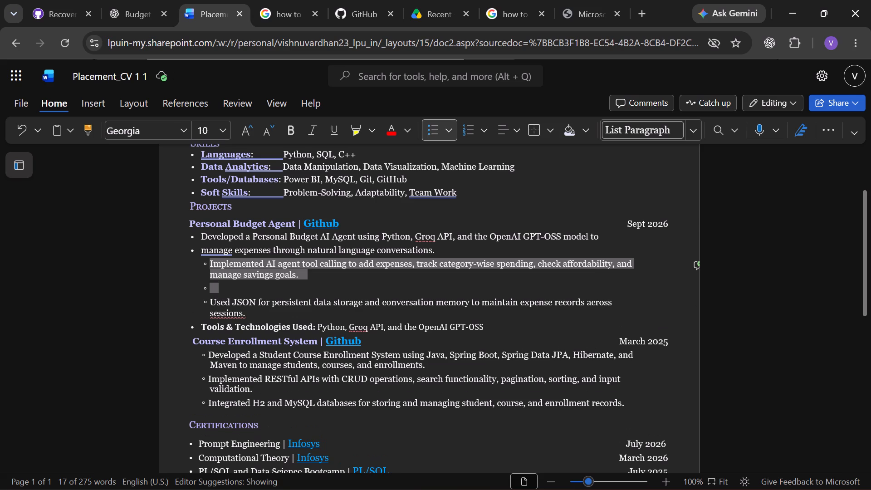
Move the "Used JSON" sentence, without its final period, directly in front of the "Implemented" text under Personal Budget Agent.
left_click_drag(205, 298, 244, 313)
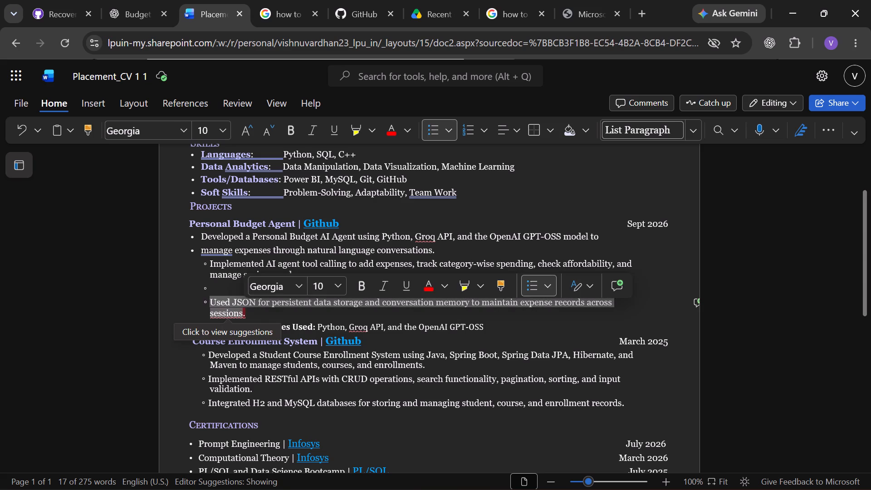
left_click_drag(244, 313, 195, 256)
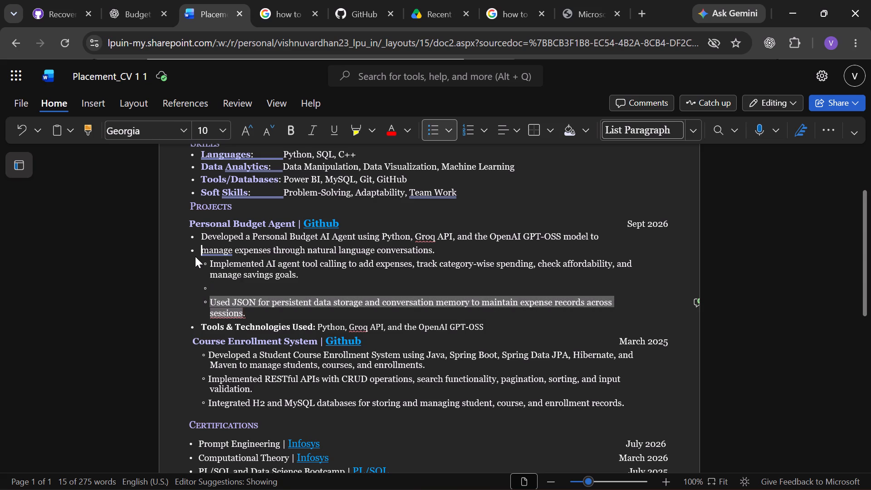
left_click_drag(195, 256, 195, 263)
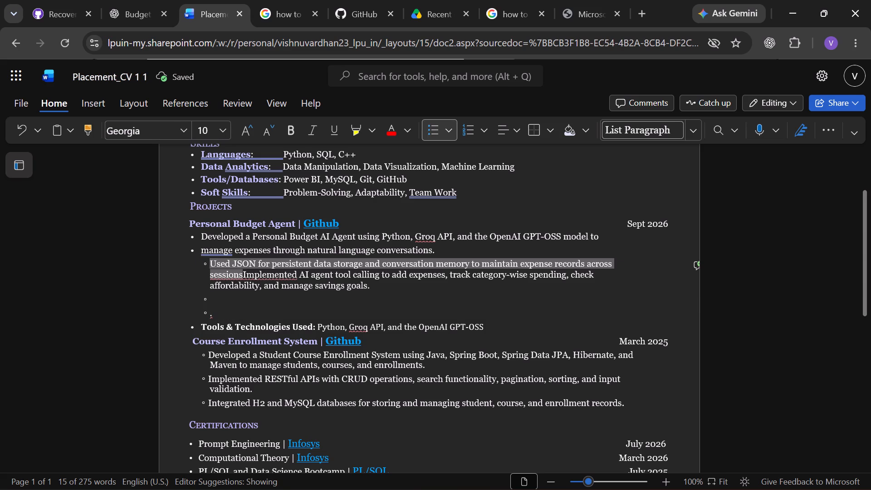
Remove the bullet from the "manage expenses" line and indent it with five spaces to align beneath the "Developed" text.
left_click(200, 253)
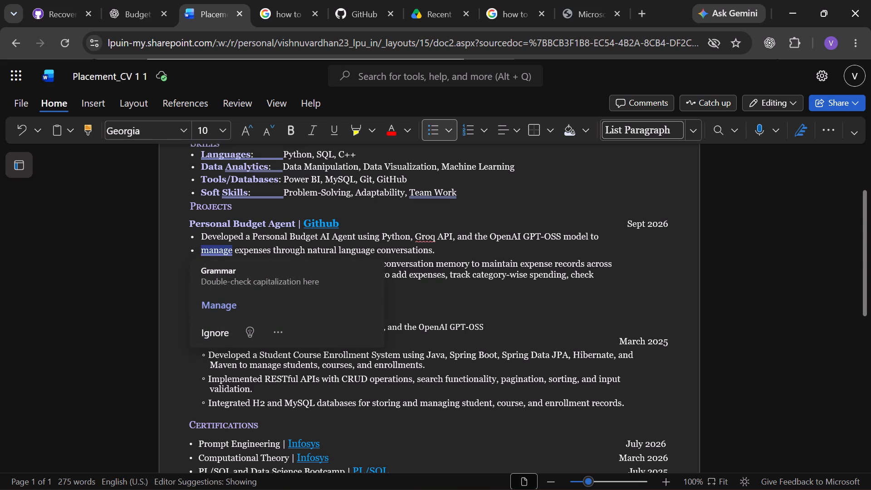
left_click(200, 253)
key("BackSpace")
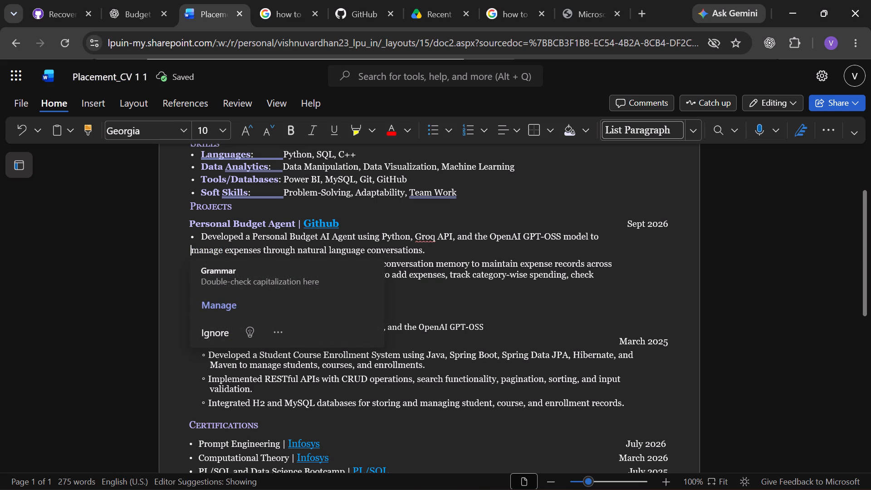
key("space")
key("space")
key("space")
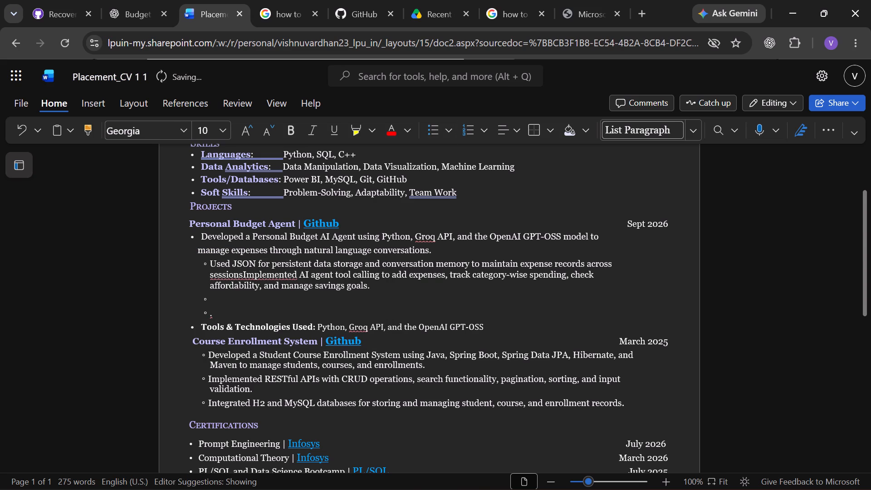
key("space")
key("space")
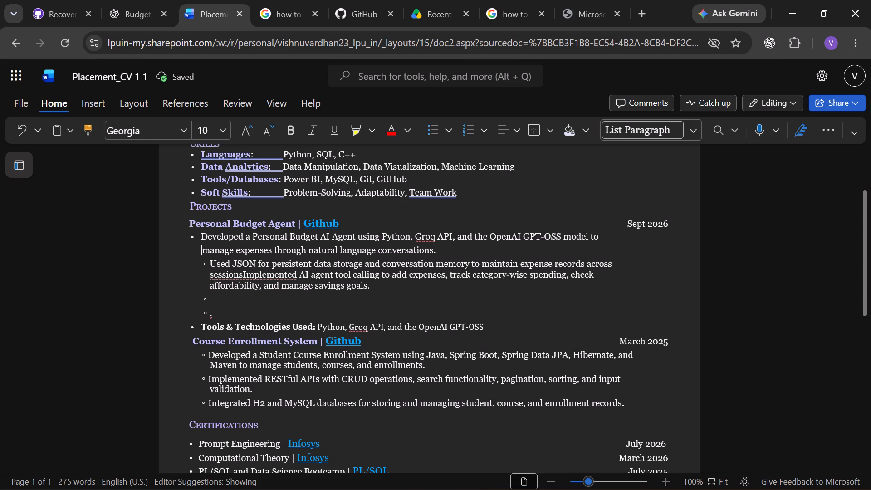
Remove the hollow bullet and indent from the "Used JSON" paragraph and apply the small solid dot document bullet instead.
left_click(211, 264)
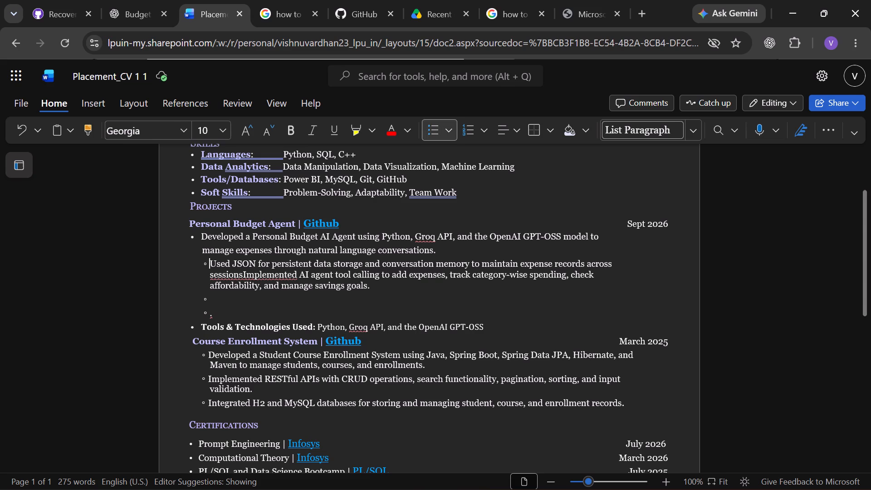
key("BackSpace")
key("BackSpace")
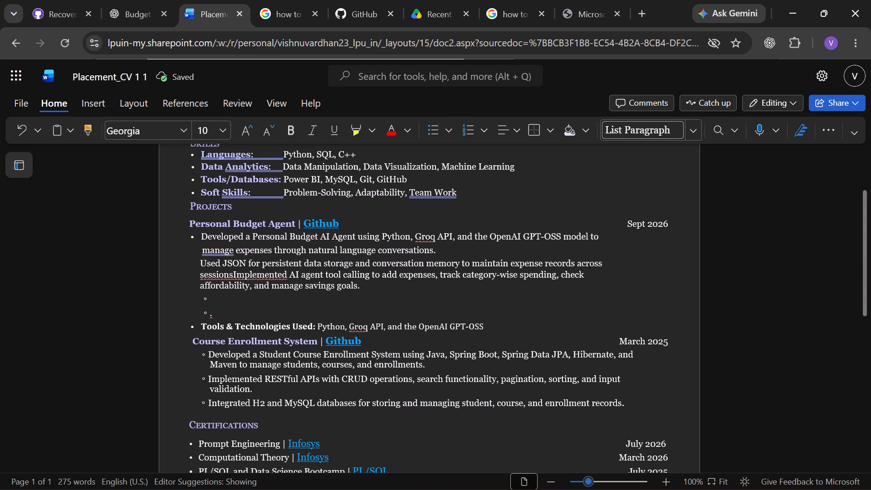
key("BackSpace")
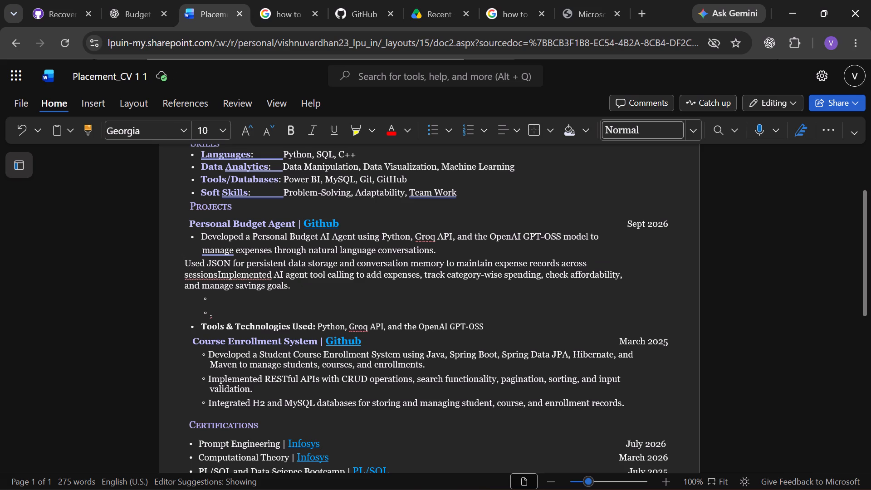
left_click(449, 123)
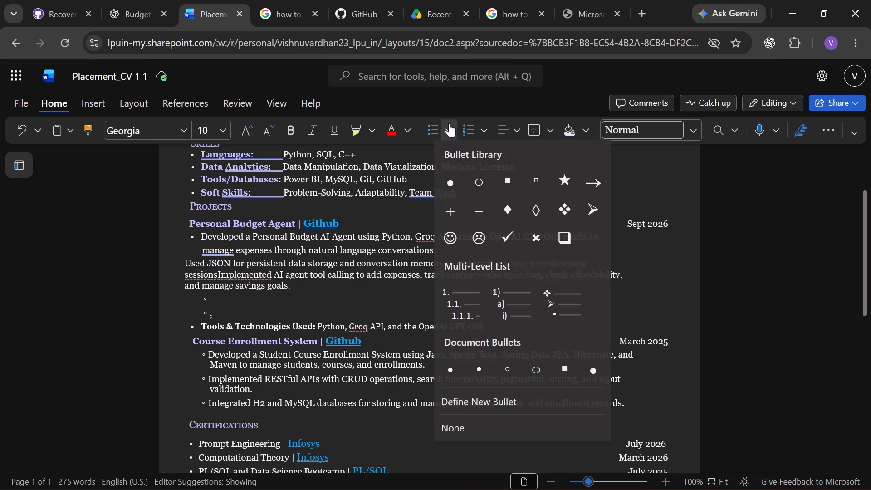
left_click(457, 368)
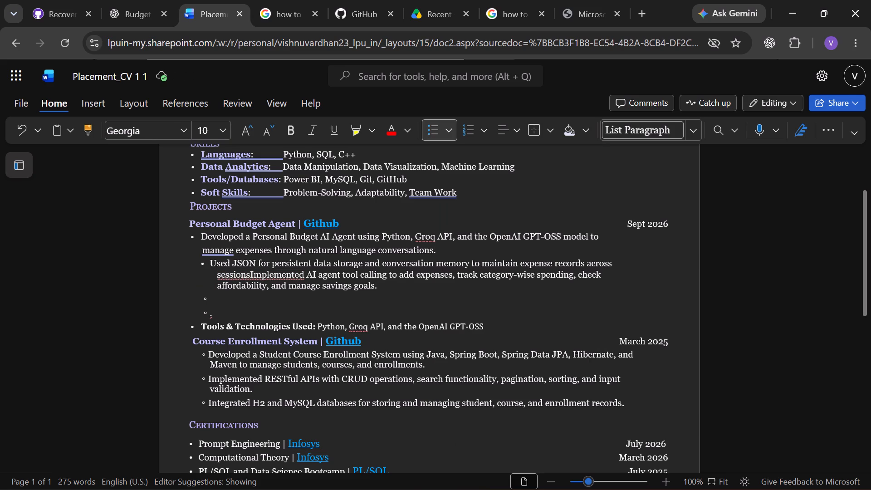
Try to shift the "Used JSON" bullet outward to line up with the "Developed" bullet above it.
left_click_drag(207, 259, 210, 261)
left_click_drag(210, 261, 380, 284)
left_click_drag(316, 279, 193, 265)
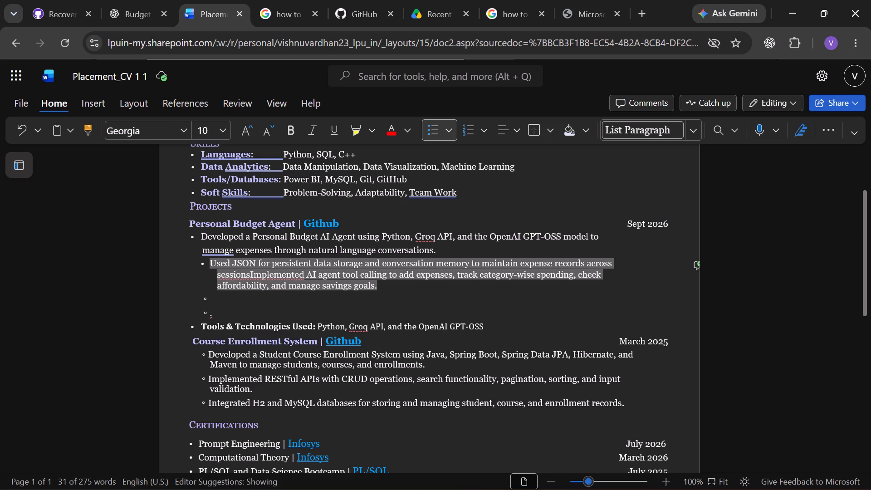
left_click(201, 263)
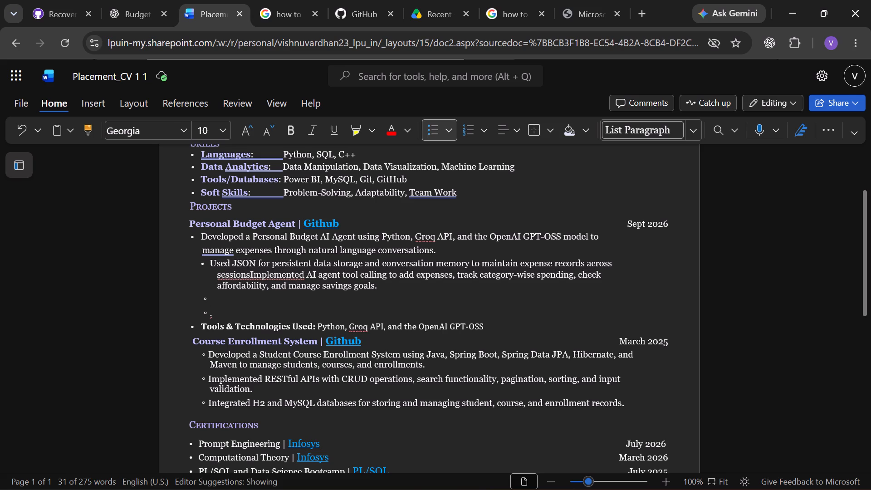
left_click(191, 237)
left_click(191, 237)
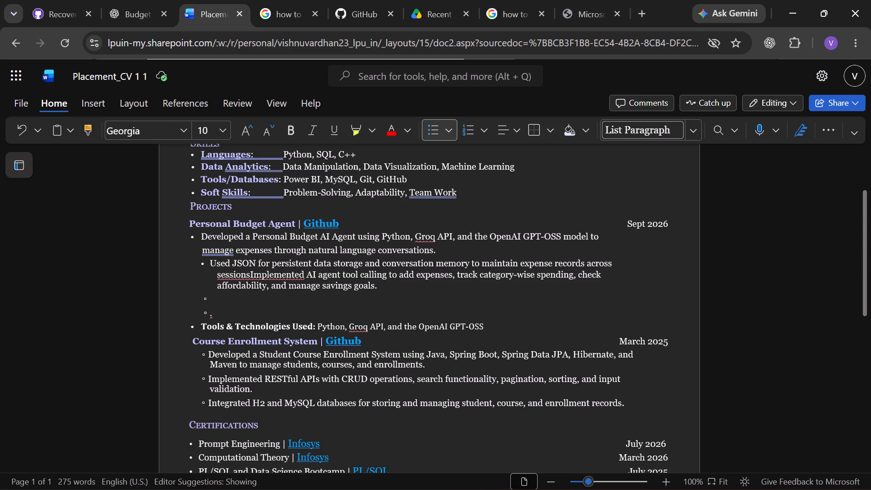
left_click_drag(201, 263, 191, 263)
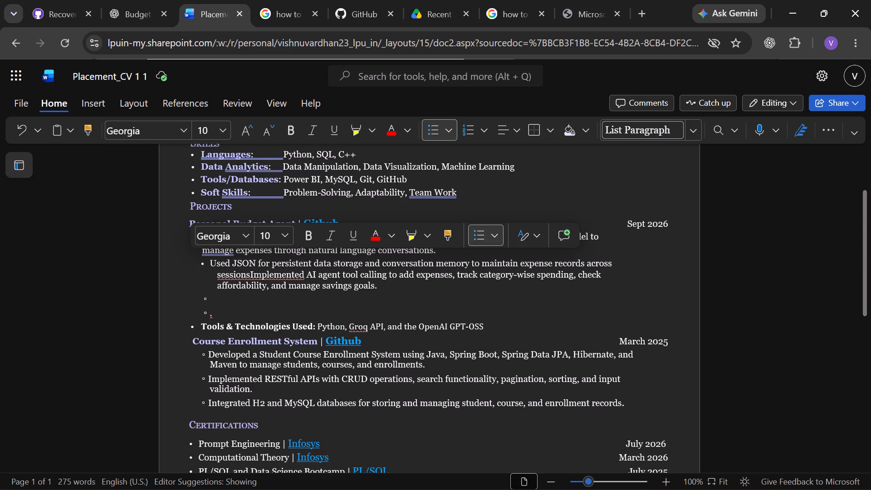
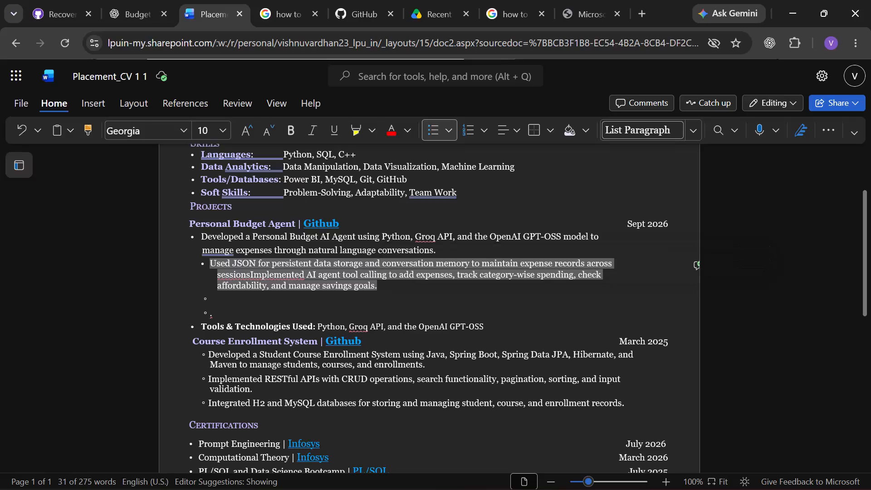
Delete the combined "Used JSON" and "Implemented" paragraph under Personal Budget Agent, clearing the leftover bullets and stray period below it.
key("BackSpace")
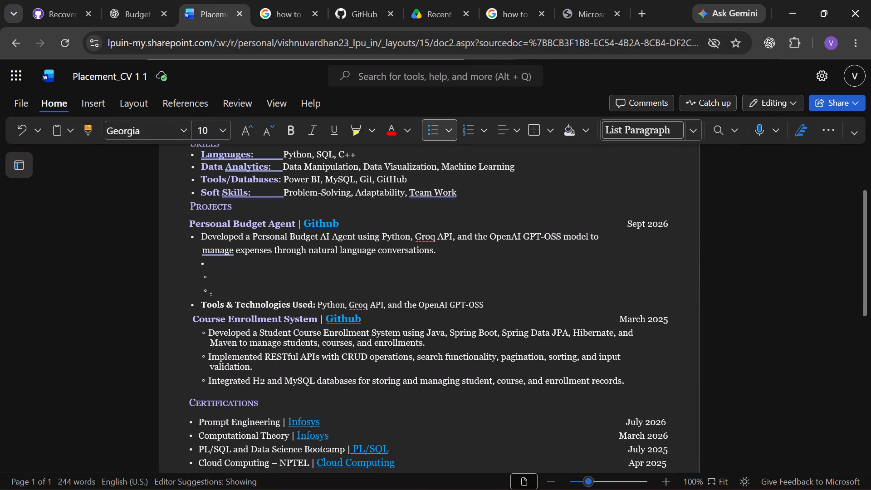
key("BackSpace")
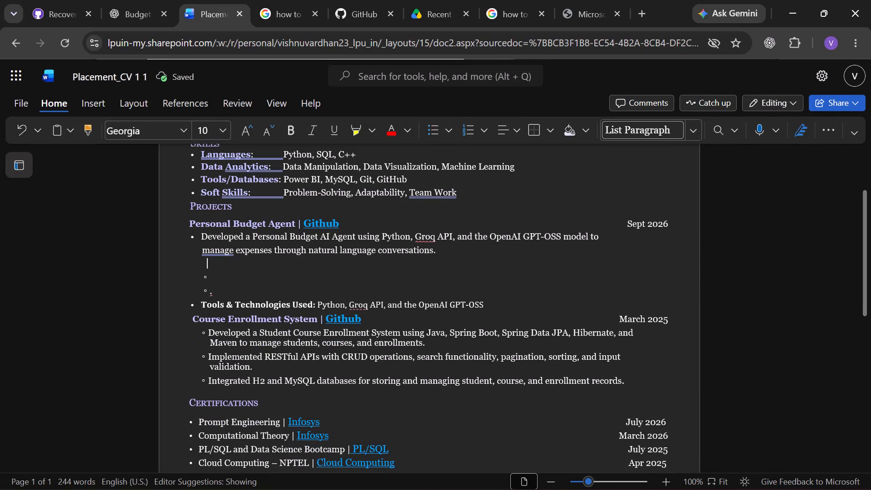
key("Down")
key("BackSpace")
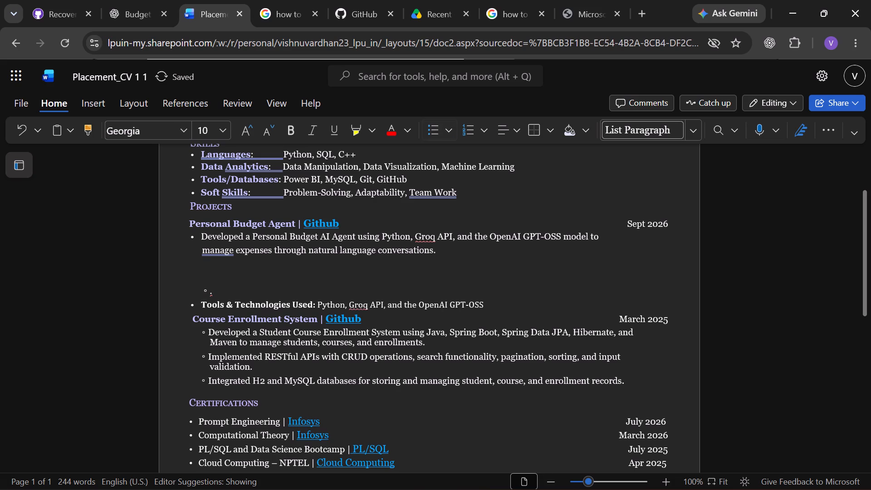
key("Up")
key("Down")
key("Down")
key("BackSpace")
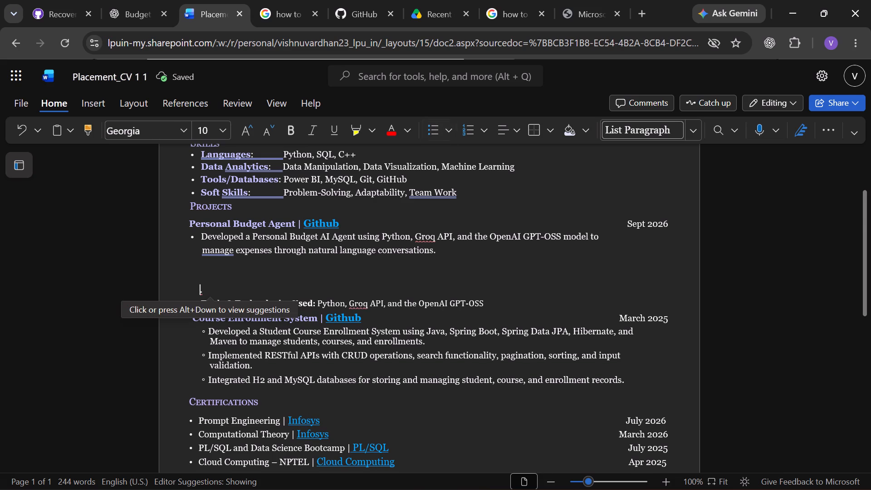
key("Delete")
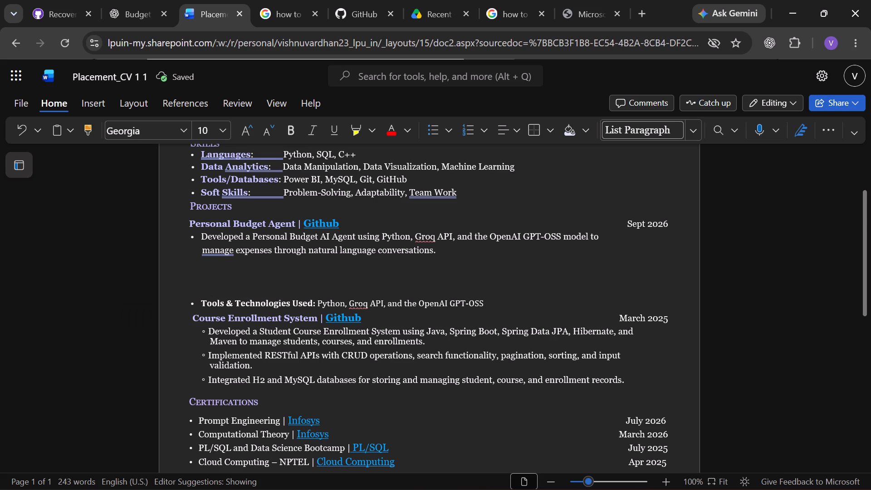
Add a small solid dot bullet line after the "manage expenses" line and paste the combined "Used JSON" text into it.
left_click(439, 251)
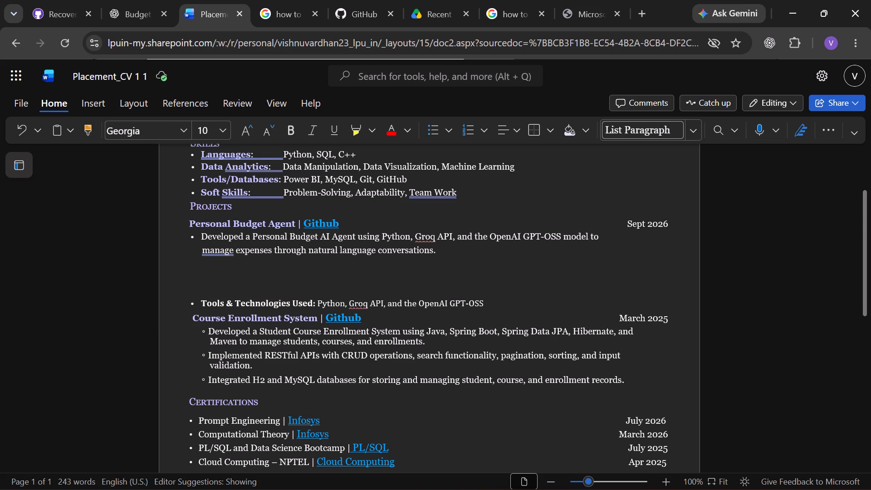
key("Return")
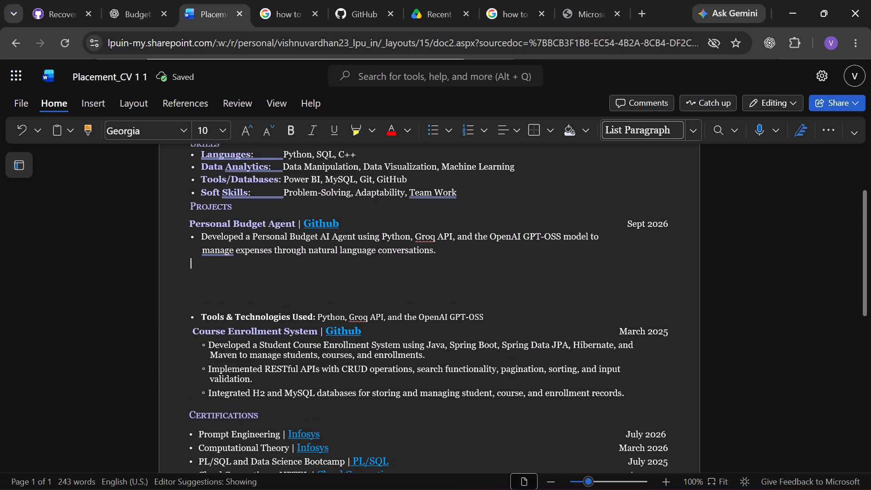
left_click(446, 131)
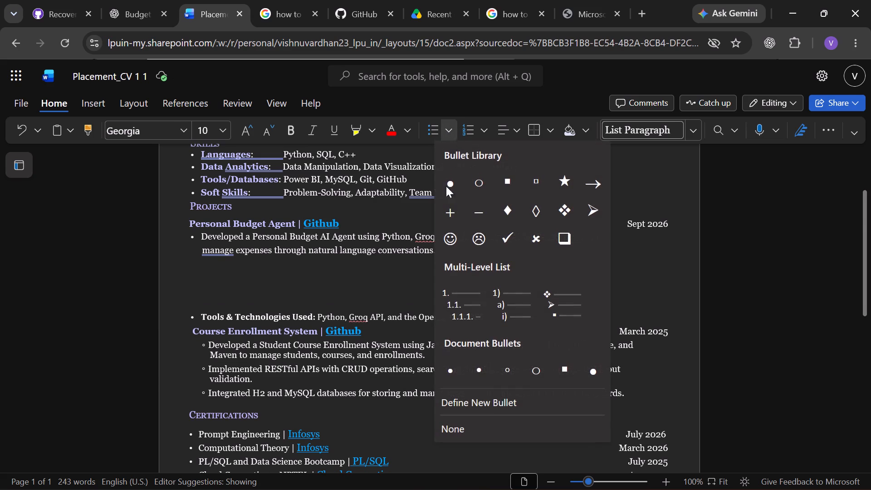
left_click(453, 368)
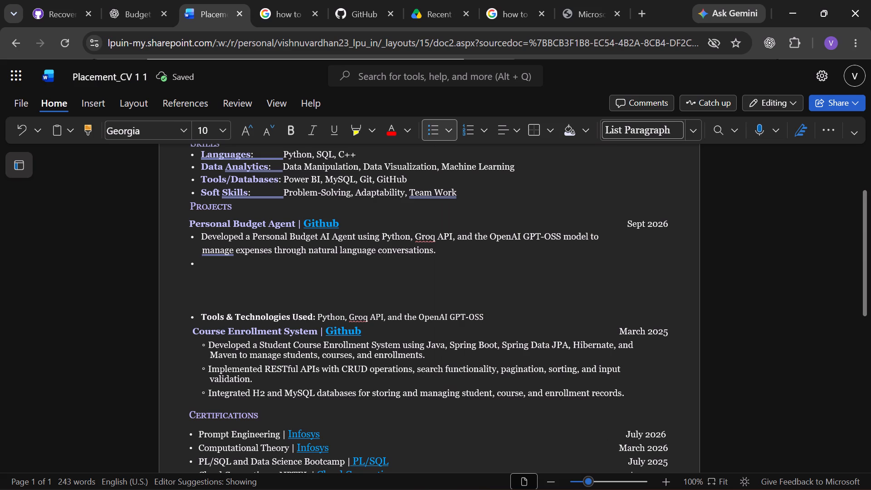
key("ctrl+v")
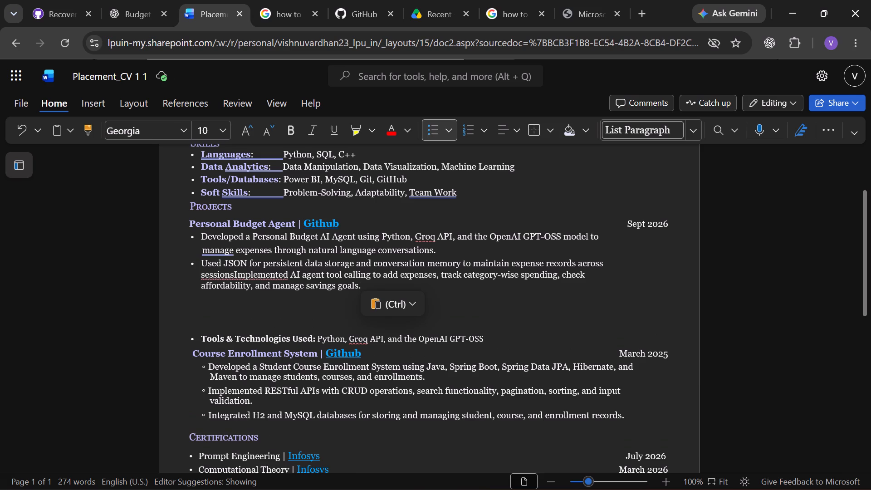
Add a period after "sessions" and move the "Implemented AI agent tool calling" sentence into its own bullet below.
left_click(234, 274)
key("period")
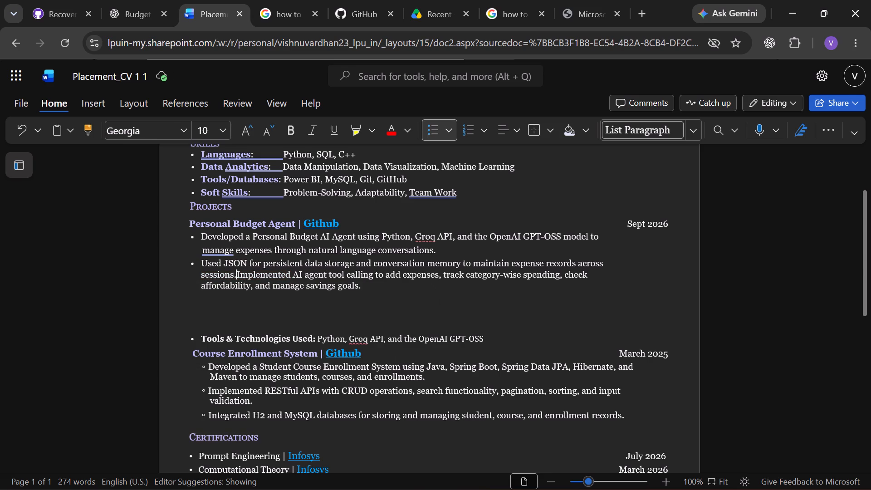
left_click_drag(236, 274, 363, 285)
key("ctrl+c")
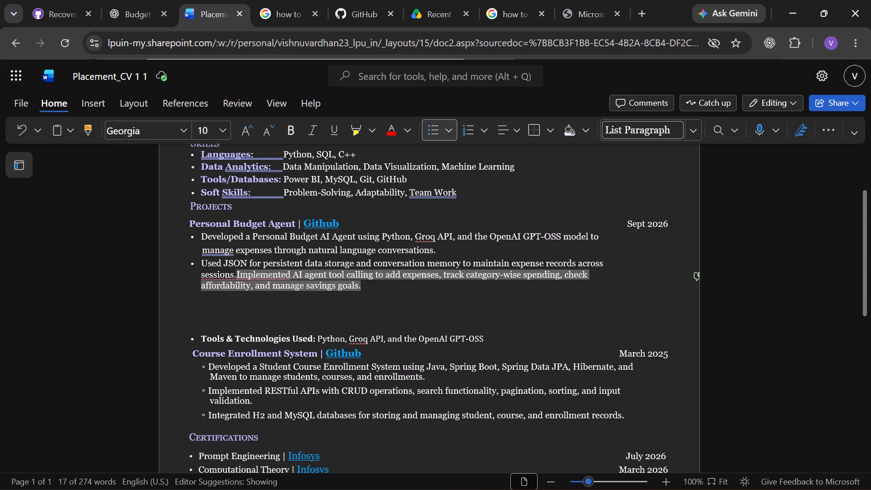
key("ctrl+c")
key("BackSpace")
key("Return")
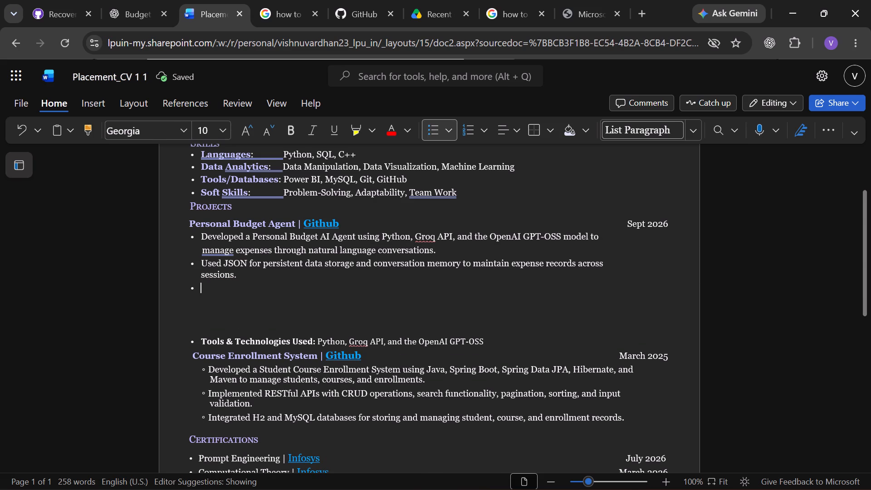
key("ctrl+v")
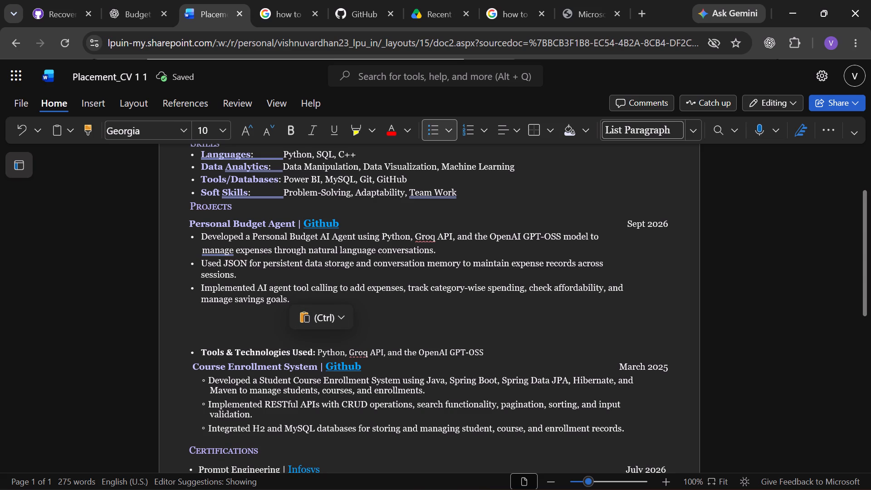
Delete the three empty lines between the "Implemented" bullet and the Tools & Technologies Used bullet.
key("Delete")
key("Delete")
key("Delete")
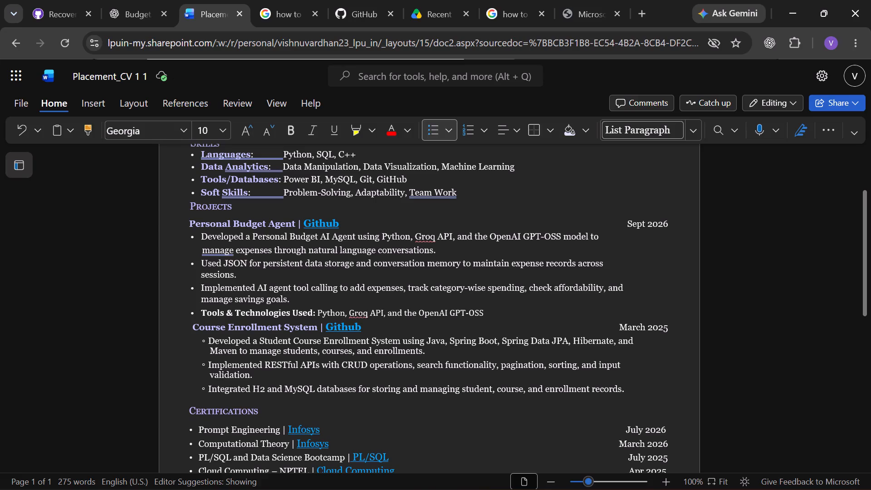
Cut the "Developed a Student Course Enrollment System" paragraph and remove its hollow bullet, indent and empty line.
scroll(257, 329, "right", 1)
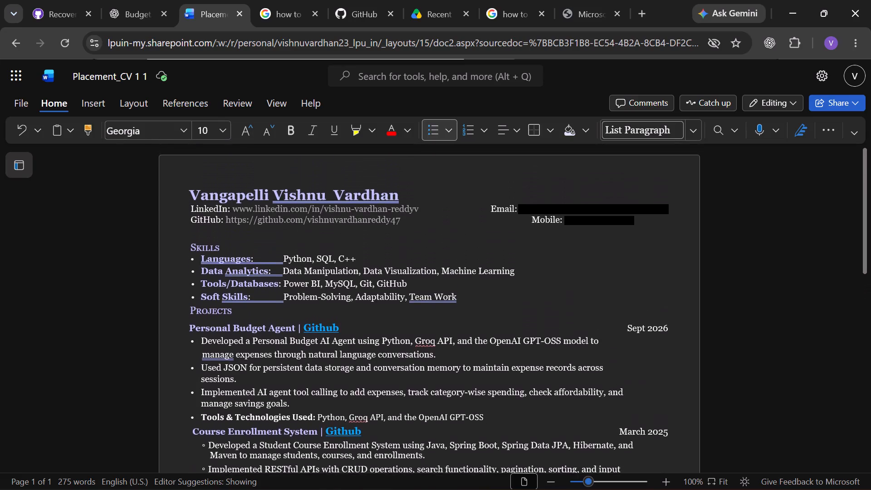
scroll(257, 329, "right", 1)
scroll(257, 329, "up", 3)
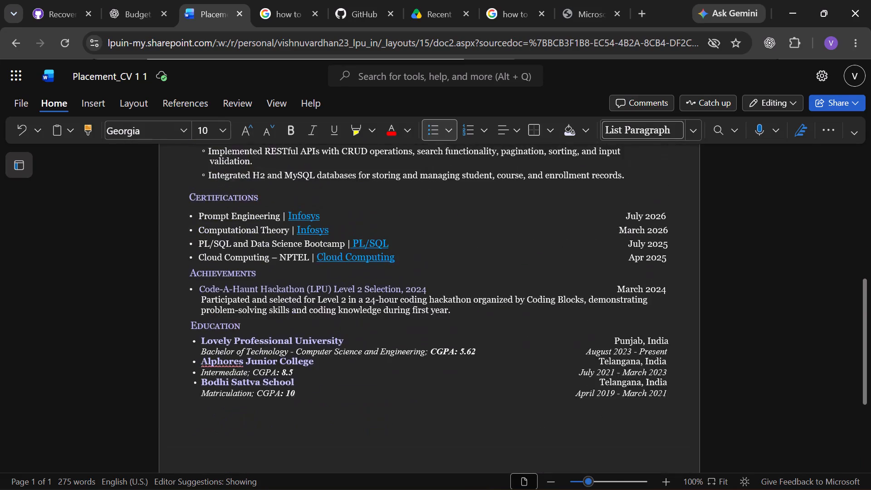
scroll(257, 329, "up", 2)
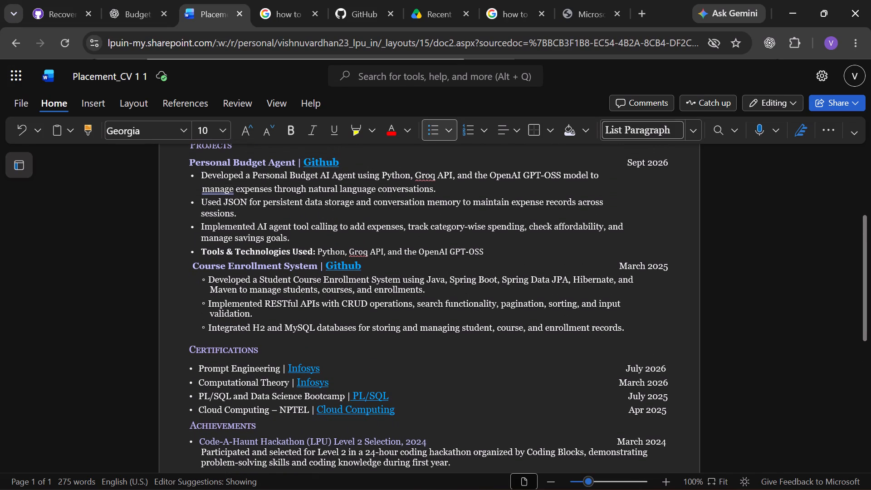
left_click_drag(202, 280, 281, 284)
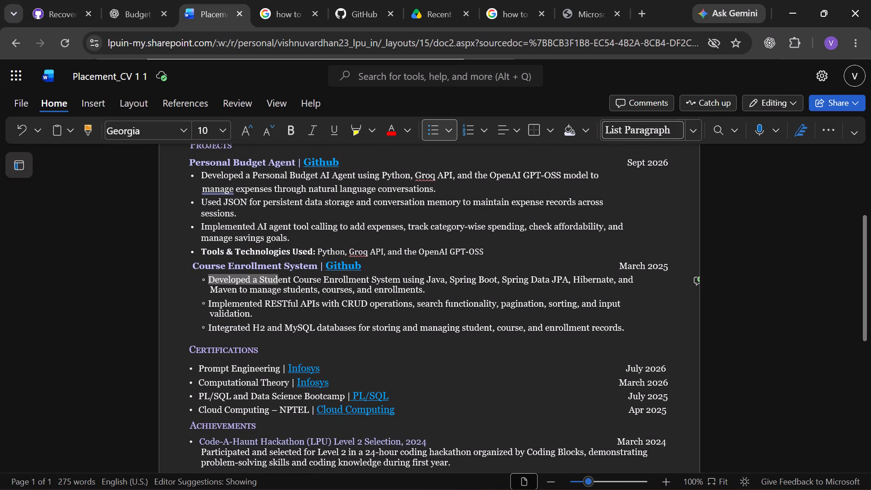
left_click_drag(281, 284, 429, 288)
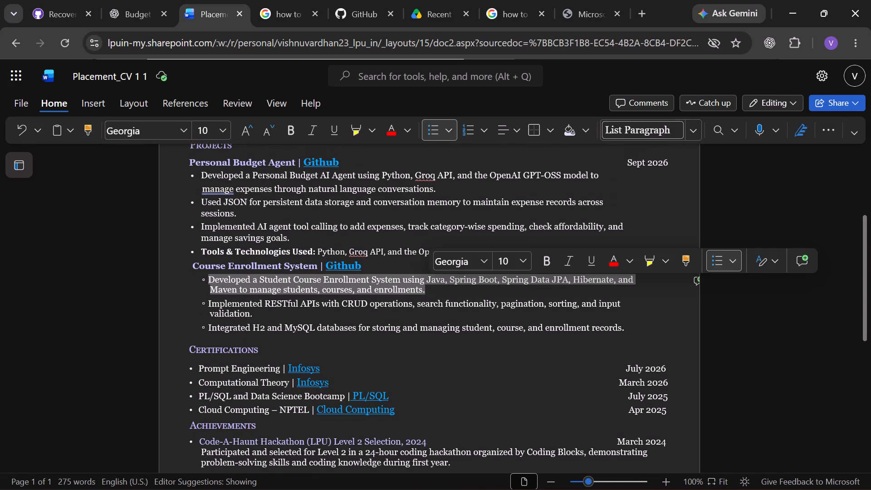
key("ctrl+c")
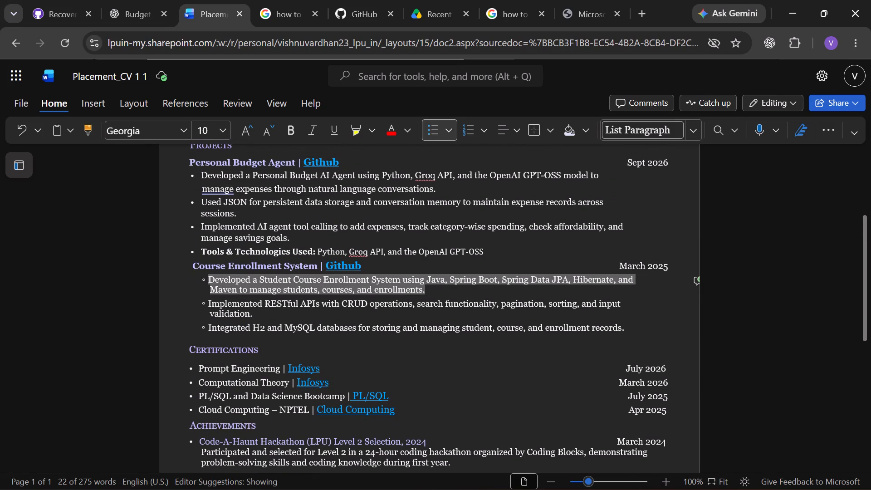
key("BackSpace")
key("BackSpace")
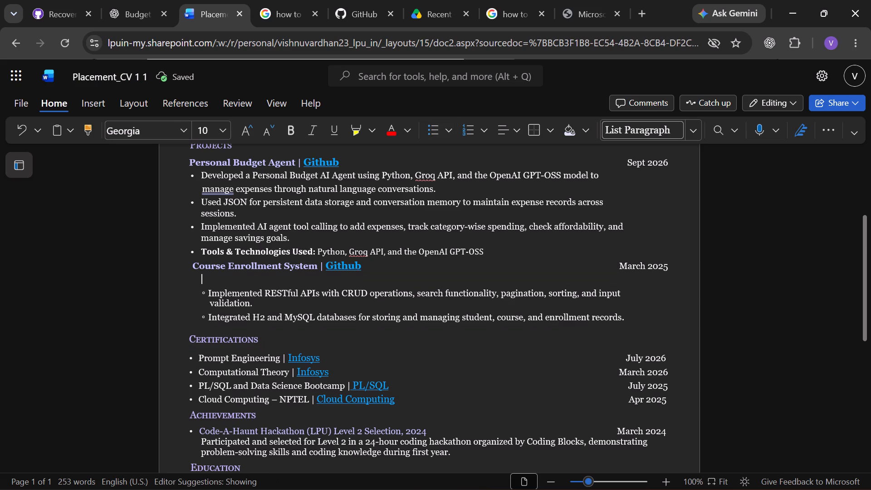
key("BackSpace")
key("BackSpace")
key("BackSpace")
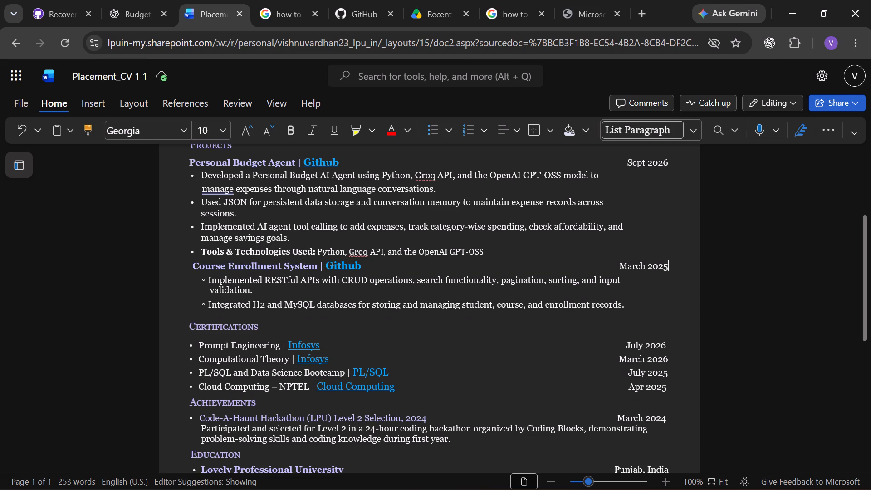
Add a small solid dot bullet line beneath the Course Enrollment System heading and paste the "Developed" paragraph into it.
key("Return")
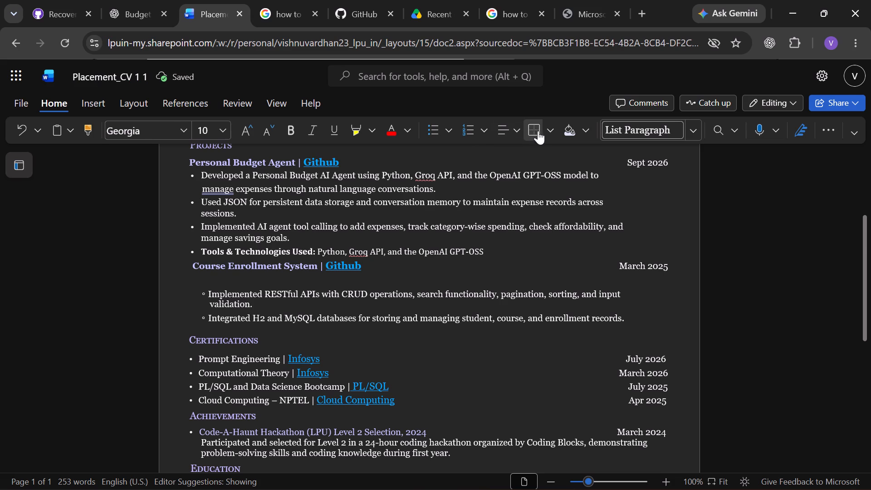
left_click(453, 128)
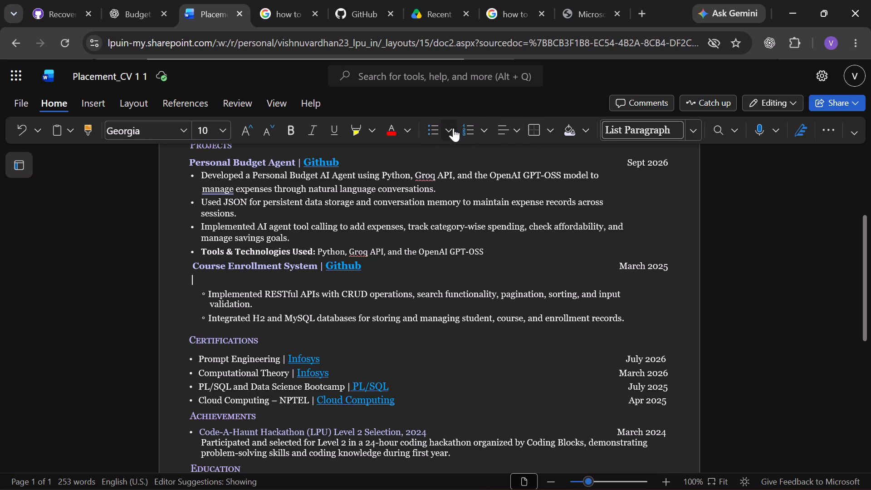
left_click(450, 366)
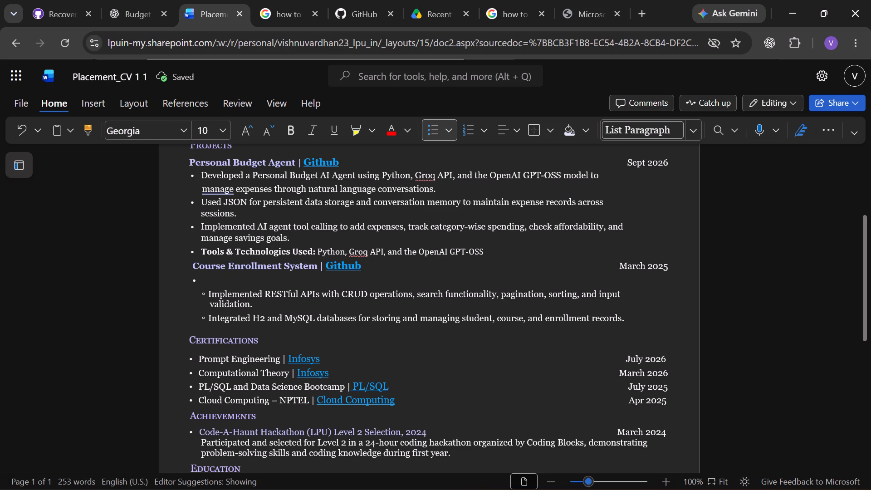
key("ctrl+v")
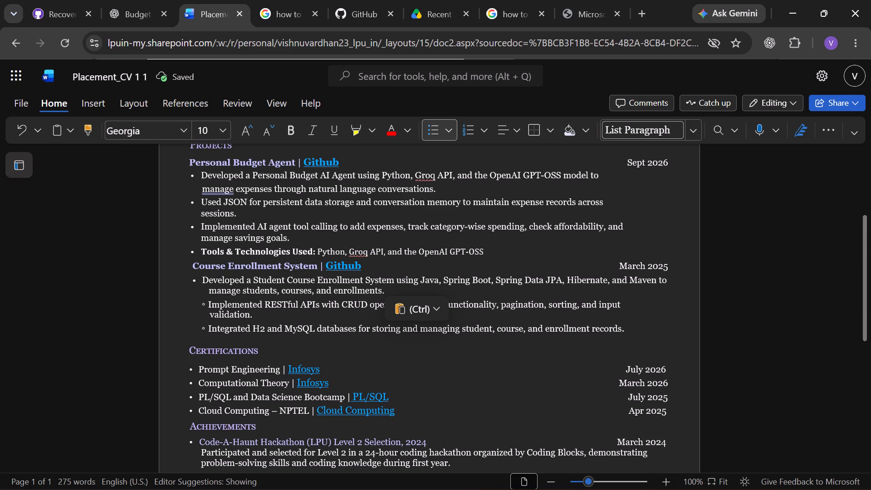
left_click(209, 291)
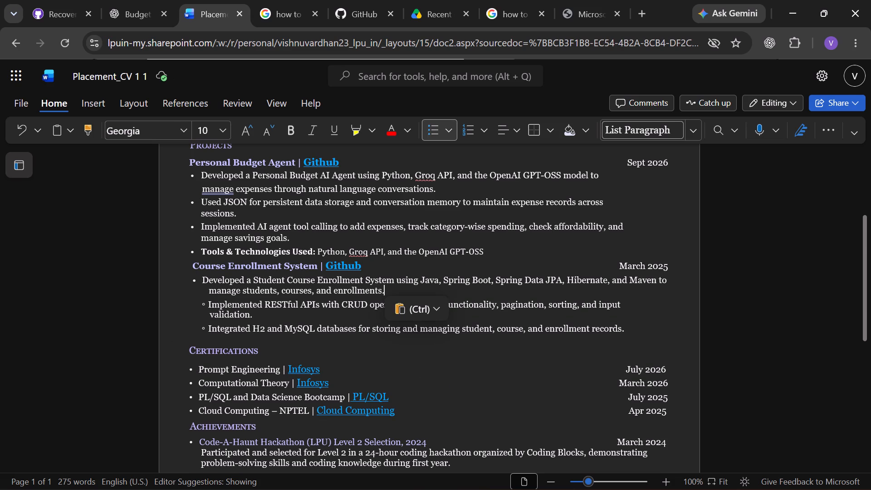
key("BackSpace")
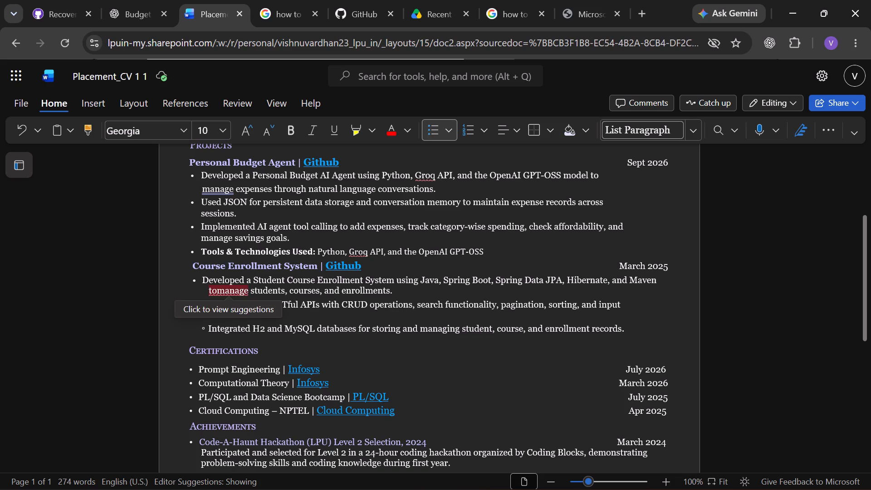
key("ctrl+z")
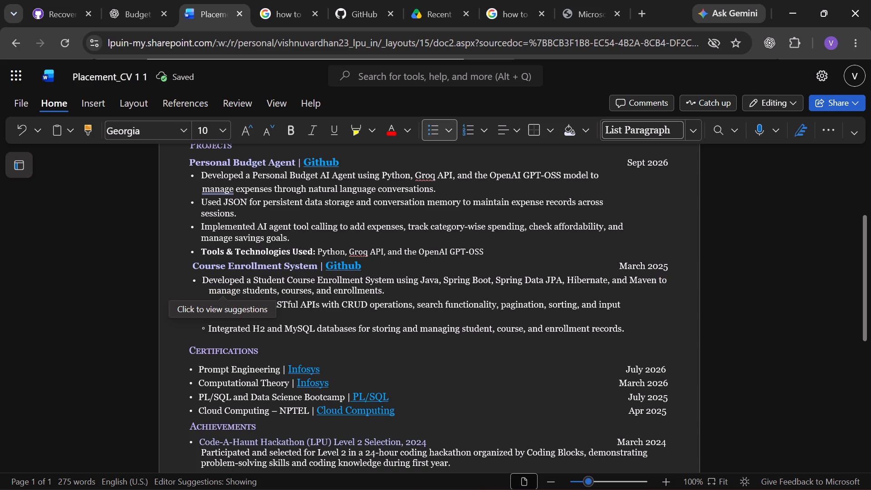
Move "manage students, courses, and enrollments." from the "Developed a Student Course Enrollment System" bullet onto a new line directly below it.
left_click_drag(209, 291, 386, 289)
key("ctrl+c")
key("BackSpace")
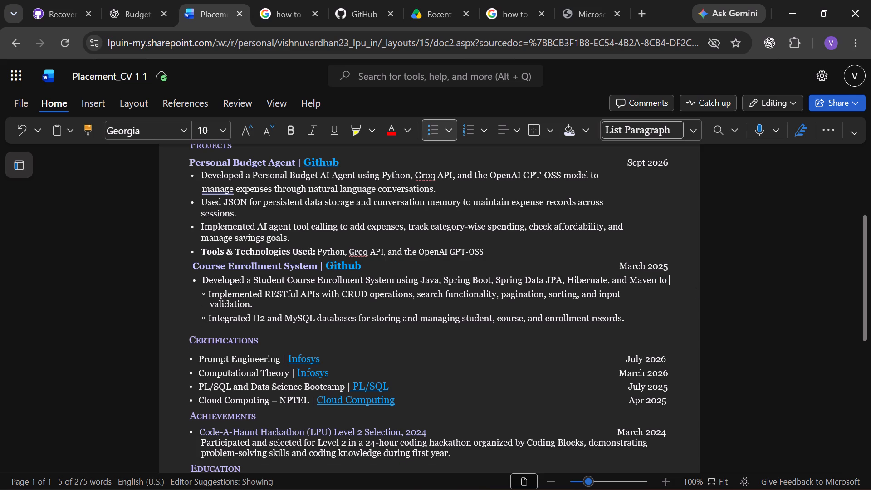
key("Return")
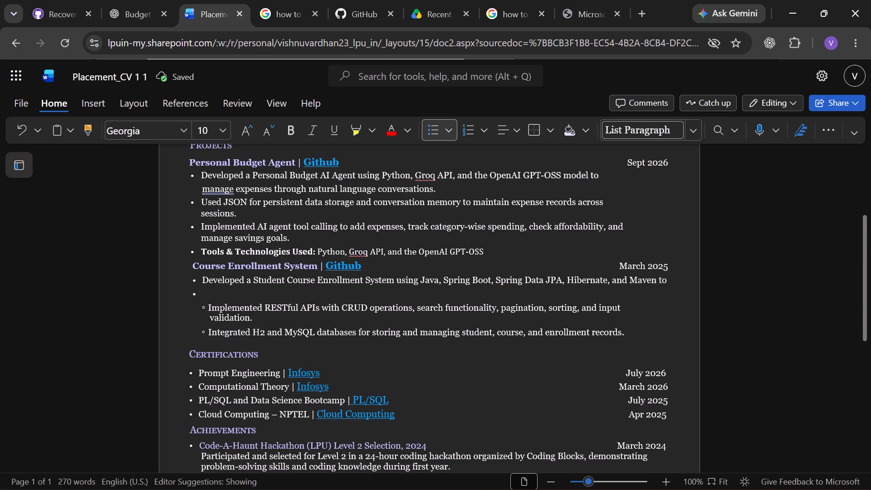
key("ctrl+v")
Remove the bullet before "manage students, courses, and enrollments." and insert two leading spaces to align it with the "Developed" text above.
key("Left")
key("Left")
key("Left")
key("Left")
key("Left")
key("Left")
key("Left")
key("Left")
key("Left")
key("Left")
key("Left")
key("Left")
key("Left")
key("Left")
key("Left")
key("Left")
key("Left")
key("Left")
key("Left")
key("Left")
key("Left")
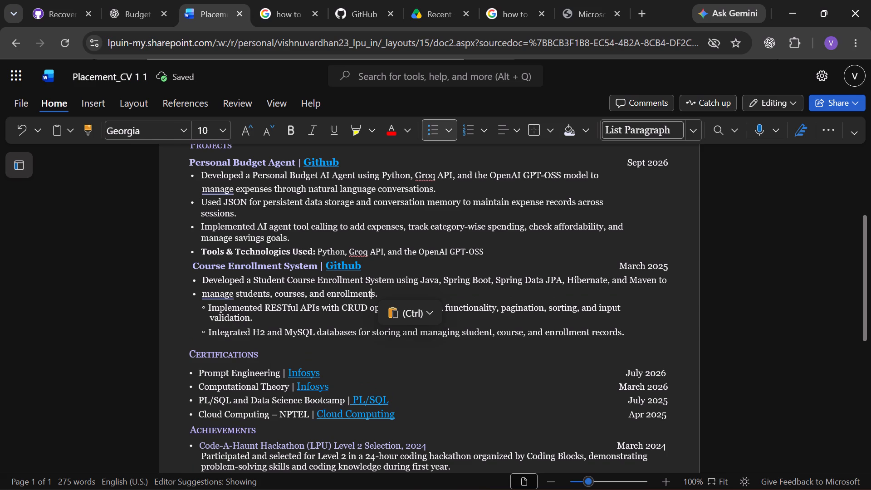
key("Left")
key("Left")
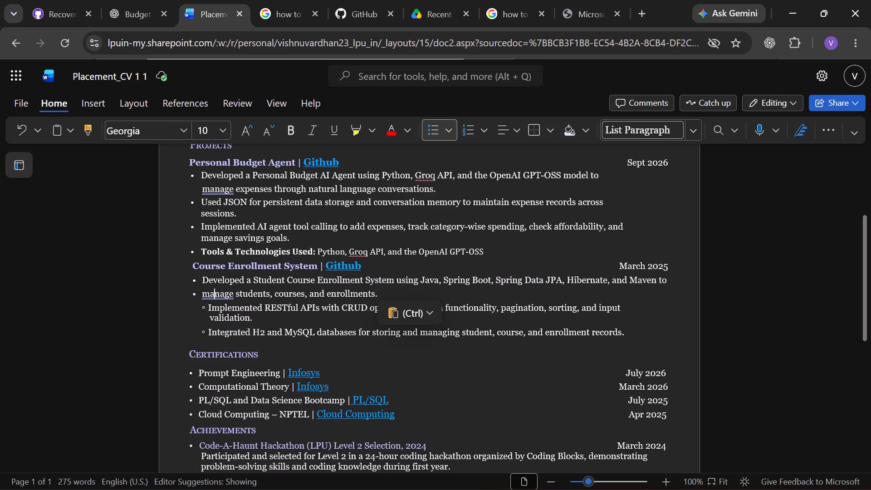
key("Left")
key("BackSpace")
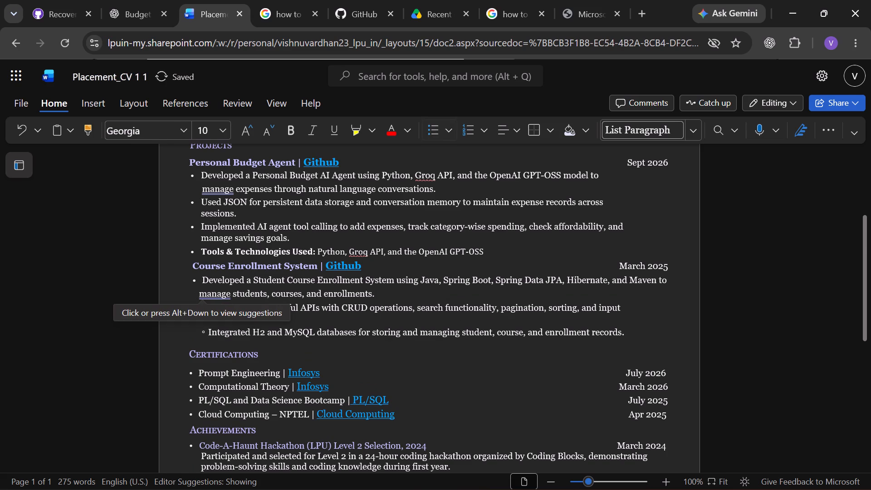
key("space")
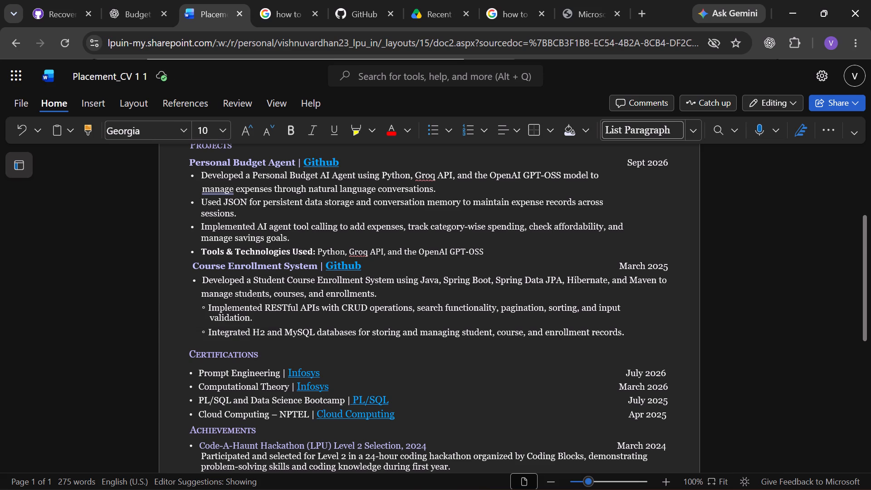
key("space")
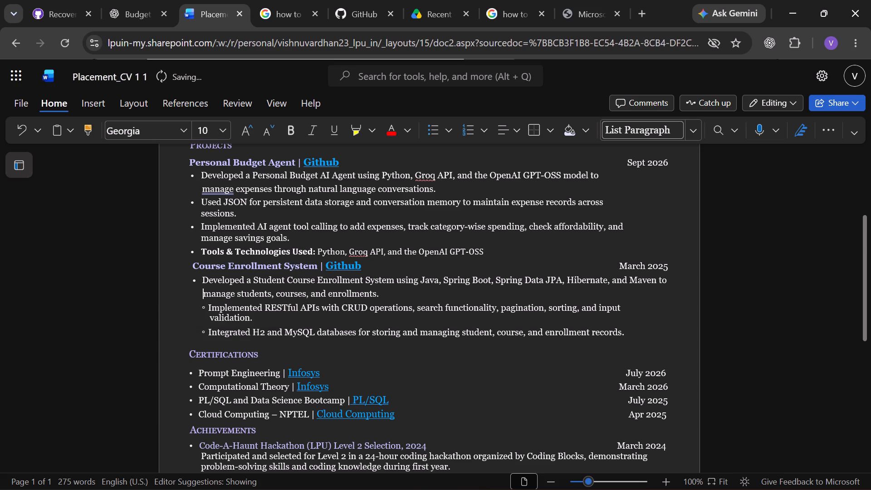
left_click(417, 351)
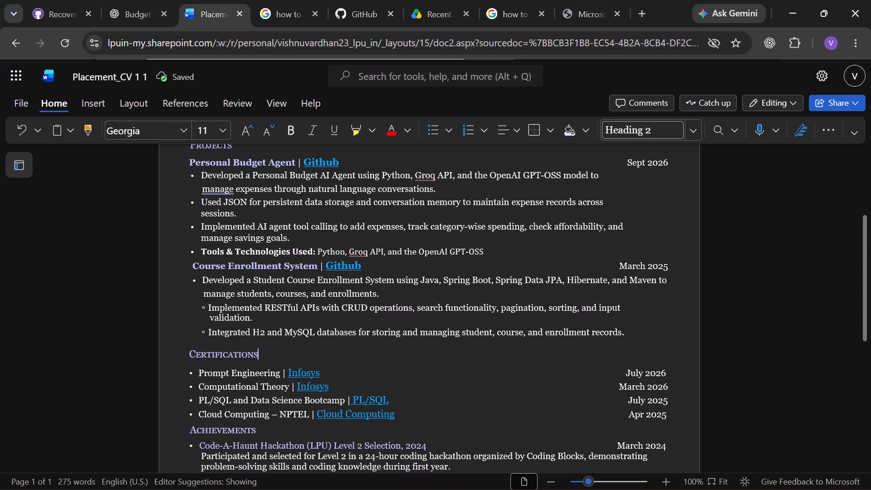
Cut the "Implemented RESTful APIs" sentence from the Course Enrollment System entry and remove its hollow bullet, indent and empty line.
left_click_drag(201, 309, 245, 318)
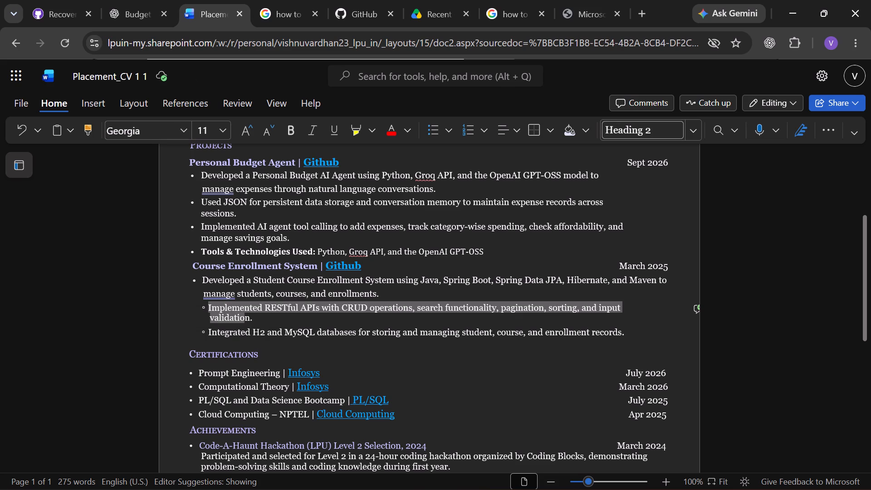
left_click_drag(245, 318, 253, 318)
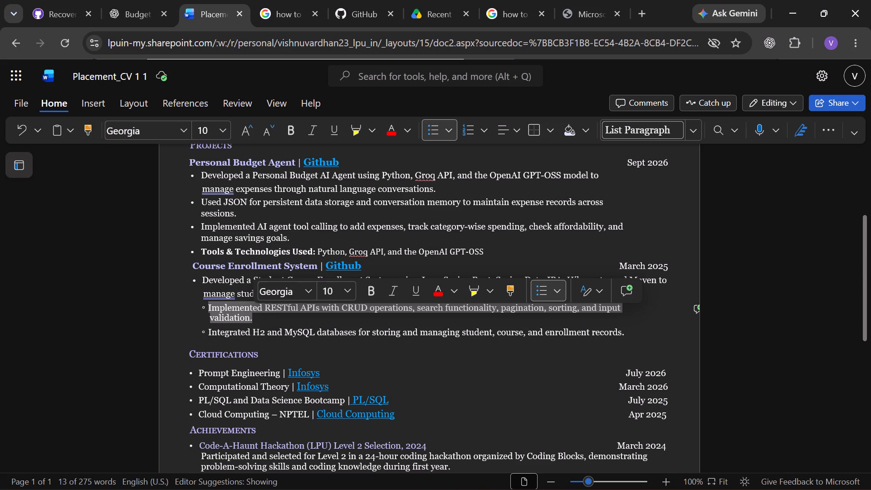
key("ctrl+c")
key("BackSpace")
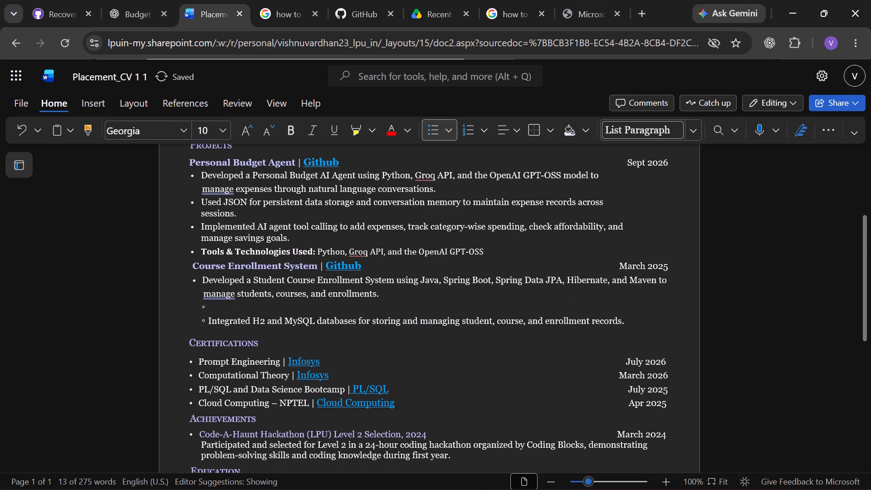
key("BackSpace")
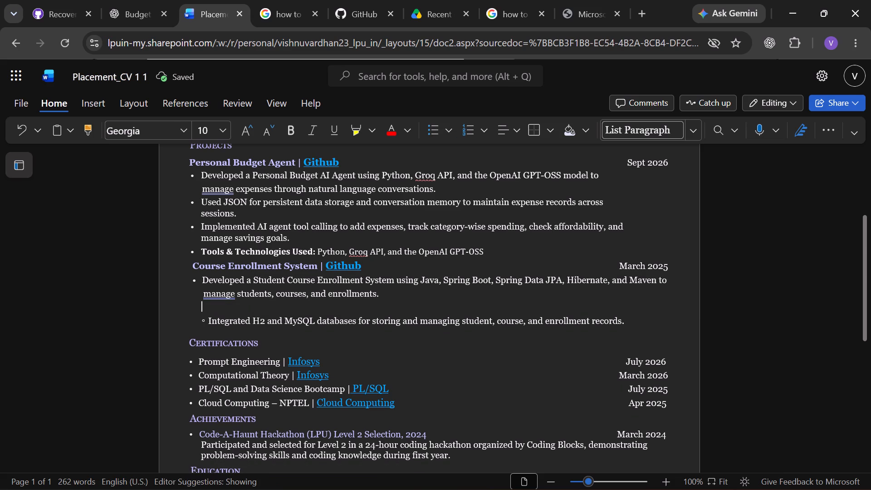
key("BackSpace")
key("BackSpace")
key("BackSpace")
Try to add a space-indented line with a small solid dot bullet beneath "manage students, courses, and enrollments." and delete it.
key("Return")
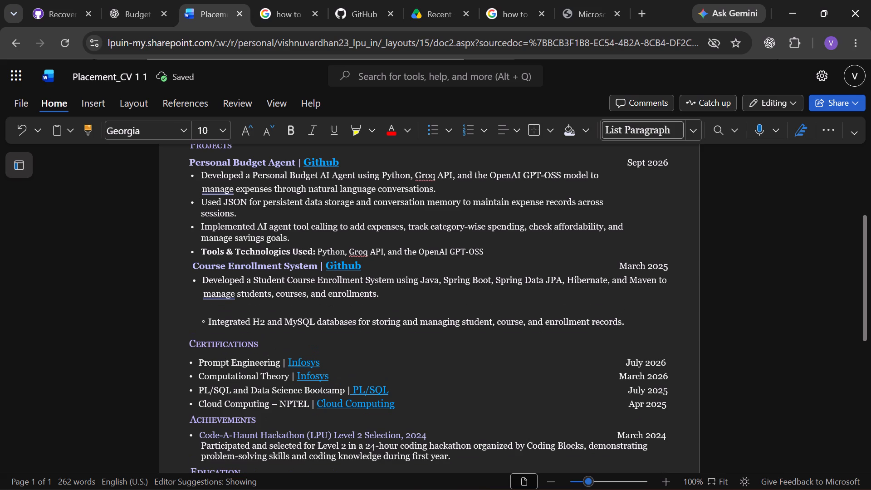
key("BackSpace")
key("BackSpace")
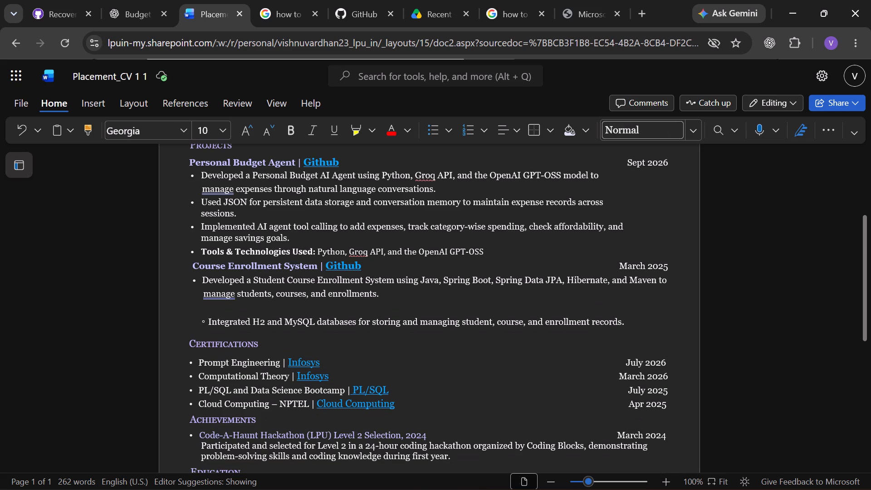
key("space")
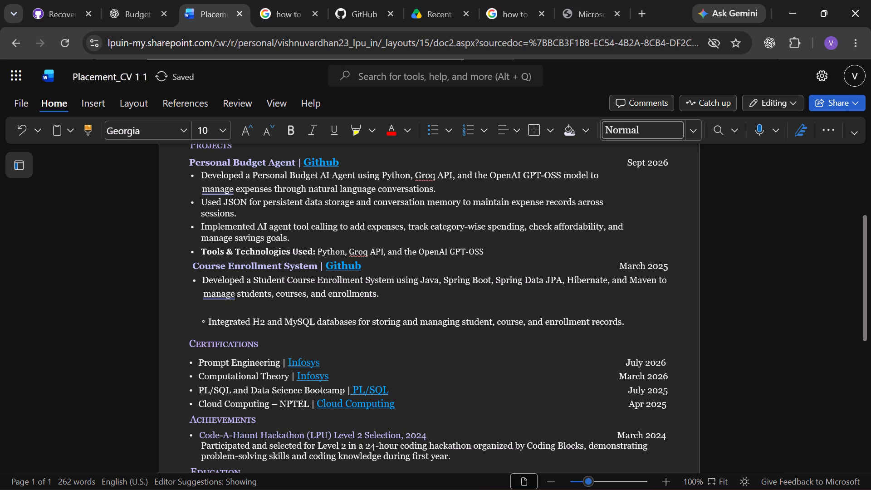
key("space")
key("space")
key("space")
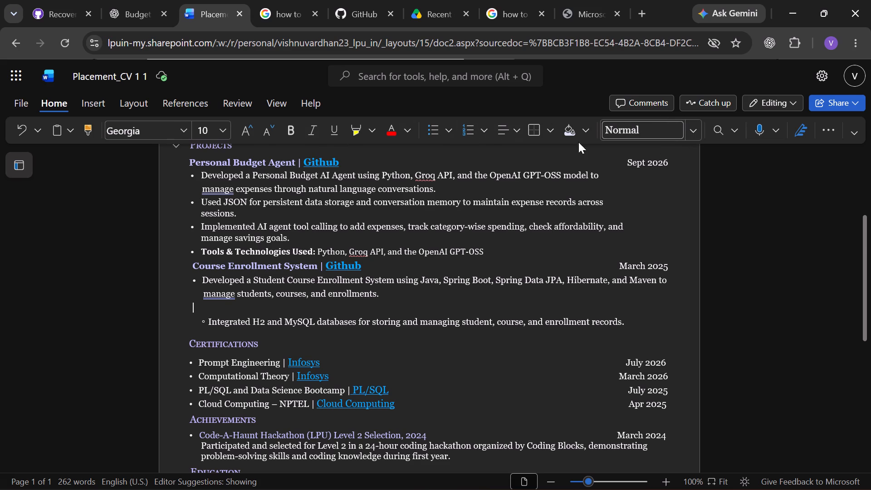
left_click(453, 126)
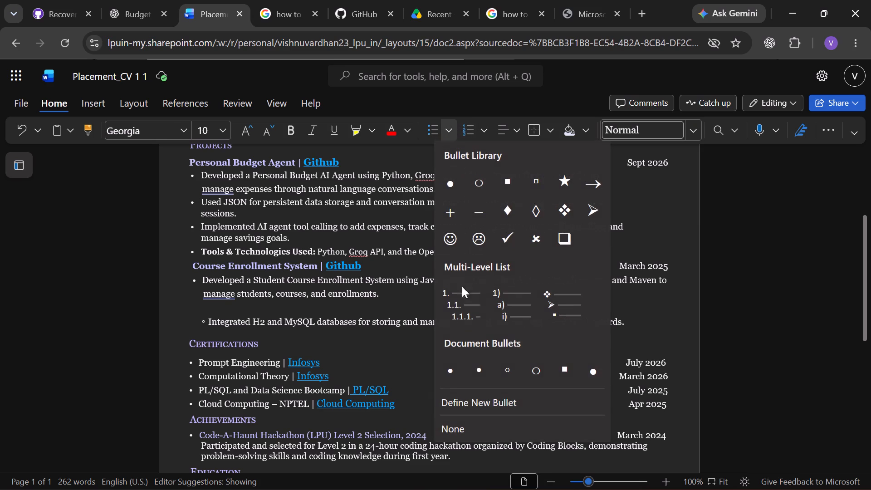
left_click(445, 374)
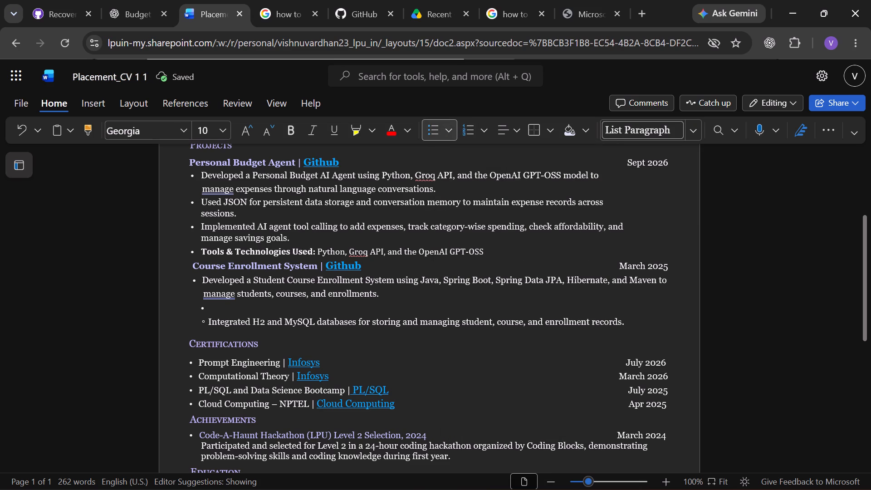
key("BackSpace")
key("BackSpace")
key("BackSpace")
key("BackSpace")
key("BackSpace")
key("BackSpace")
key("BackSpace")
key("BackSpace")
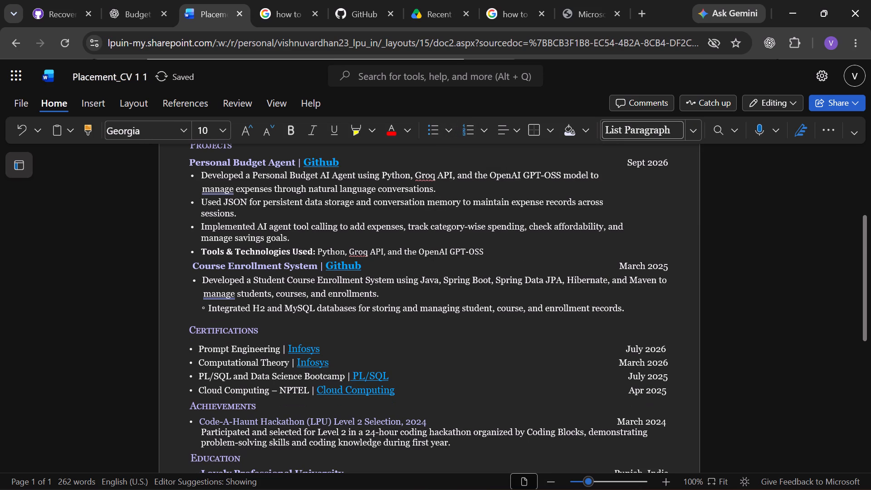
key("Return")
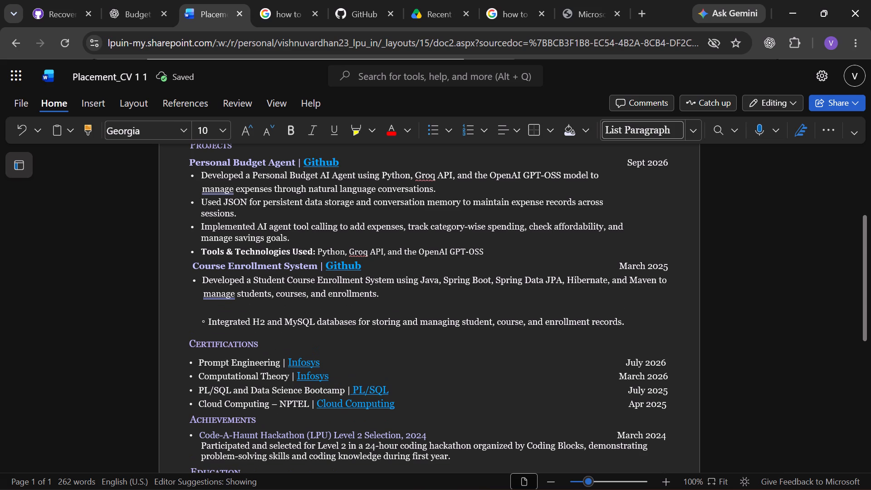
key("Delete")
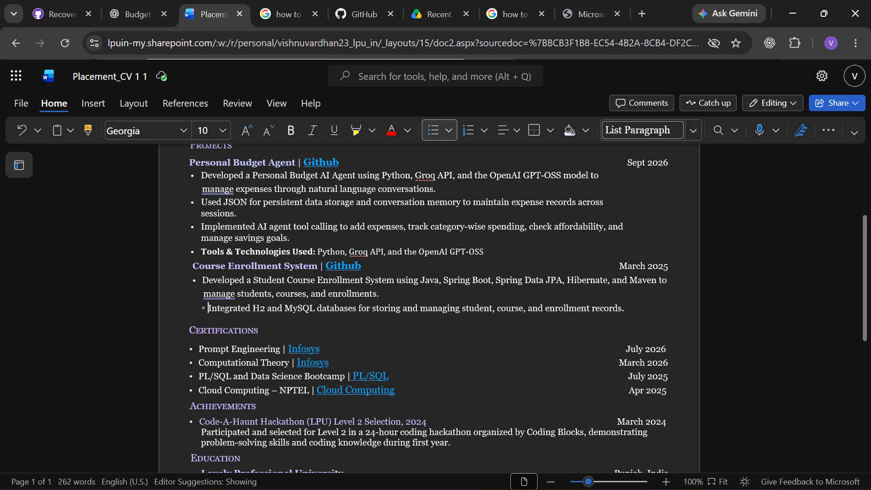
Add an empty line without bullet or indent between "manage students, courses, and enrollments." and the "Integrated H2 and MySQL" bullet.
left_click(378, 297)
key("Return")
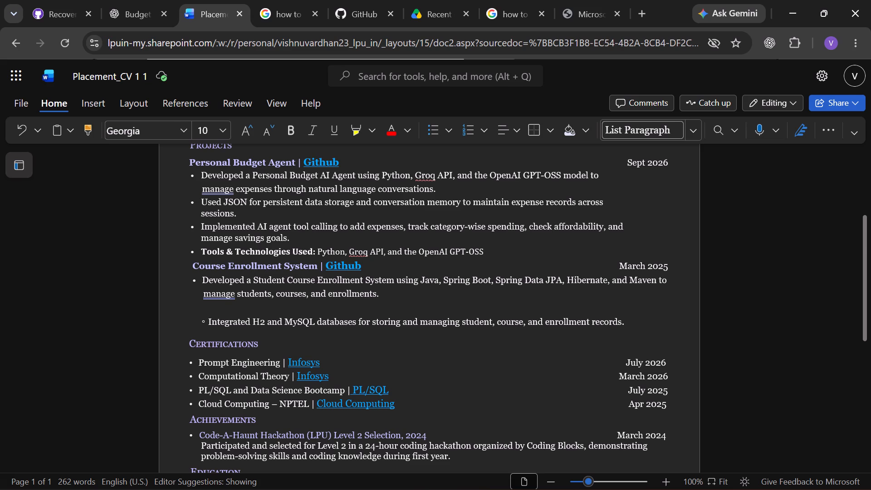
key("BackSpace")
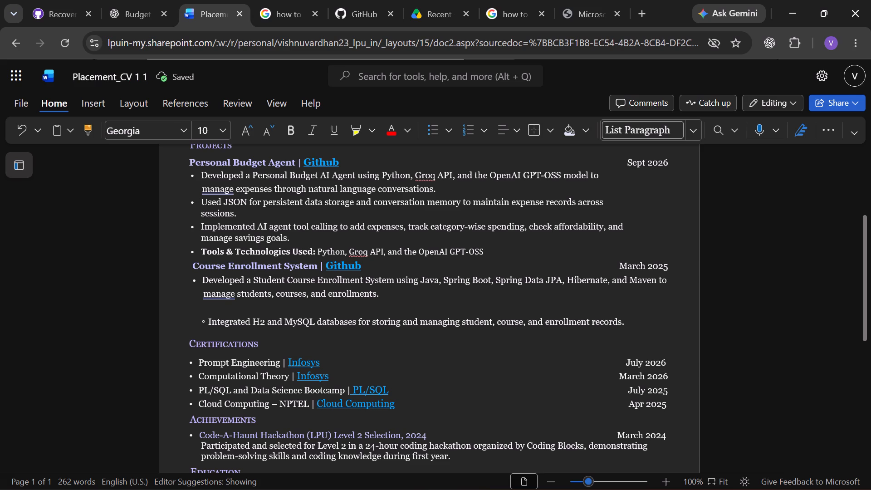
key("BackSpace")
key("Tab")
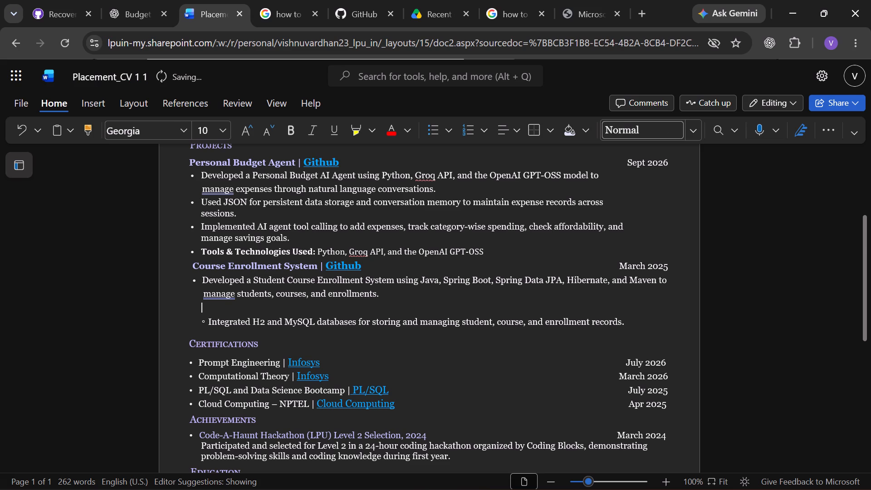
key("BackSpace")
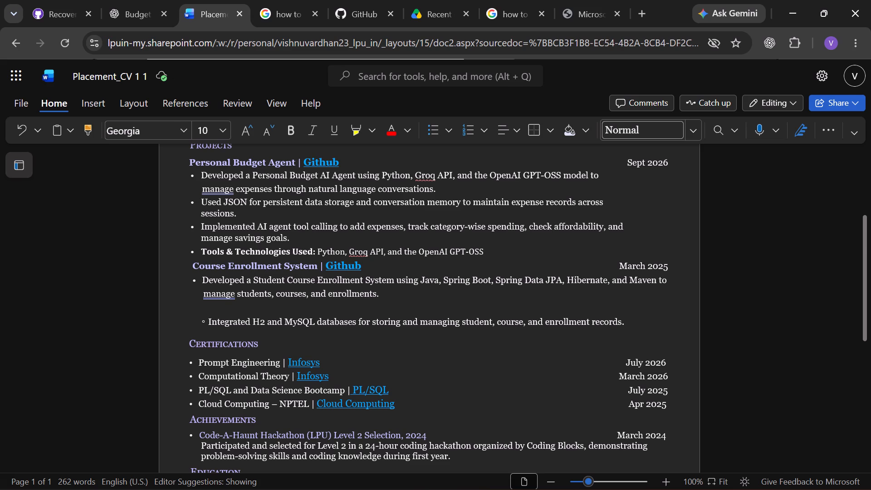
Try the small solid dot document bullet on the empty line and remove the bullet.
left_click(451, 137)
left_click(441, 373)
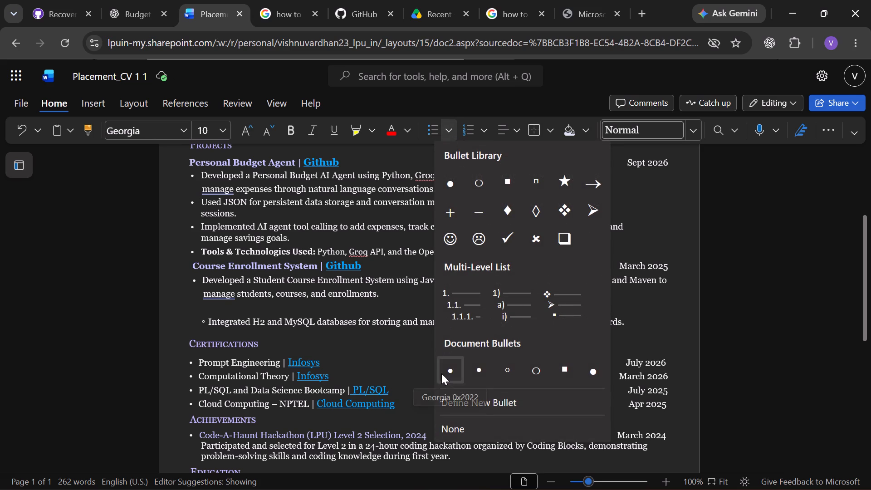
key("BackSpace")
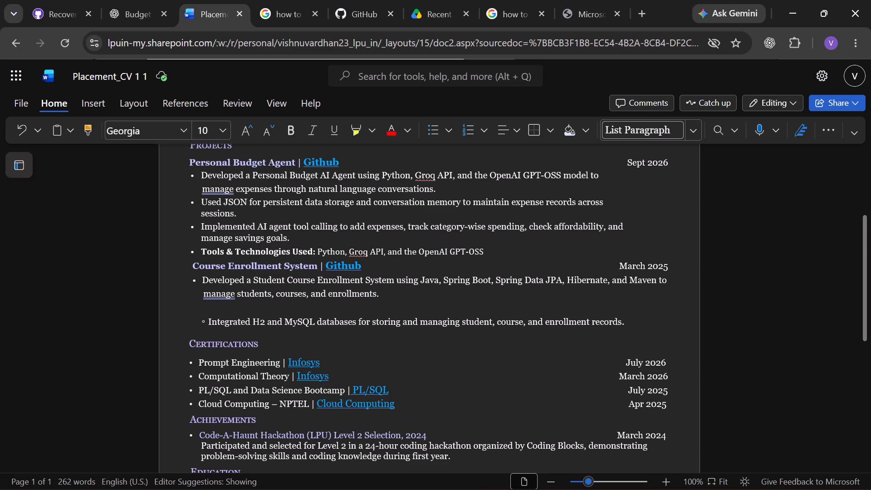
Copy the "Integrated H2 and MySQL databases" sentence in the Course Enrollment System entry and delete it with its hollow bullet.
left_click(207, 322)
left_click_drag(207, 322, 352, 321)
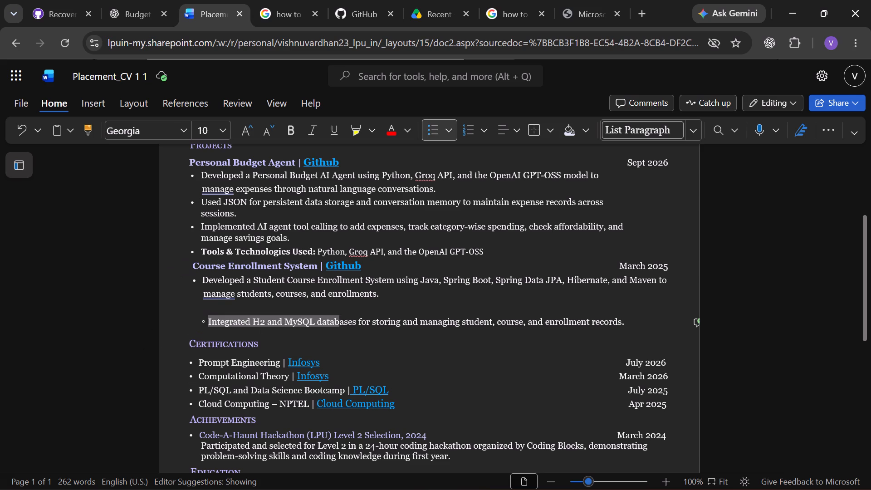
left_click_drag(352, 321, 625, 323)
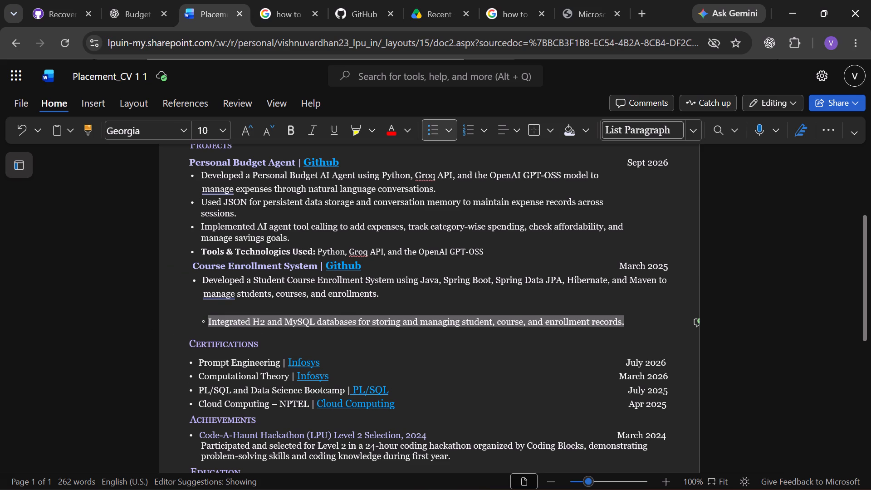
left_click_drag(625, 323, 626, 323)
key("ctrl+c")
key("BackSpace")
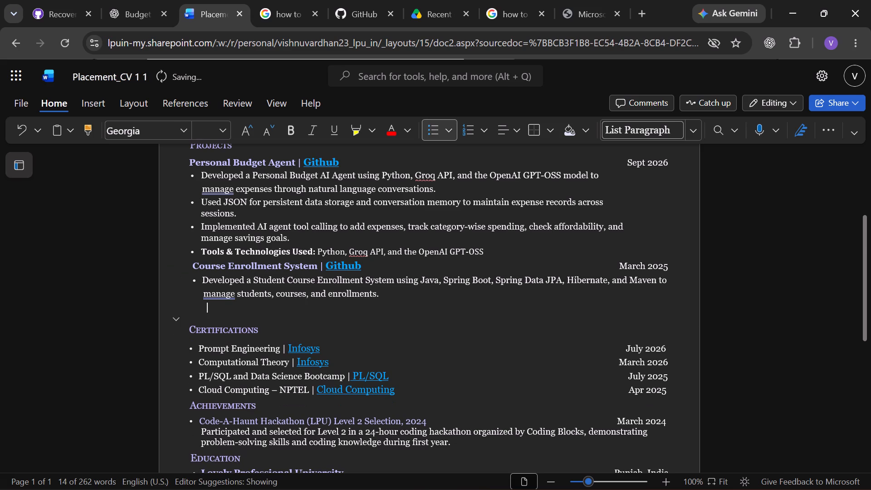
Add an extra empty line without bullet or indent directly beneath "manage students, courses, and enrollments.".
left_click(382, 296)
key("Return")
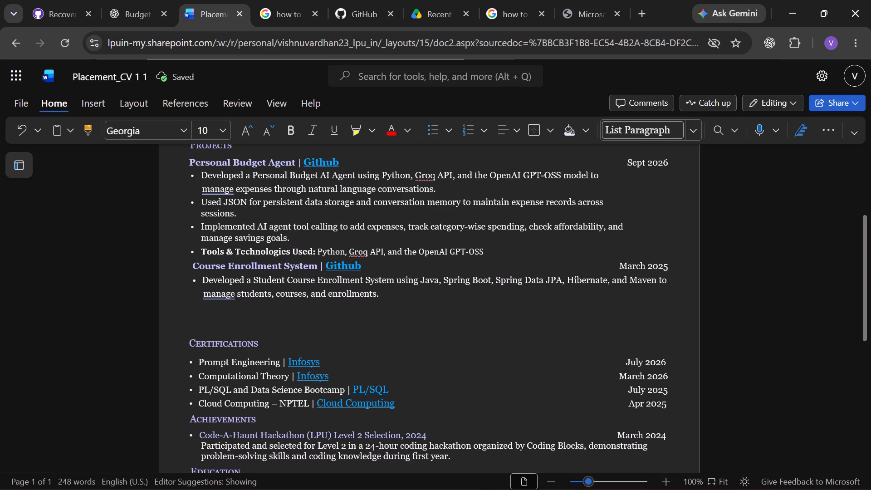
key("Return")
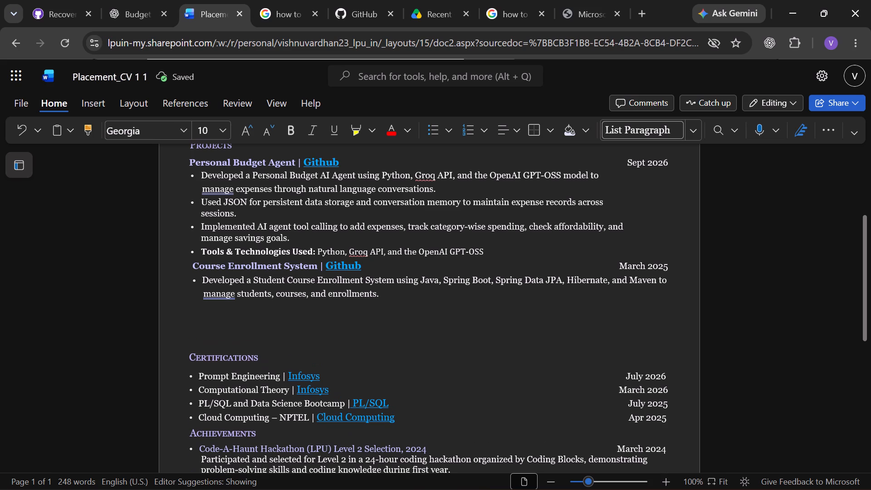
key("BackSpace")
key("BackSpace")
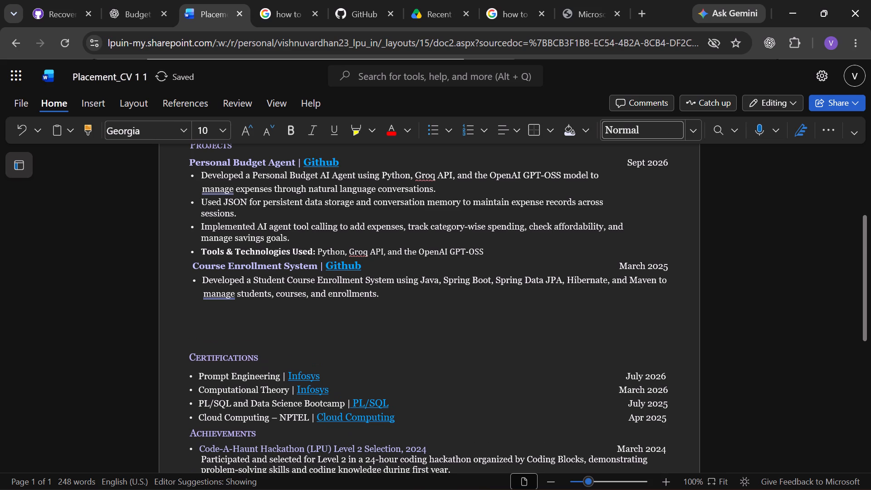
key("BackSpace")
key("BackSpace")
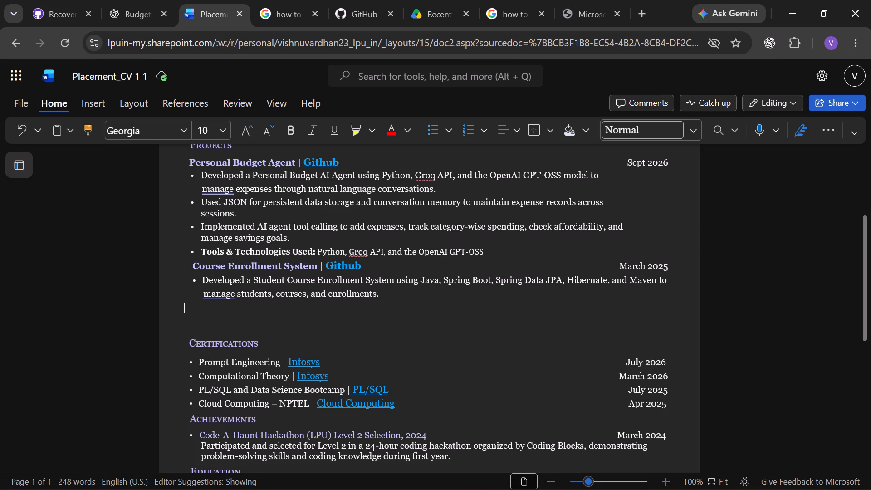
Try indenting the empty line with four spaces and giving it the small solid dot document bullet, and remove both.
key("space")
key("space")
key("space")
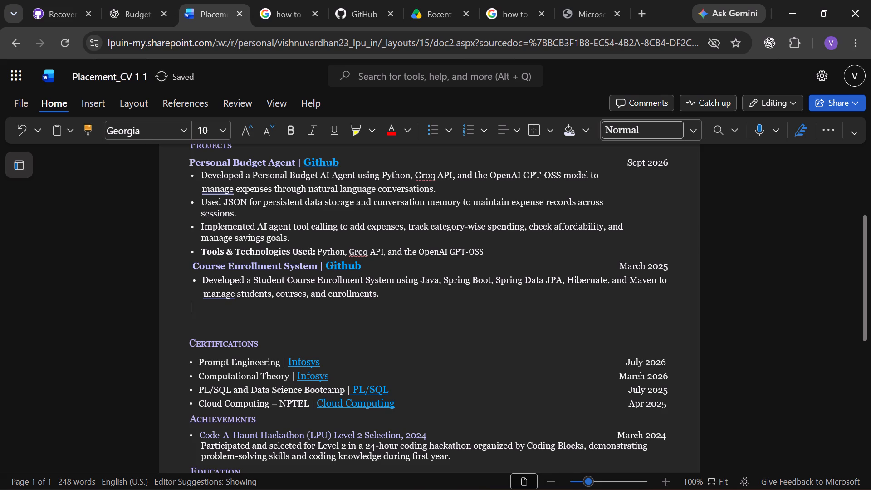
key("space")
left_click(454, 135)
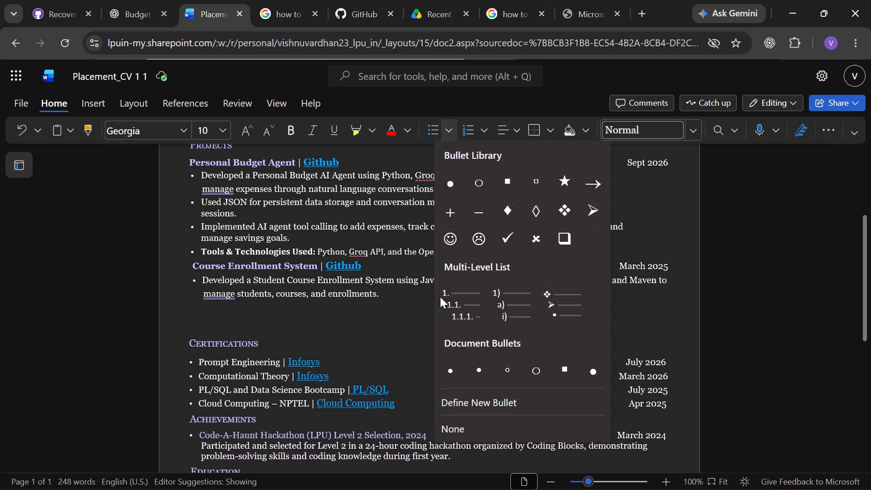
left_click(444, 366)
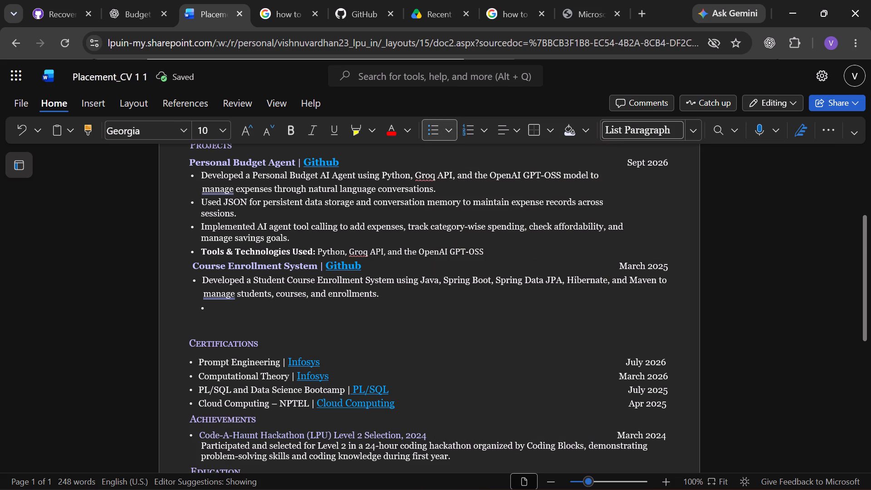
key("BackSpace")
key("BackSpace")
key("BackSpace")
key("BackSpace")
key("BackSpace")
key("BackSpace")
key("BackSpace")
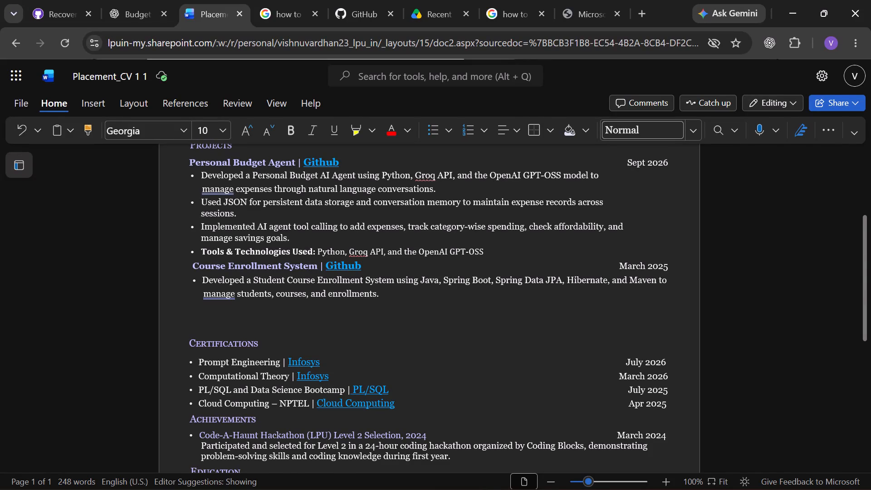
Delete all empty lines between "manage students, courses, and enrollments." and the Certifications heading.
key("Delete")
key("Delete")
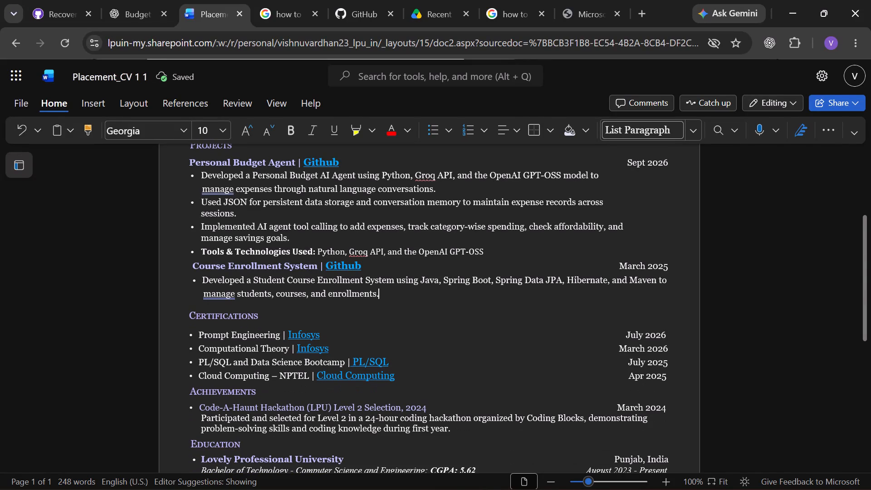
key("Delete")
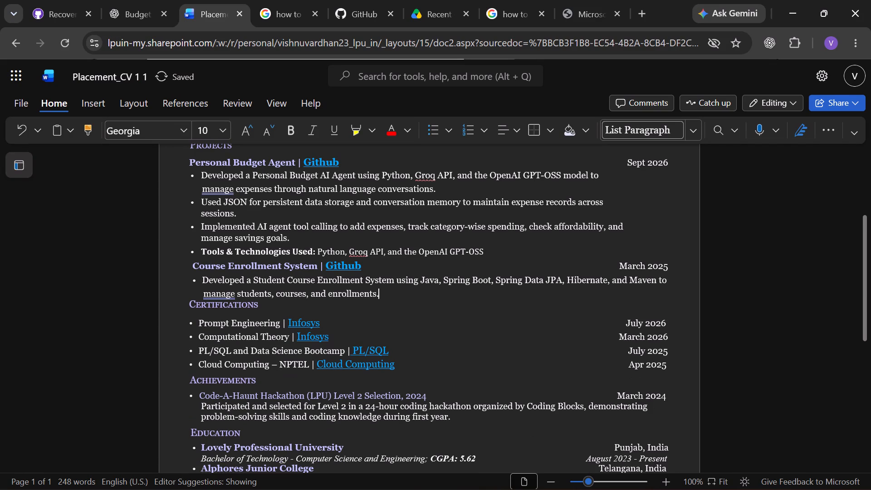
Add a single new line beneath "manage students, courses, and enrollments.", above the Certifications heading.
key("Return")
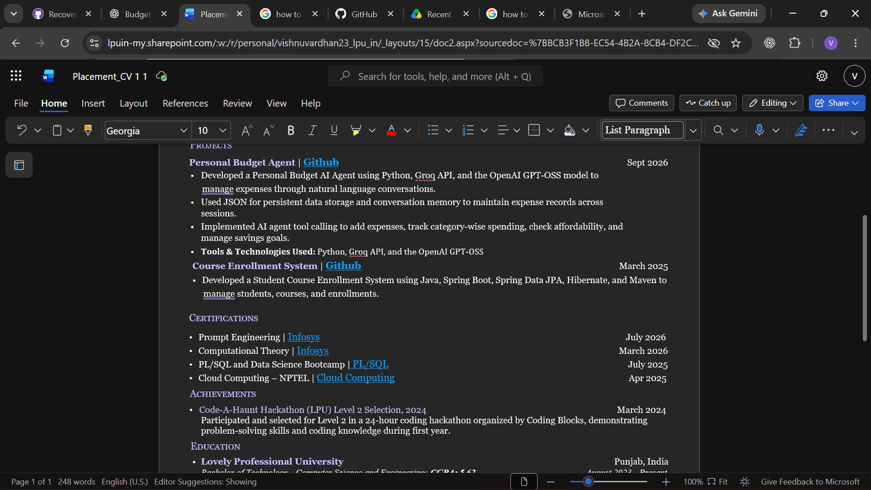
key("Left")
key("Right")
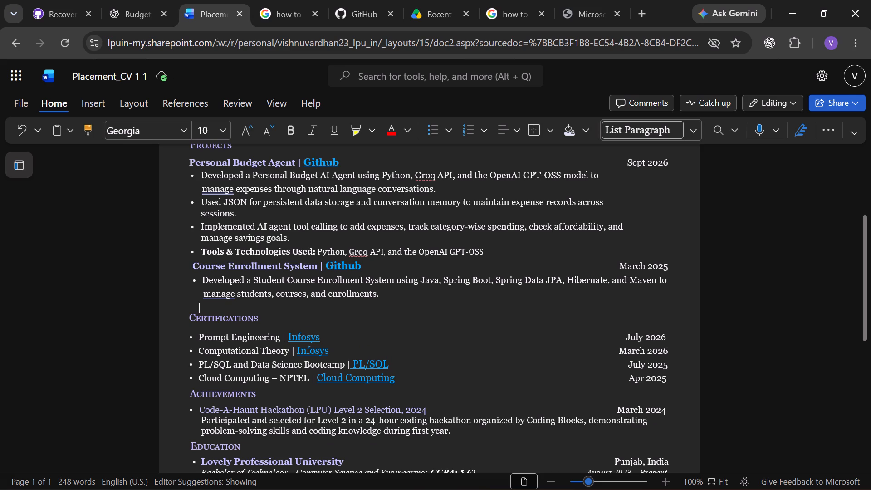
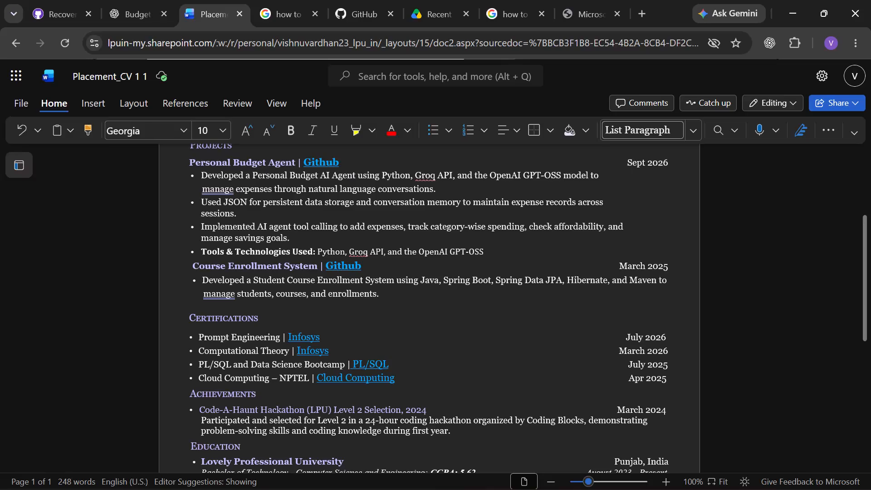
Strip the list formatting from the empty line above the Certifications heading, leaving it as unindented Normal text.
key("Right")
key("BackSpace")
key("BackSpace")
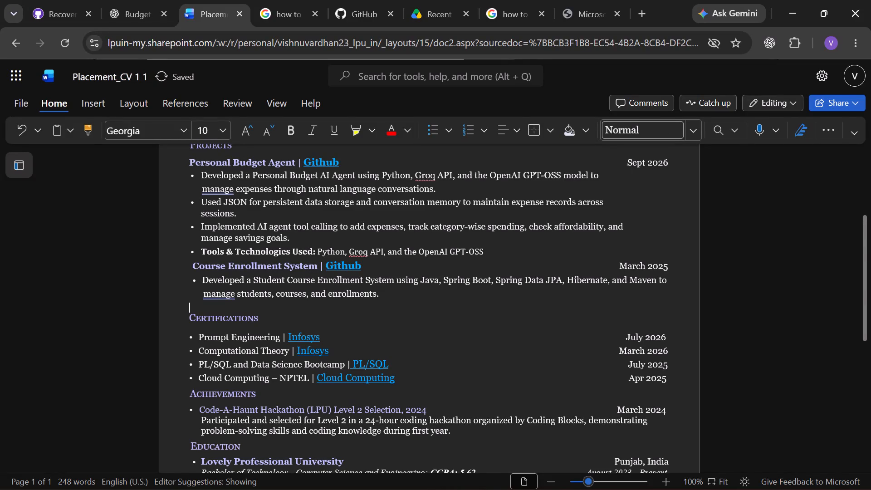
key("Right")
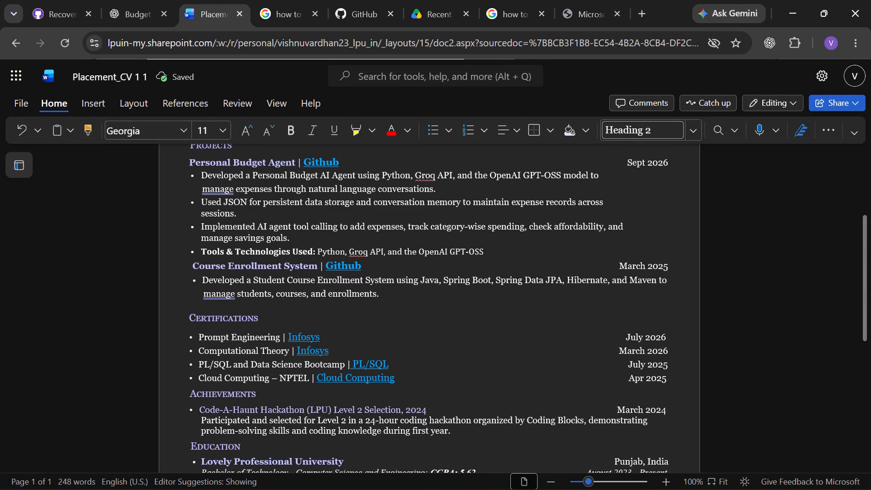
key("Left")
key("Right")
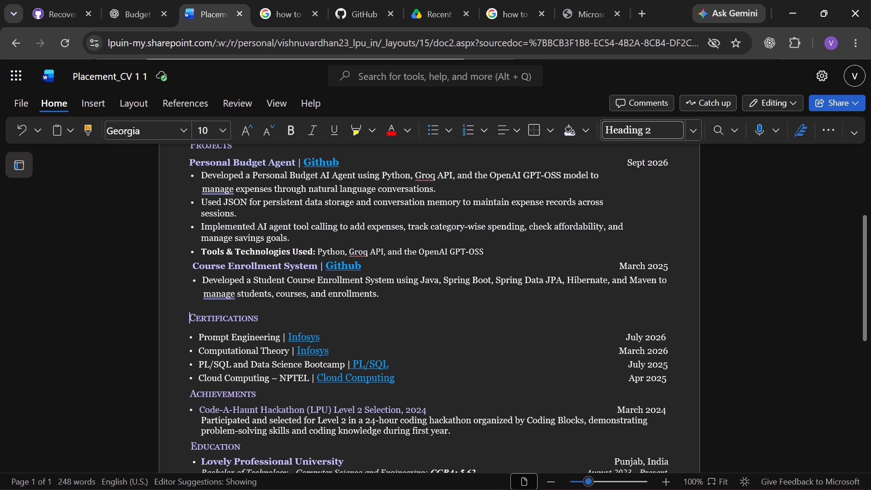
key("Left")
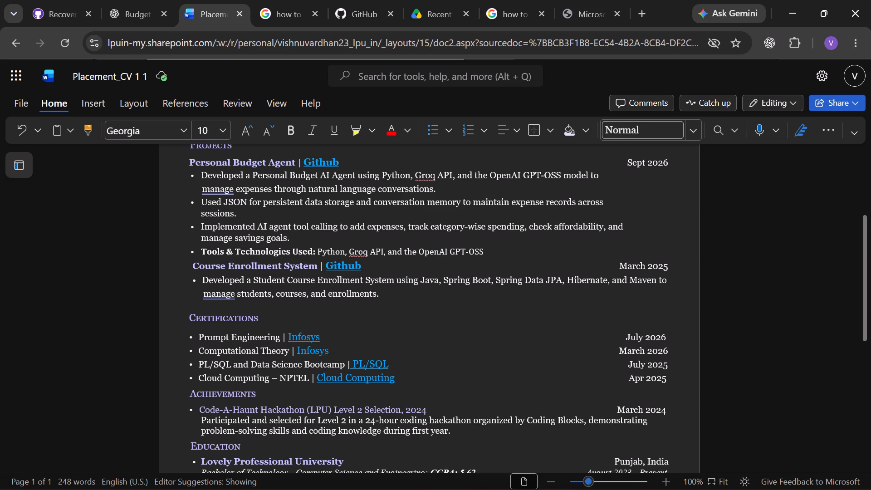
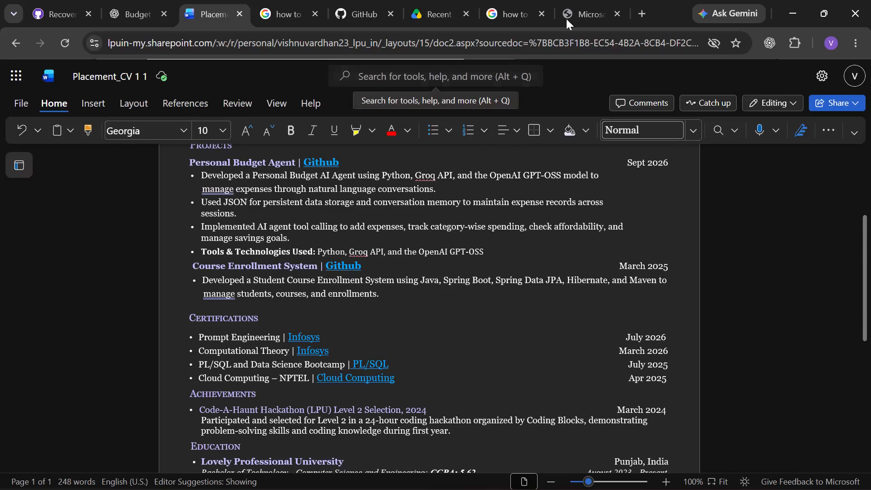
Examine the reference resume PDF in the other browser tab for its section layout, project bullets and spacing.
left_click(580, 0)
scroll(503, 249, "up", 2)
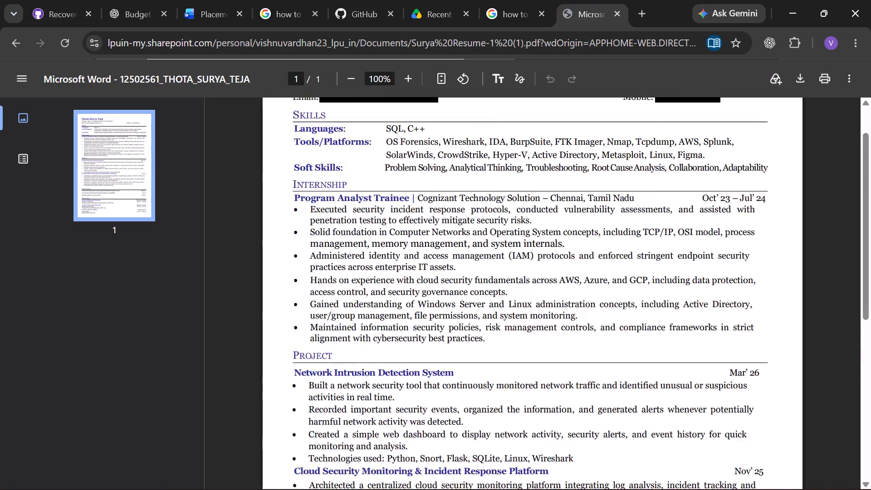
scroll(503, 249, "up", 2)
scroll(503, 249, "down", 1)
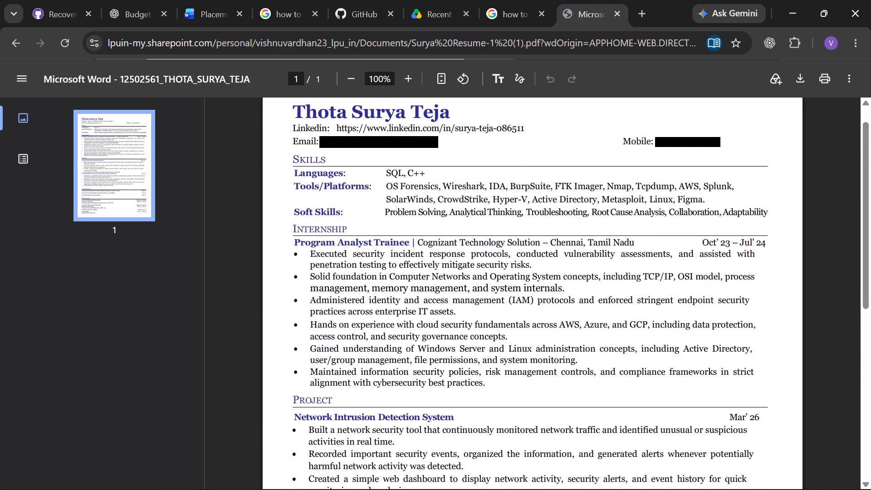
scroll(503, 249, "down", 2)
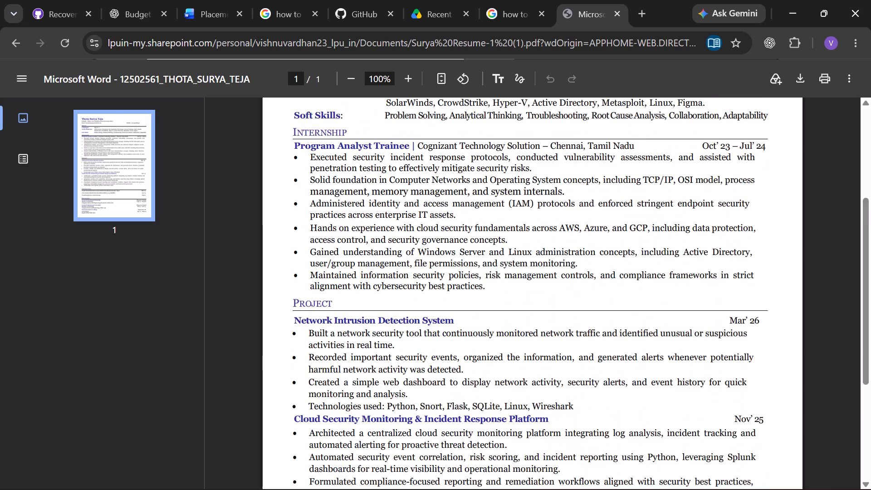
scroll(503, 249, "down", 1)
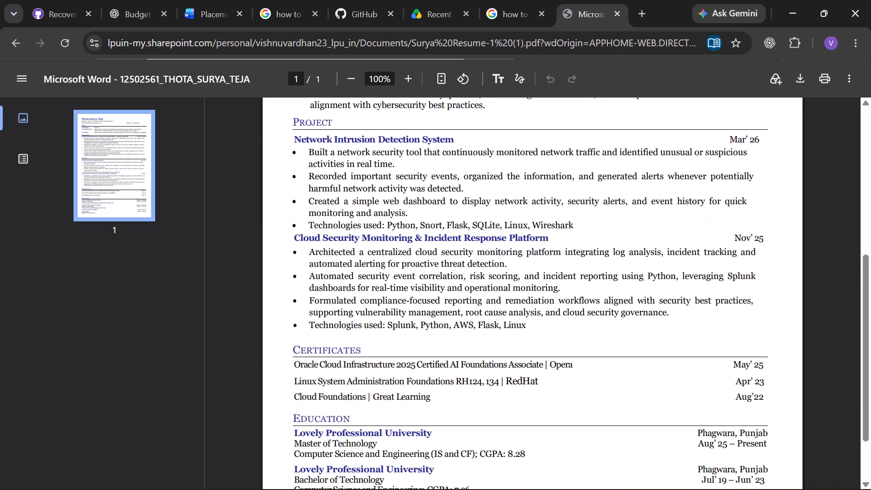
scroll(503, 249, "down", 2)
scroll(503, 249, "up", 1)
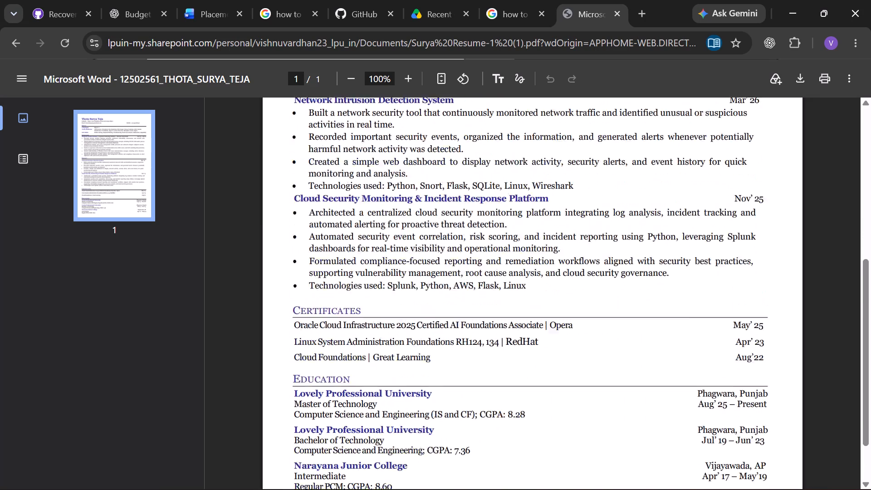
scroll(503, 249, "up", 3)
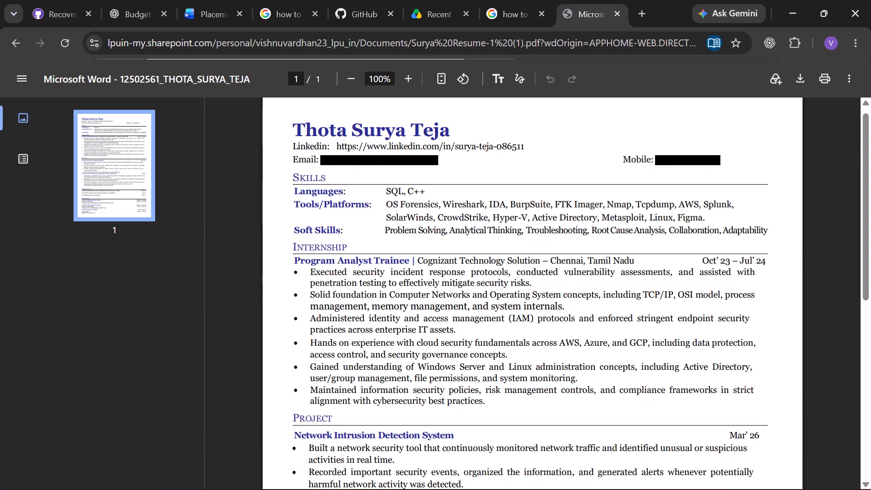
scroll(503, 249, "down", 1)
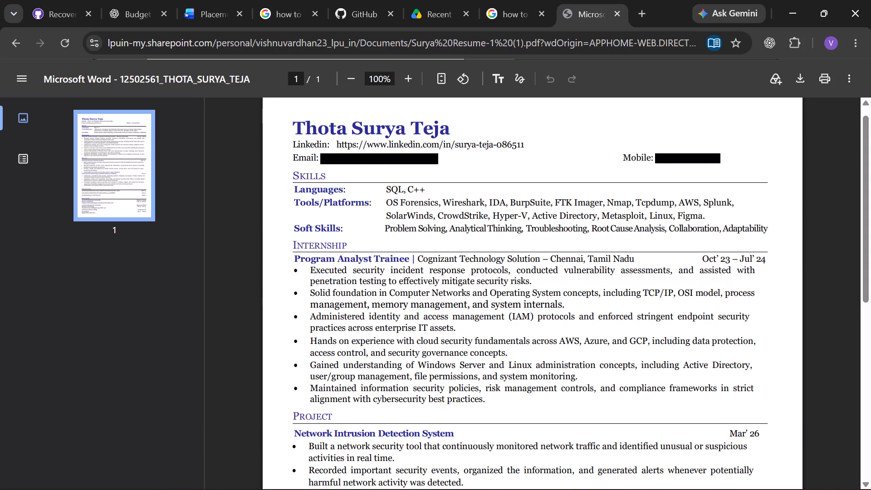
scroll(503, 249, "down", 5)
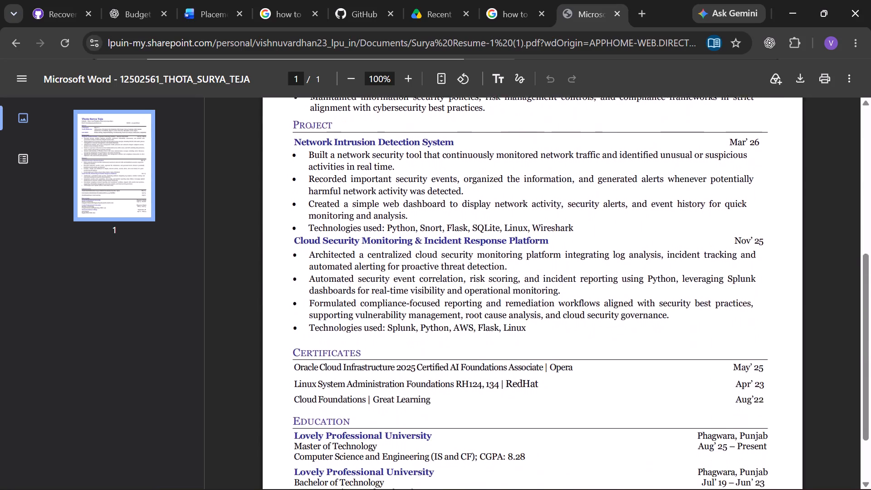
scroll(503, 249, "down", 1)
scroll(503, 249, "up", 8)
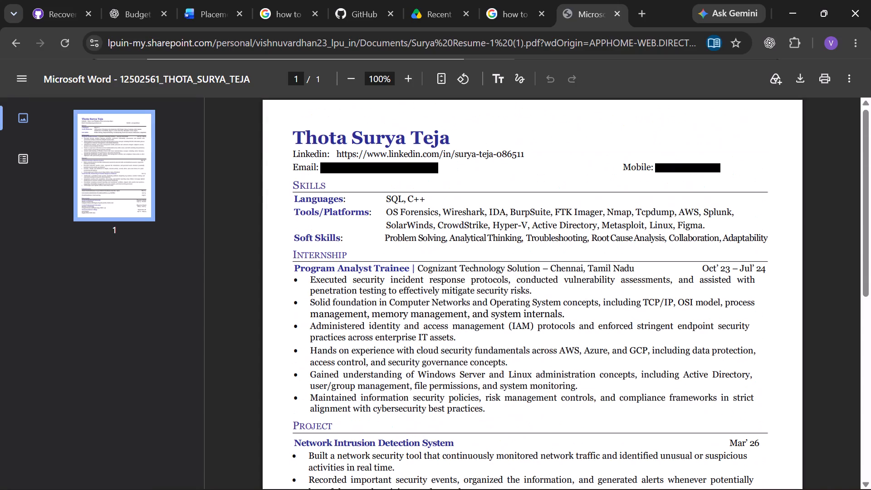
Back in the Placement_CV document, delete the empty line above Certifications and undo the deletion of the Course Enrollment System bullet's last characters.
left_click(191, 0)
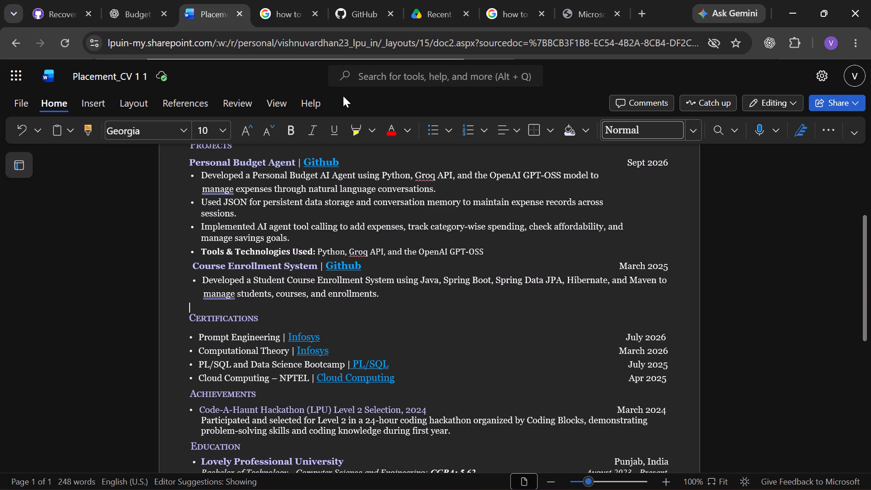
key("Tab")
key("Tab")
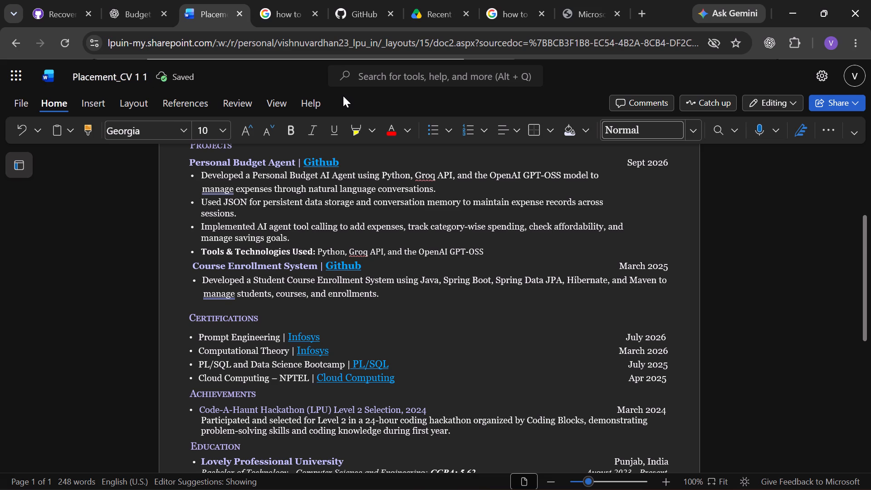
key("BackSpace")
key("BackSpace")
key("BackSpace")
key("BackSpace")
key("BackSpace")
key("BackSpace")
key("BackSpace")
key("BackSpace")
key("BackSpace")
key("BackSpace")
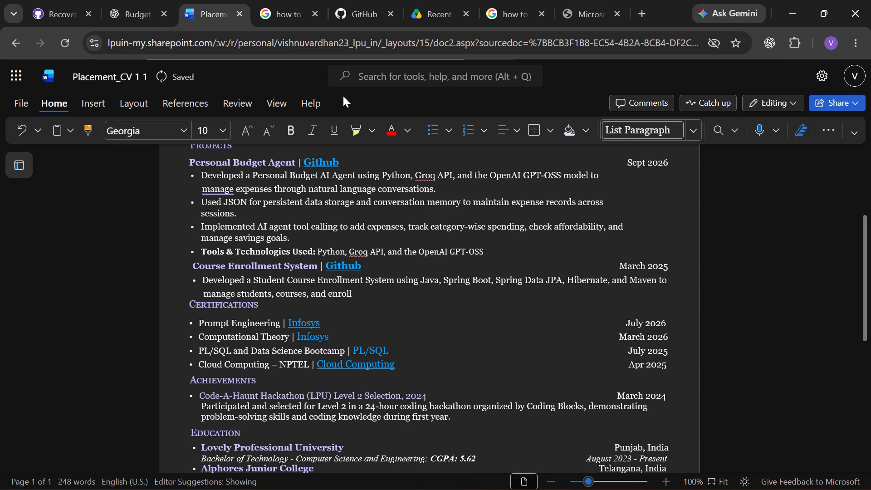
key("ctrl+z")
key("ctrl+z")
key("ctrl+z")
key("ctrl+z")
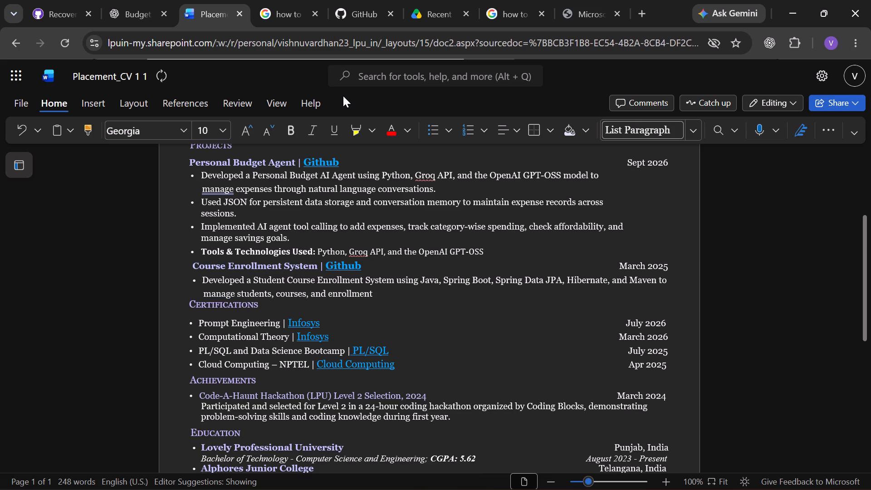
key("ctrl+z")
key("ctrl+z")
Add a new line below the Course Enrollment System description and give it the small solid dot from the document bullets.
key("Return")
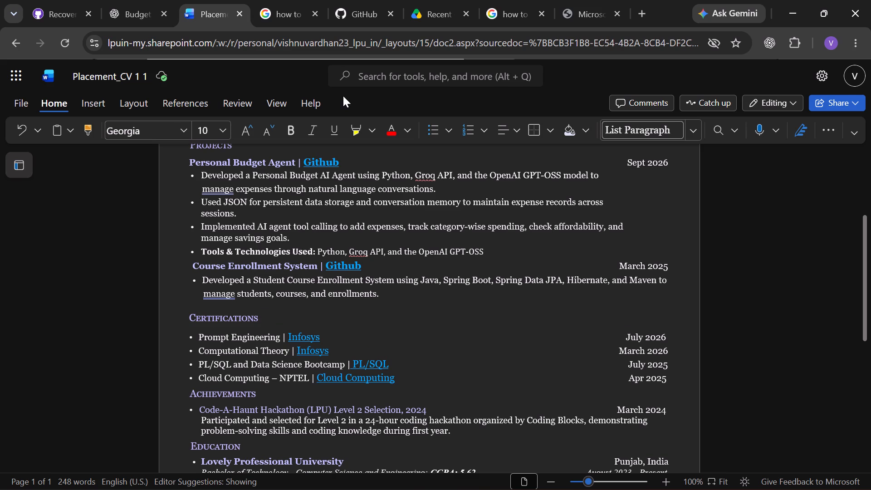
left_click(446, 121)
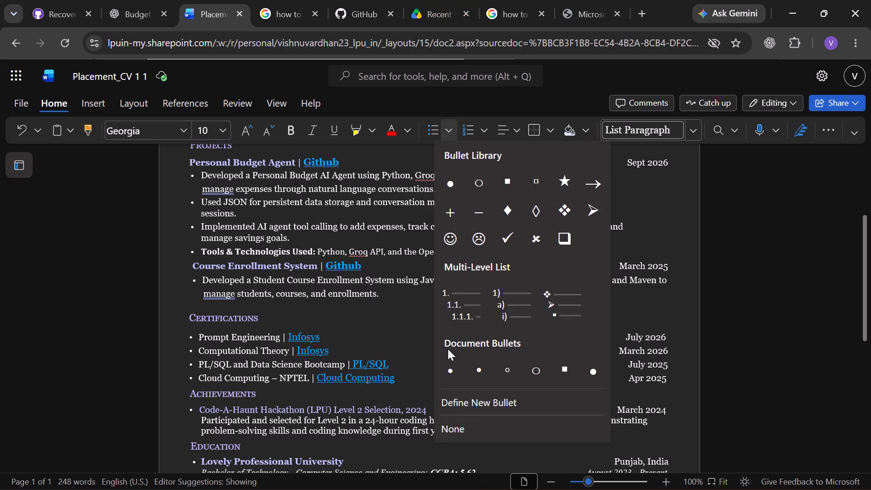
left_click(448, 363)
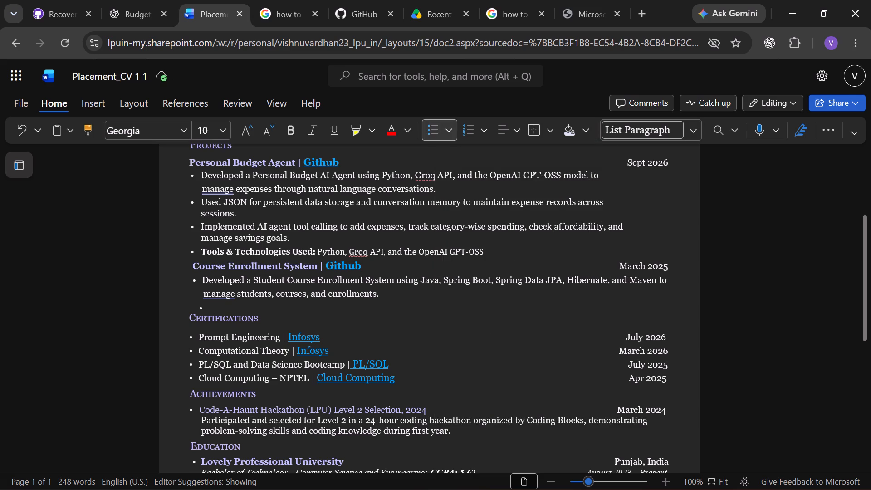
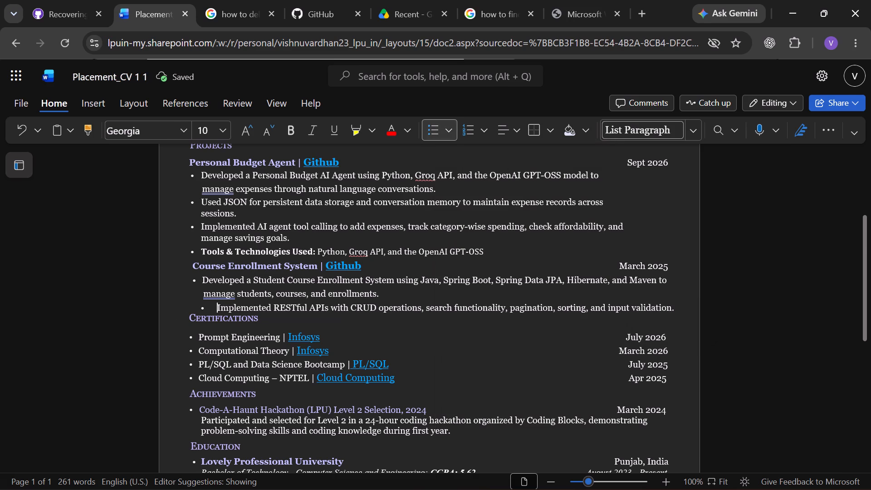
Clear the bullet and indent from the "Implemented RESTful APIs" line, keep it on its own line, and reapply the small round document bullet.
key("BackSpace")
key("BackSpace")
key("BackSpace")
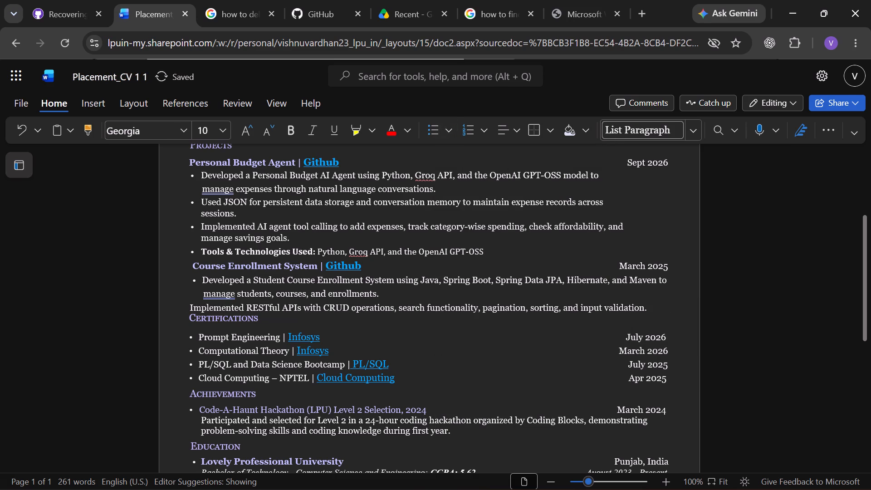
key("BackSpace")
key("BackSpace")
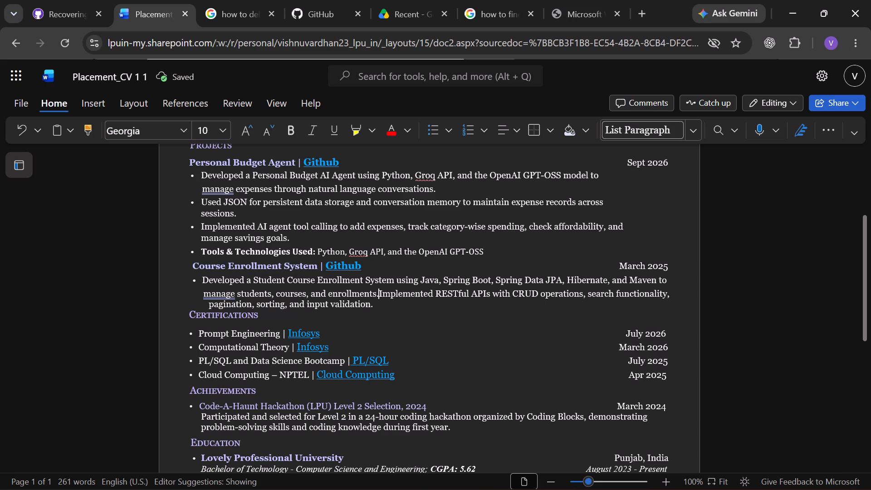
key("Return")
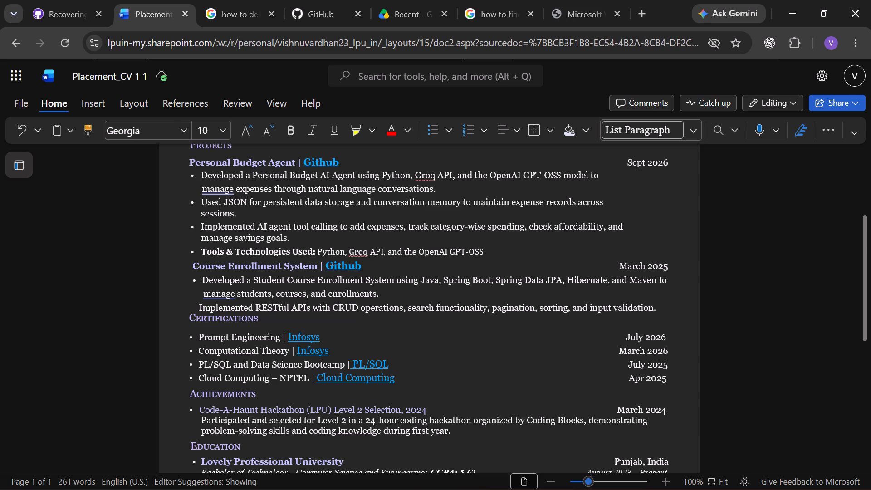
key("BackSpace")
key("BackSpace")
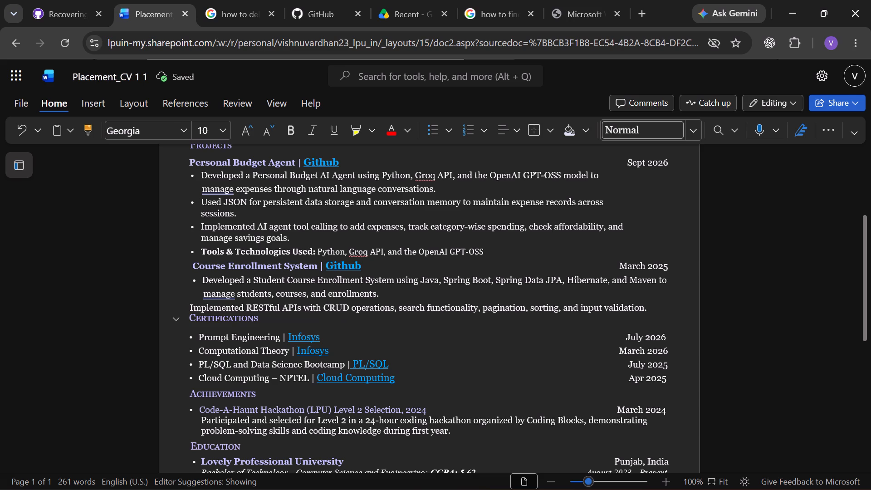
left_click(451, 132)
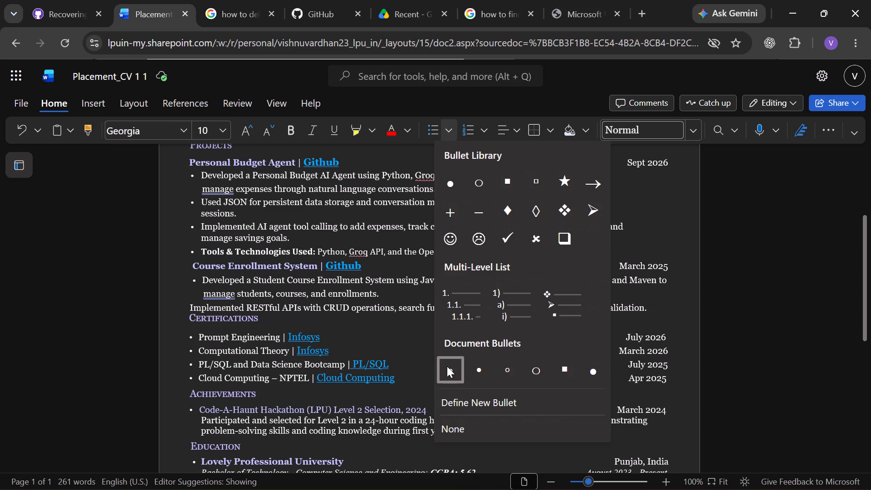
left_click(447, 366)
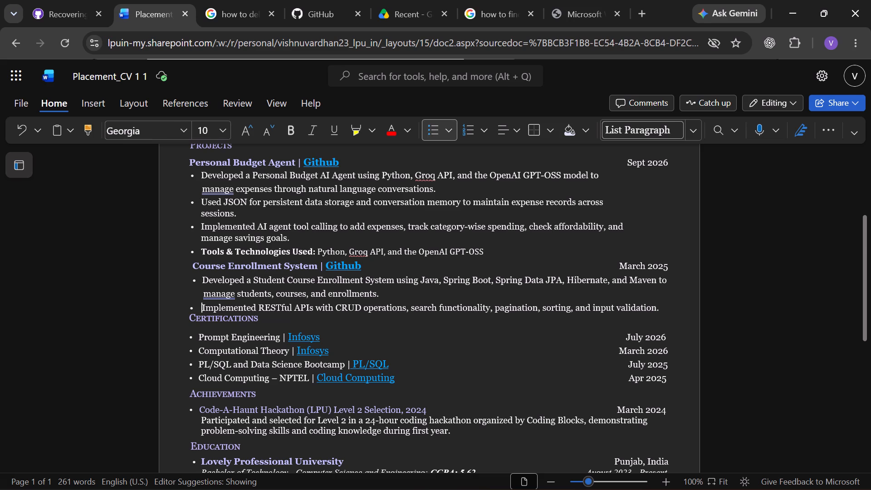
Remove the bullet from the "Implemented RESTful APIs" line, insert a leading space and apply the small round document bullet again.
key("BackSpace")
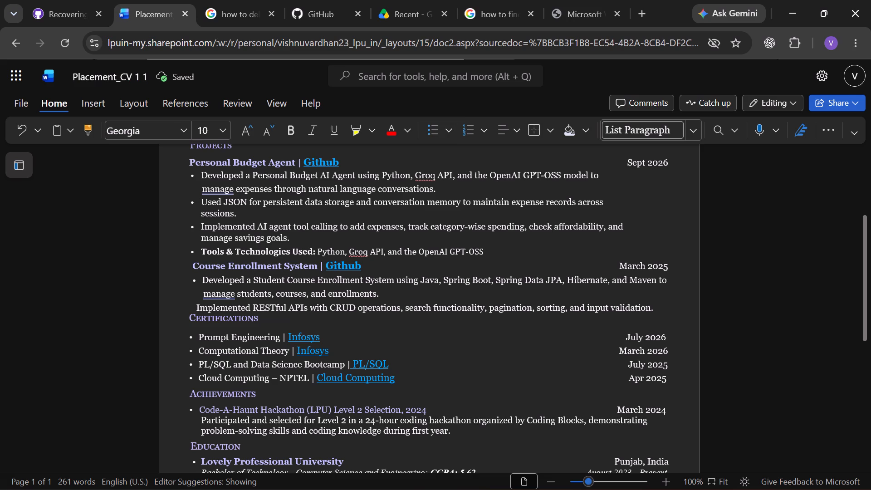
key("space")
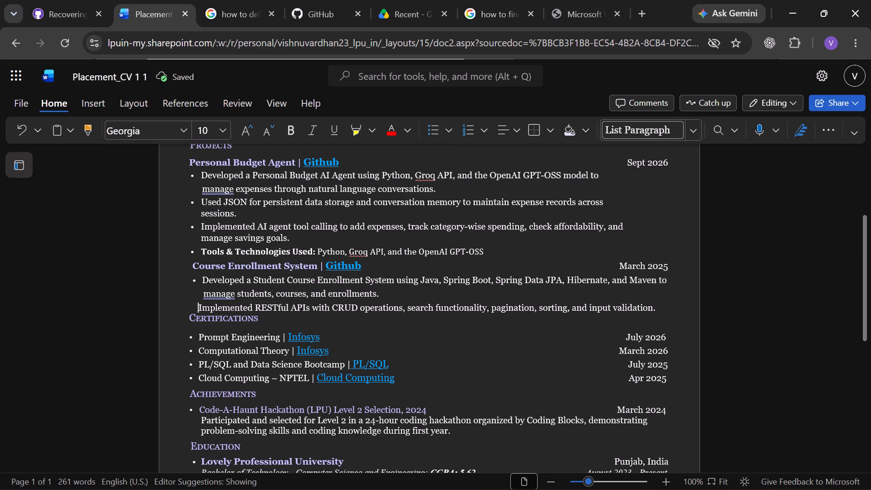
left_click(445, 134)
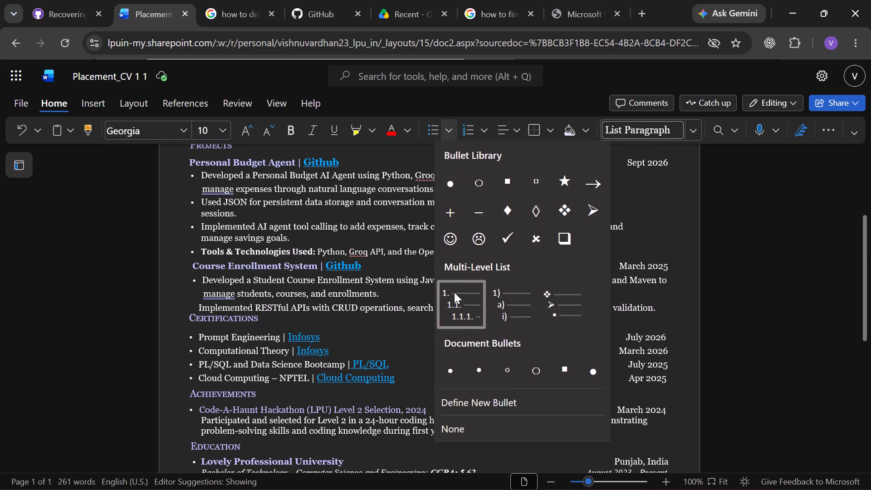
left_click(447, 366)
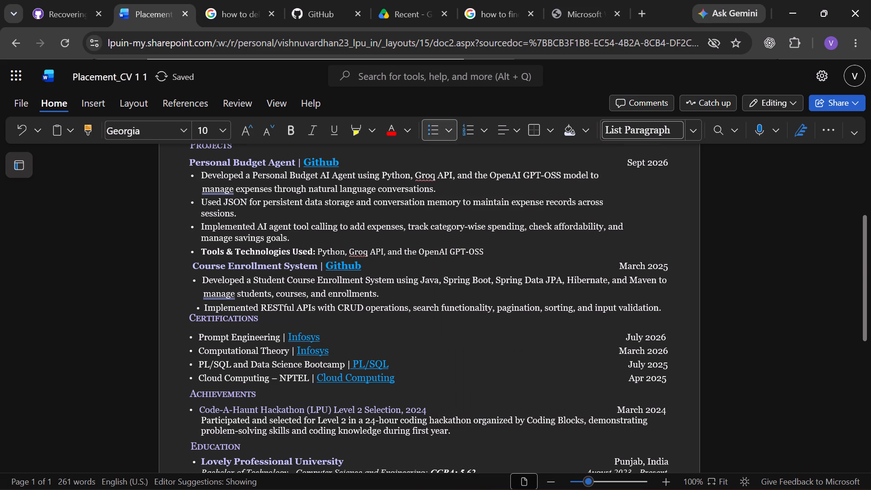
Clear the "Implemented RESTful APIs" line's bullet and indent back to the margin and reapply the small round document bullet.
key("BackSpace")
key("BackSpace")
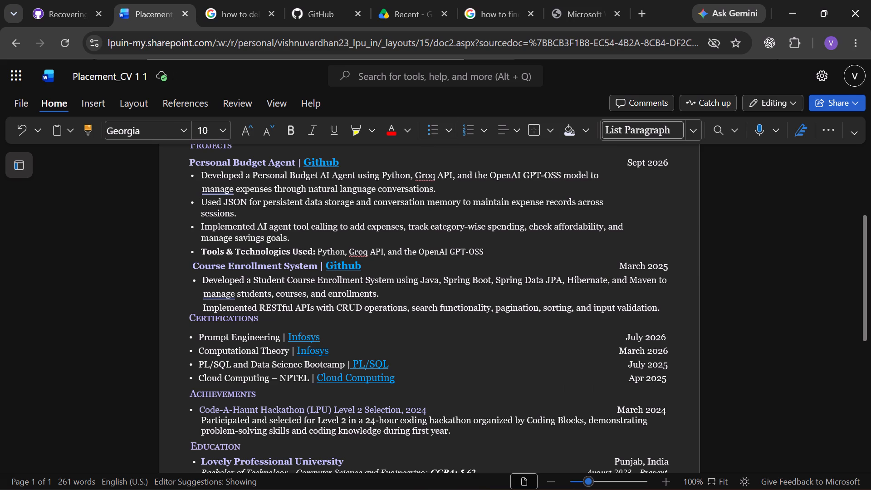
key("BackSpace")
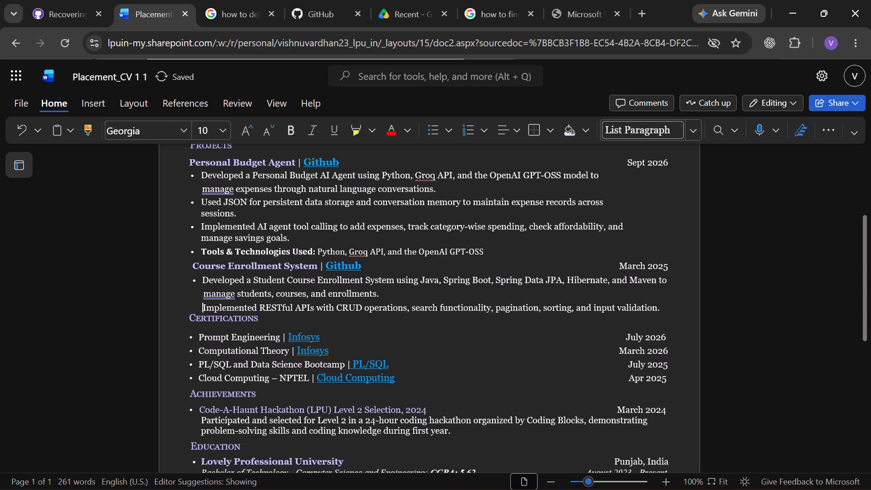
key("BackSpace")
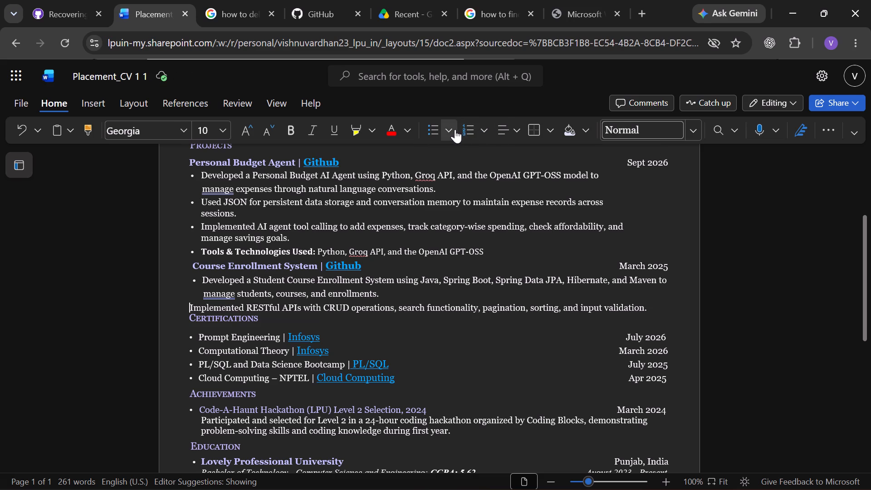
left_click(455, 129)
left_click(455, 371)
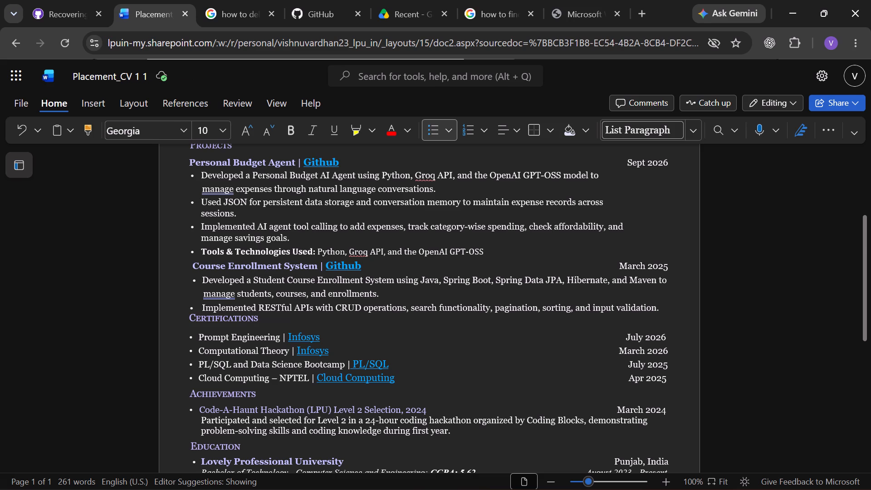
Examine how the bullets line up across the Personal Budget Agent and Course Enrollment System entries and the rest of the resume.
scroll(455, 371, "up", 1)
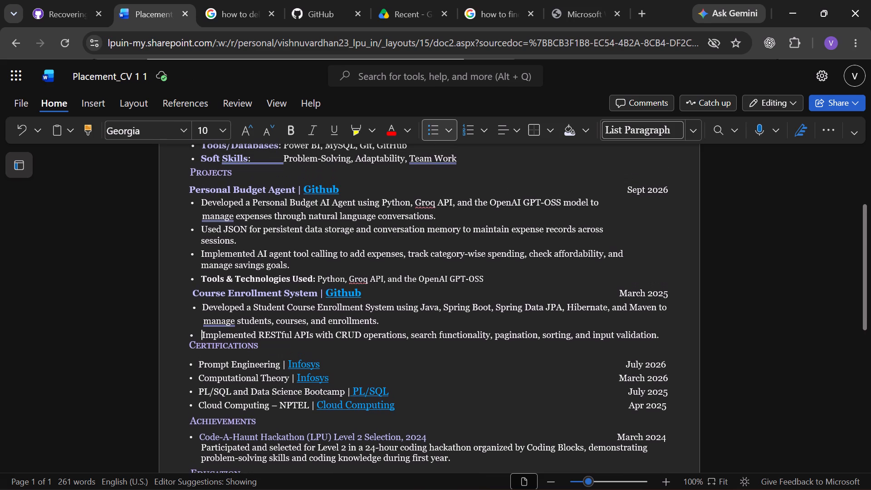
left_click(192, 279)
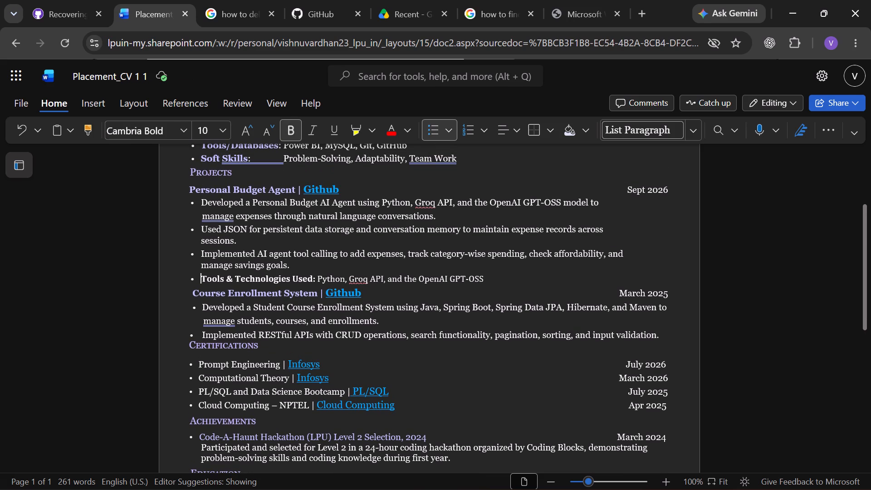
left_click_drag(191, 275, 191, 229)
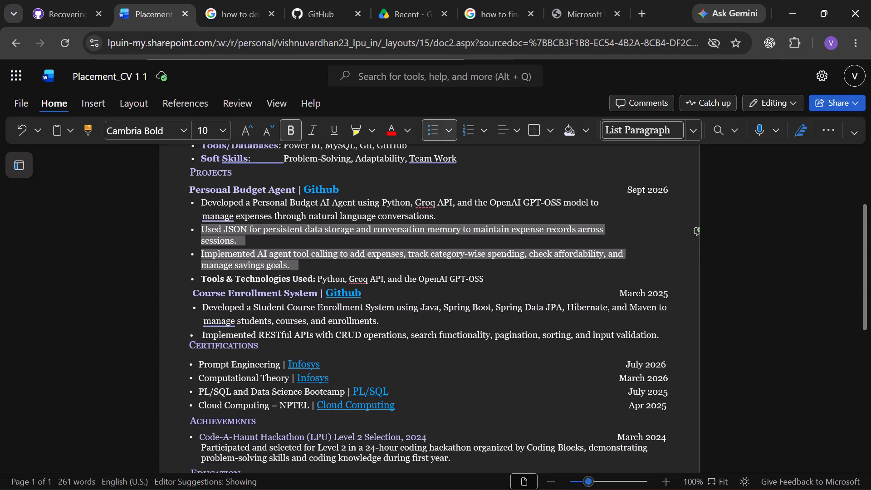
left_click_drag(191, 229, 191, 376)
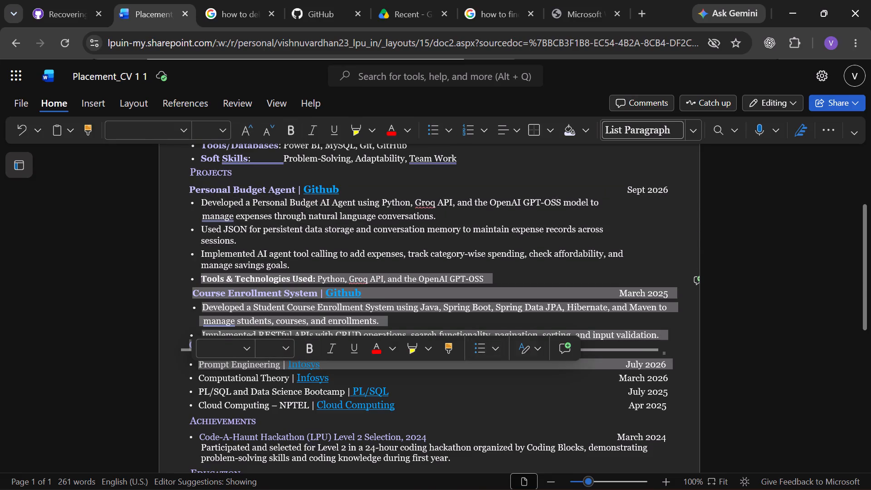
left_click(442, 288)
scroll(414, 310, "up", 3)
scroll(414, 310, "down", 1)
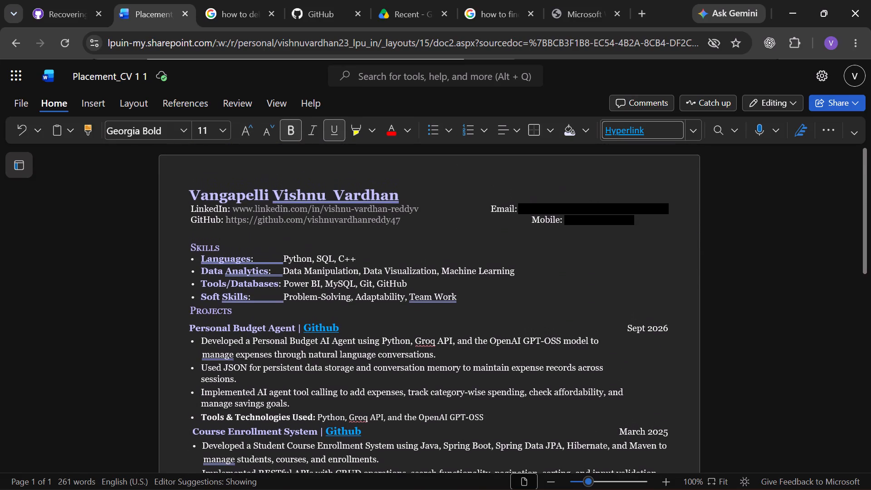
scroll(414, 310, "down", 1)
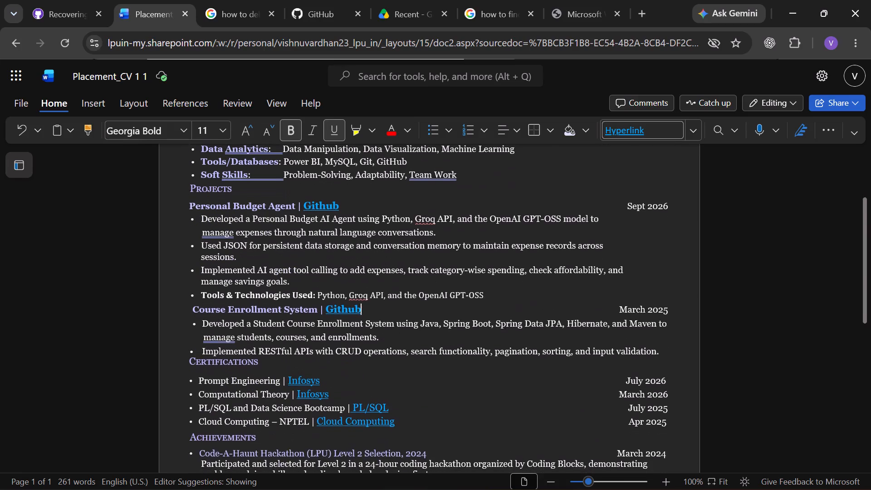
Search the web for "pdf to word" in a new browser tab and open iLovePDF's PDF to Word converter.
left_click(573, 0)
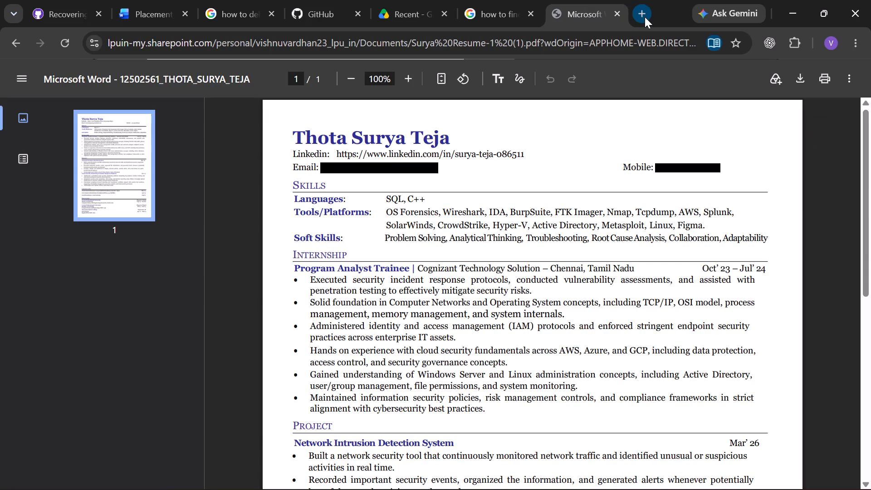
left_click(645, 17)
type("pdf")
key("Return")
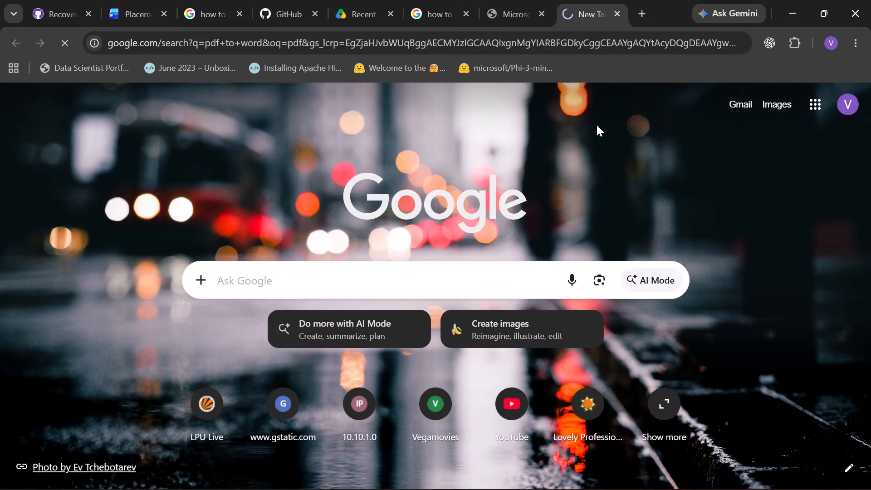
left_click(224, 208)
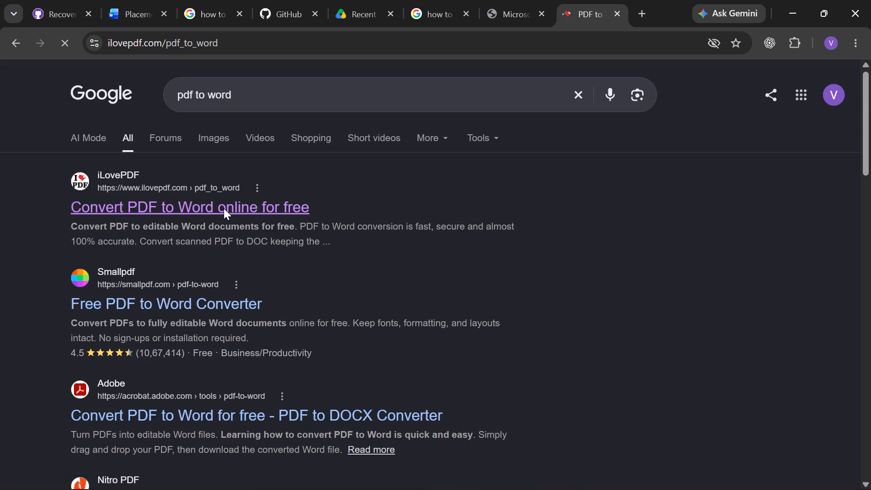
Load Surya Resume-1 (1).pdf from Downloads into the converter and convert it to Word with No OCR.
left_click(378, 240)
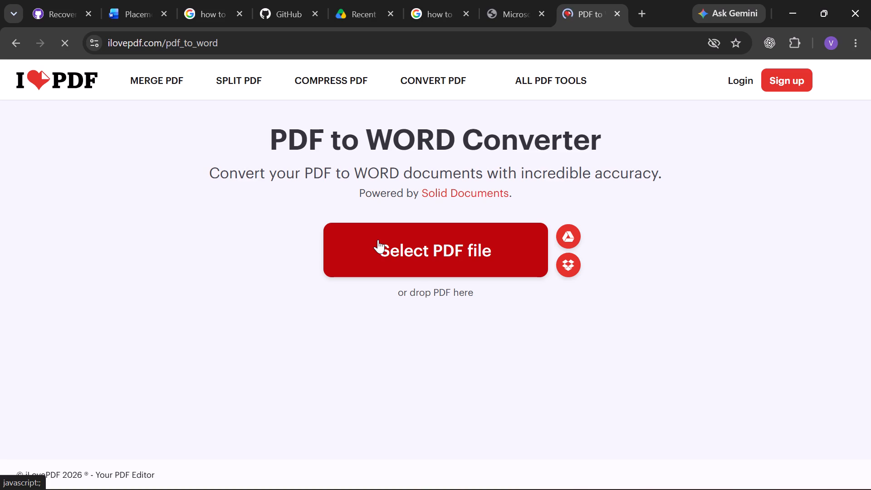
left_click(399, 242)
left_click(429, 268)
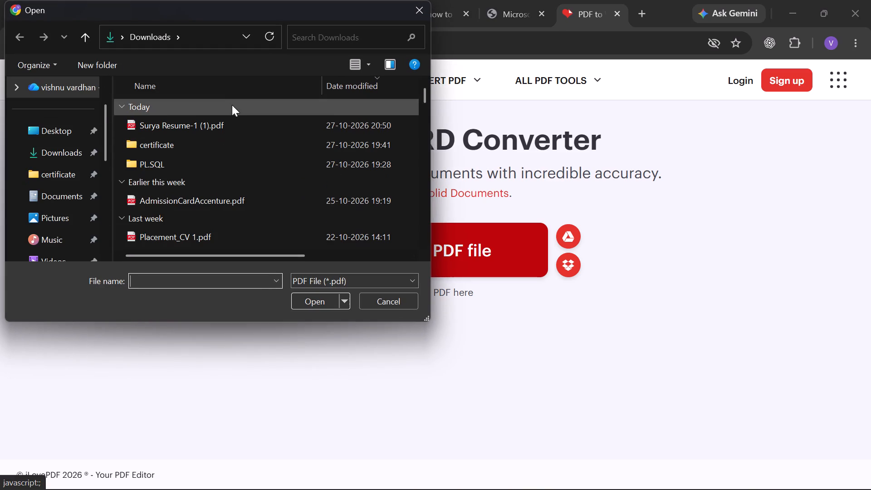
left_click(234, 122)
left_click(310, 298)
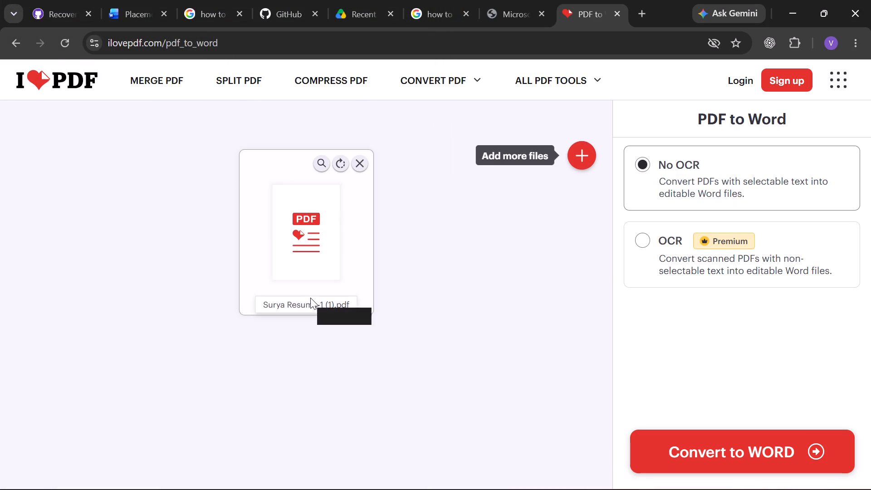
left_click(684, 452)
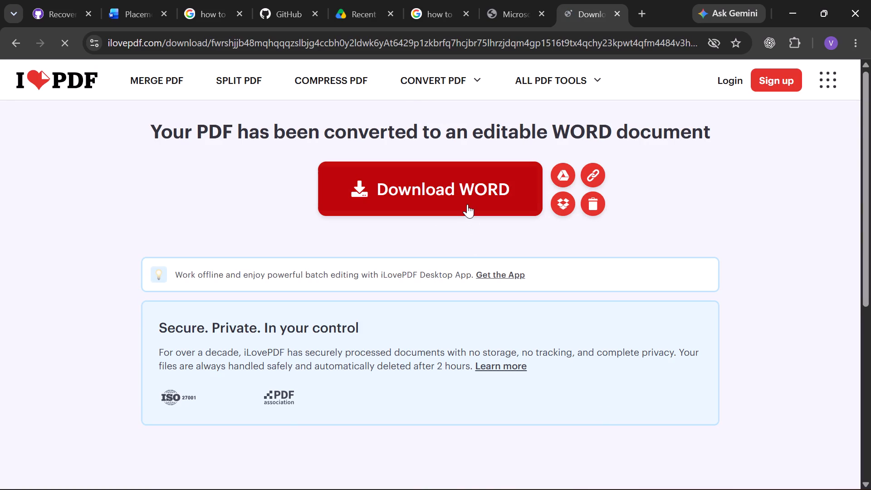
Download the converted Word document and save it as Surya Resume-1 (1).docx in the Downloads folder.
left_click(467, 204)
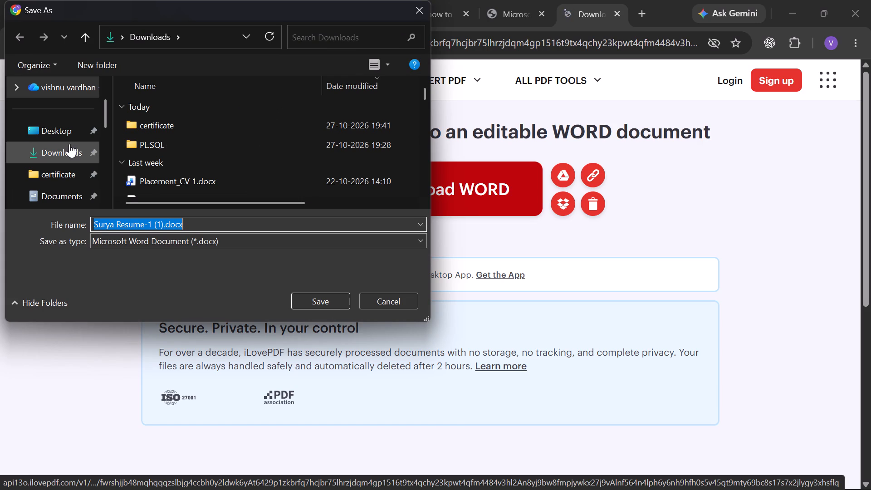
left_click(69, 144)
left_click(315, 296)
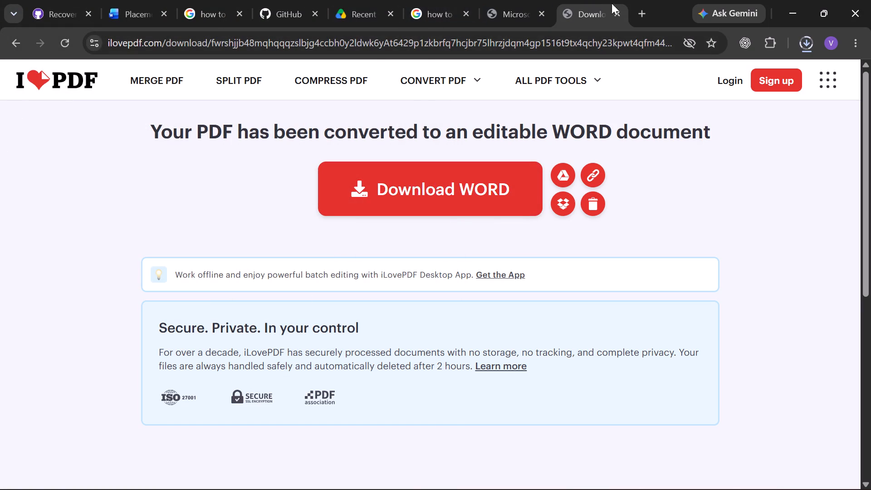
Open Word online in a new browser tab and upload Surya Resume-1 (1).docx from the Downloads folder.
left_click(632, 6)
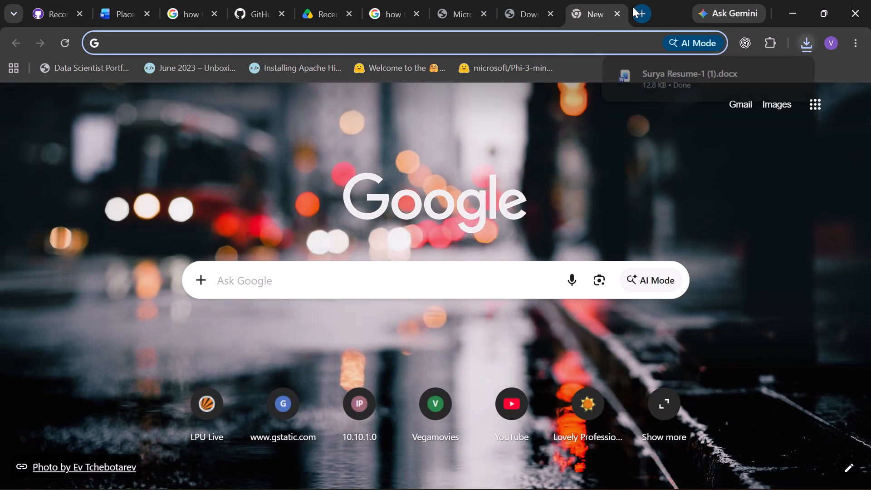
key("w")
key("Return")
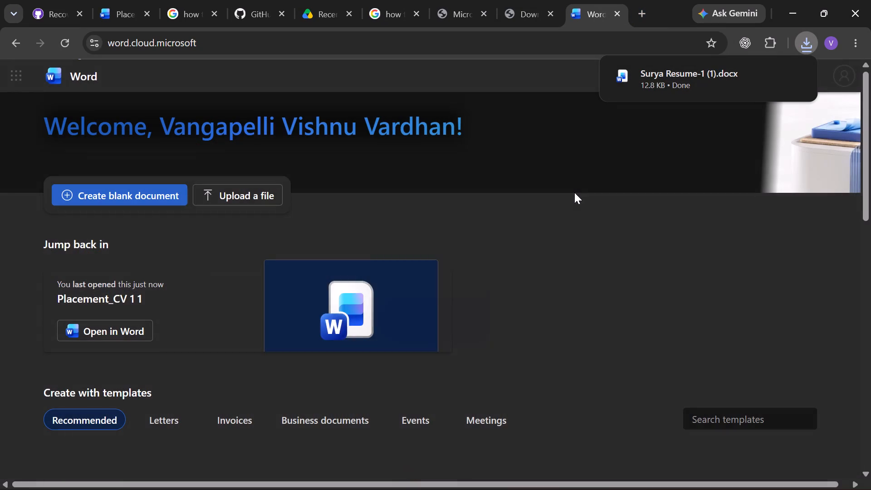
left_click(258, 196)
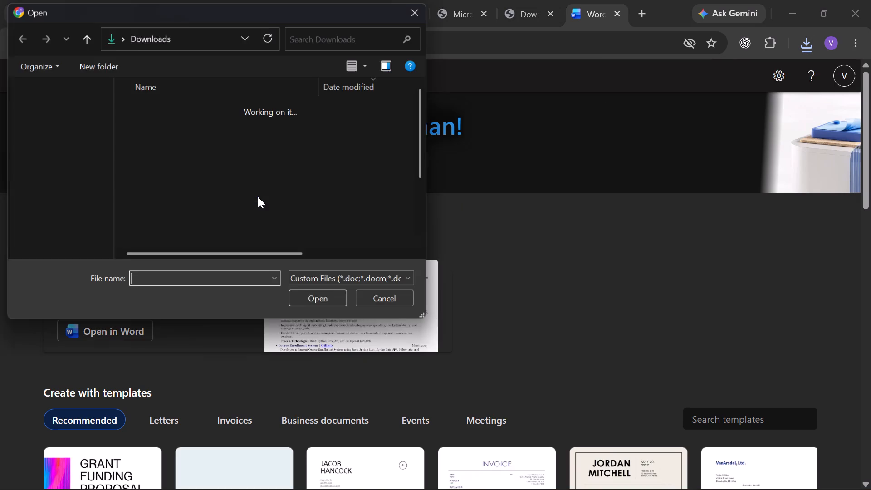
left_click(193, 114)
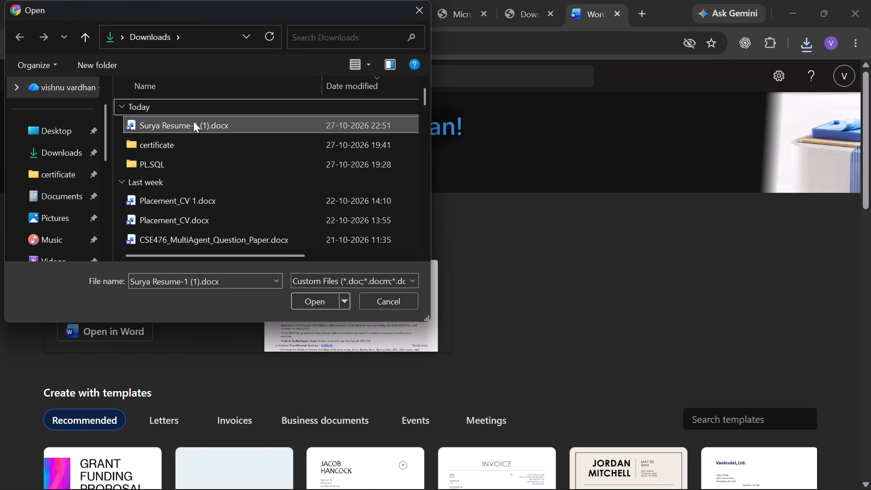
left_click(194, 125)
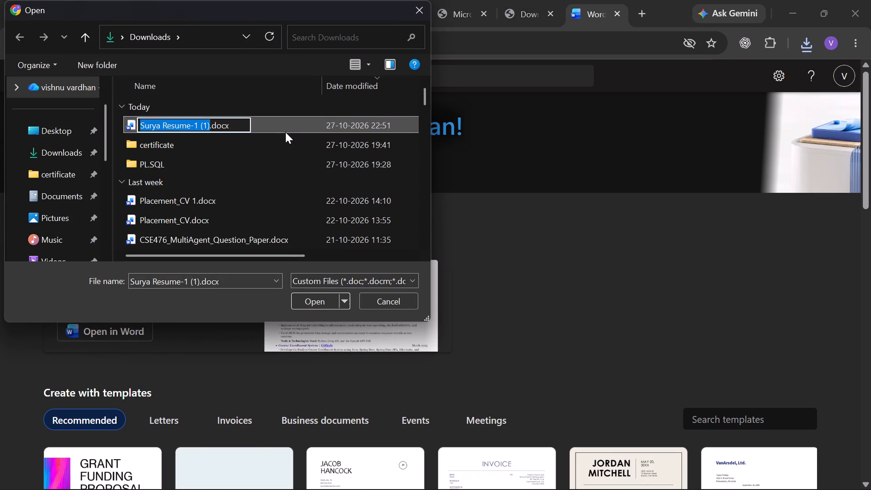
left_click(285, 128)
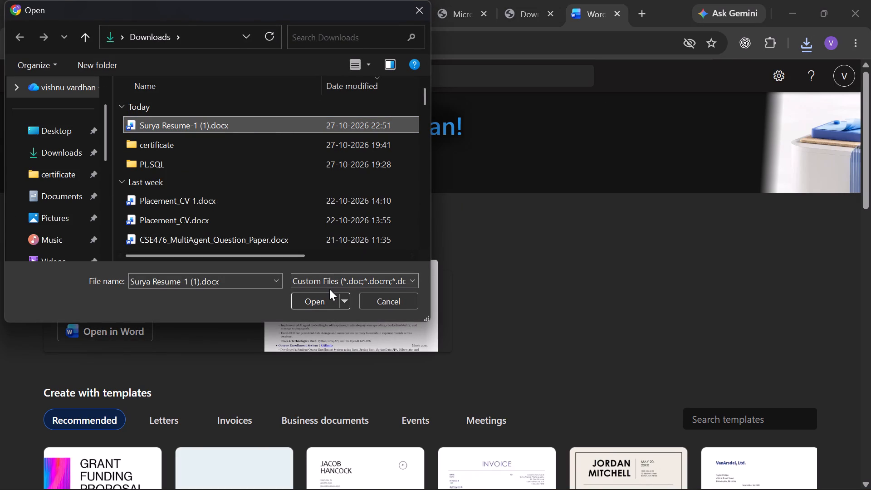
left_click(322, 306)
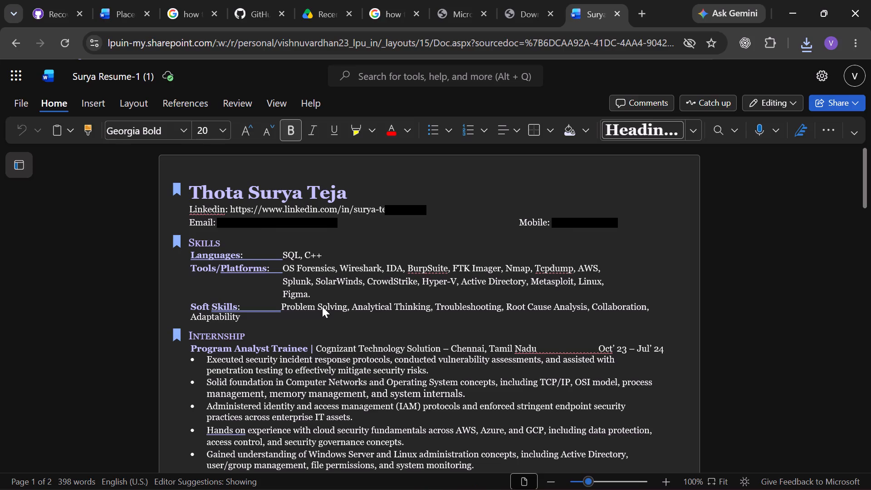
Try to replace the LinkedIn address in the Surya Resume-1 (1) header with the one copied from Placement_CV 1 1.
left_click(122, 1)
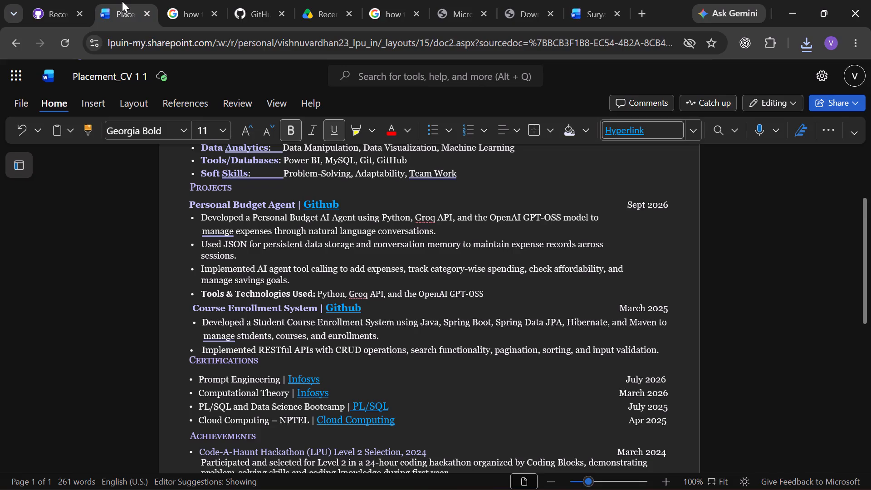
scroll(272, 199, "up", 3)
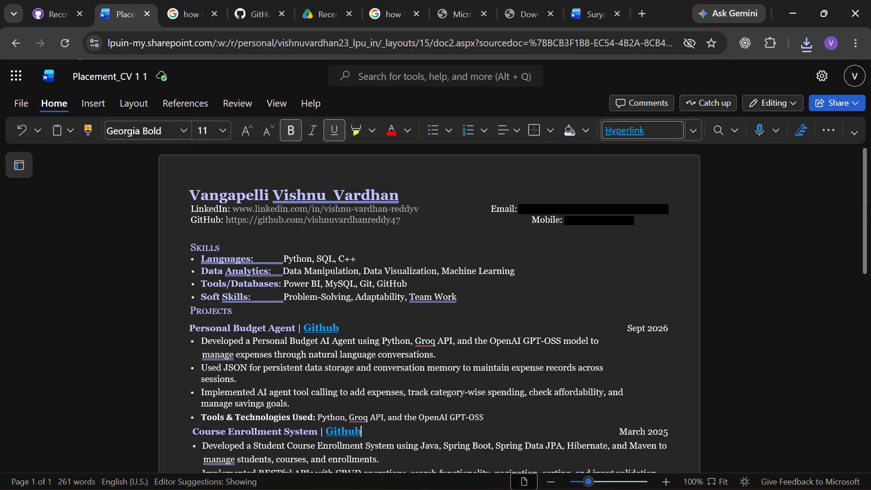
left_click_drag(230, 207, 266, 207)
left_click_drag(266, 207, 416, 203)
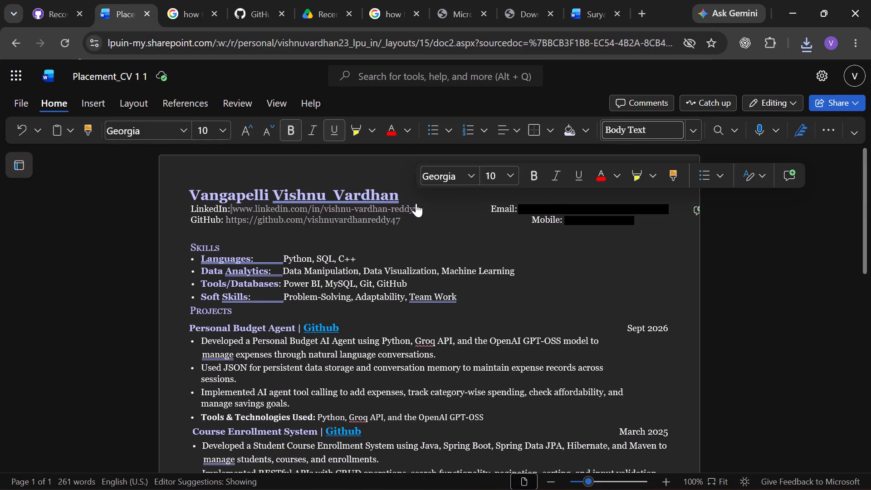
key("ctrl+c")
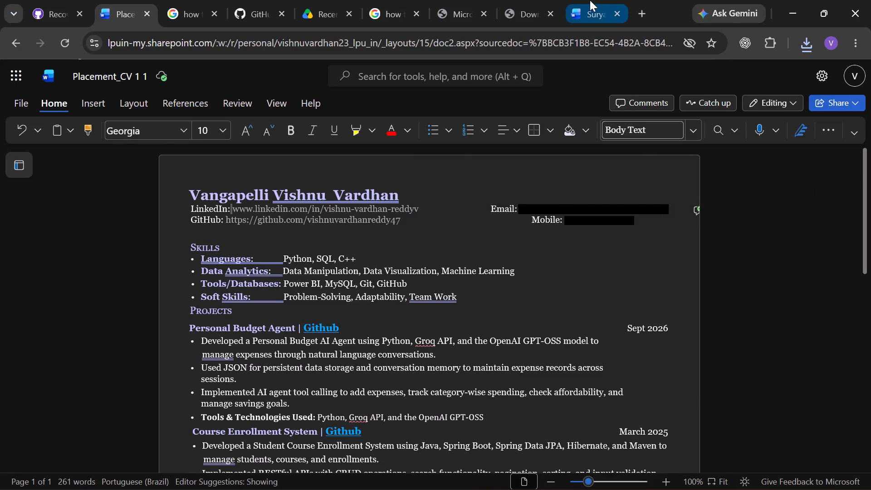
left_click(590, 0)
scroll(316, 163, "left", 1)
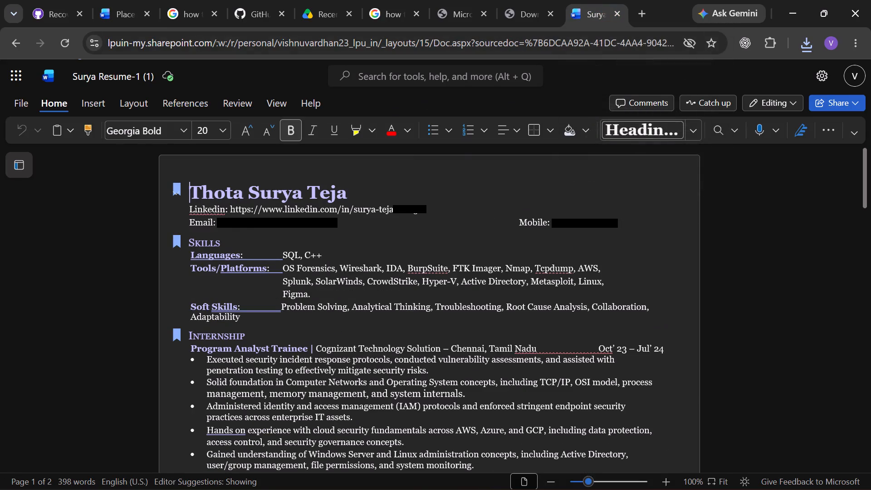
scroll(282, 193, "left", 1)
left_click_drag(229, 208, 420, 206)
left_click_drag(420, 206, 425, 206)
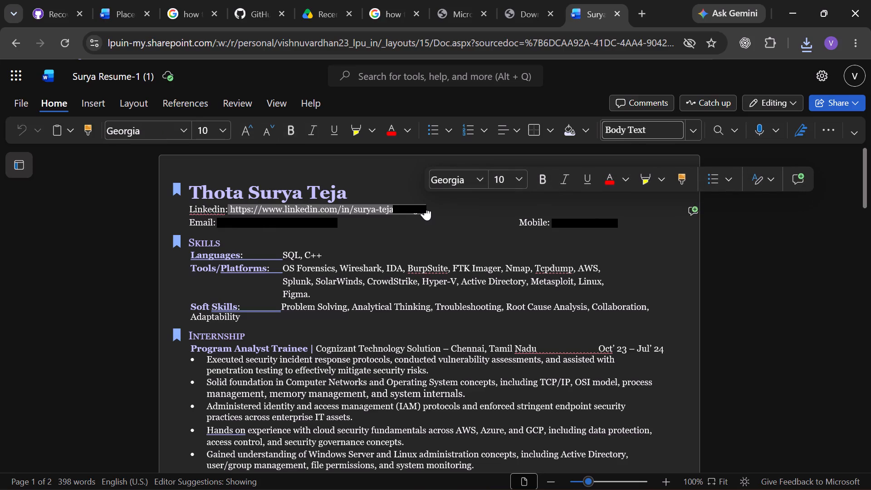
key("ctrl+v")
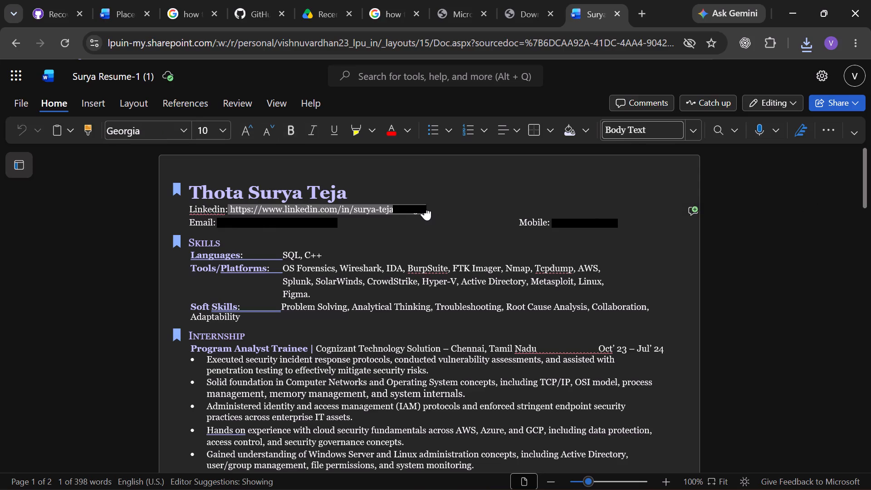
key("ctrl+v")
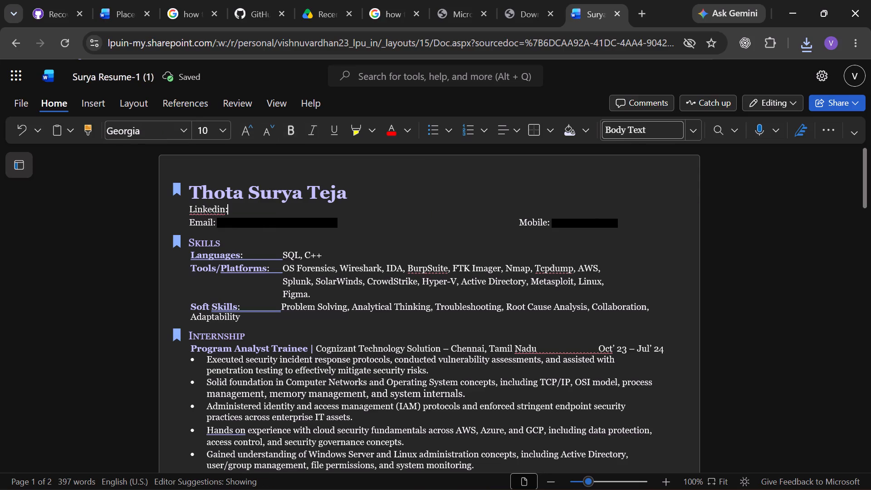
key("ctrl+v")
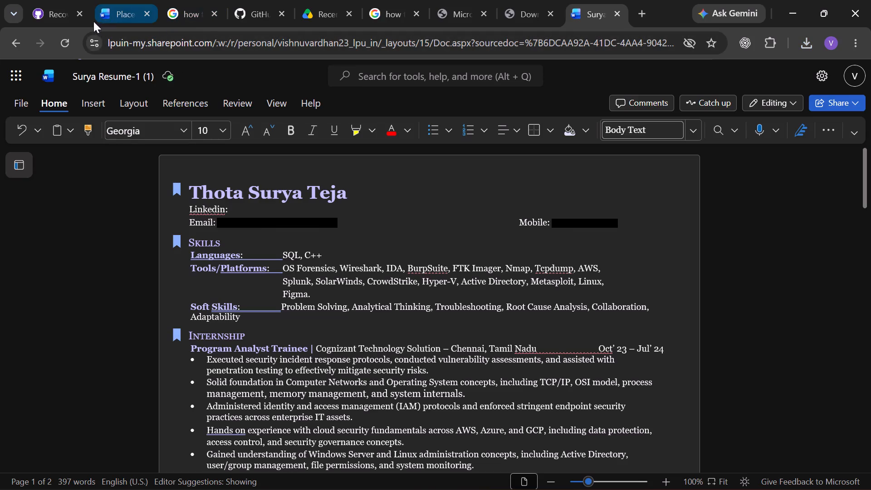
Copy the full LinkedIn address from the Placement_CV 1 1 header and insert it after "Linkedin:" and a space in Surya Resume-1 (1).
left_click(118, 10)
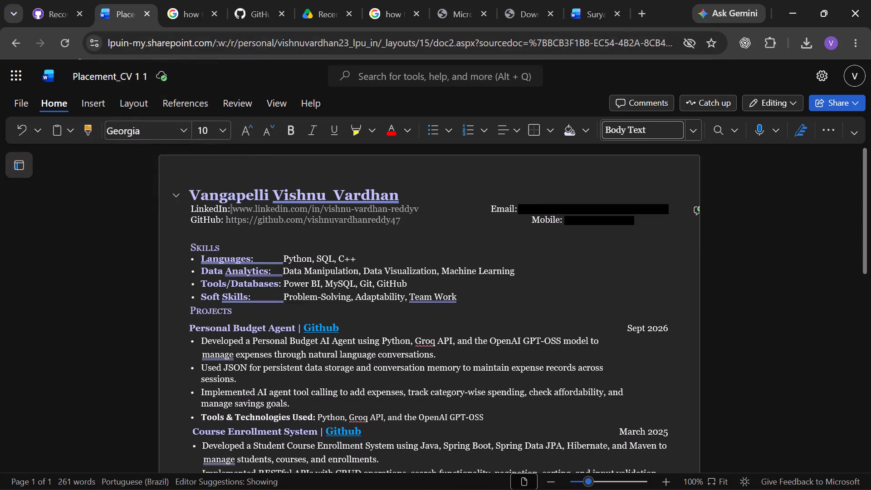
left_click_drag(232, 207, 371, 206)
left_click_drag(371, 206, 424, 207)
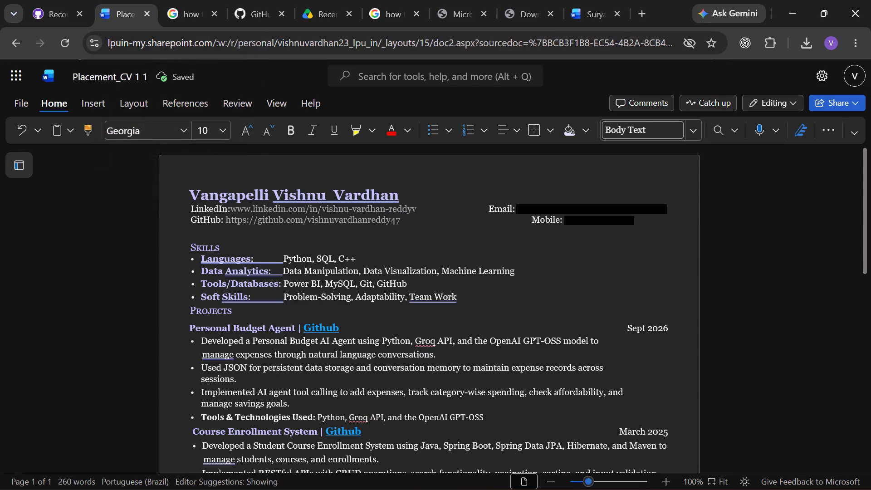
left_click_drag(418, 208, 336, 214)
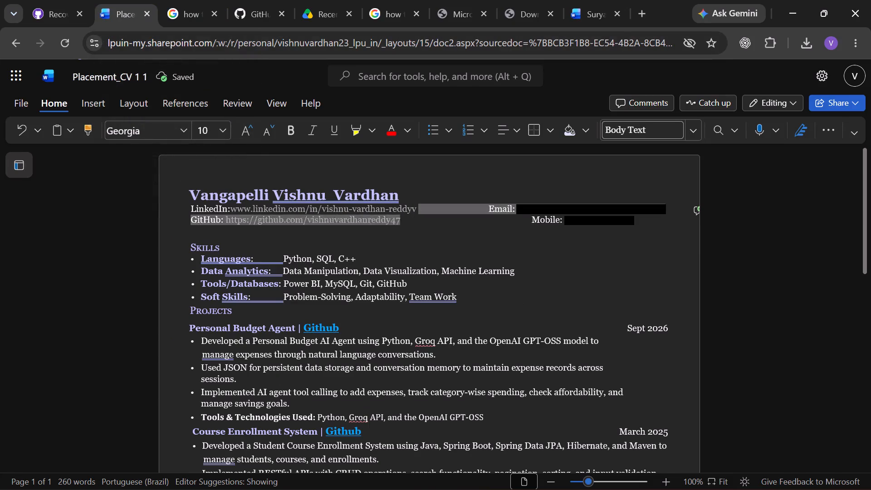
left_click_drag(336, 214, 277, 206)
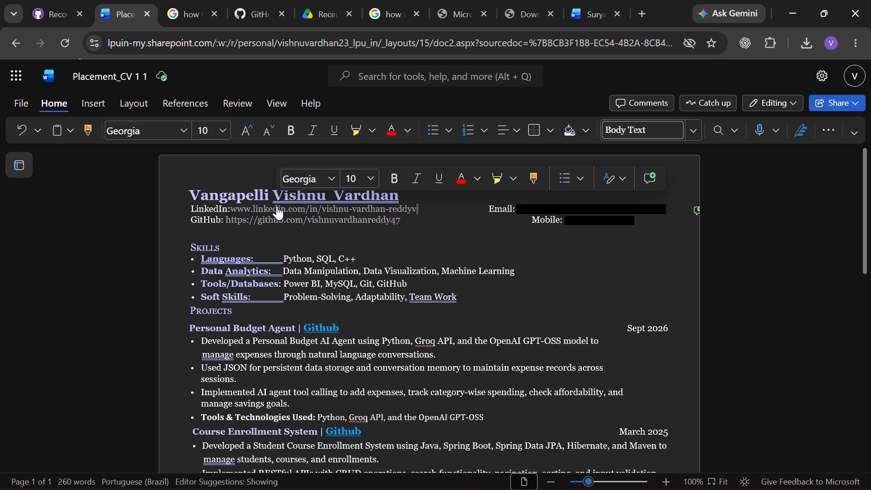
left_click_drag(419, 209, 377, 211)
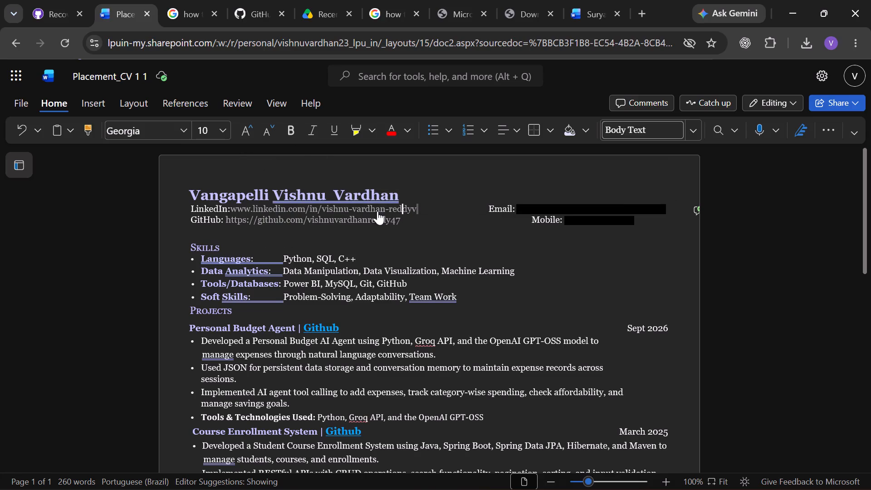
left_click_drag(377, 211, 427, 210)
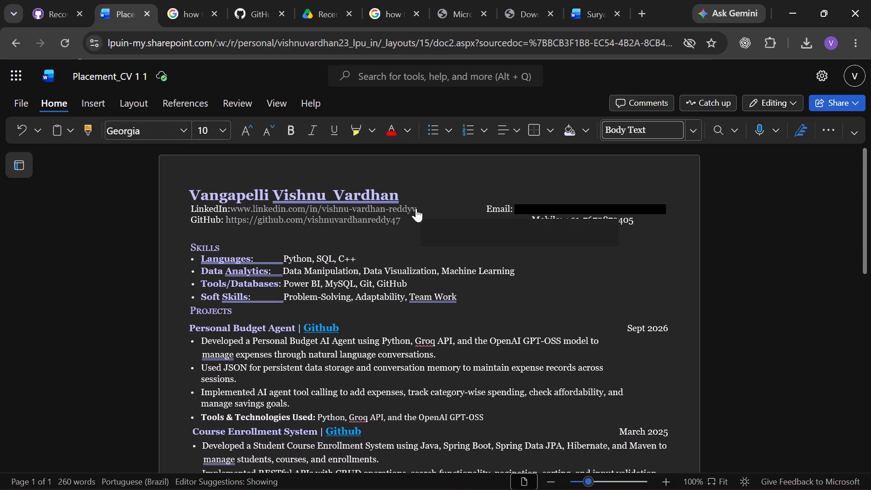
left_click_drag(416, 208, 258, 208)
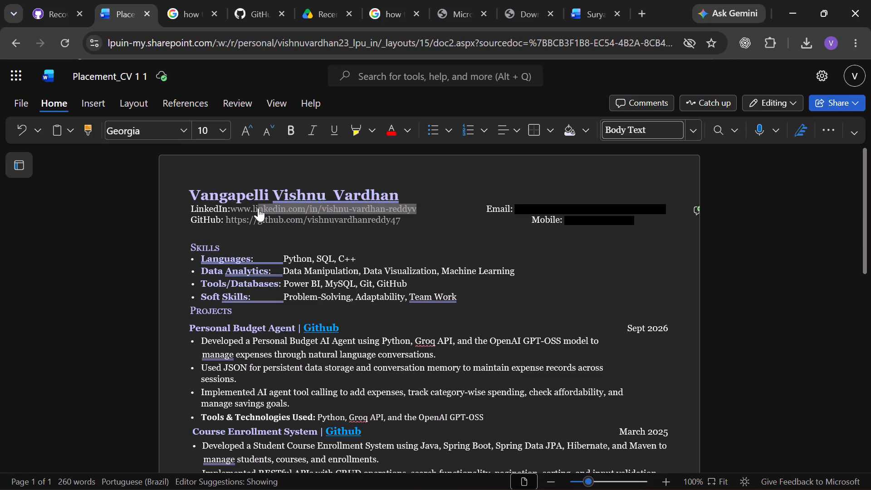
left_click_drag(258, 208, 231, 212)
key("ctrl+c")
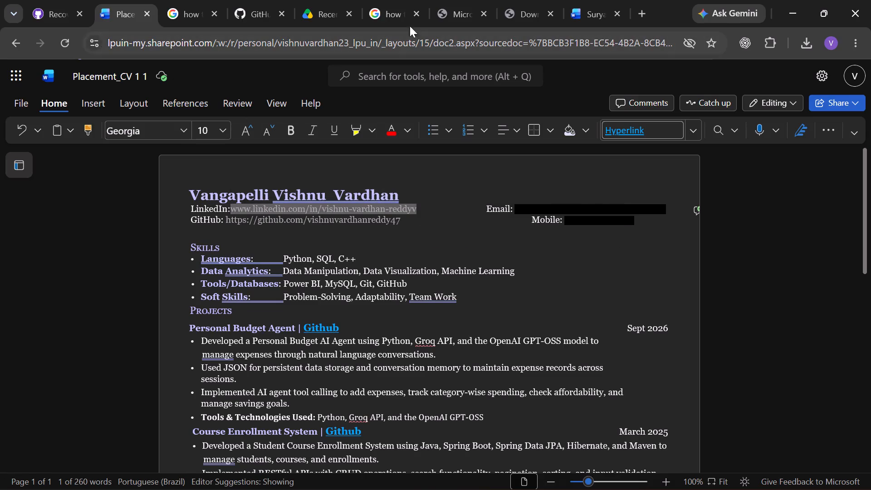
left_click(583, 0)
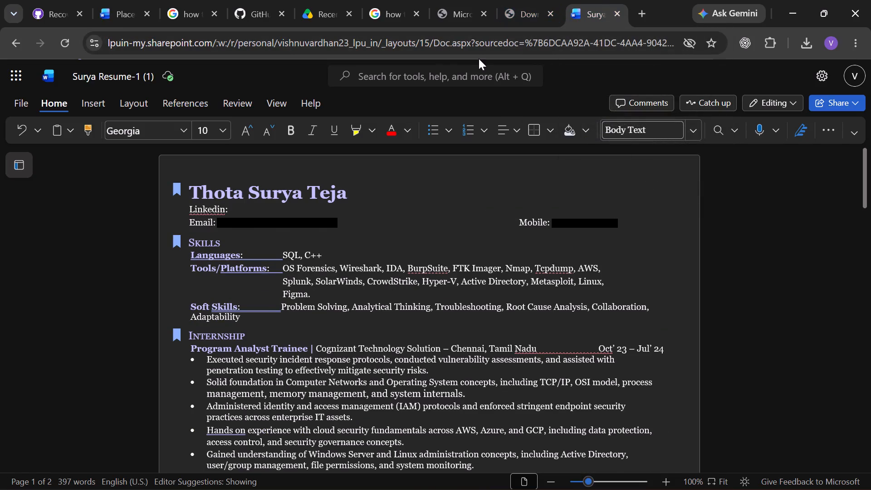
key("space")
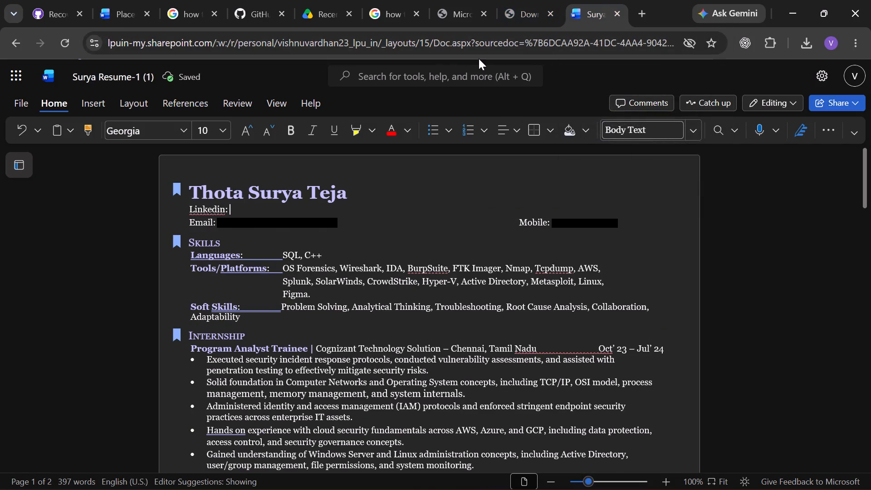
key("ctrl+v")
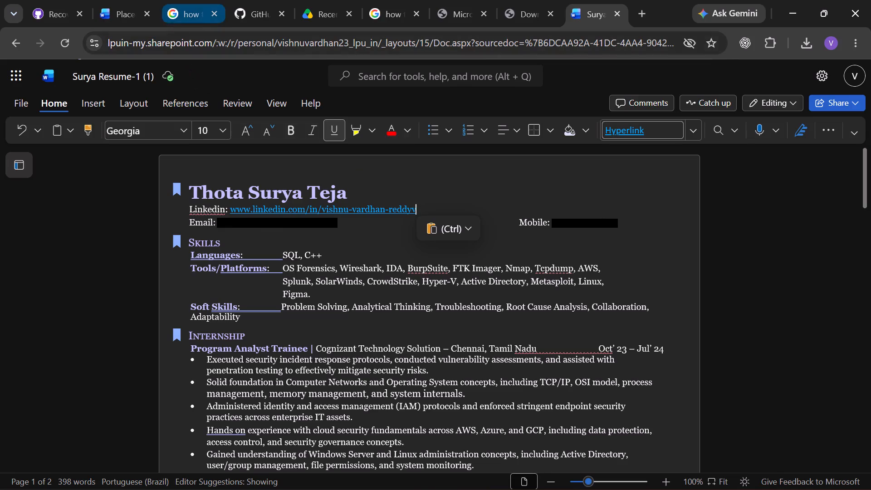
Copy the GitHub profile address from the Placement_CV 1 1 header and return to the Surya Resume-1 (1) document.
left_click(111, 19)
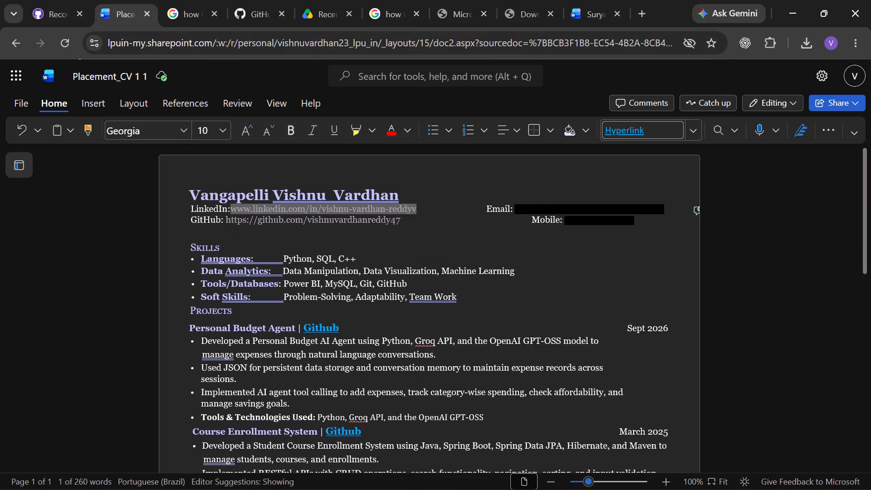
left_click_drag(225, 219, 354, 213)
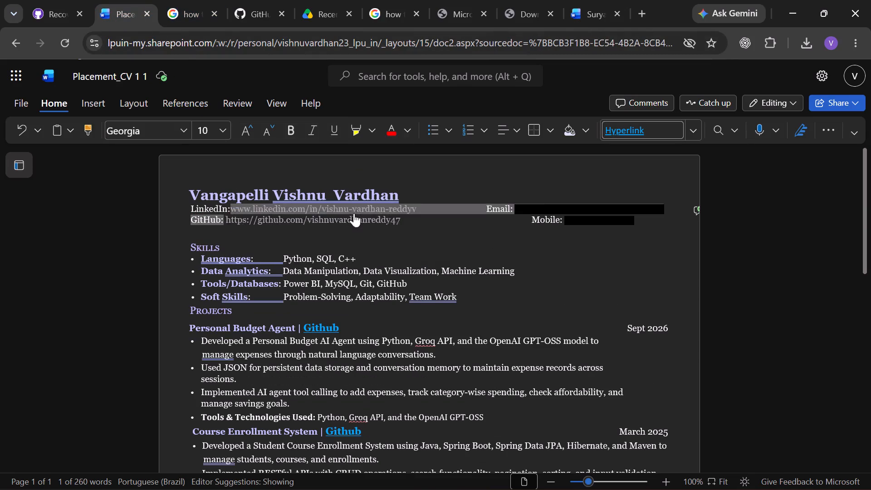
left_click_drag(354, 213, 401, 217)
key("ctrl+c")
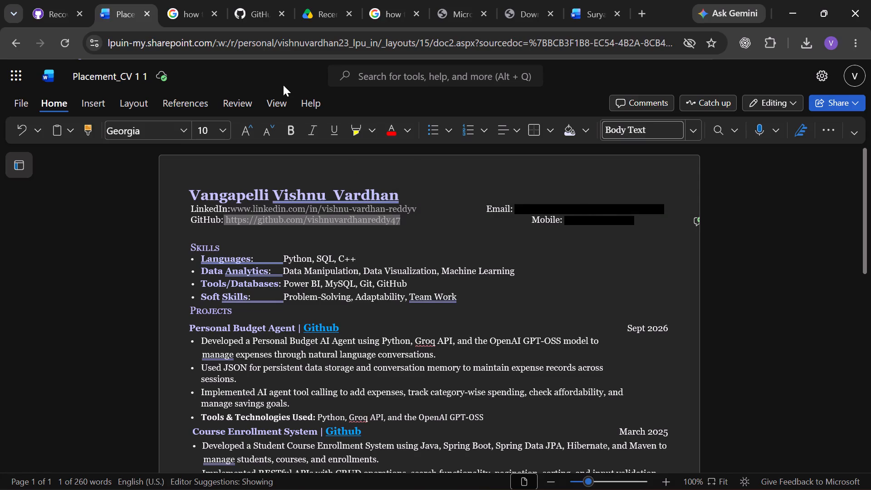
left_click(577, 6)
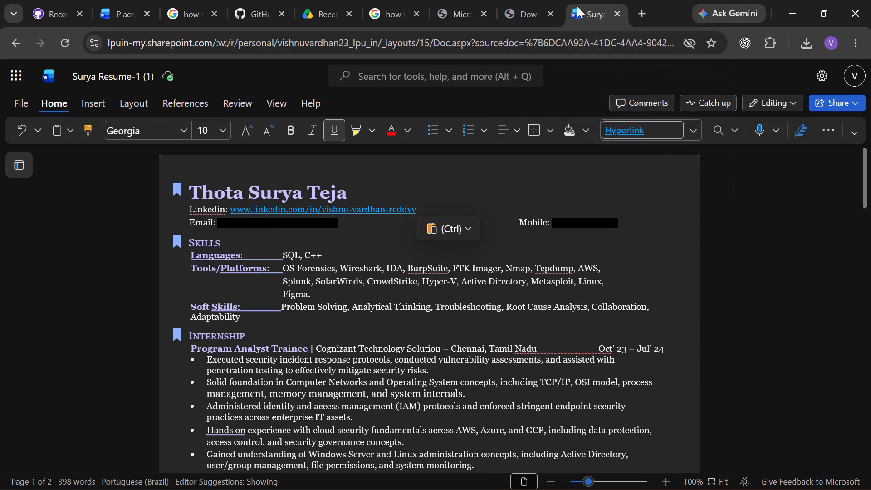
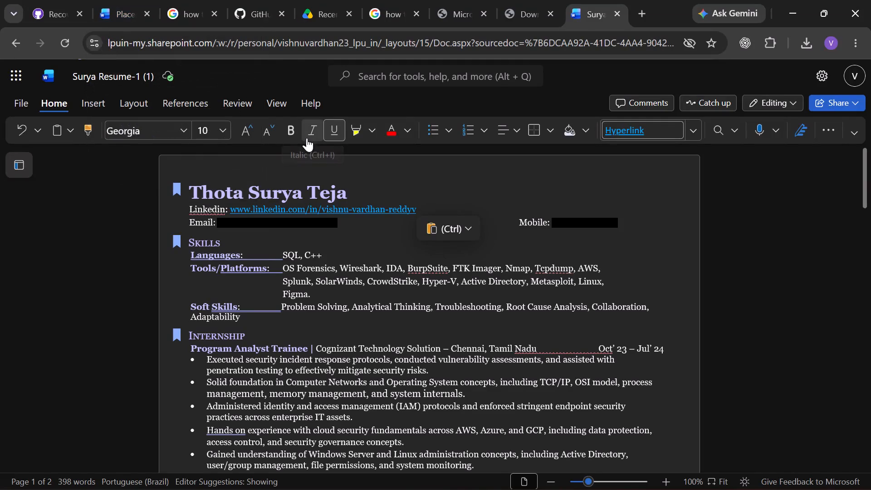
Add a line below Linkedin in the Surya Resume-1 (1) header and fill it with the complete GitHub line copied from Placement_CV 1 1.
left_click(421, 206)
key("Return")
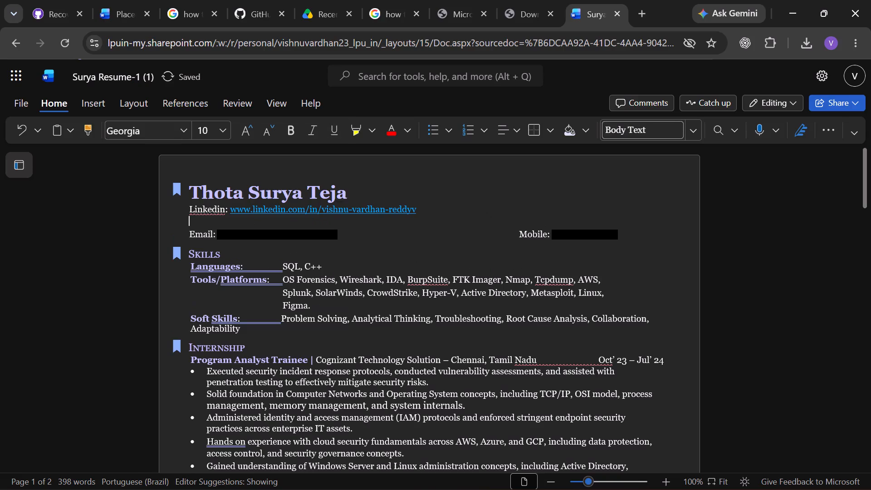
left_click(112, 9)
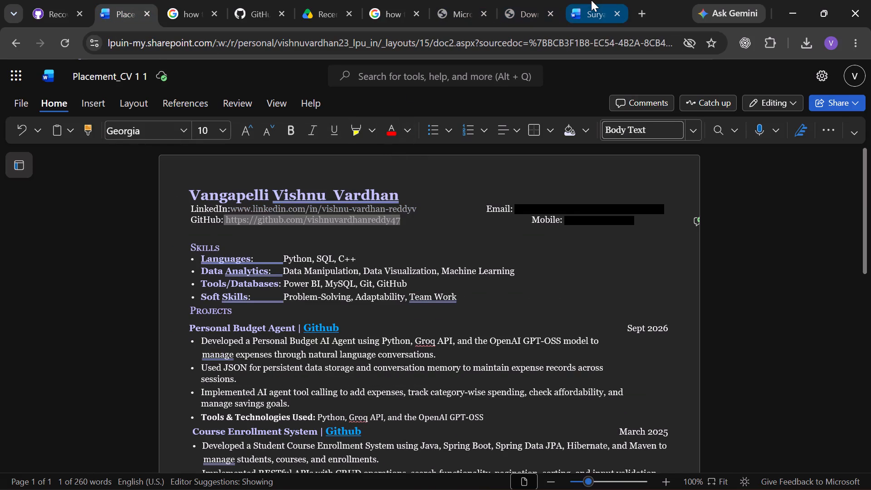
left_click(464, 189)
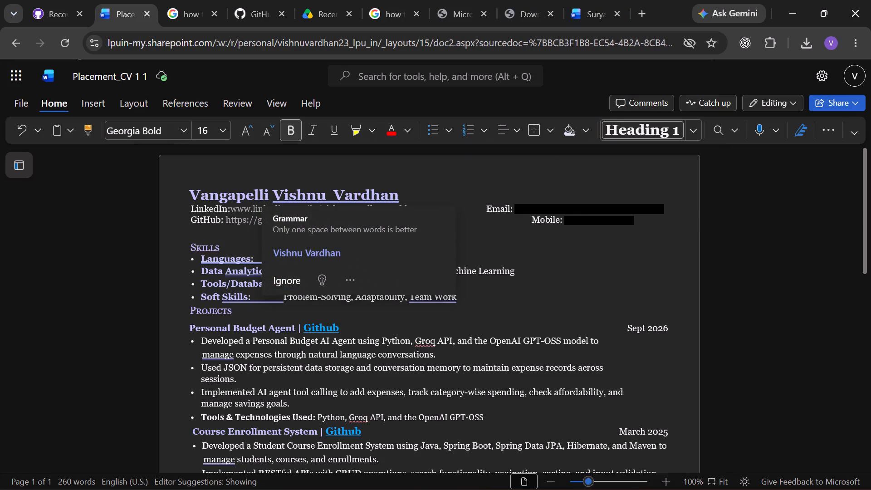
left_click_drag(190, 220, 345, 225)
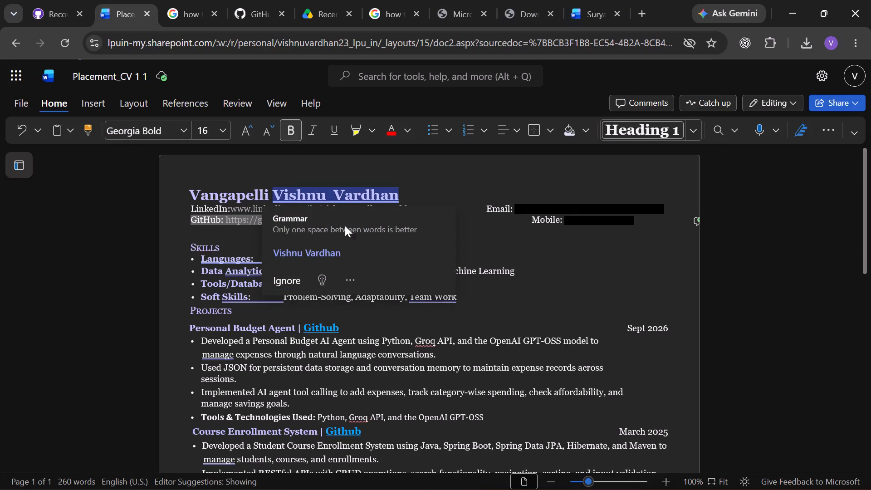
left_click_drag(345, 225, 468, 242)
left_click(468, 242)
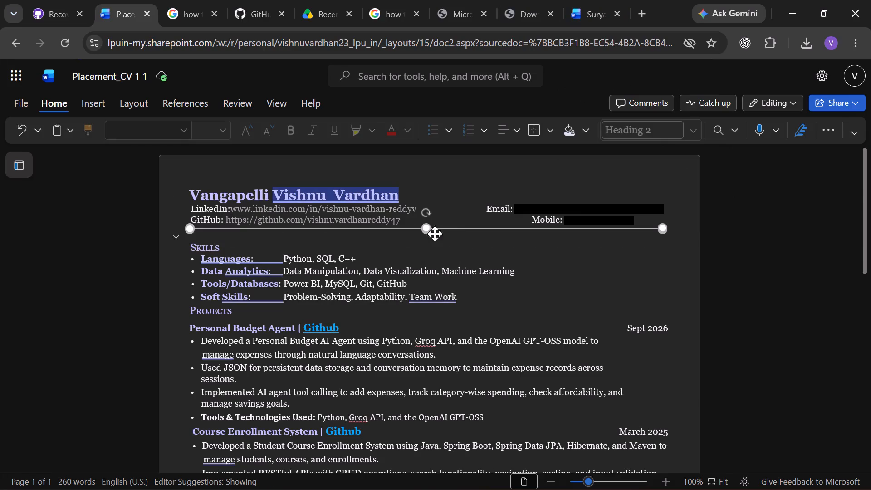
left_click_drag(403, 221, 216, 218)
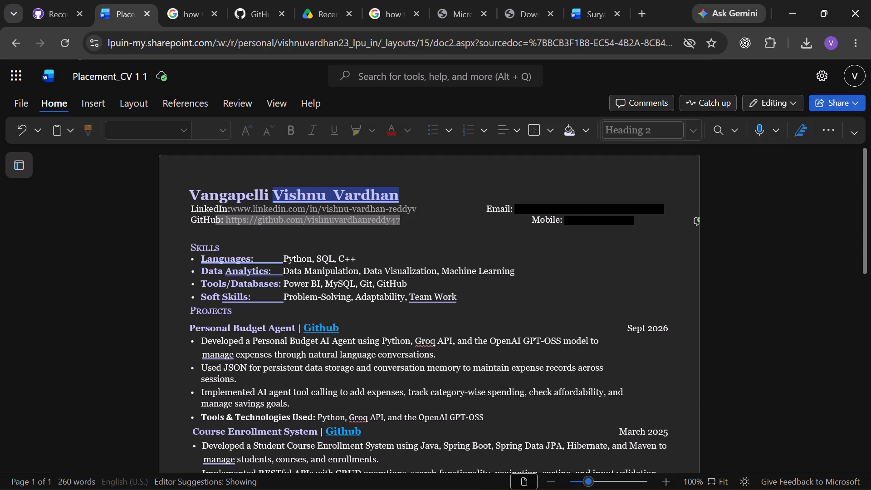
left_click_drag(216, 218, 189, 220)
key("ctrl+c")
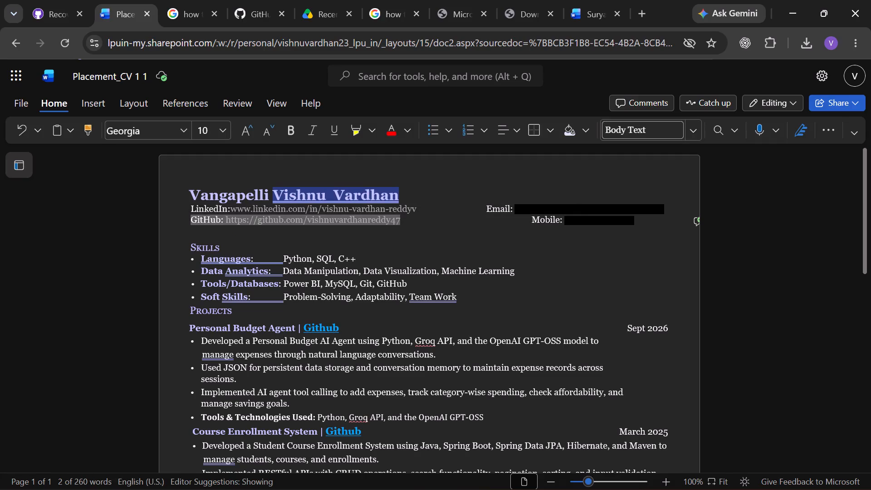
left_click(588, 0)
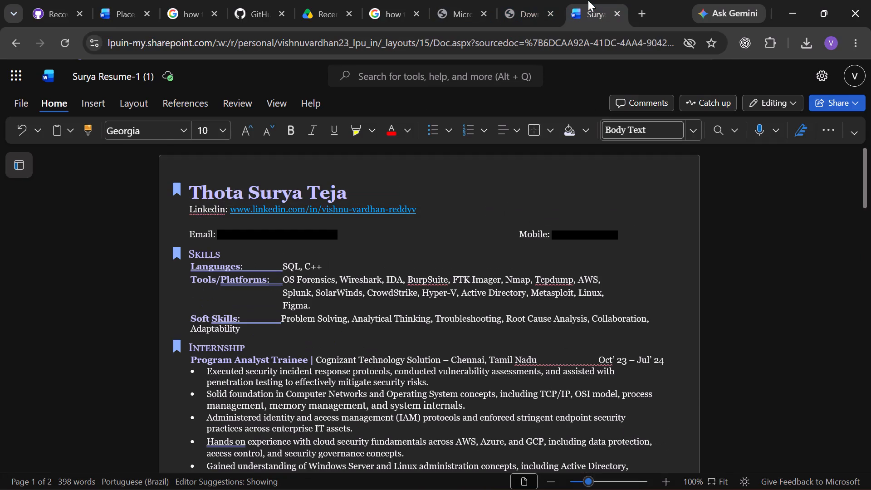
left_click(202, 222)
key("ctrl+v")
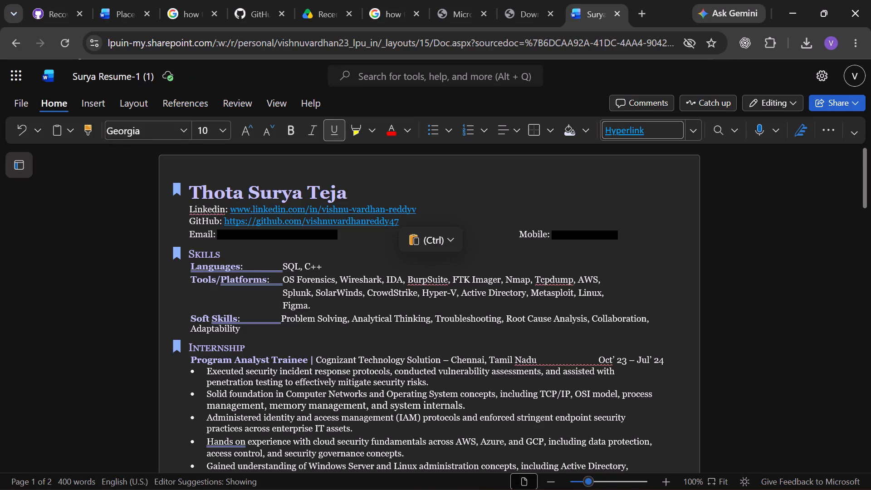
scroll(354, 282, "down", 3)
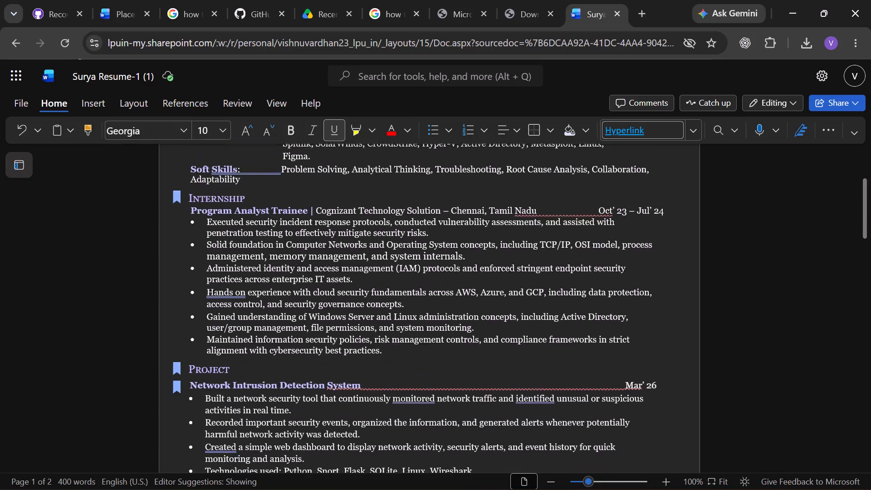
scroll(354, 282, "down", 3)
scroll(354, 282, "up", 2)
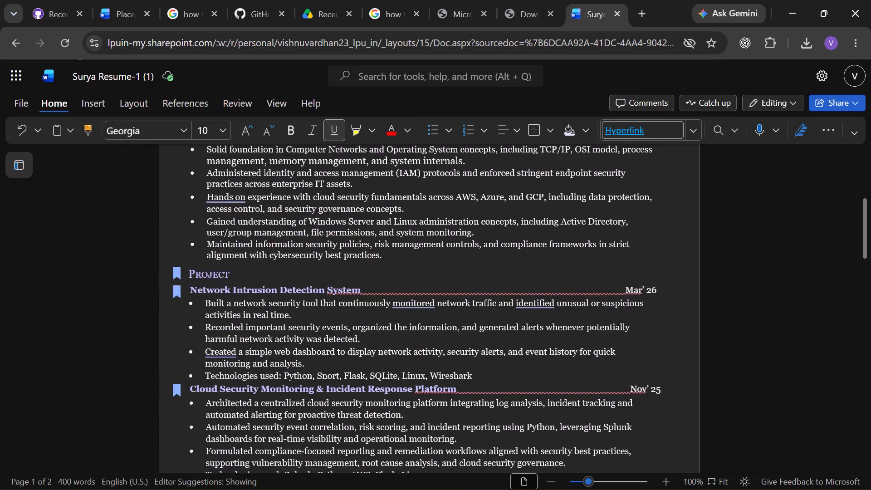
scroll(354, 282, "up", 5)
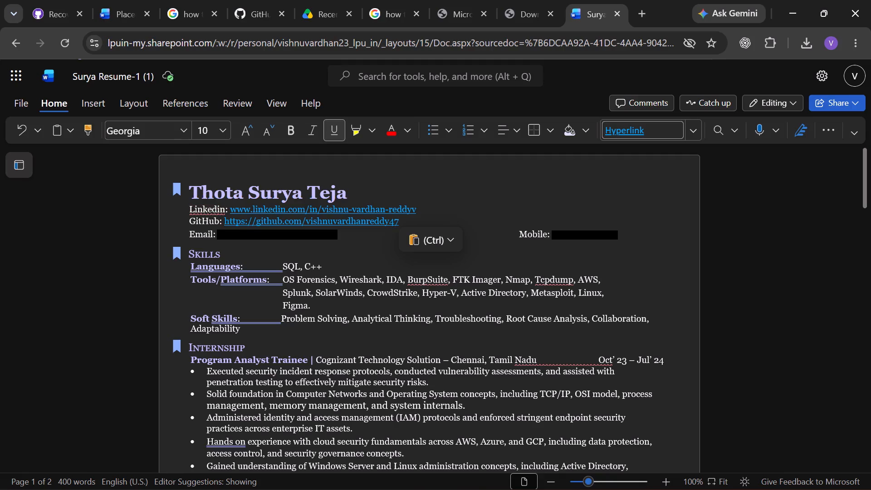
Move the Email entry, label included, from its own line to the end of the Linkedin line, separated by a tab space.
left_click_drag(189, 235, 328, 230)
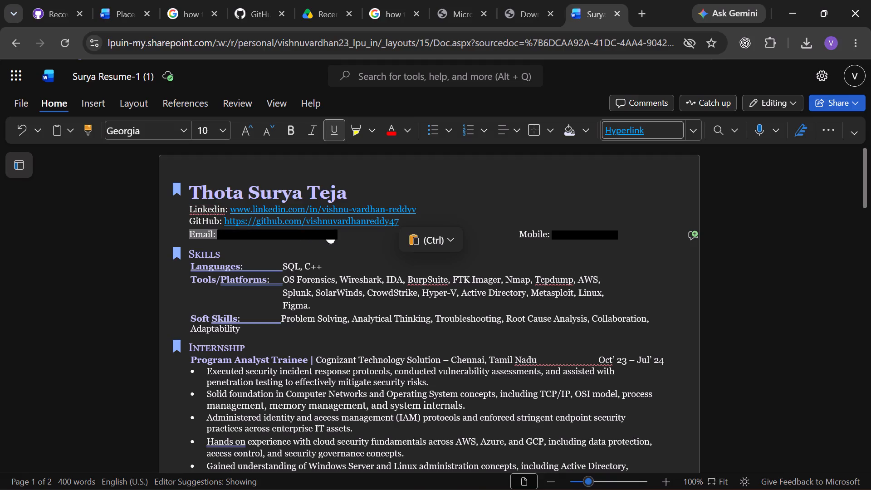
left_click_drag(328, 230, 339, 230)
key("ctrl+c")
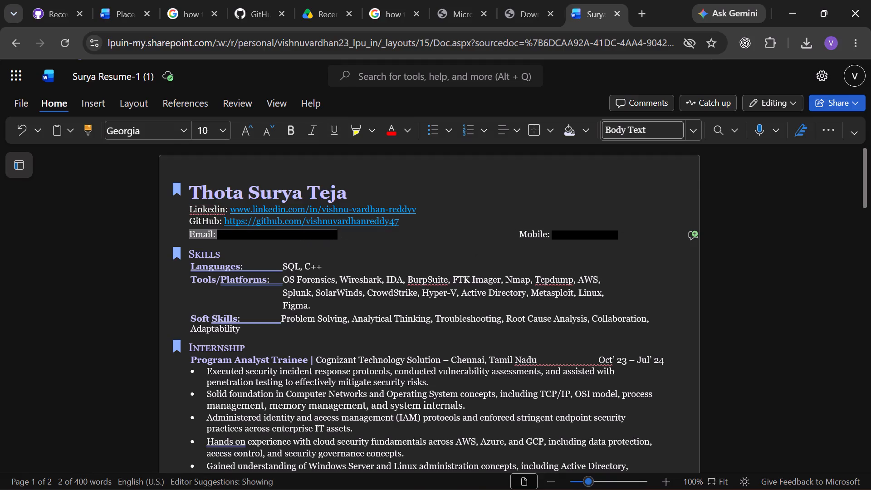
key("BackSpace")
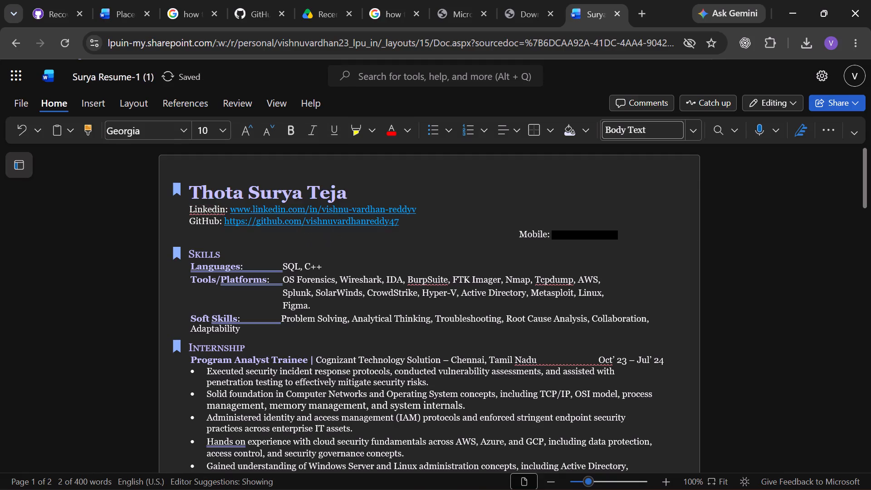
left_click(114, 8)
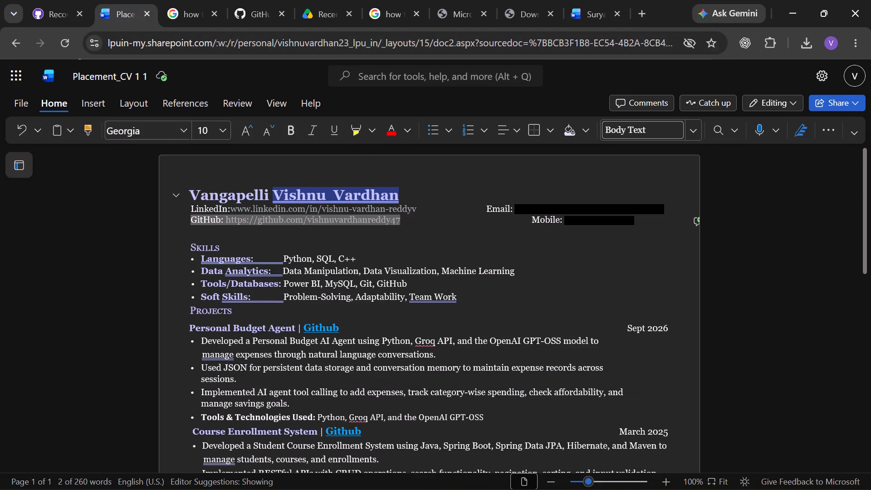
left_click(575, 13)
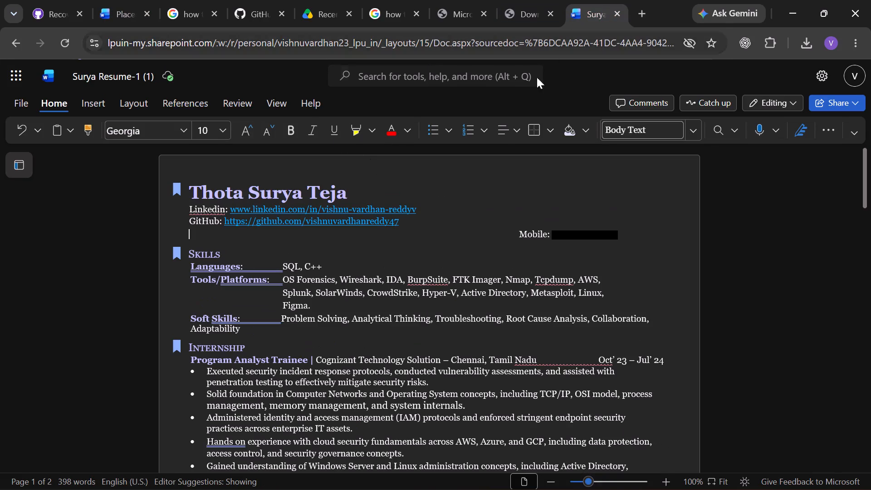
left_click(440, 207)
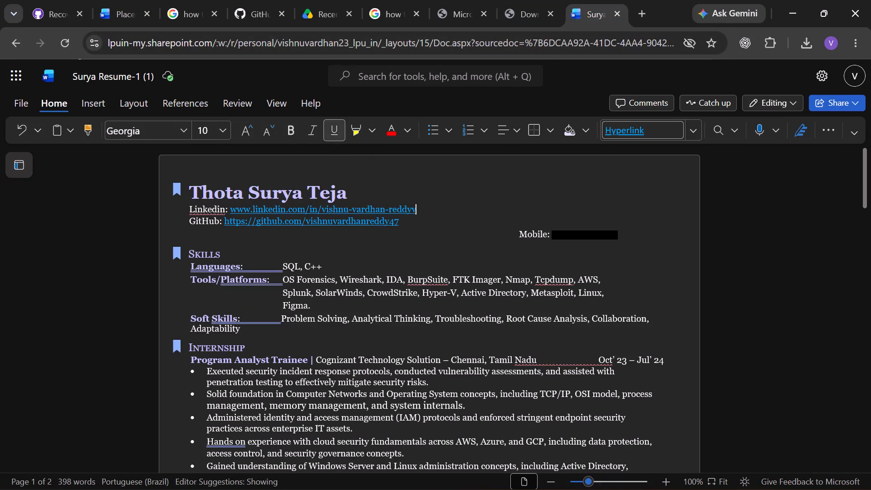
key("Tab")
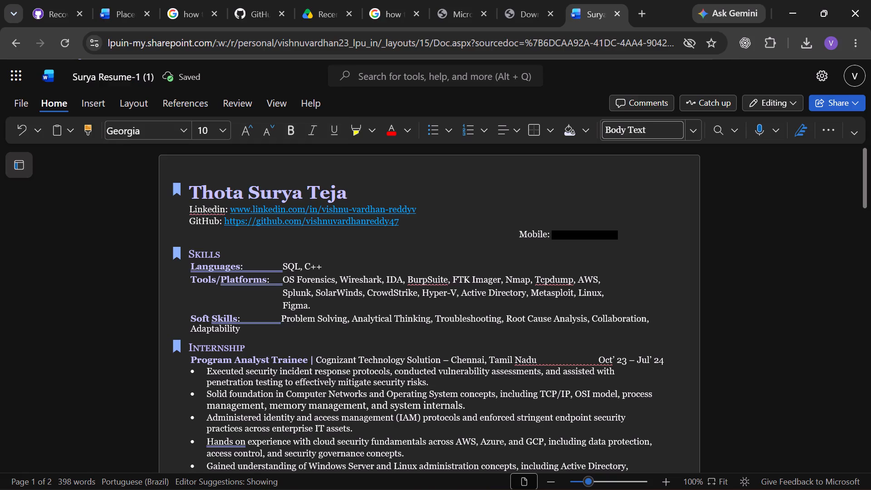
key("ctrl+v")
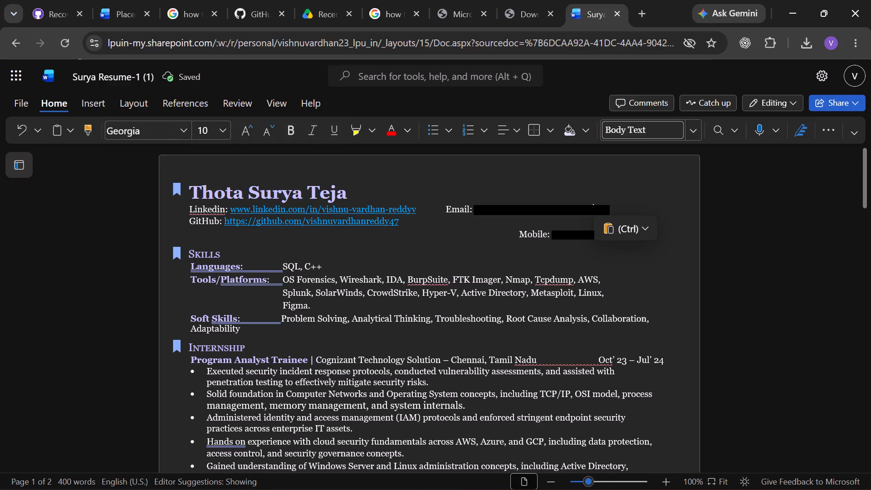
Shift the Email entry further along the Linkedin line by adding two more tab spaces and three spaces before its label.
key("Left")
key("Left")
key("Left")
key("Left")
key("Left")
key("Left")
key("Left")
key("Left")
key("Left")
key("Left")
key("Left")
key("Left")
key("Left")
key("Left")
key("Left")
key("Left")
key("Left")
key("Left")
key("Left")
key("Left")
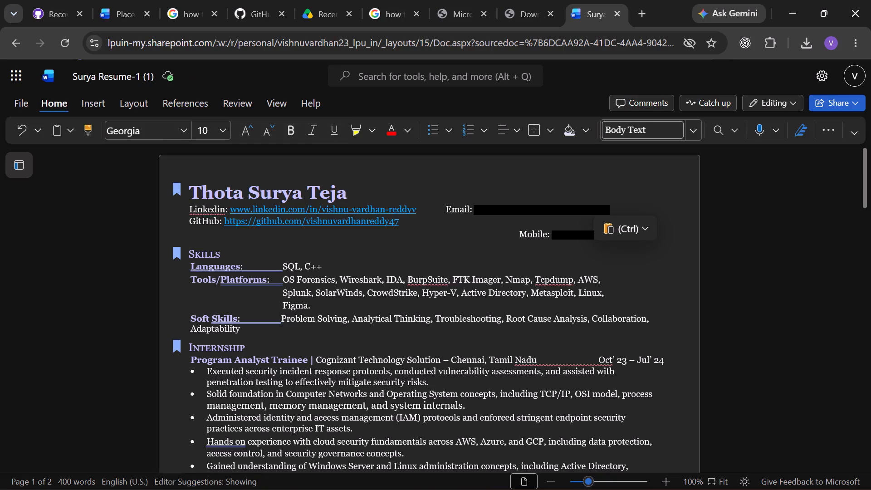
key("Left")
key("Left")
key("Tab")
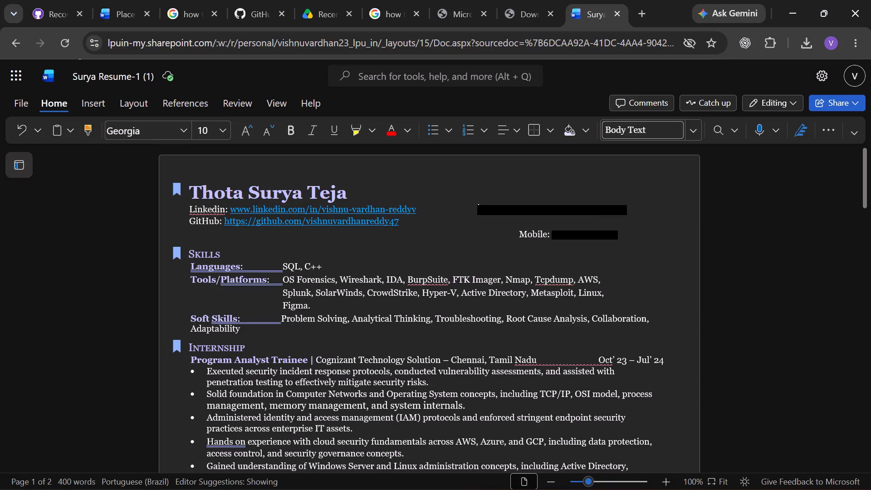
key("Tab")
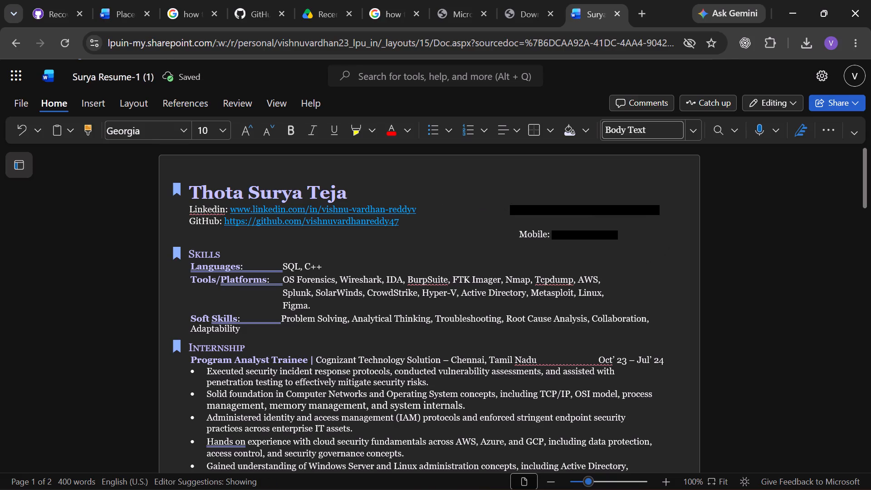
key("Tab")
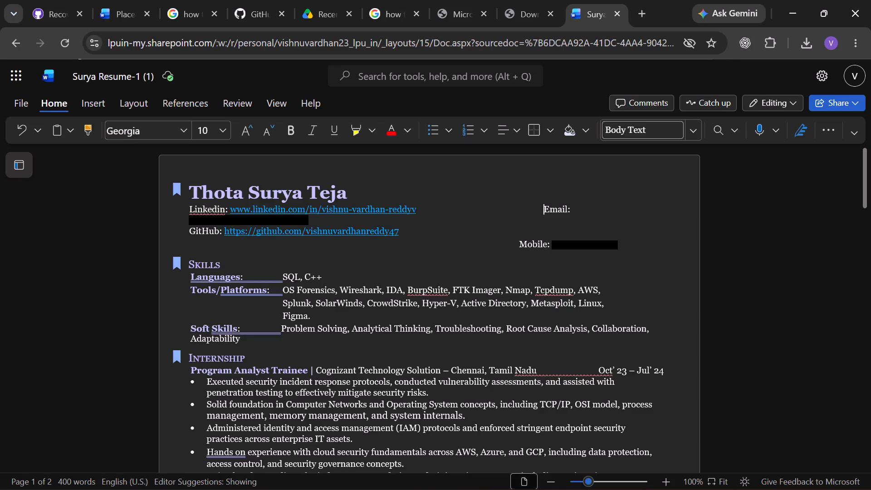
key("BackSpace")
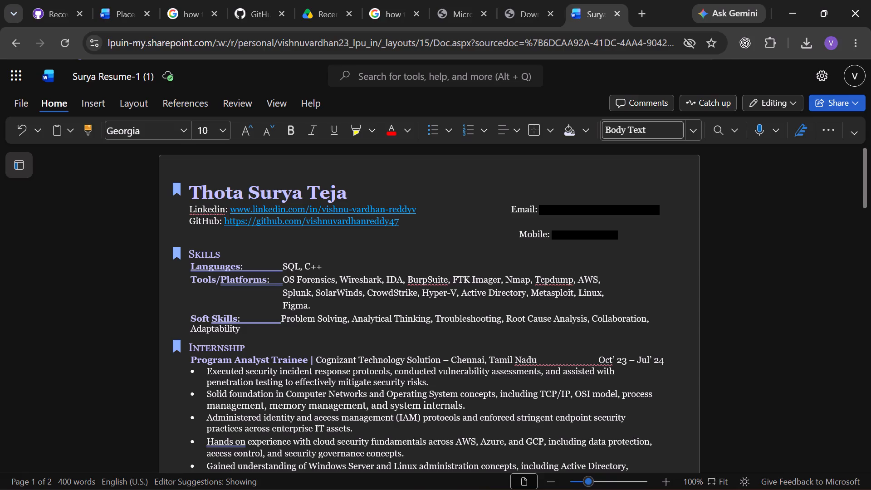
key("space")
key("space")
key("space")
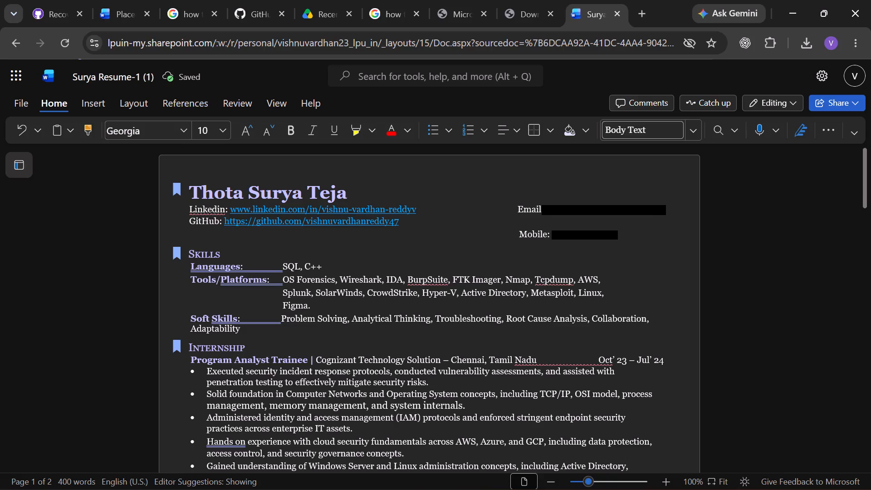
Move the Mobile entry, label included, to the end of the GitHub line, separated from the address by five tab spaces.
left_click(521, 234)
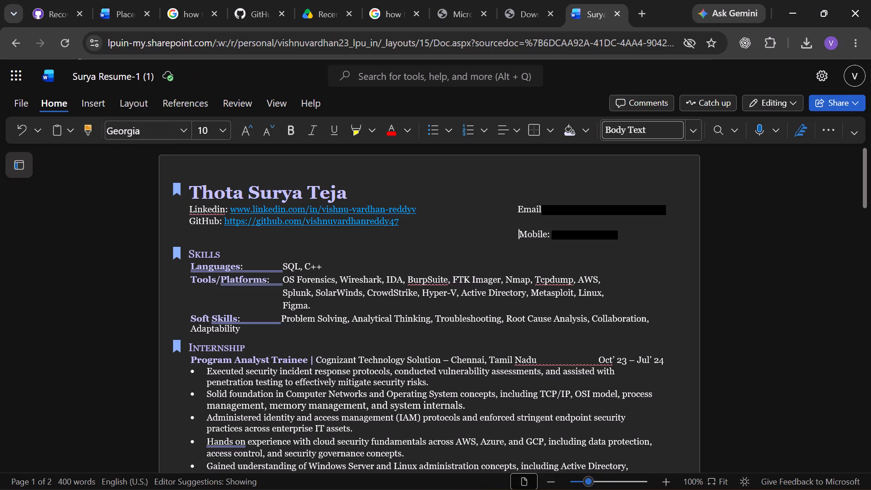
left_click_drag(518, 234, 618, 232)
key("ctrl+c")
key("BackSpace")
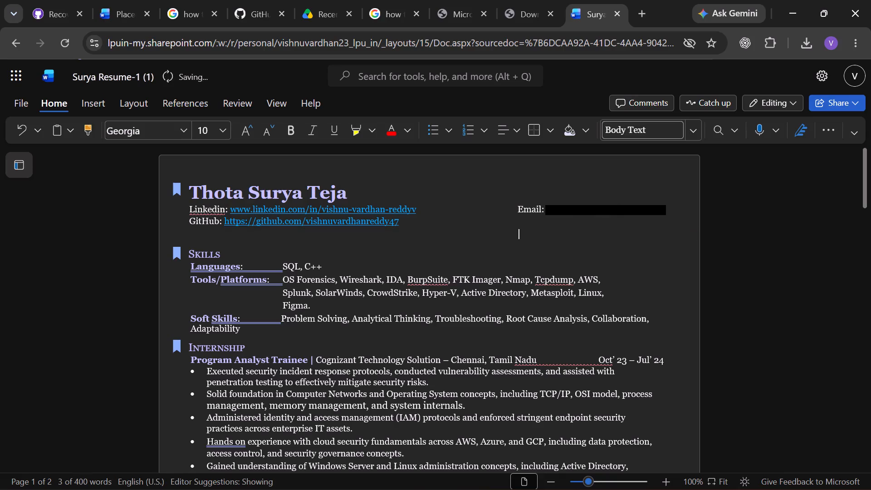
left_click(401, 222)
key("Tab")
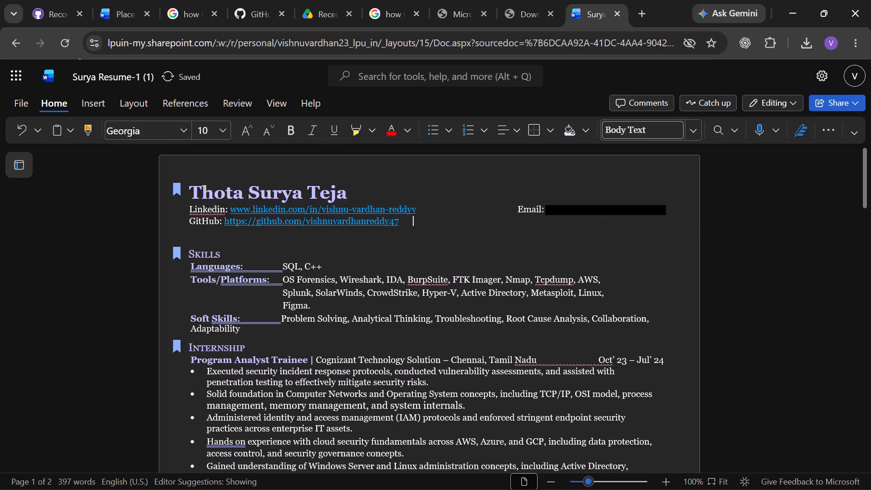
key("Tab")
key("Tab")
key("Tab")
key("Tab")
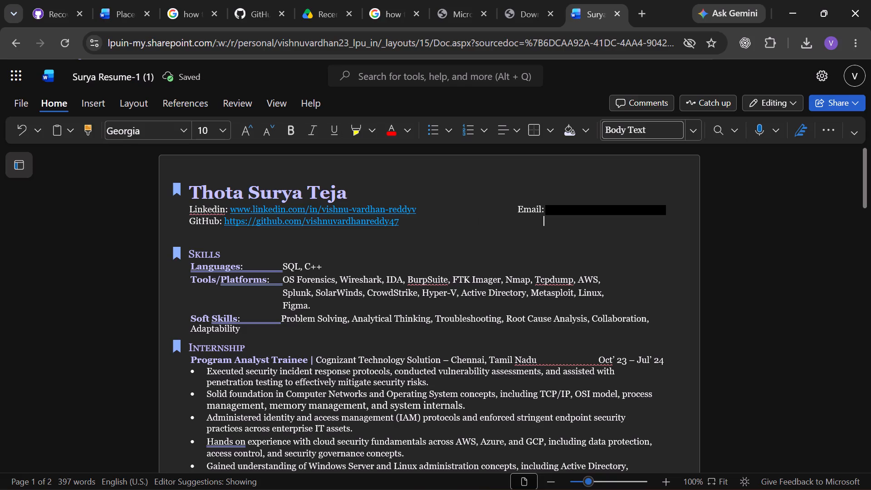
key("ctrl+v")
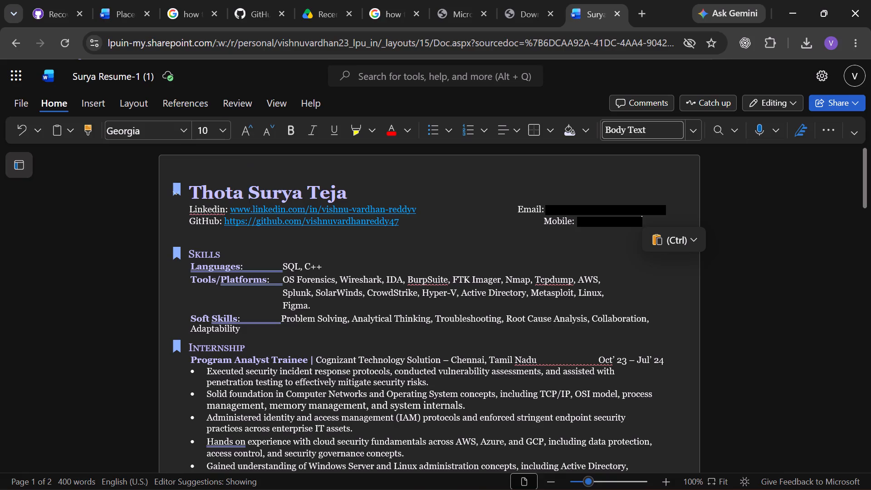
Shift the Mobile entry further along the GitHub line by adding ten spaces before its label.
key("Left")
key("Left")
key("Left")
key("Left")
key("Left")
key("Left")
key("Left")
key("Left")
key("Left")
key("Left")
key("Left")
key("Left")
key("Left")
key("Left")
key("Left")
key("Left")
key("Left")
key("Left")
key("Left")
key("Left")
key("Left")
key("Left")
key("Tab")
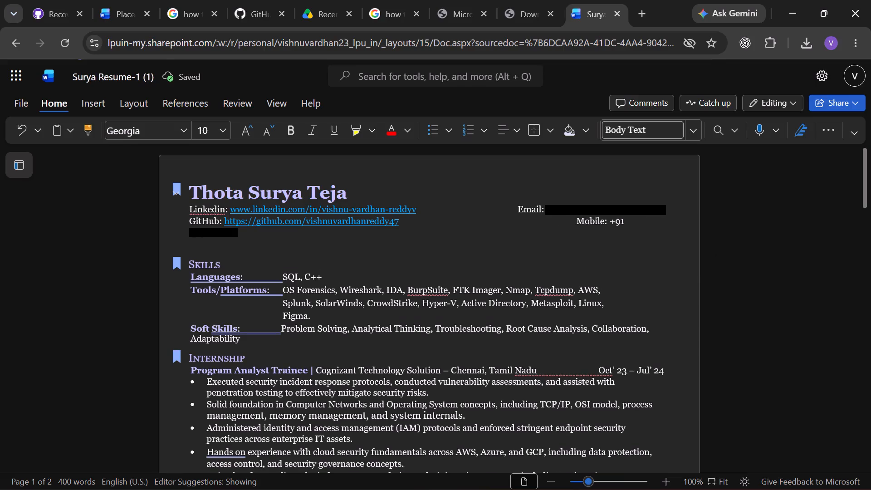
key("BackSpace")
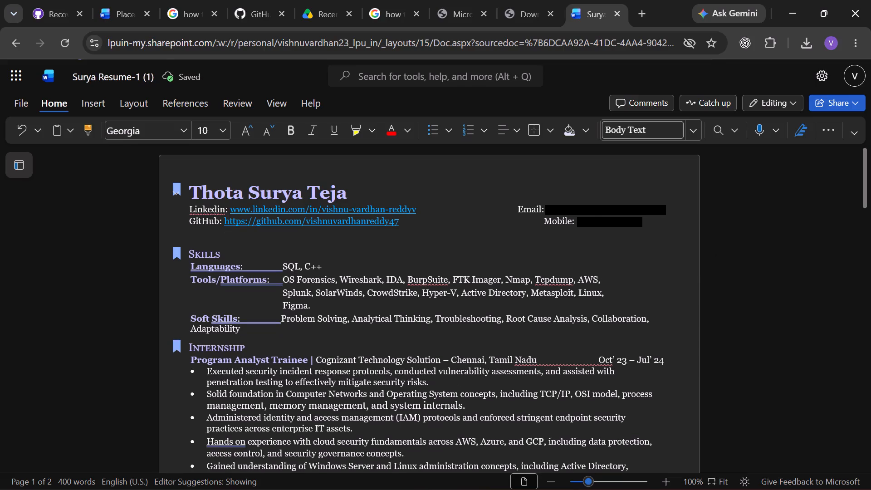
key("space")
key("space")
key("space")
key("space")
key("space")
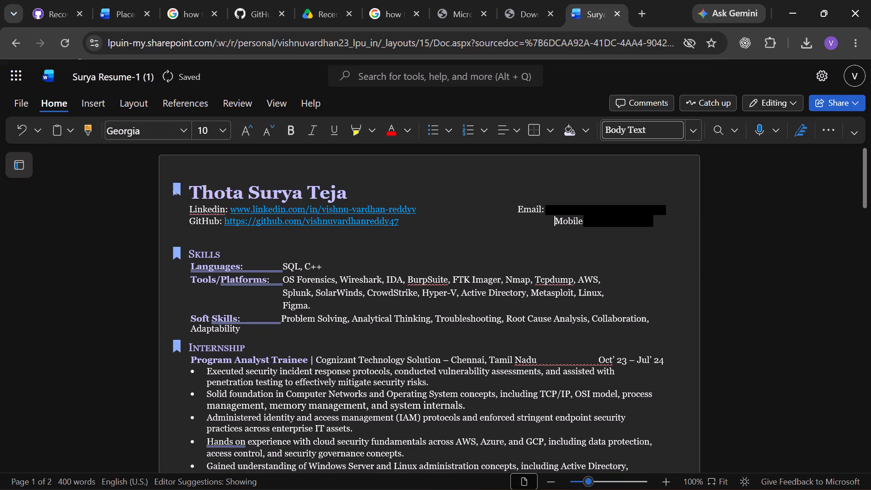
key("space")
key("space")
key("space")
key("space")
key("space")
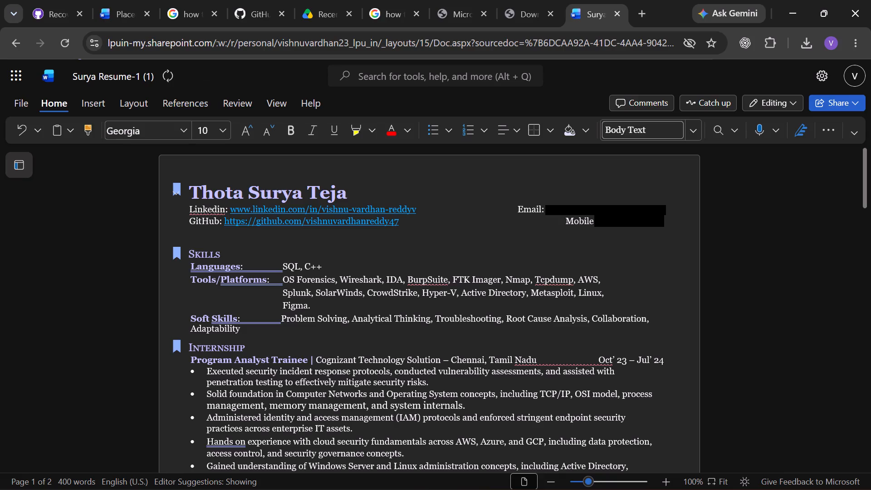
Remove the blank lines between the GitHub line and the Skills heading.
left_click(664, 220)
key("Delete")
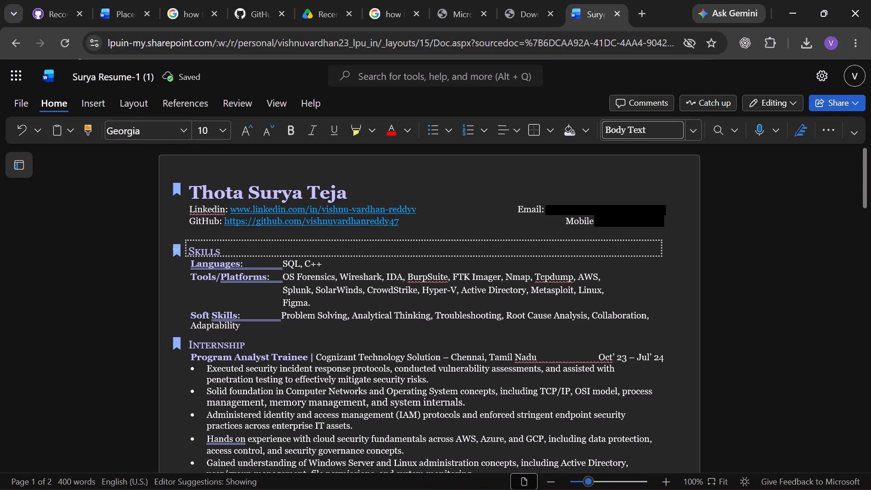
scroll(550, 322, "down", 7)
scroll(550, 322, "up", 3)
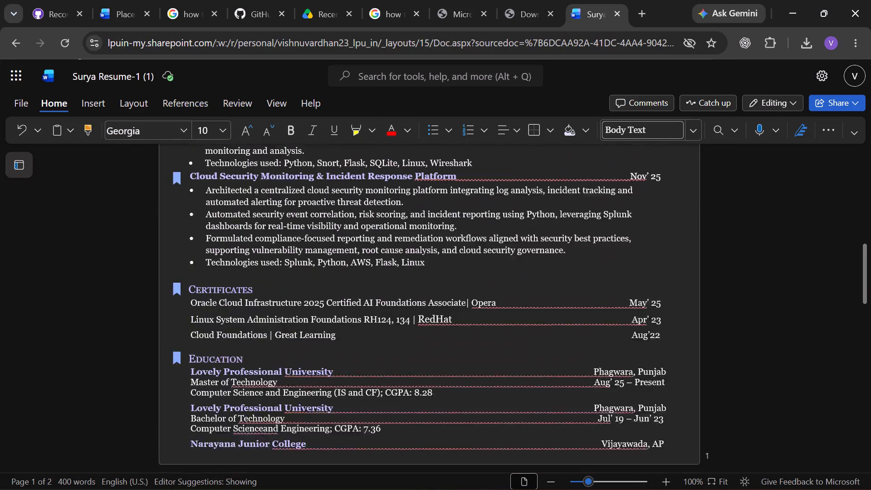
scroll(550, 322, "up", 5)
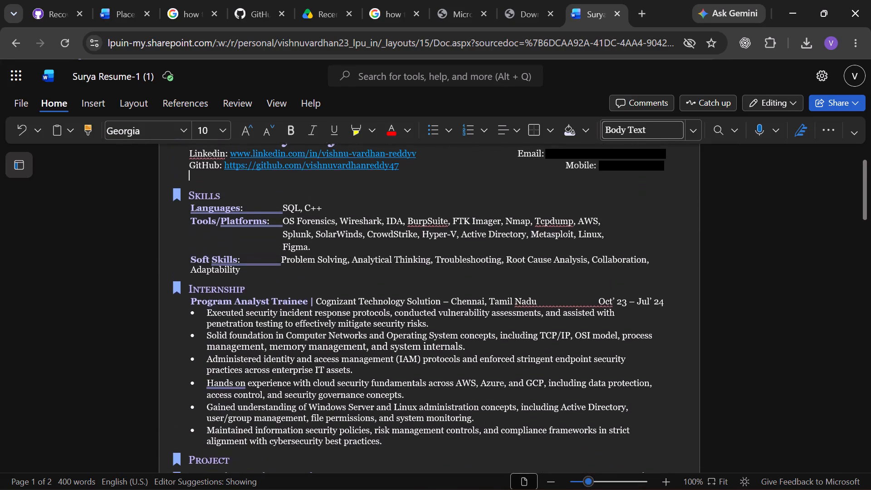
scroll(550, 322, "up", 1)
key("Delete")
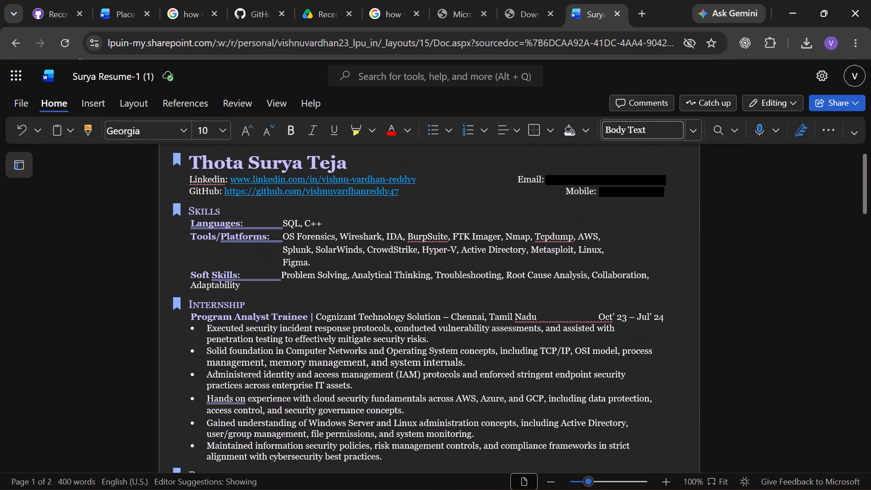
Check the page layout of Surya Resume-1 (1) and compare its header with the original PDF version.
scroll(550, 322, "down", 6)
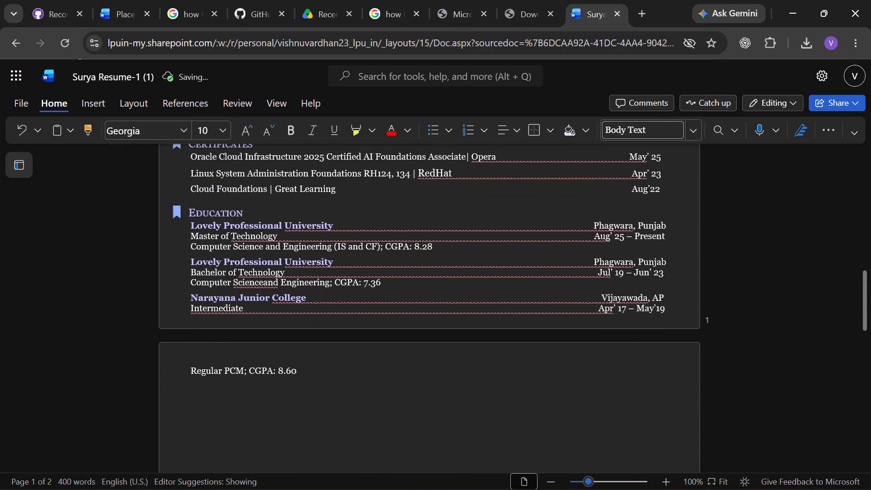
scroll(550, 322, "up", 6)
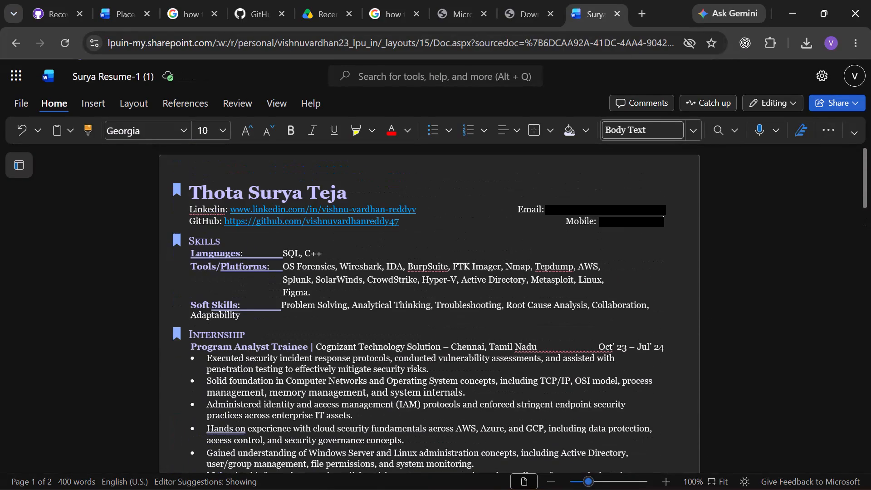
scroll(550, 322, "up", 1)
left_click(453, 2)
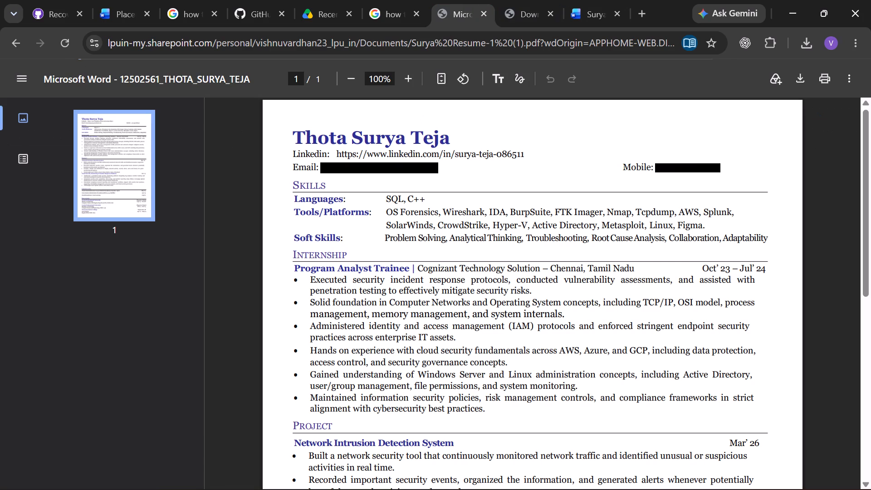
left_click(587, 0)
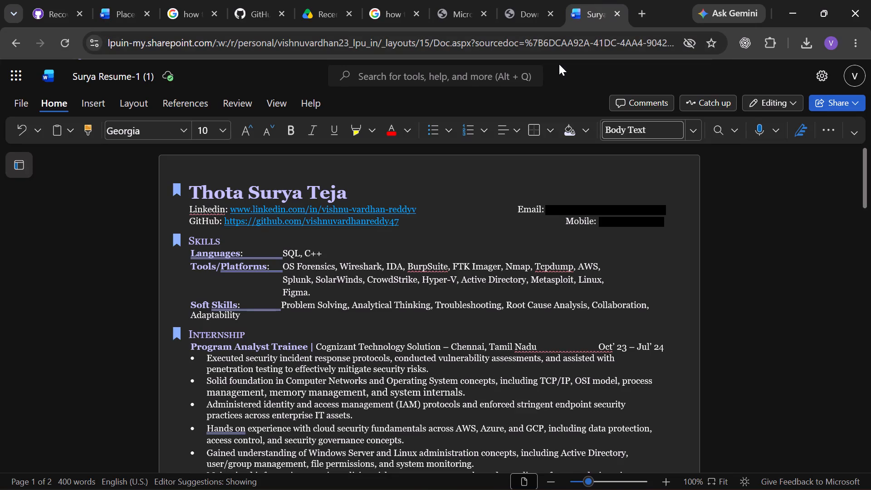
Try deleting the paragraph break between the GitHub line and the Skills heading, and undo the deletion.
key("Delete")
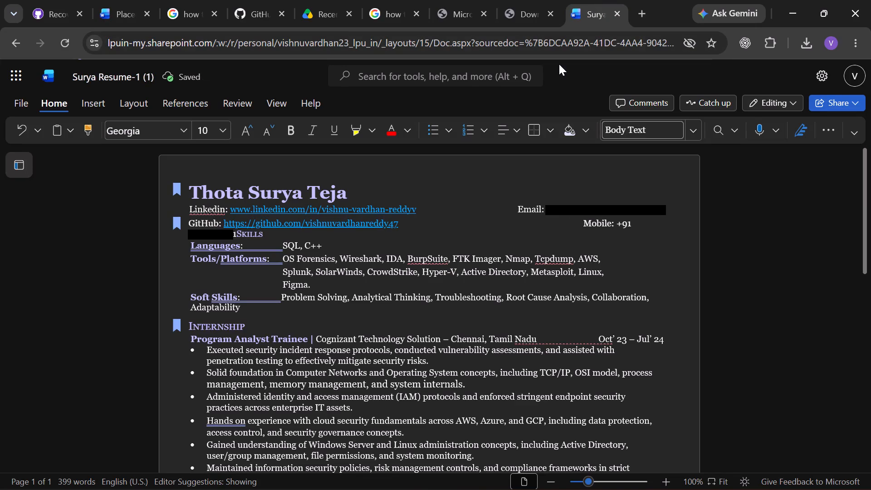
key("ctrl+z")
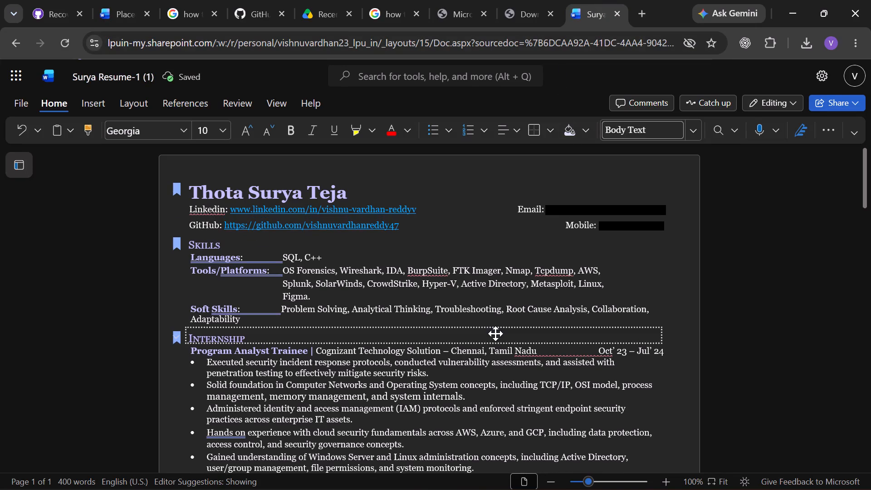
Examine the resume's layout from the header and Skills section through Education and the page break.
scroll(495, 333, "down", 7)
scroll(495, 333, "up", 6)
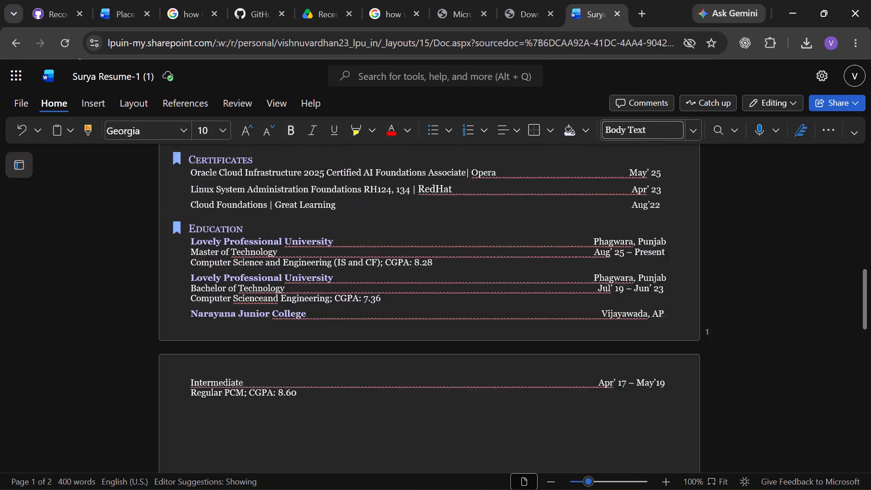
scroll(495, 333, "up", 3)
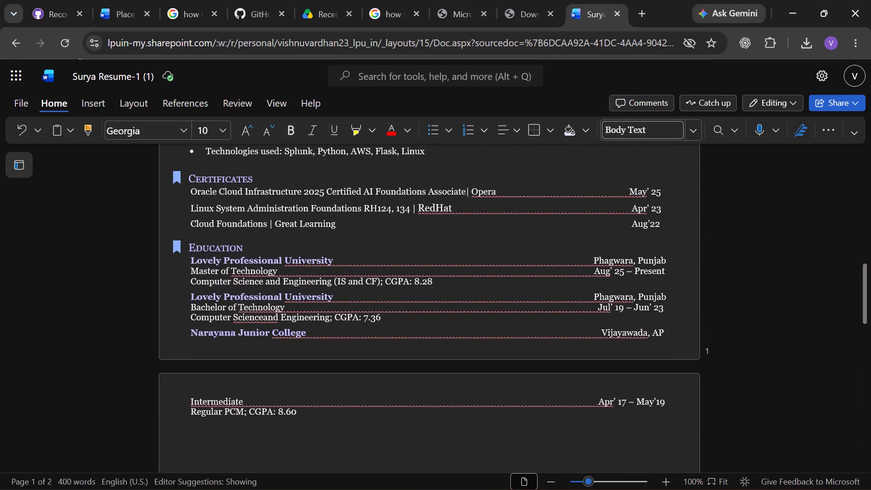
scroll(495, 333, "up", 3)
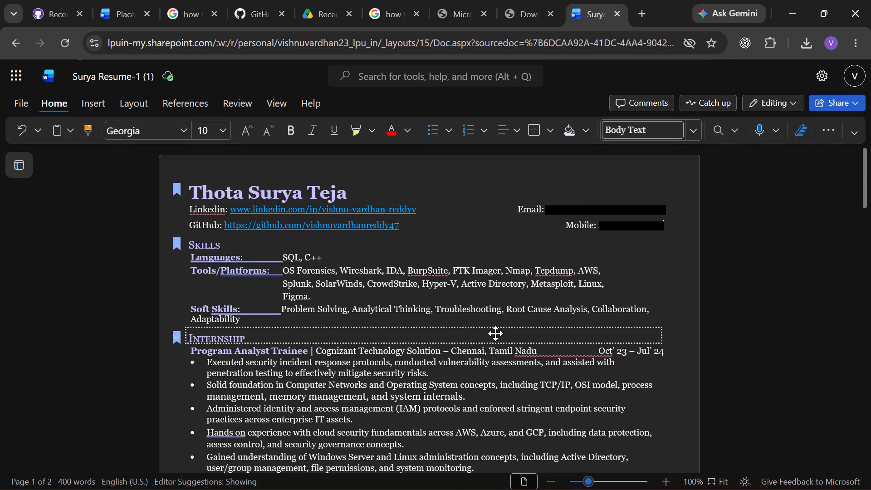
left_click(413, 315)
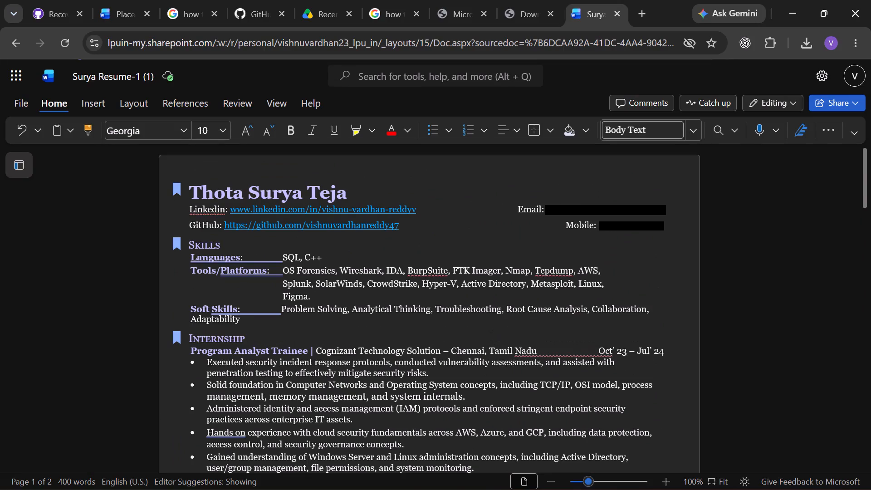
left_click(278, 292)
scroll(278, 292, "down", 1)
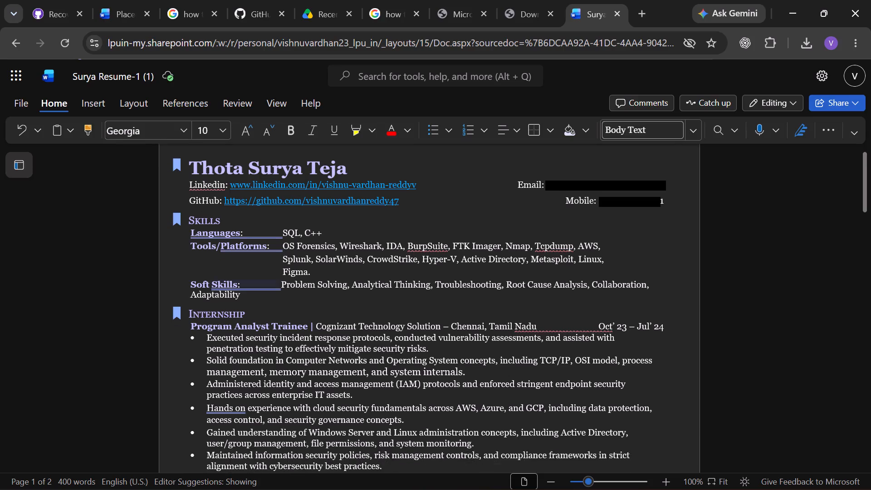
scroll(278, 292, "down", 3)
scroll(278, 292, "up", 2)
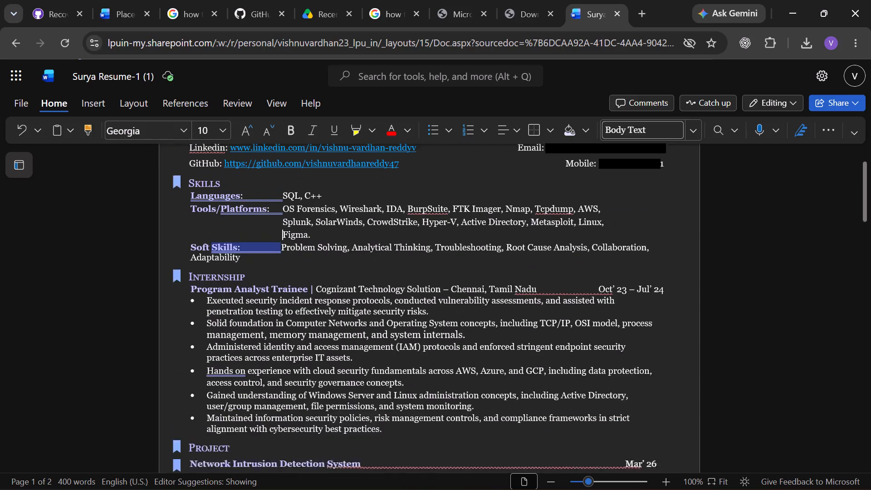
scroll(278, 292, "up", 2)
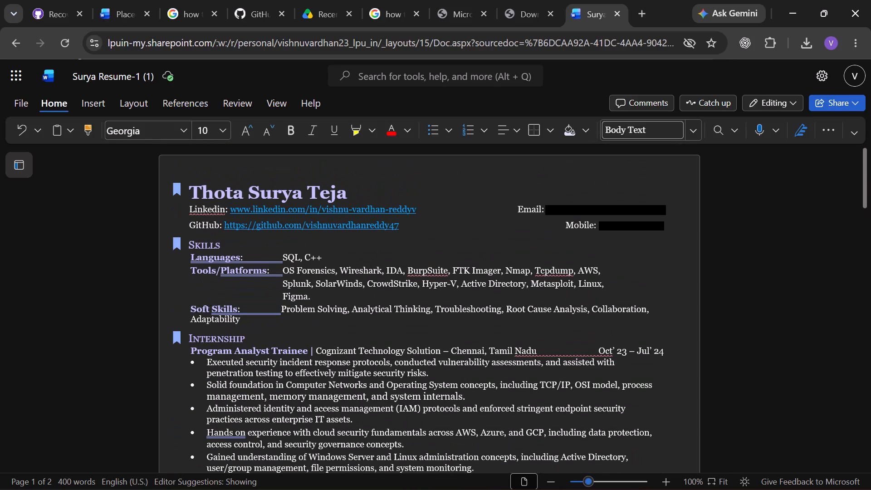
Replace the name heading in Surya Resume-1 (1) with the complete name heading copied from Placement_CV 1 1.
left_click_drag(192, 189, 344, 191)
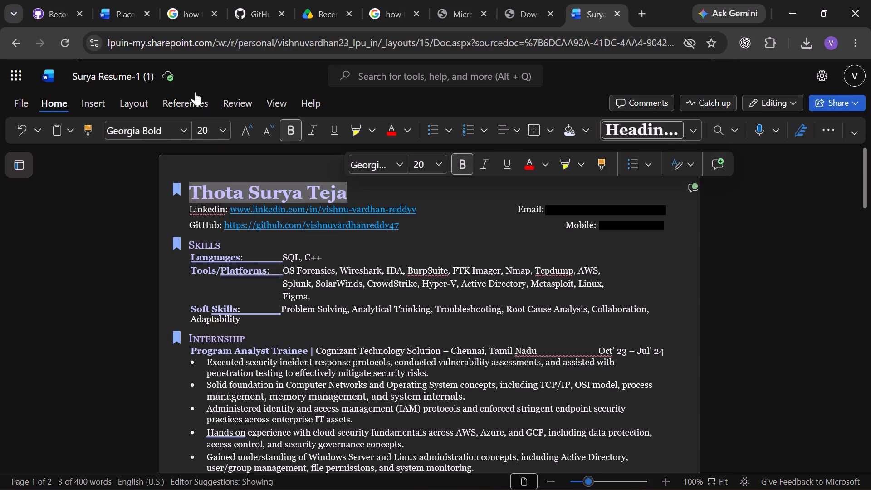
left_click(107, 0)
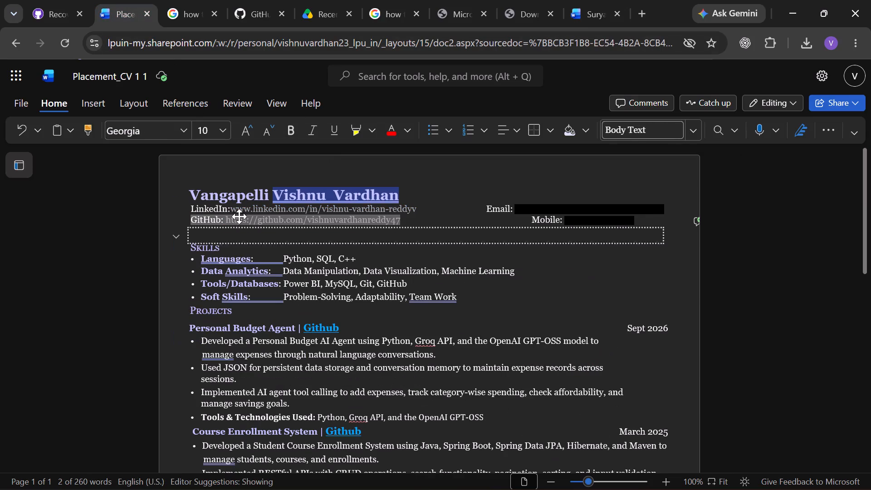
left_click_drag(191, 193, 344, 183)
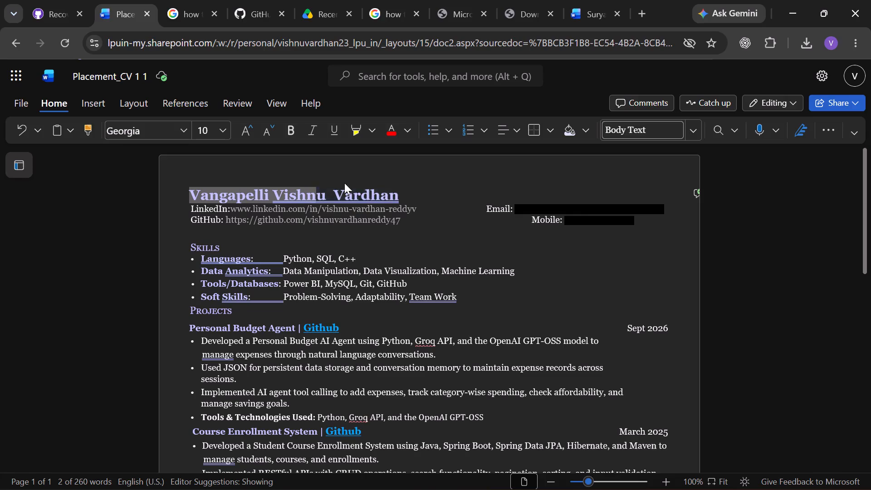
left_click_drag(344, 183, 405, 183)
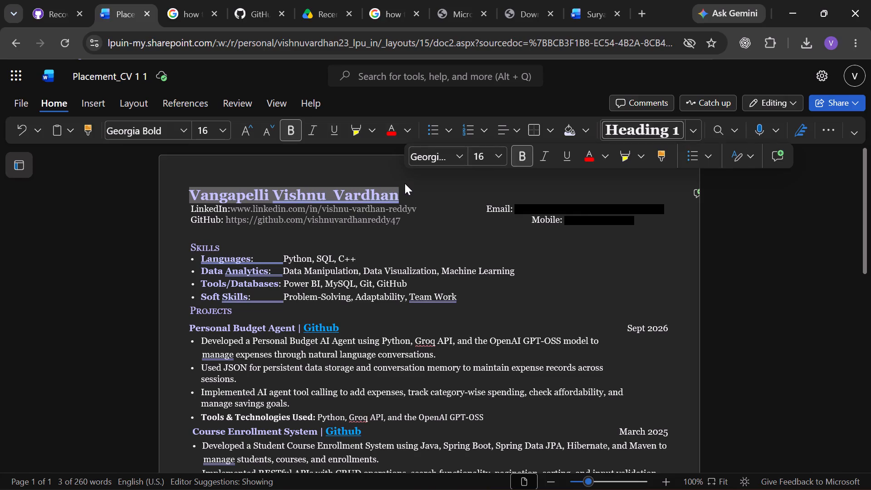
key("ctrl+c")
left_click(589, 0)
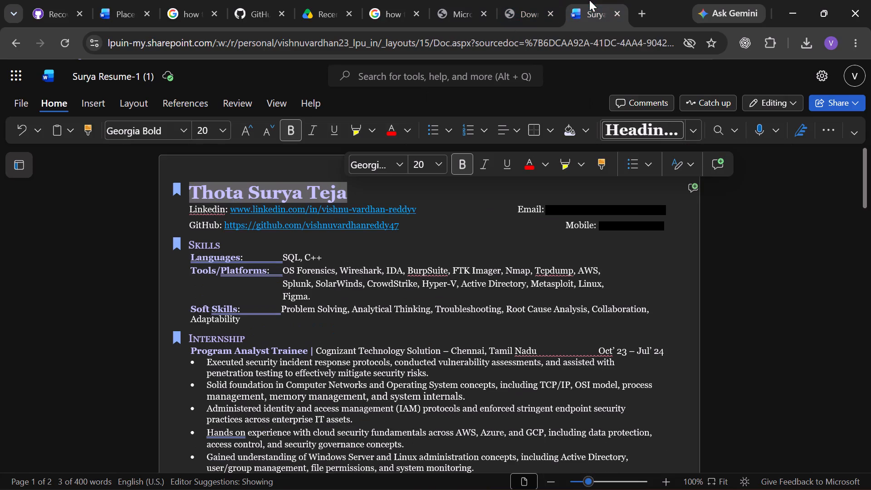
key("ctrl+v")
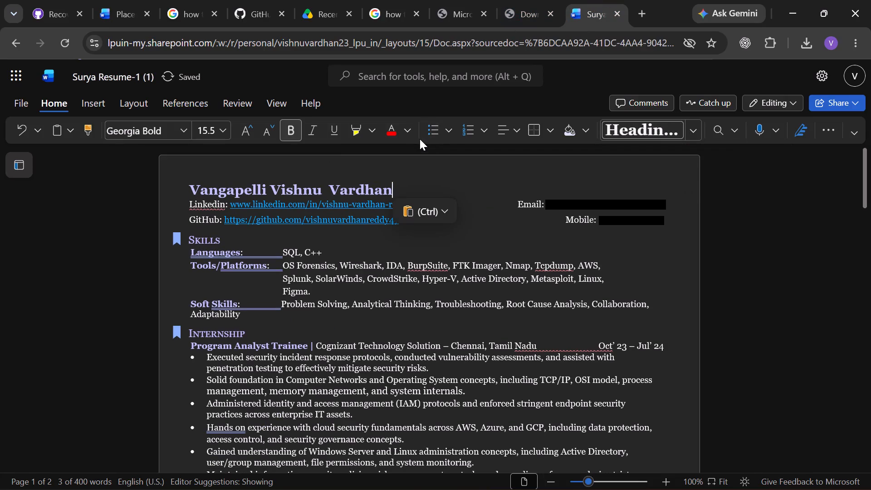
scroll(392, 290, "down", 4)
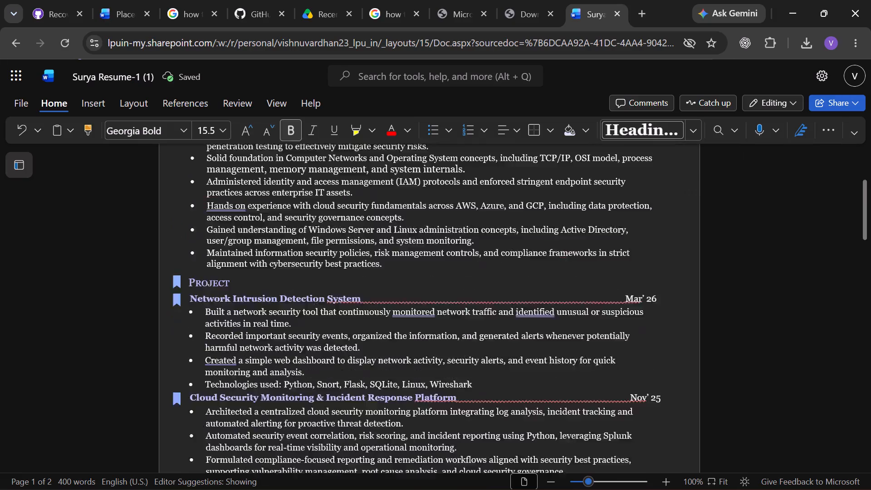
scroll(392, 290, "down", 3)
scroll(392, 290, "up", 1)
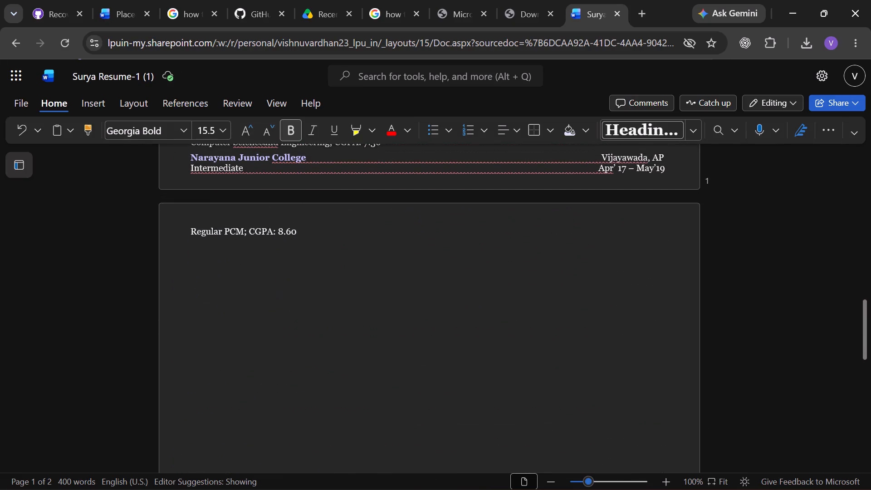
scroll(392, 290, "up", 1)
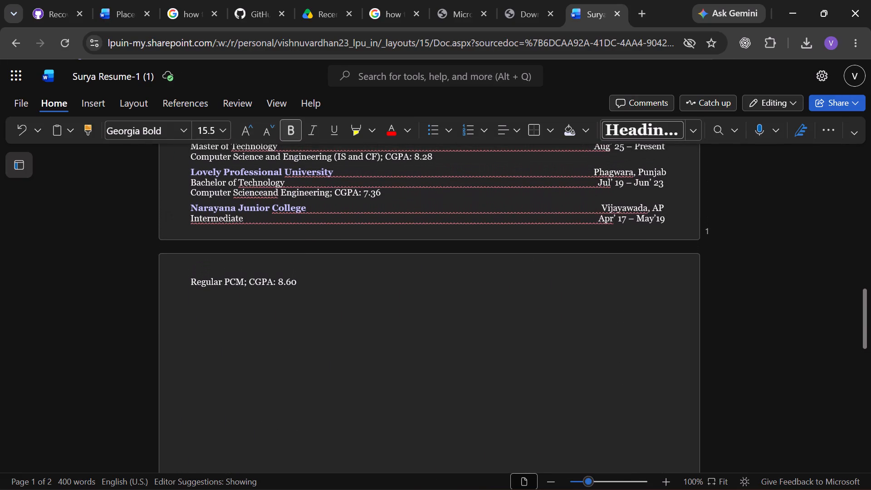
Replace the Languages values under Skills in Surya Resume-1 (1) with "Python, SQL, C++" copied from Placement_CV 1 1.
scroll(392, 290, "up", 6)
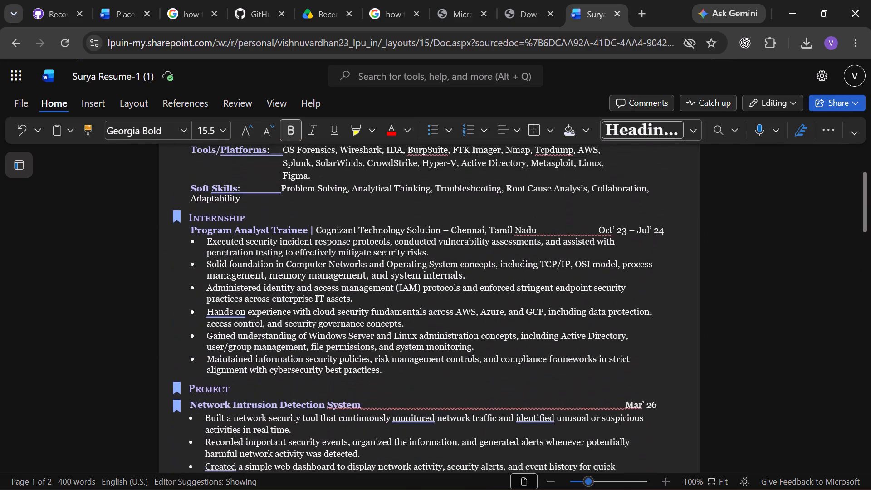
scroll(392, 290, "up", 2)
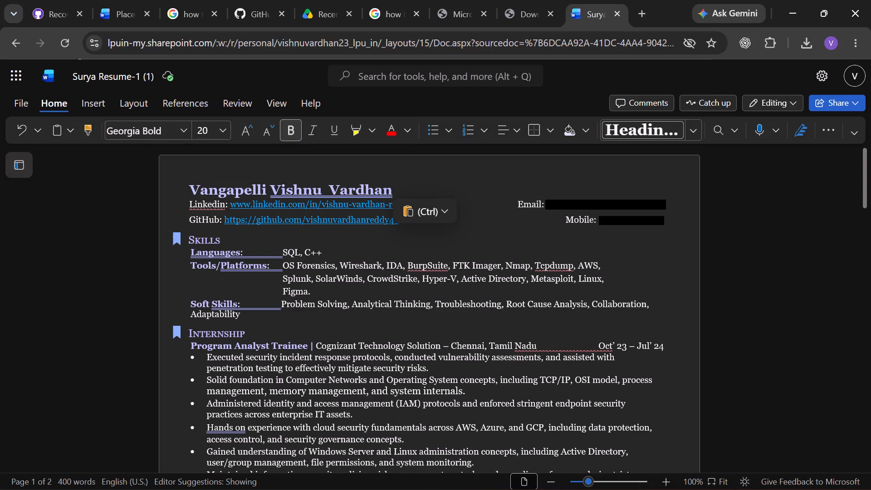
left_click(124, 5)
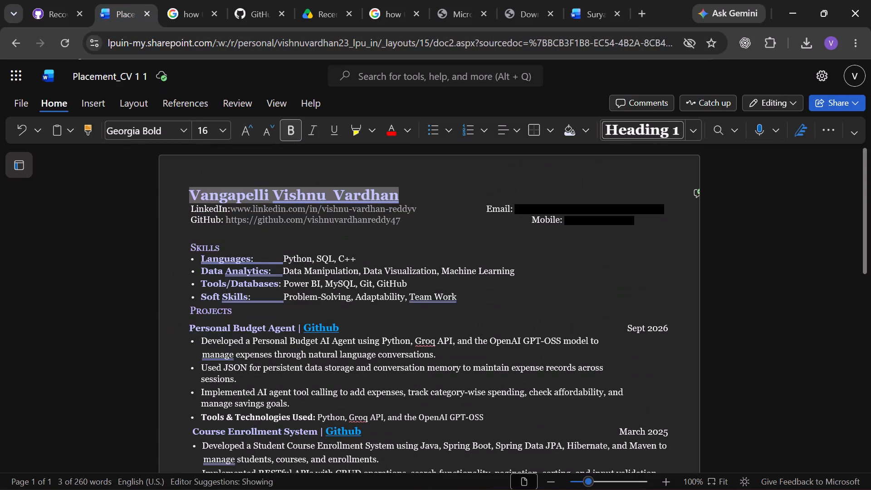
left_click(584, 14)
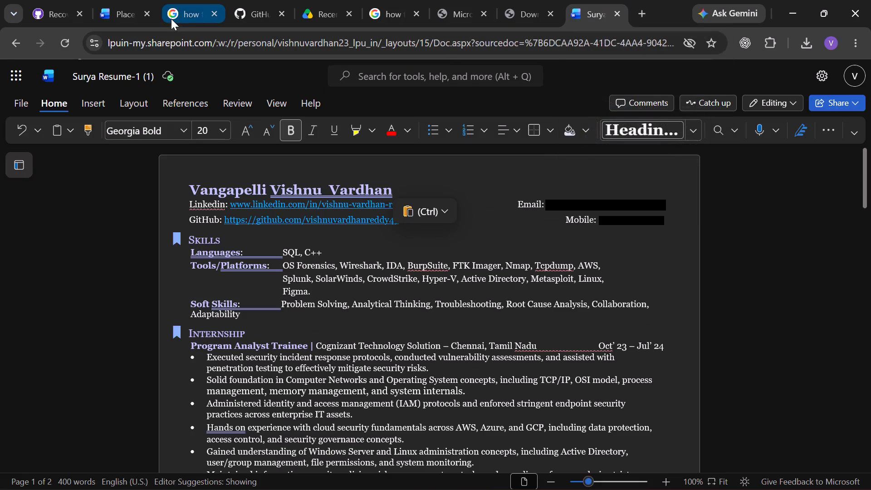
left_click(106, 10)
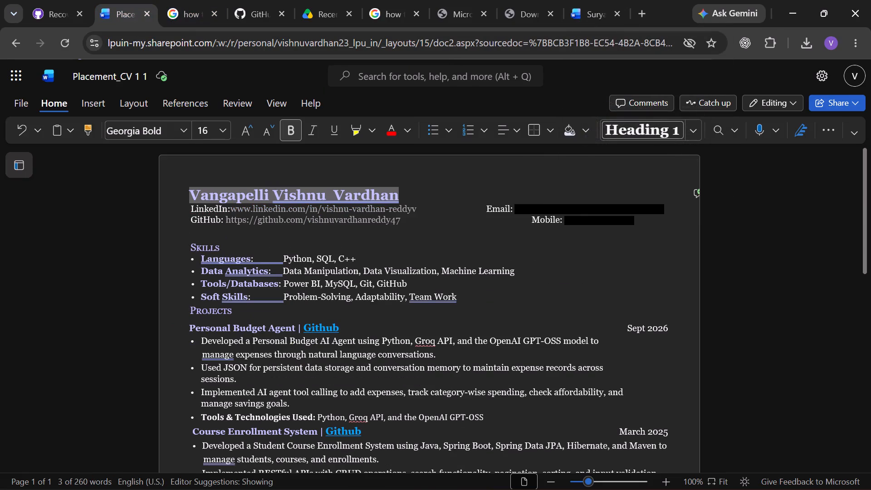
left_click_drag(283, 258, 352, 255)
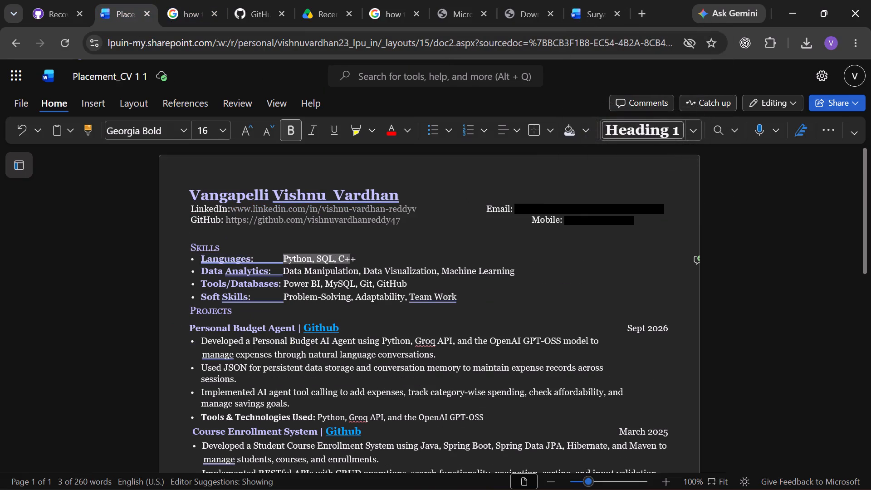
left_click_drag(352, 255, 355, 256)
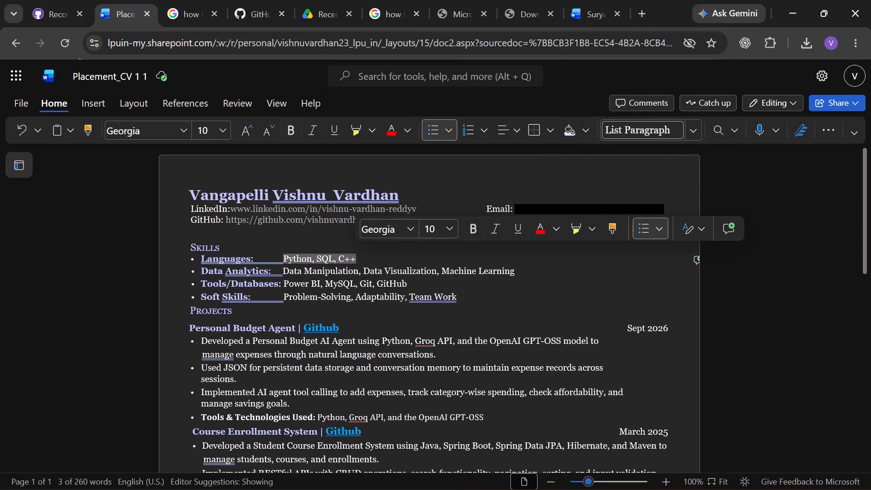
key("ctrl+c")
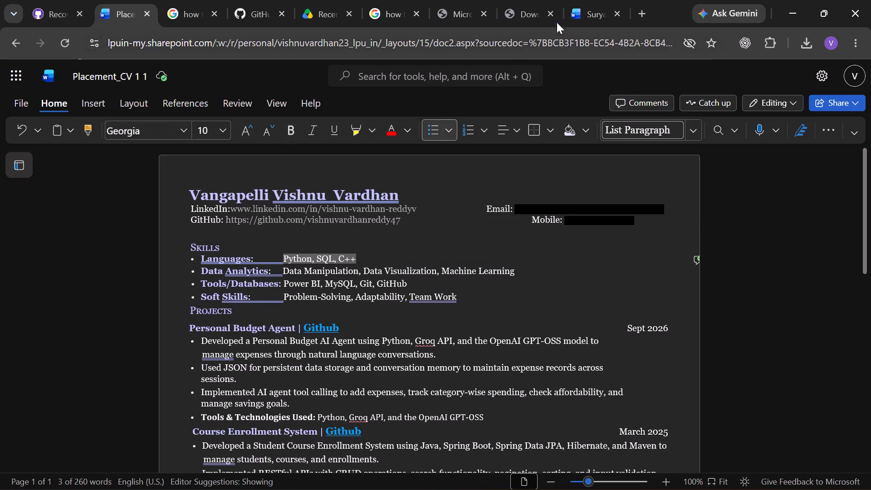
left_click(578, 7)
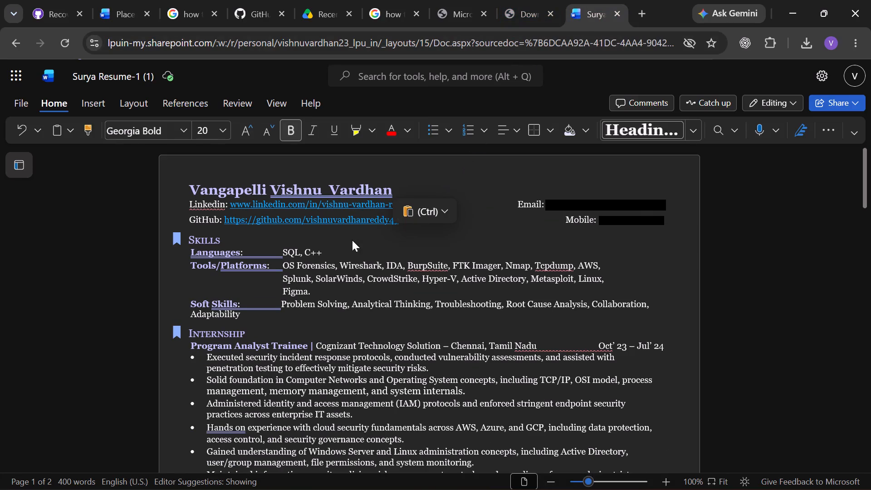
left_click(281, 250)
left_click(281, 252)
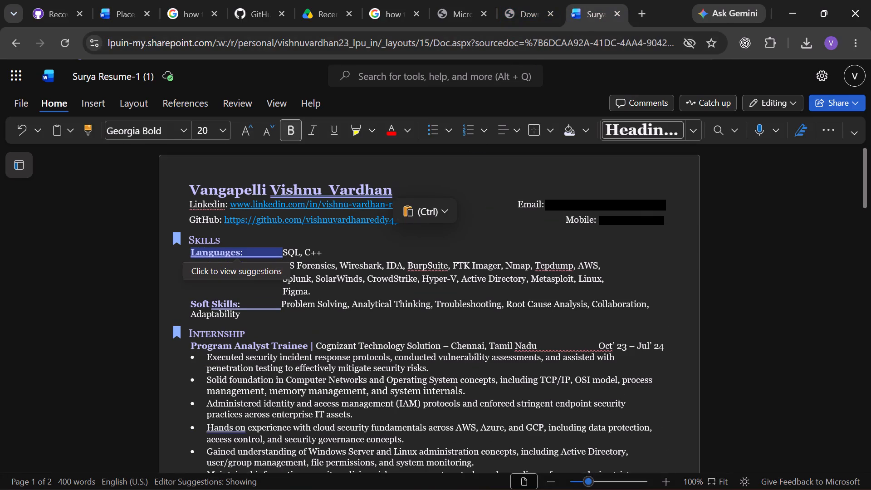
left_click(284, 250)
left_click_drag(284, 250, 288, 250)
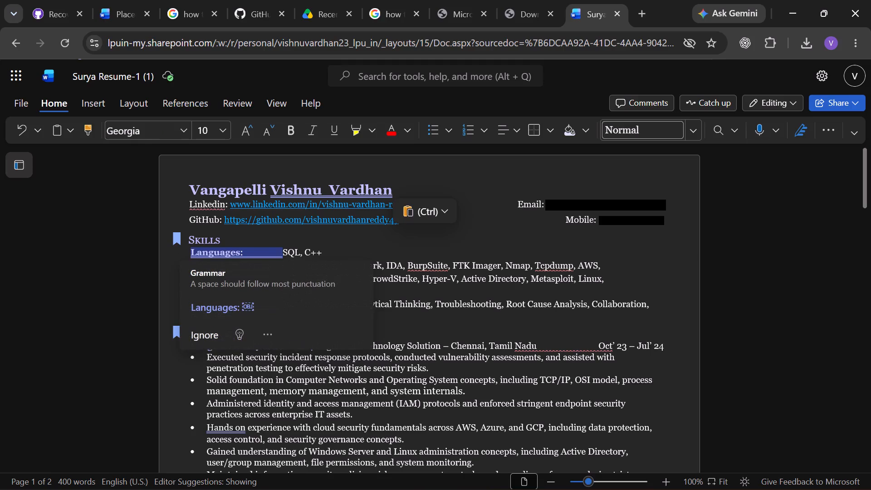
left_click_drag(288, 250, 321, 249)
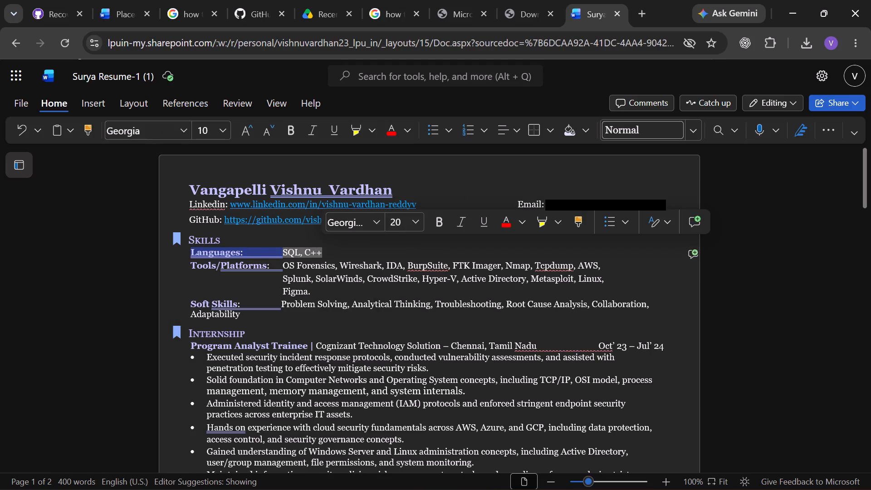
key("ctrl+v")
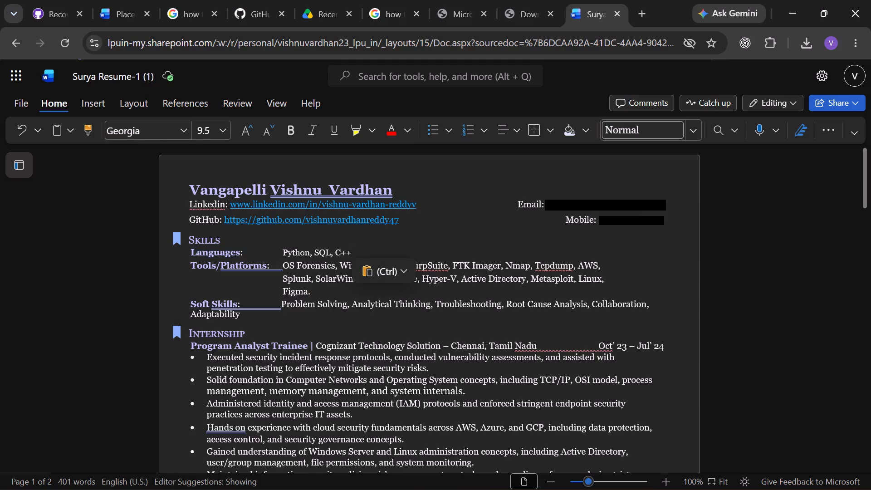
Replace the whole Tools/Platforms entry in Surya Resume-1 (1) with the Data Analytics line copied from the Skills section of Placement_CV 1 1.
left_click(121, 16)
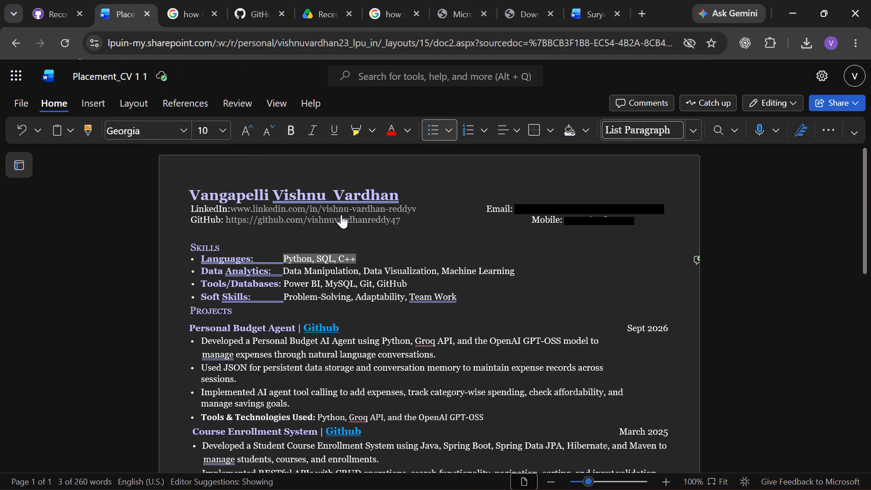
scroll(342, 215, "up", 1)
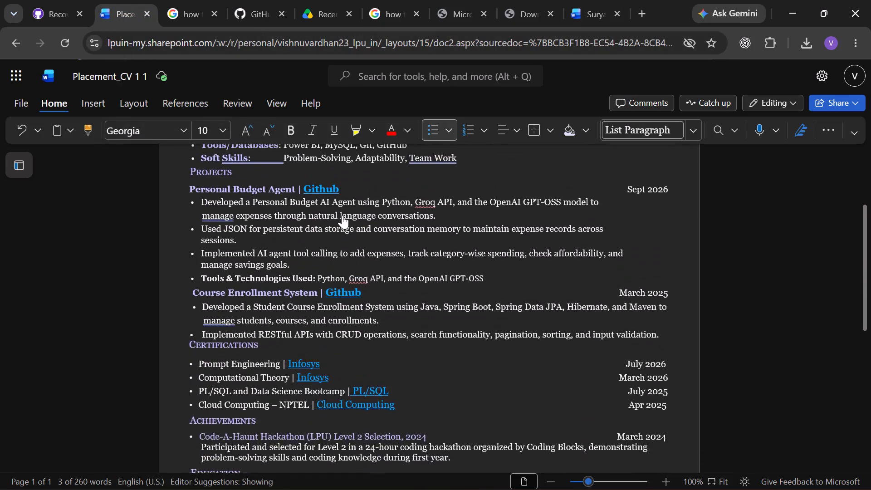
scroll(342, 215, "up", 1)
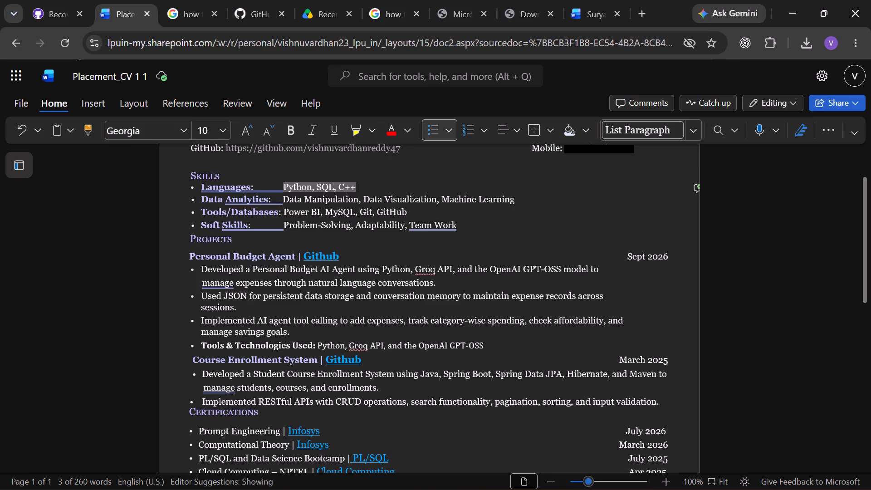
left_click_drag(201, 200, 439, 199)
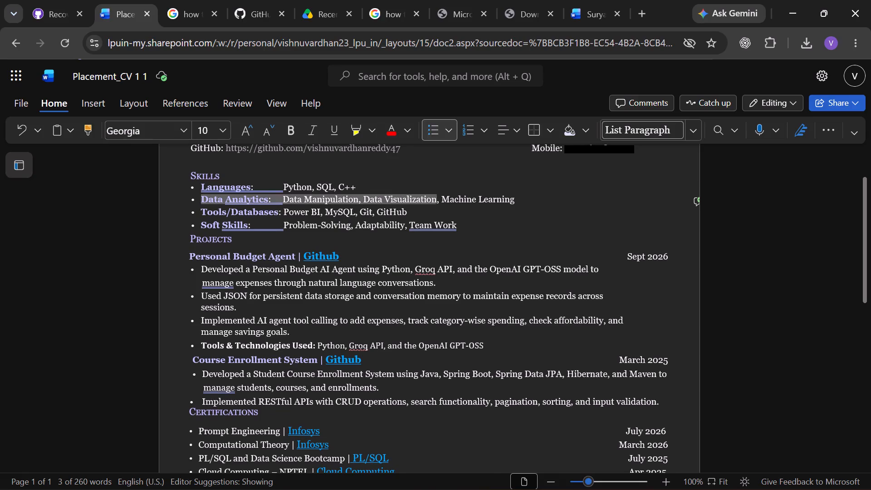
left_click_drag(439, 199, 514, 200)
key("ctrl+c")
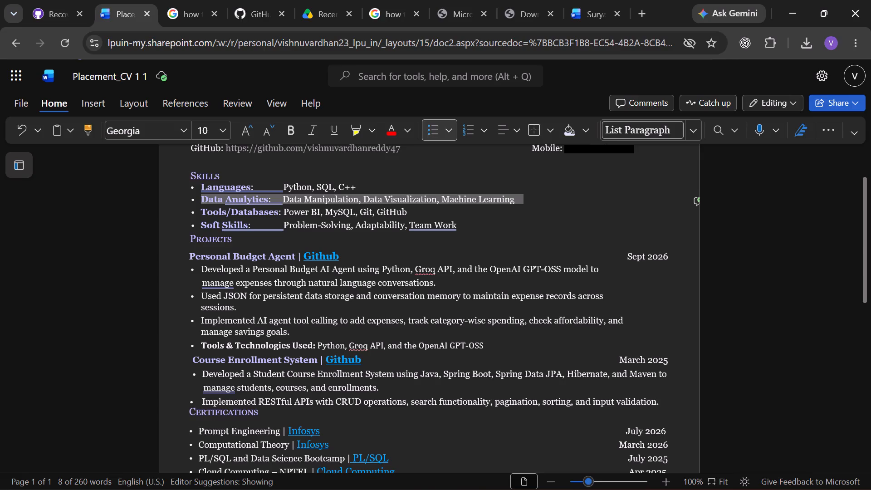
left_click(593, 0)
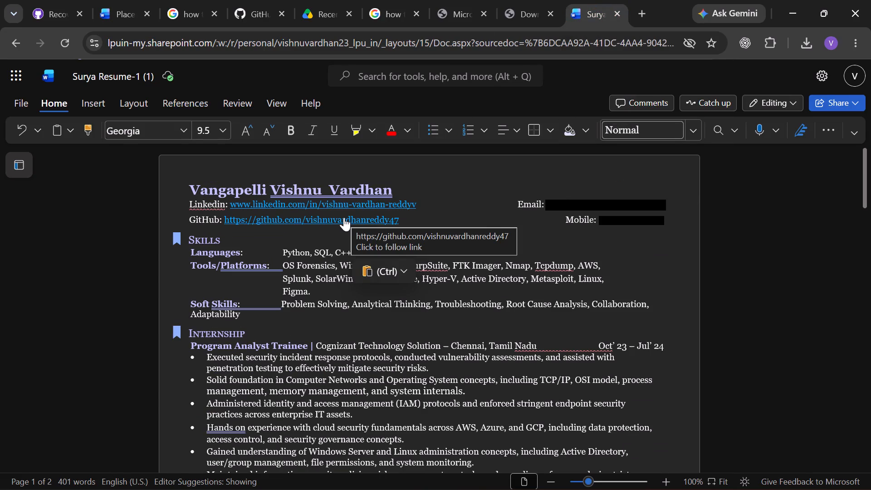
left_click(126, 5)
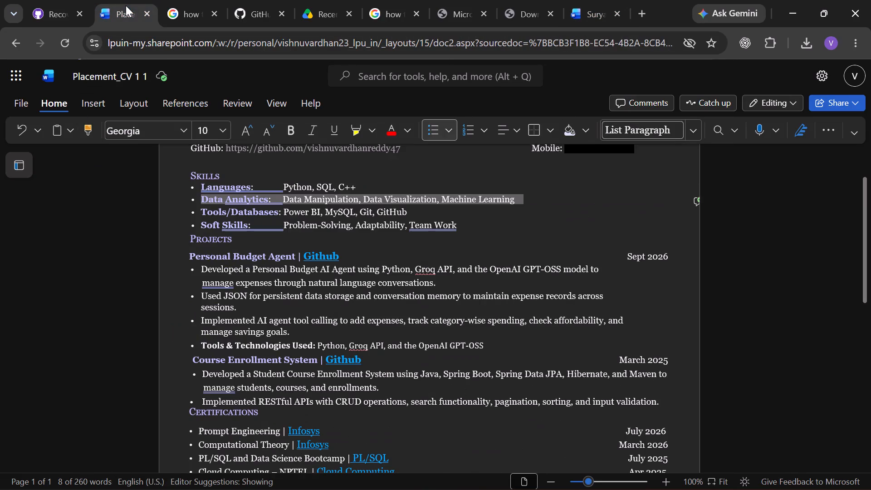
left_click(584, 0)
scroll(367, 227, "up", 1)
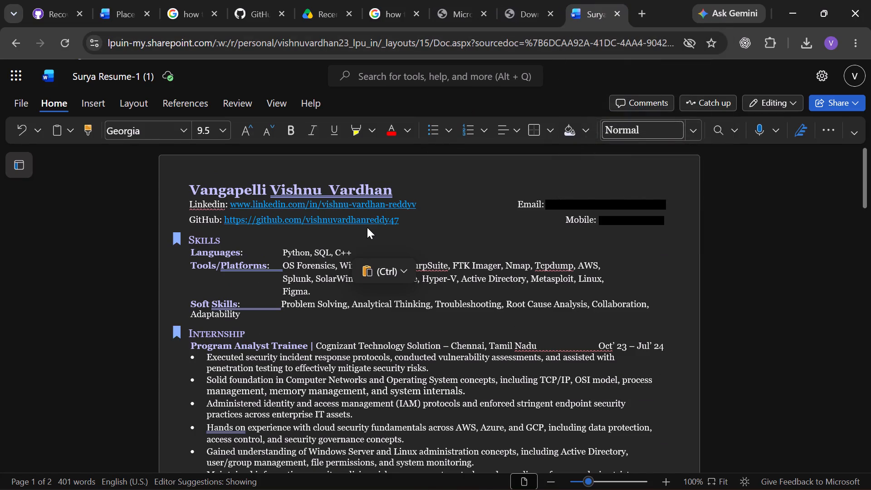
scroll(367, 227, "up", 1)
left_click(355, 248)
left_click_drag(191, 265, 241, 275)
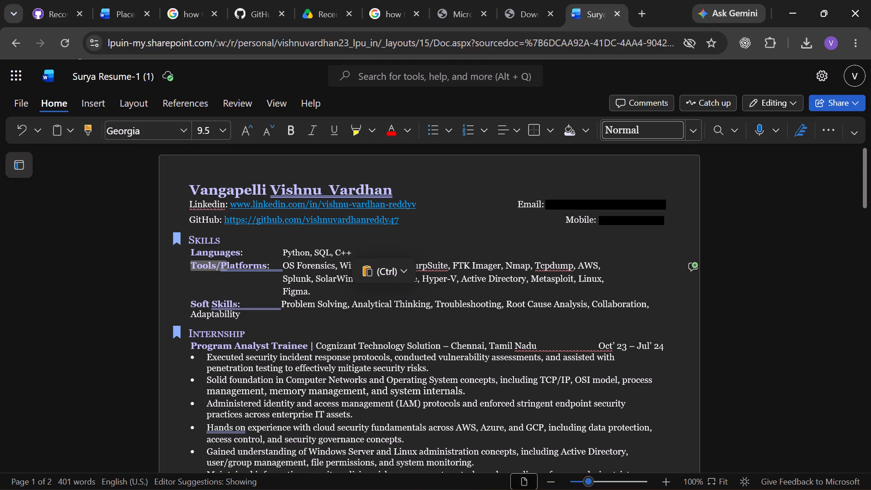
left_click_drag(241, 275, 313, 293)
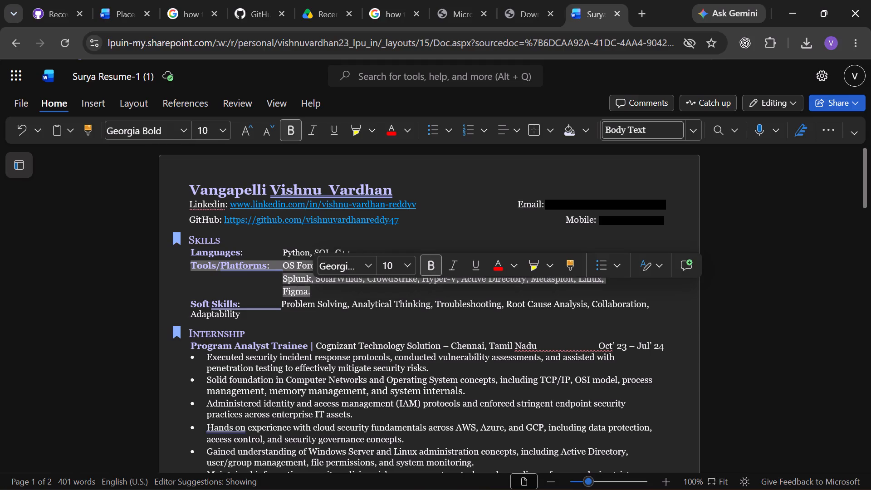
key("ctrl+v")
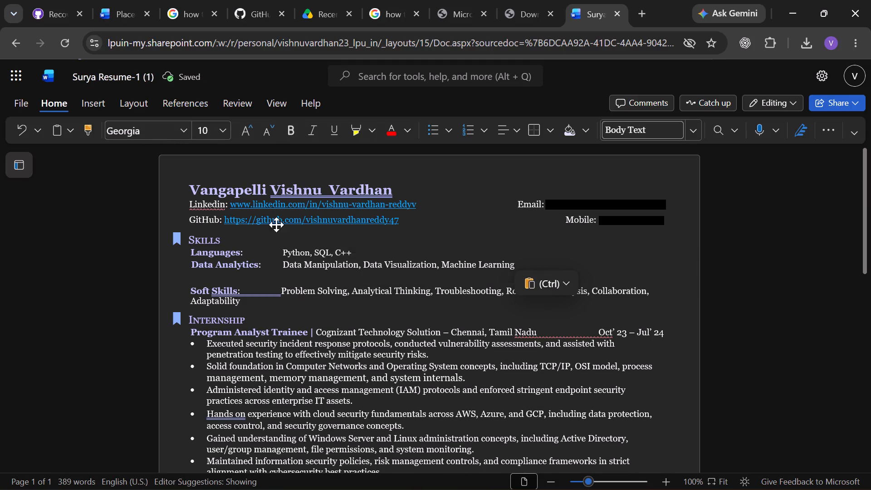
Delete the blank line between the Data Analytics and Soft Skills entries in Surya Resume-1 (1).
left_click(120, 10)
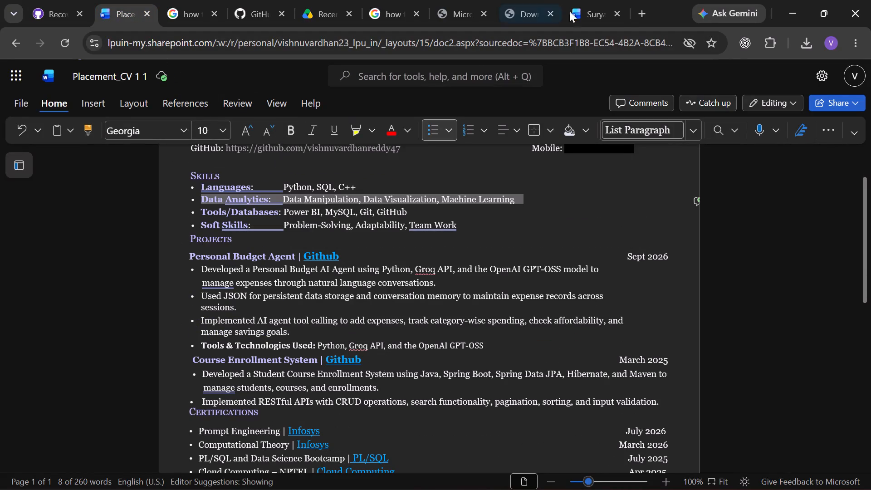
left_click(586, 0)
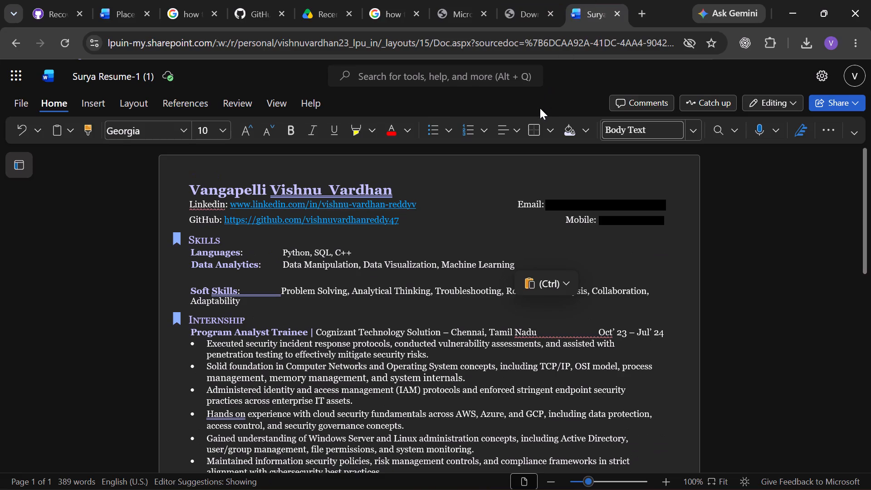
key("Delete")
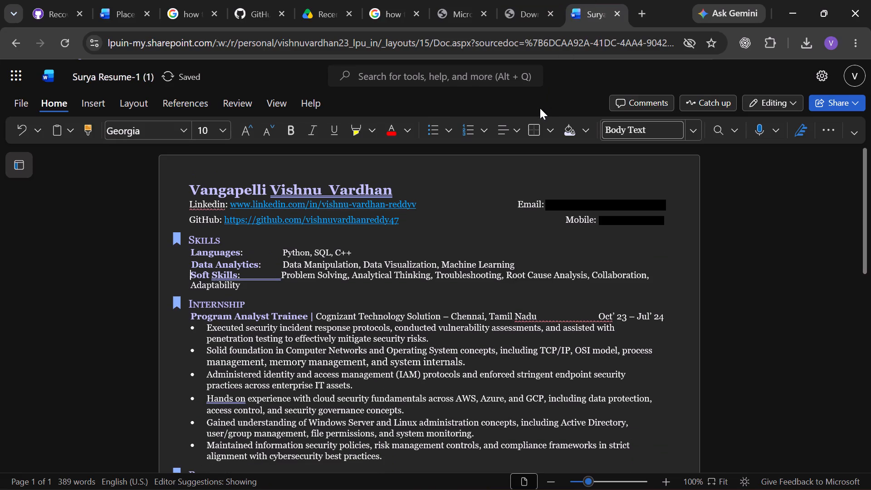
Add the Tools/Databases line copied from the Skills of Placement_CV 1 1 below Data Analytics in Surya Resume-1 (1), leaving no blank line after it.
left_click(524, 268)
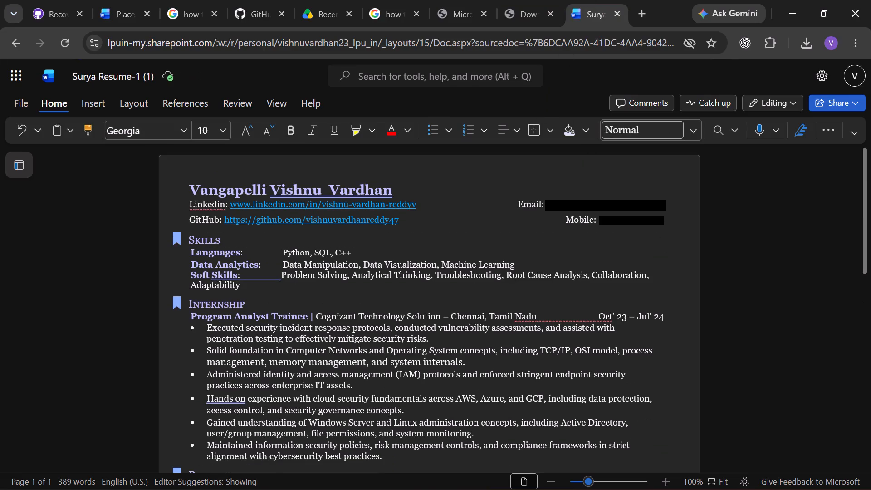
key("Return")
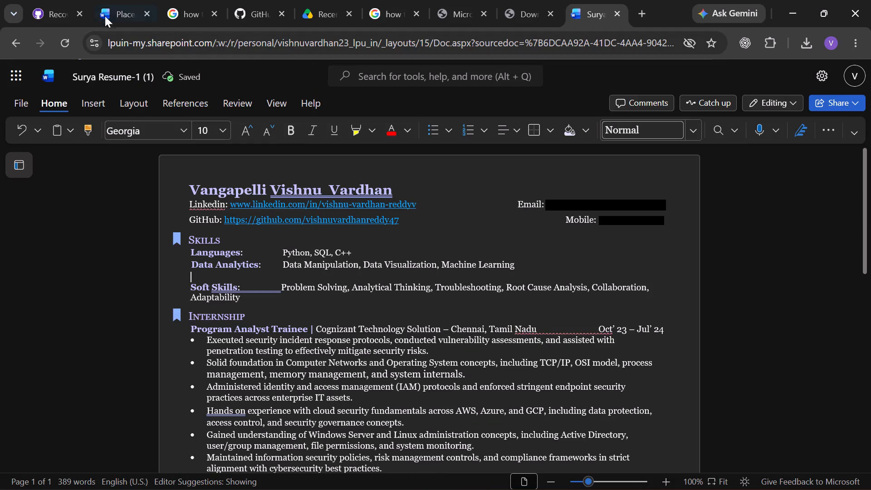
left_click(108, 9)
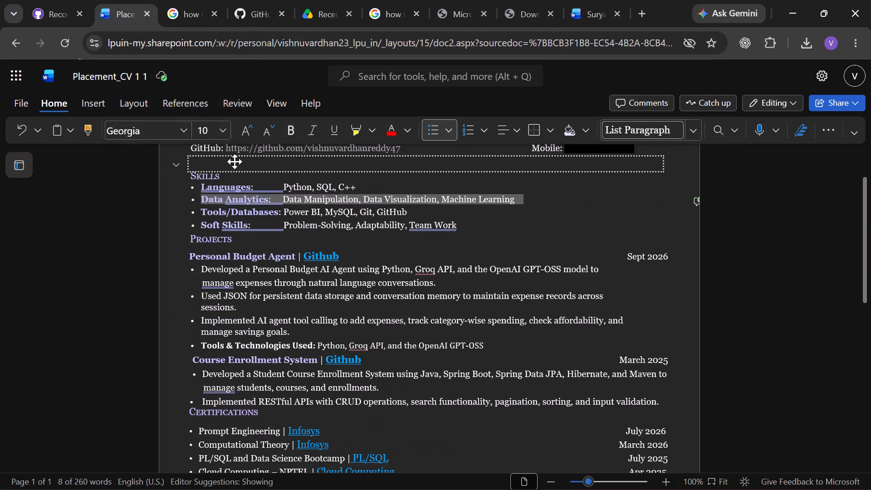
left_click_drag(201, 213, 327, 210)
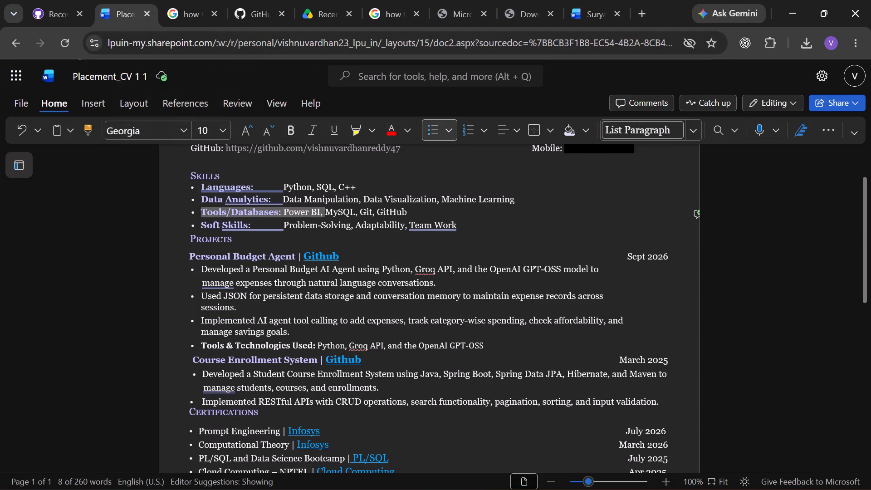
left_click_drag(327, 210, 409, 212)
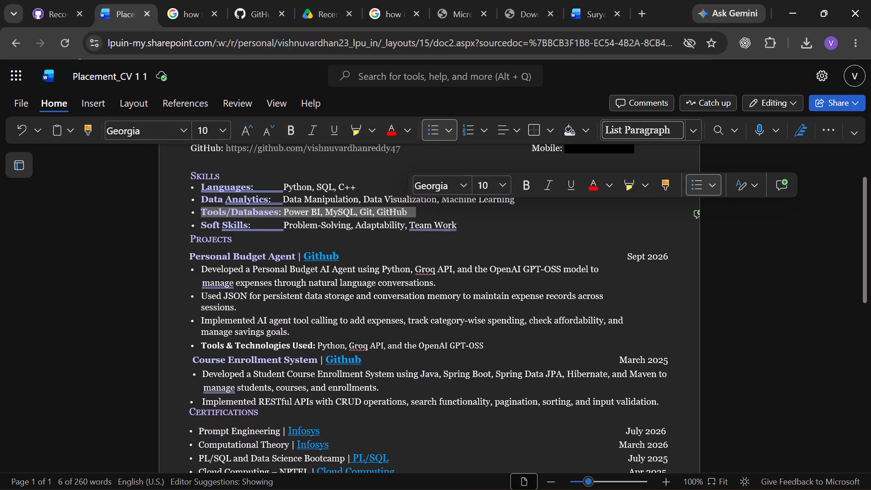
key("ctrl+c")
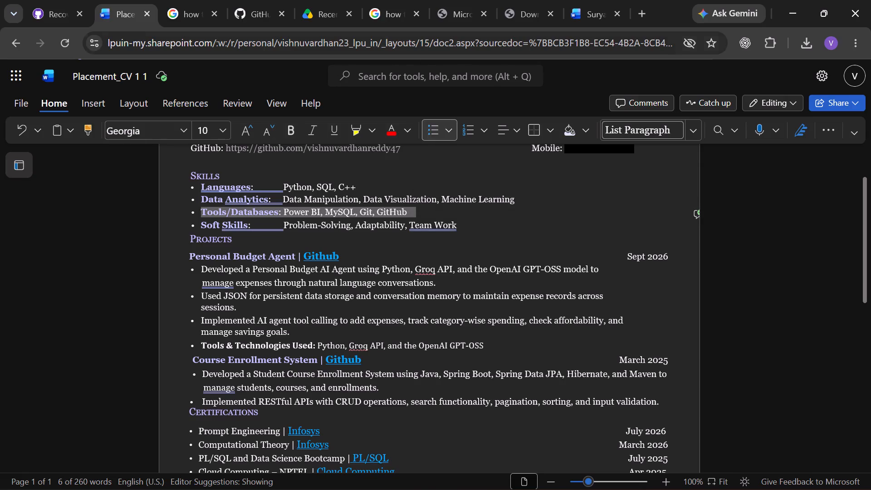
left_click(583, 12)
key("ctrl+v")
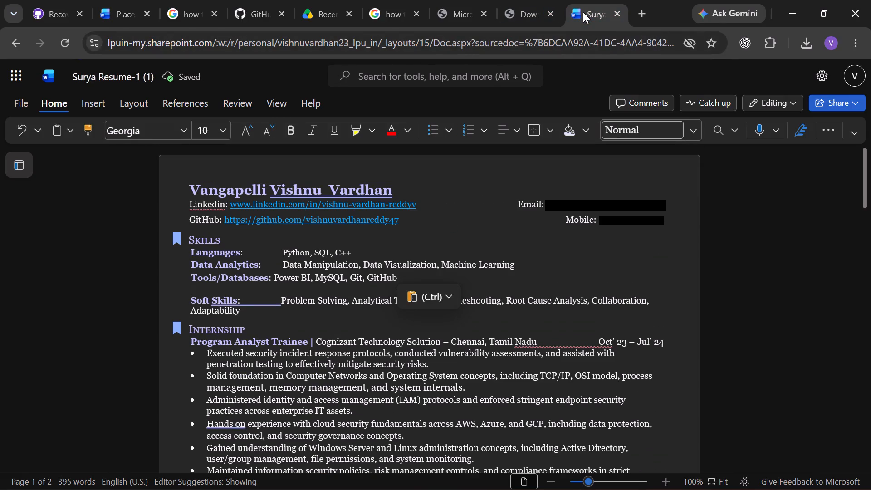
key("Delete")
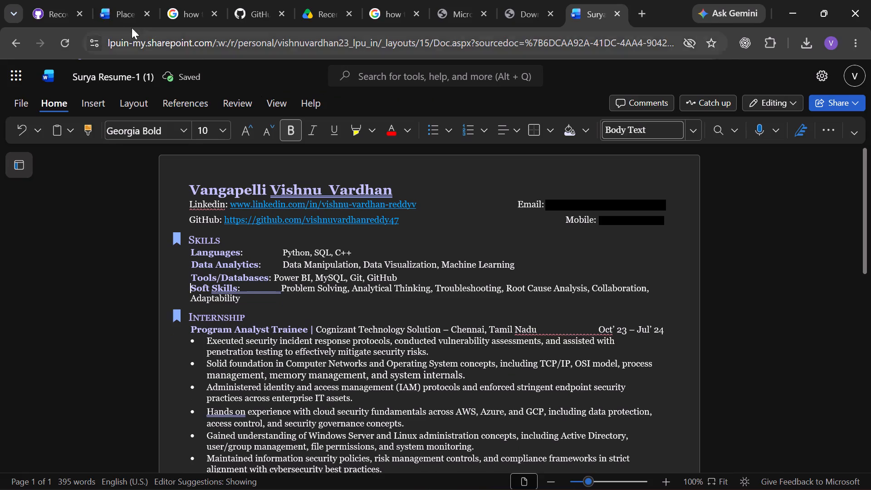
Replace the Soft Skills values in Surya Resume-1 (1) with "Problem-Solving, Adaptability, Team Work" copied from Placement_CV 1 1.
left_click(101, 10)
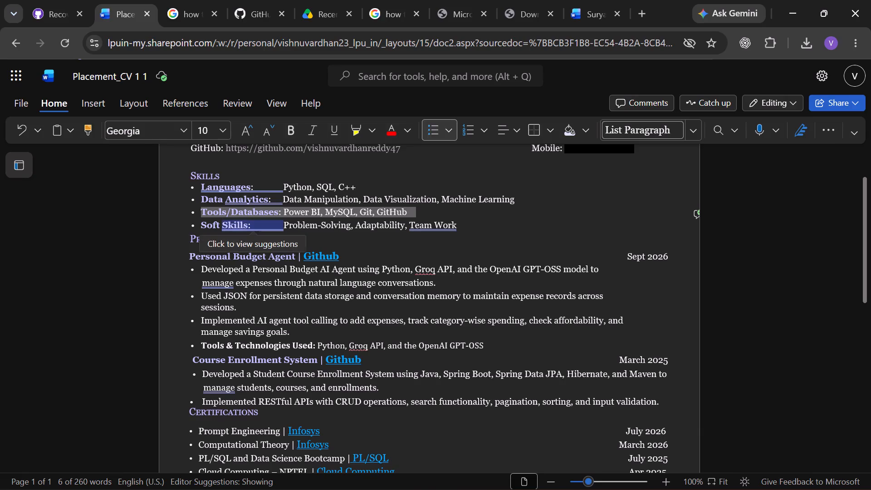
left_click_drag(284, 226, 409, 228)
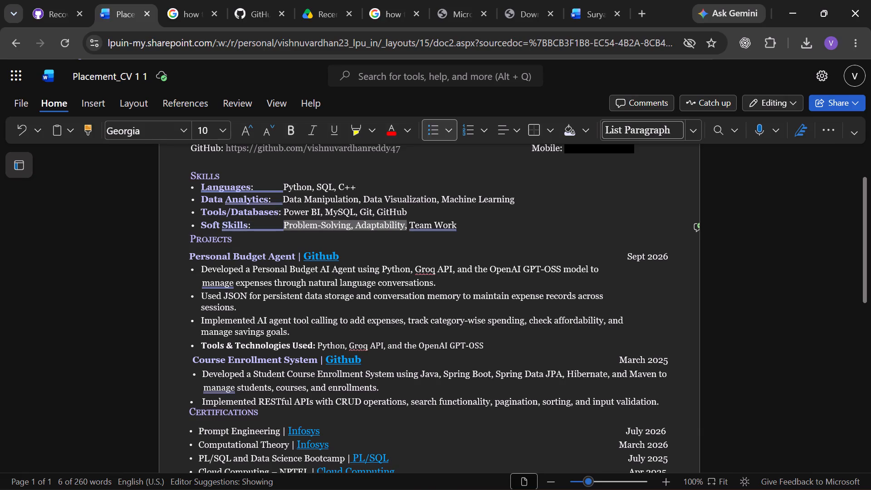
left_click_drag(409, 228, 458, 224)
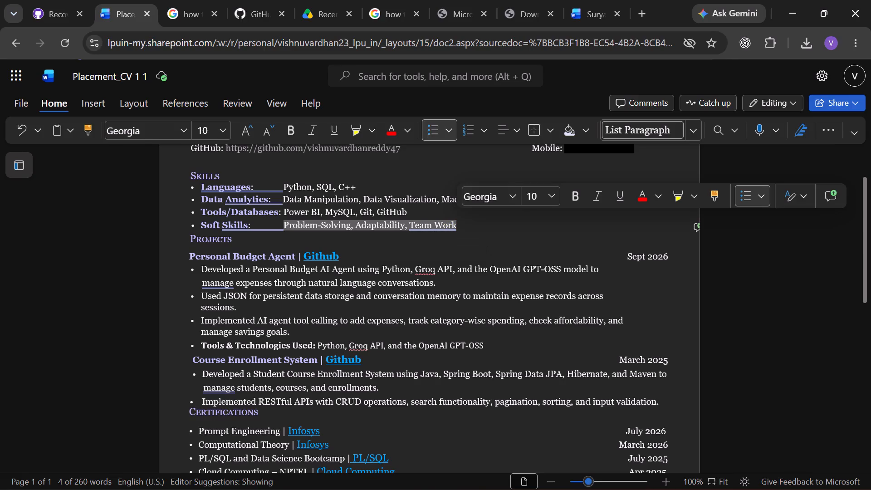
key("ctrl+c")
left_click(582, 7)
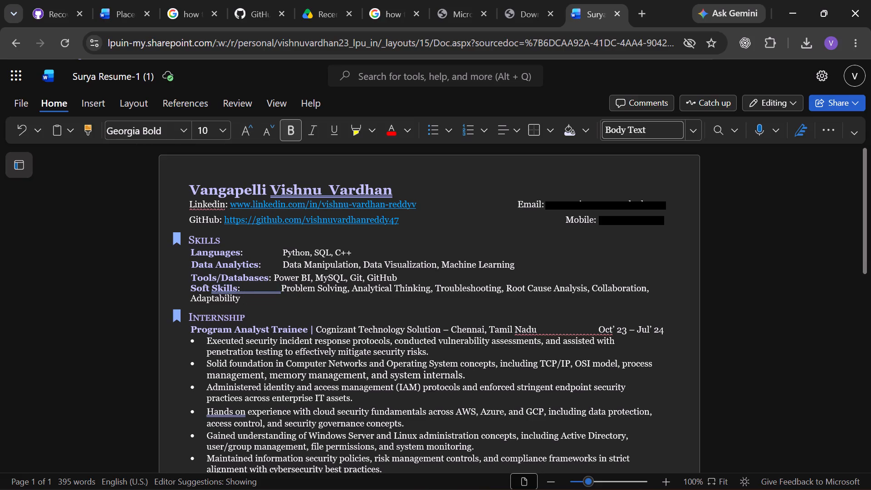
left_click_drag(283, 287, 297, 299)
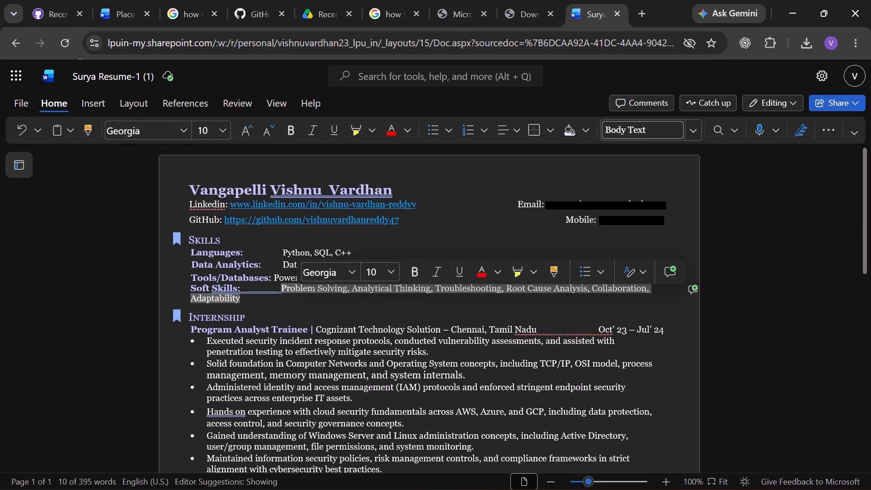
key("ctrl+v")
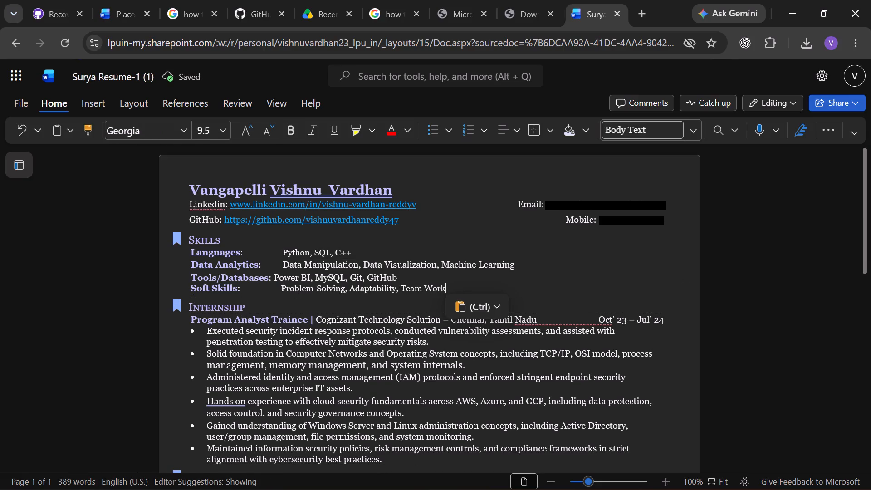
Align the Tools/Databases and Soft Skills values with the value column of the other Skills entries.
left_click(274, 279)
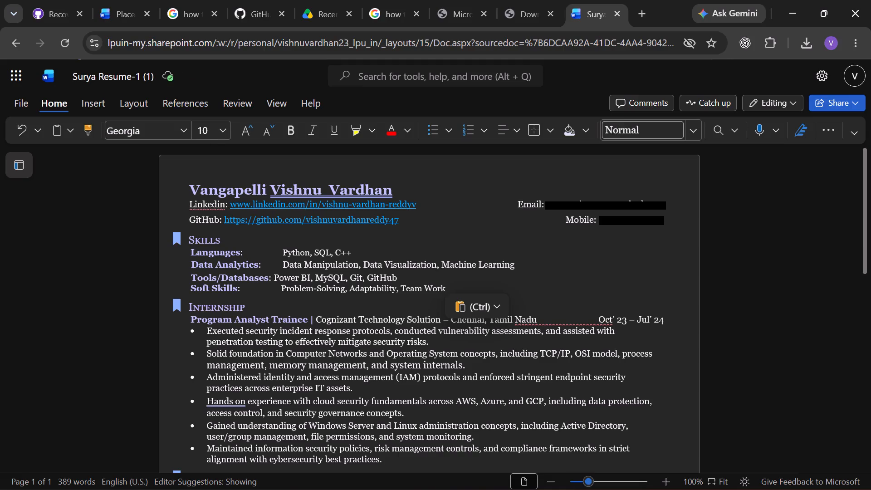
key("Tab")
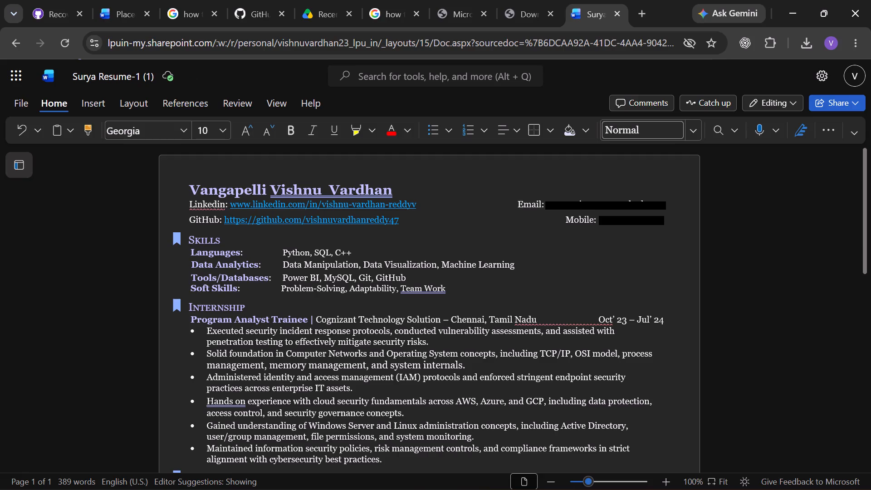
left_click(279, 286)
key("space")
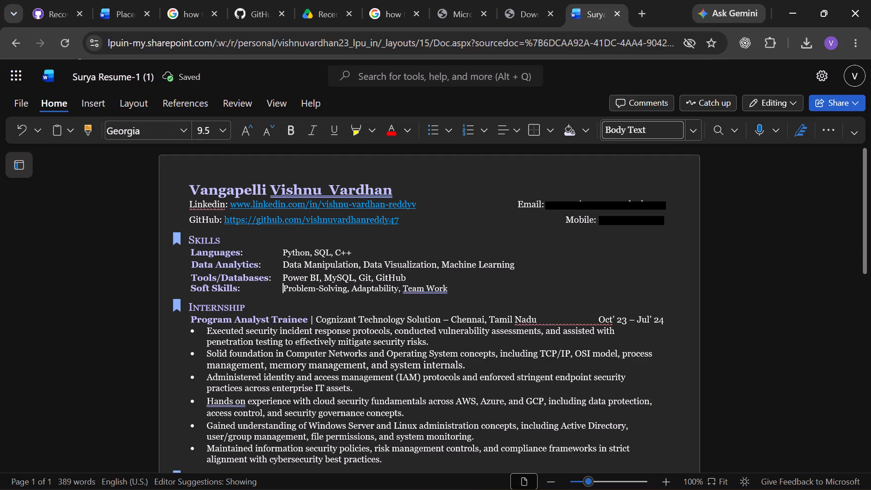
Delete the entire Internship section, including its heading, Program Analyst Trainee entry and all bullets, from Surya Resume-1 (1).
scroll(400, 303, "down", 1)
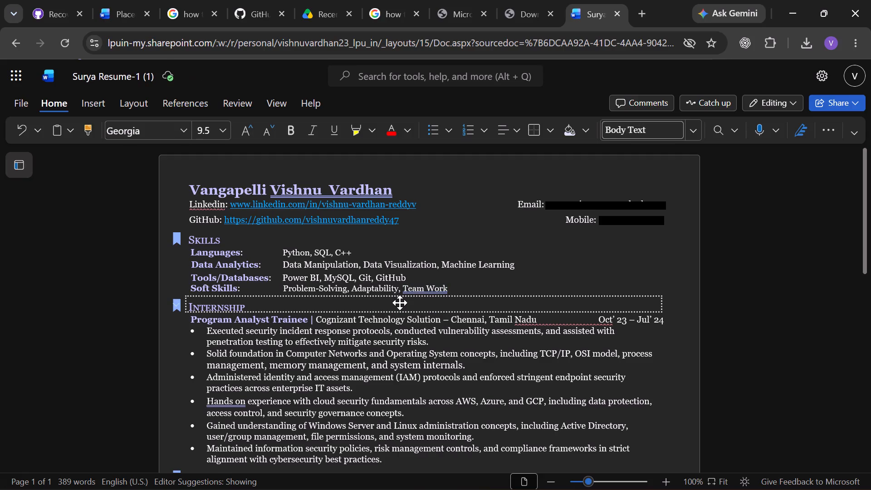
scroll(400, 303, "down", 2)
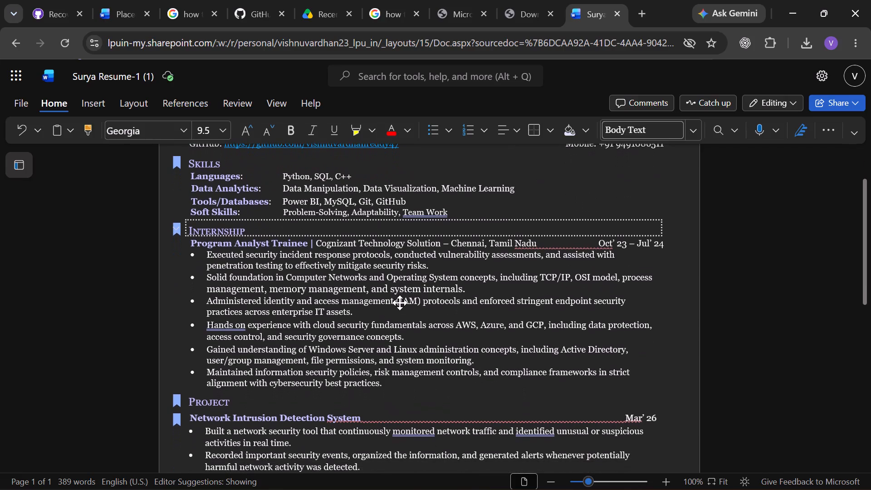
scroll(400, 303, "down", 1)
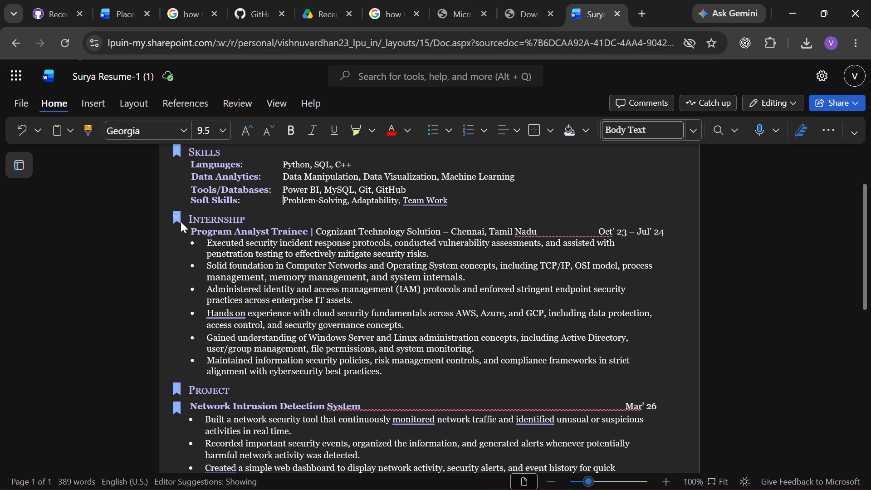
left_click_drag(185, 217, 374, 363)
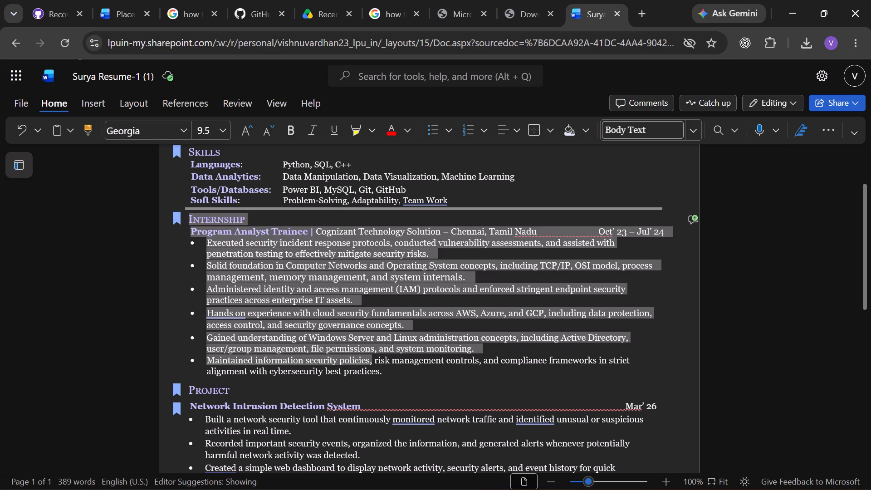
left_click_drag(374, 363, 382, 371)
key("BackSpace")
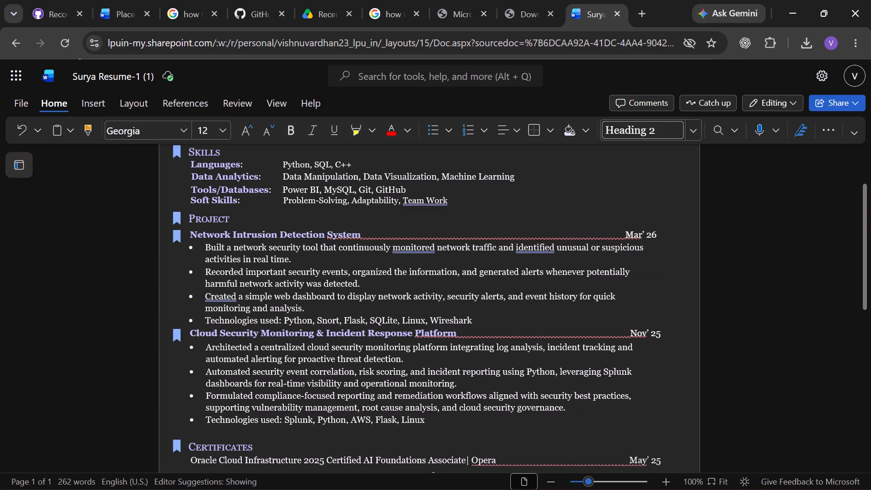
Replace the Network Intrusion Detection System title in Surya Resume-1 (1) with the linked title "Personal Budget Agent | Github" copied from Placement_CV 1 1.
left_click(118, 11)
scroll(204, 260, "left", 1)
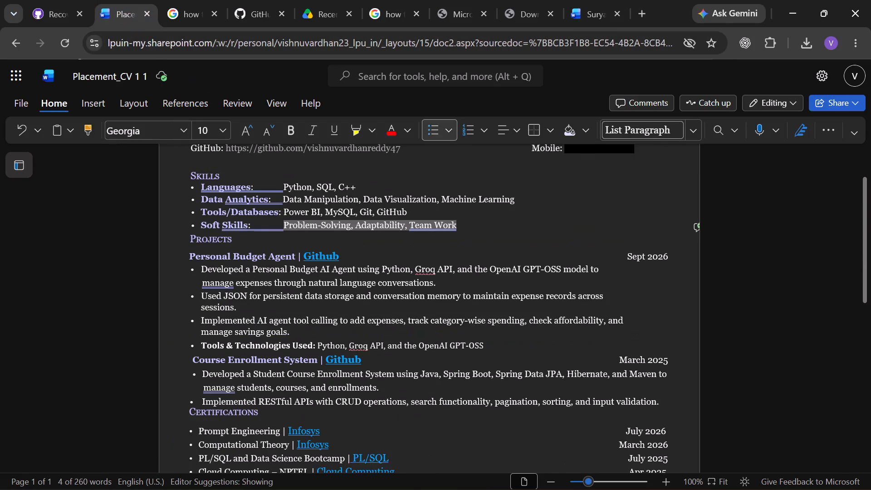
scroll(199, 260, "left", 1)
left_click_drag(186, 257, 263, 254)
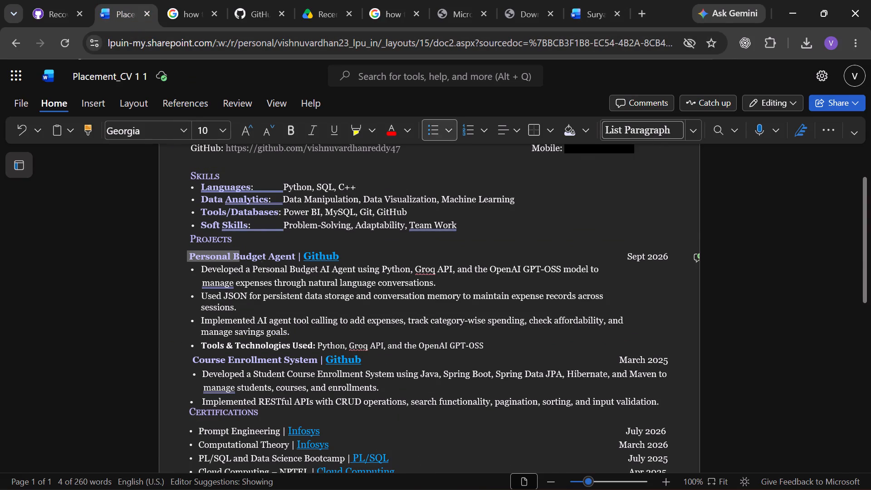
left_click_drag(263, 254, 339, 255)
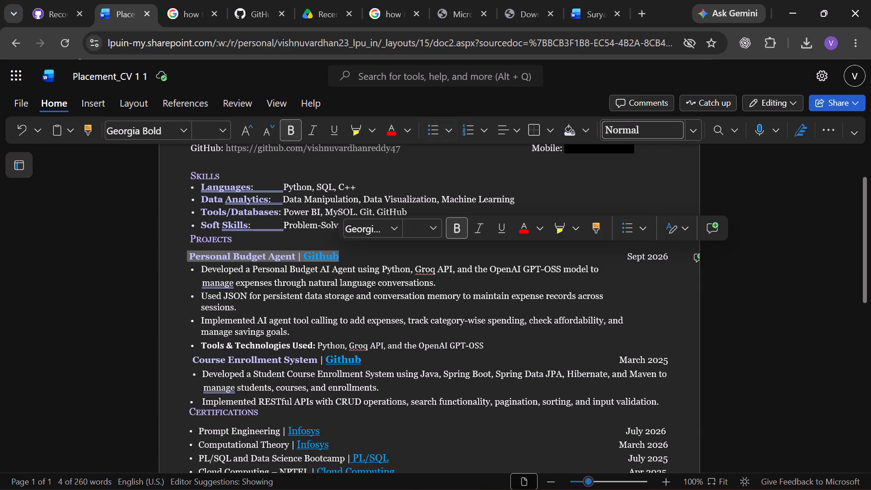
key("ctrl+c")
left_click(590, 0)
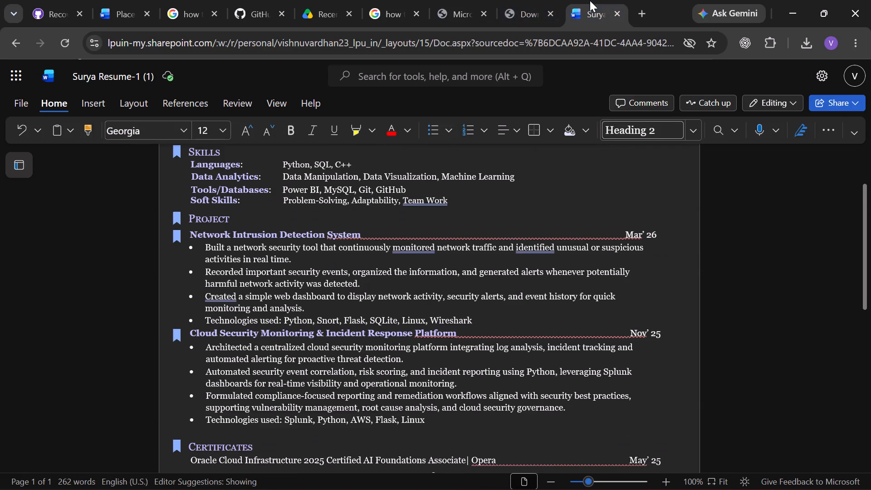
left_click(192, 231)
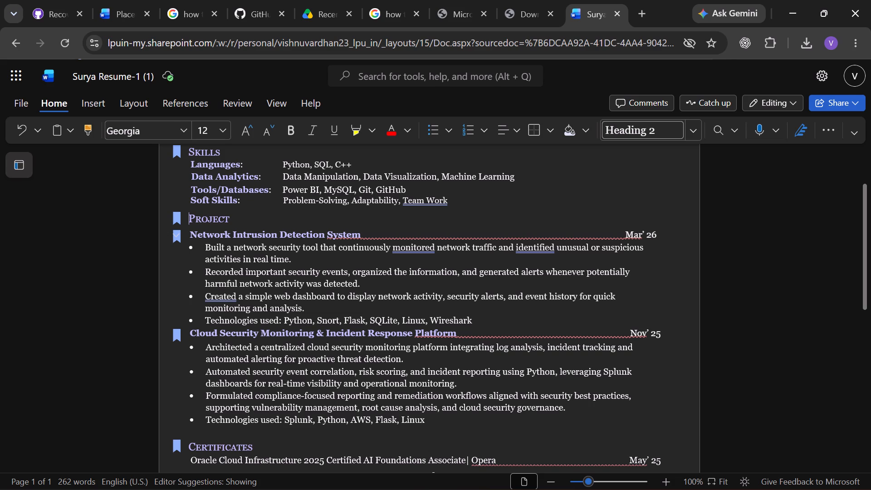
left_click_drag(191, 234, 300, 224)
left_click_drag(300, 224, 361, 233)
key("ctrl+v")
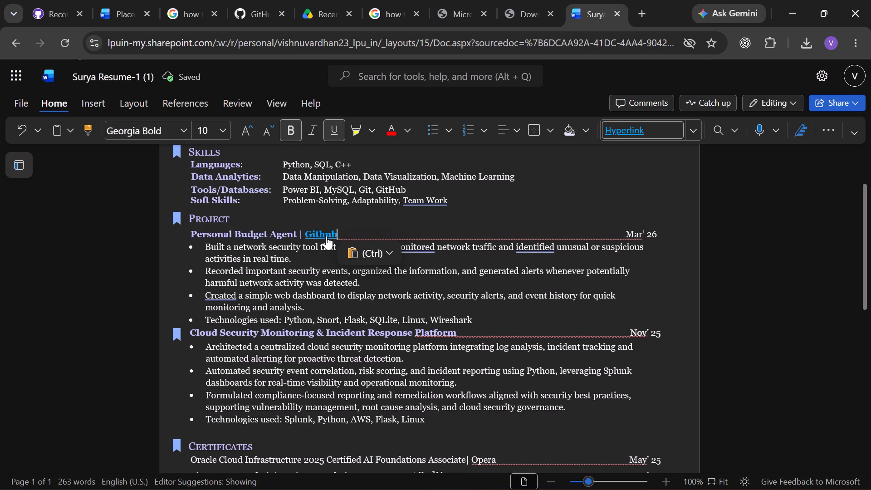
Check the Github link in the Personal Budget Agent title by opening its target page, and return to the resume.
left_click(326, 236)
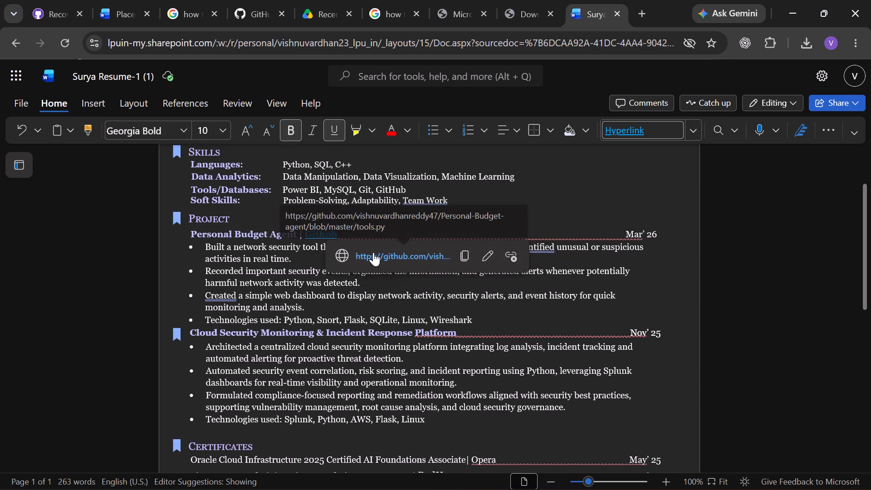
left_click(373, 252)
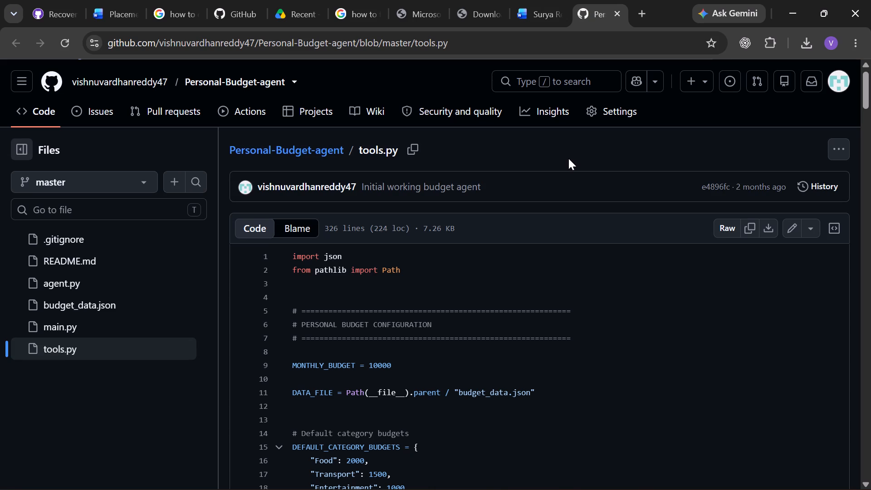
left_click(613, 16)
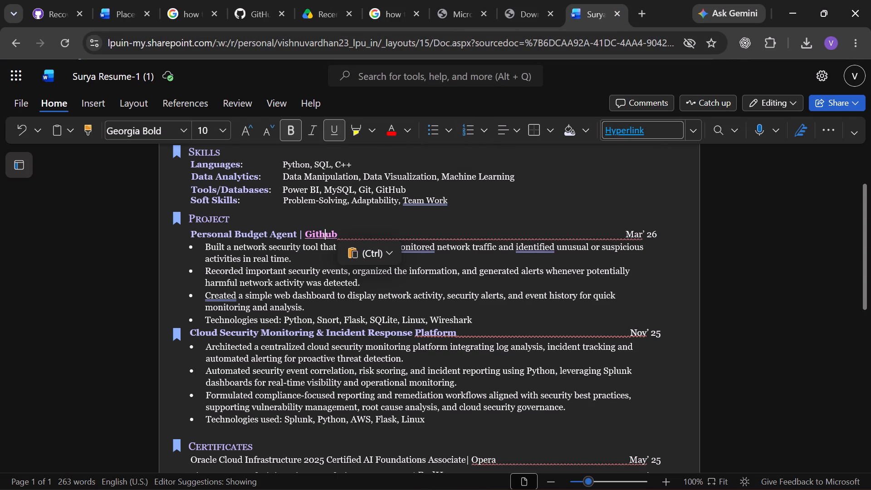
Replace the first Personal Budget Agent bullet in Surya Resume-1 (1) with the "Developed a Personal Budget AI Agent" bullet copied from Placement_CV 1 1.
left_click_drag(206, 248, 291, 261)
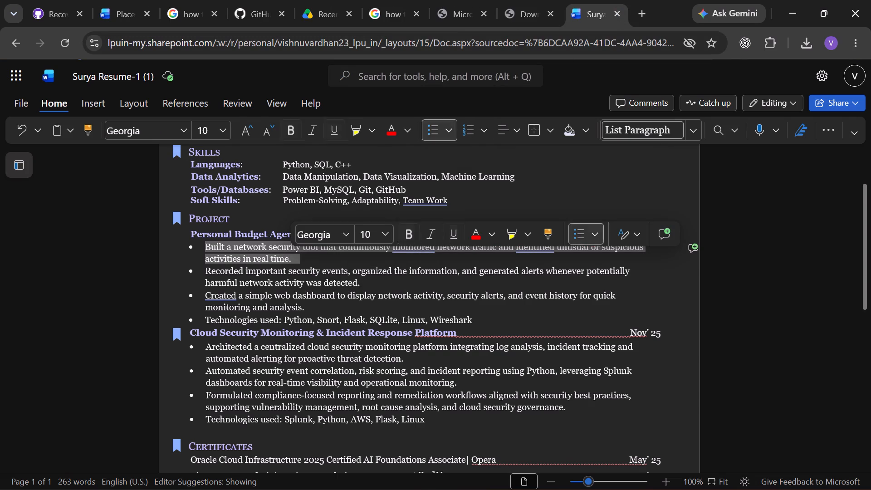
left_click(117, 15)
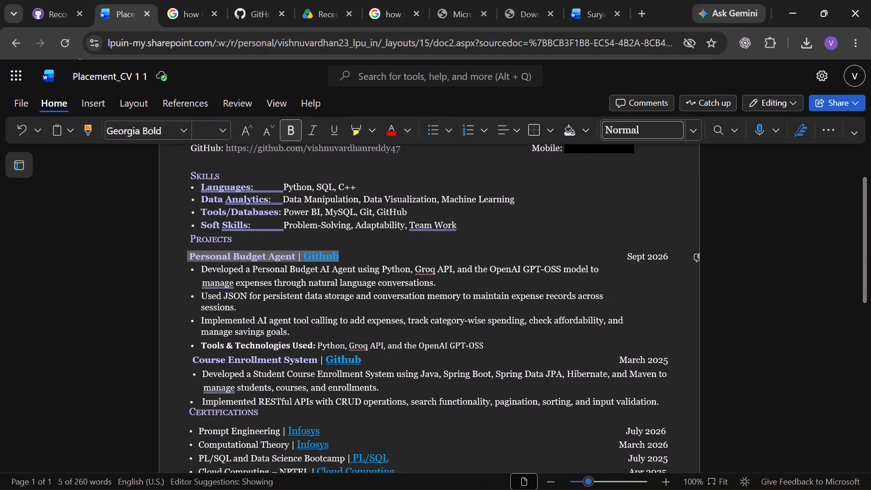
left_click_drag(202, 269, 421, 274)
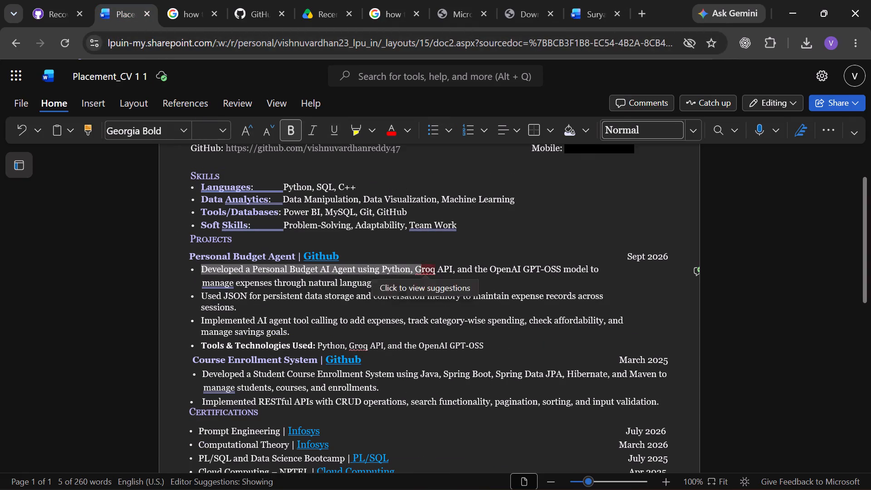
left_click_drag(421, 274, 439, 282)
key("ctrl+c")
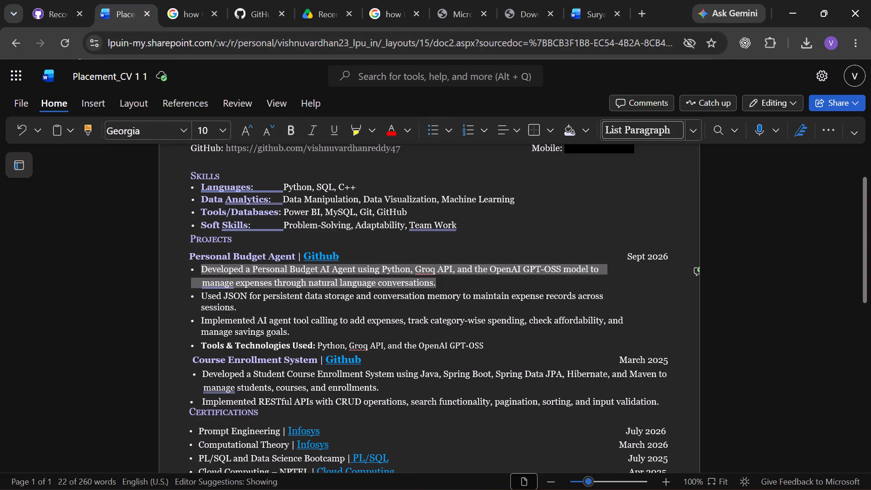
left_click(591, 0)
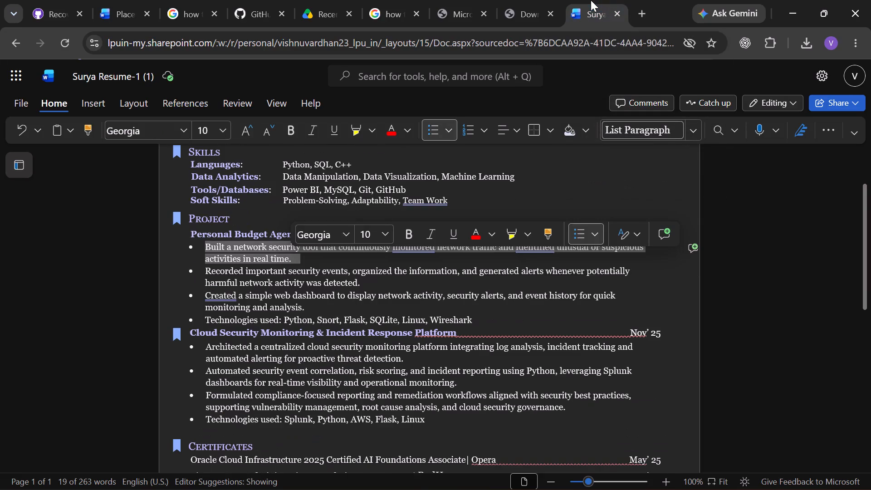
key("ctrl+v")
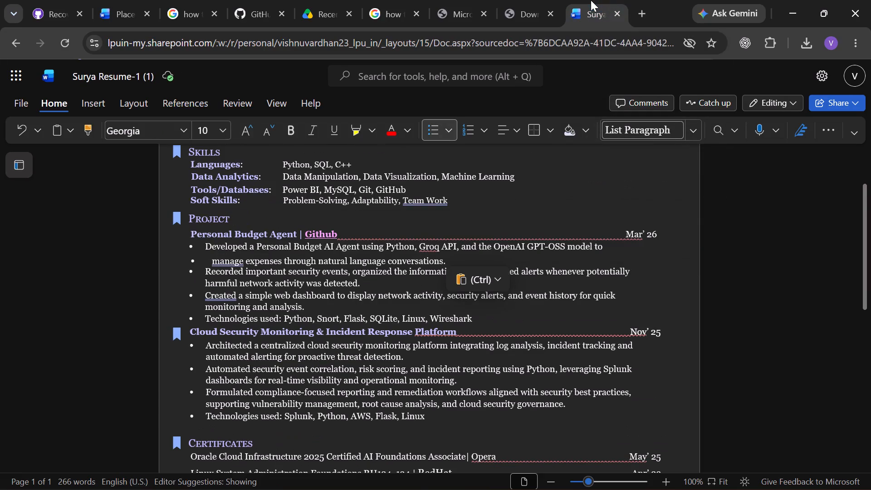
Remove the extra bullet and indent before "manage expenses through natural language conversations" and align that line with the bullet text above.
scroll(323, 151, "left", 2)
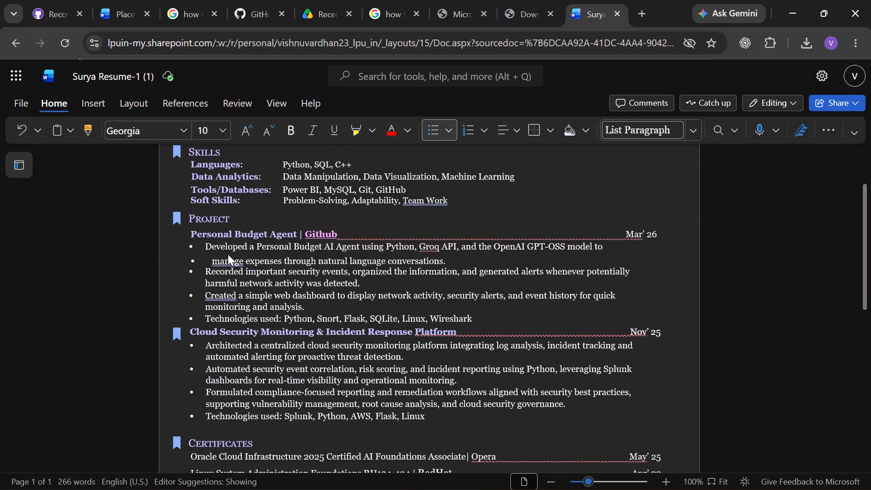
left_click(210, 260)
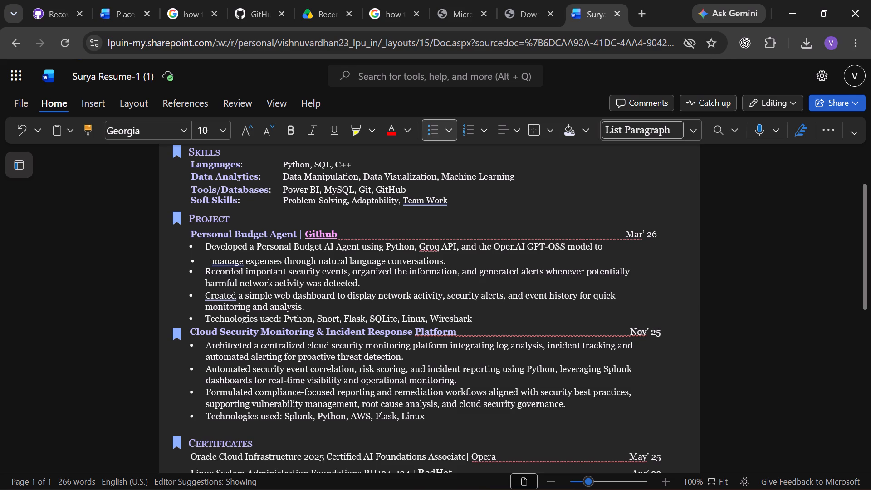
left_click(210, 260)
key("BackSpace")
key("BackSpace")
key("BackSpace")
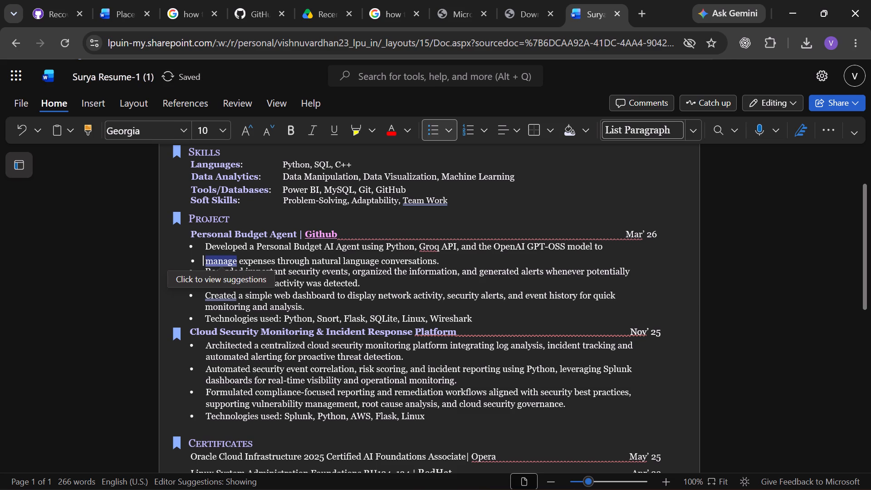
key("BackSpace")
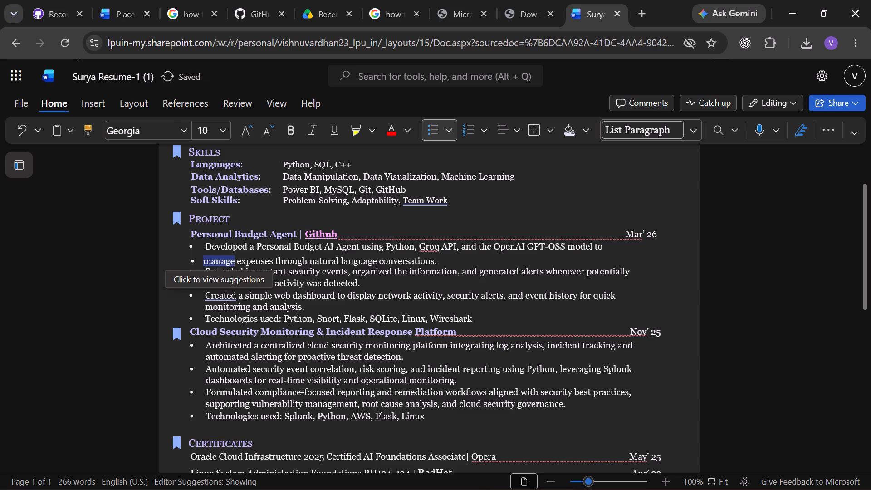
key("BackSpace")
key("Tab")
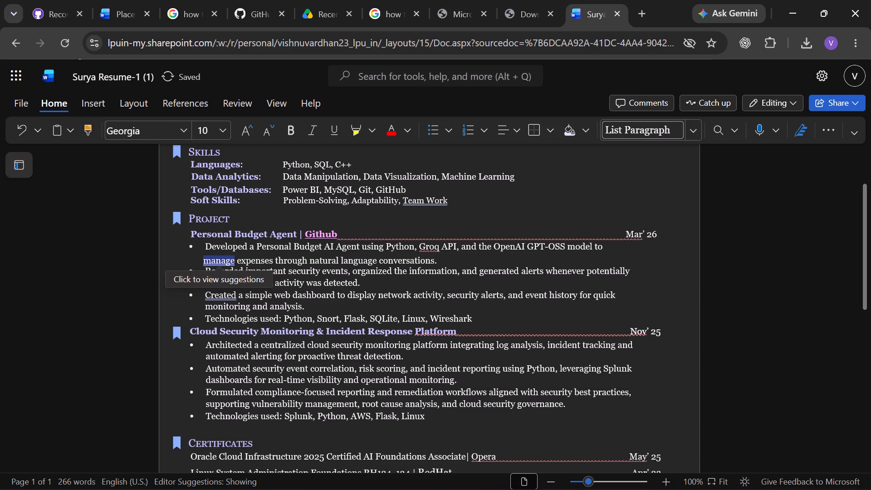
key("space")
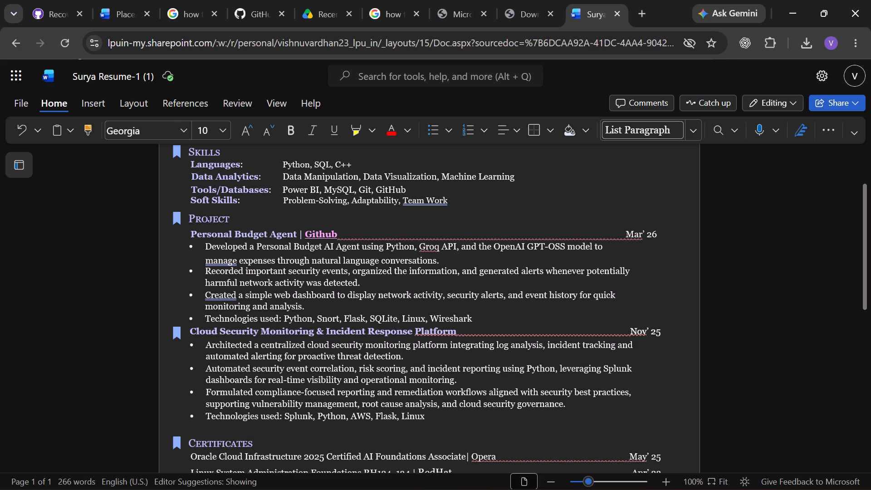
Replace the "Recorded important security events" bullet with the "Used JSON for persistent data storage" bullet from Placement_CV 1 1, and remove the leftover period and empty bullet.
left_click_drag(206, 272, 332, 282)
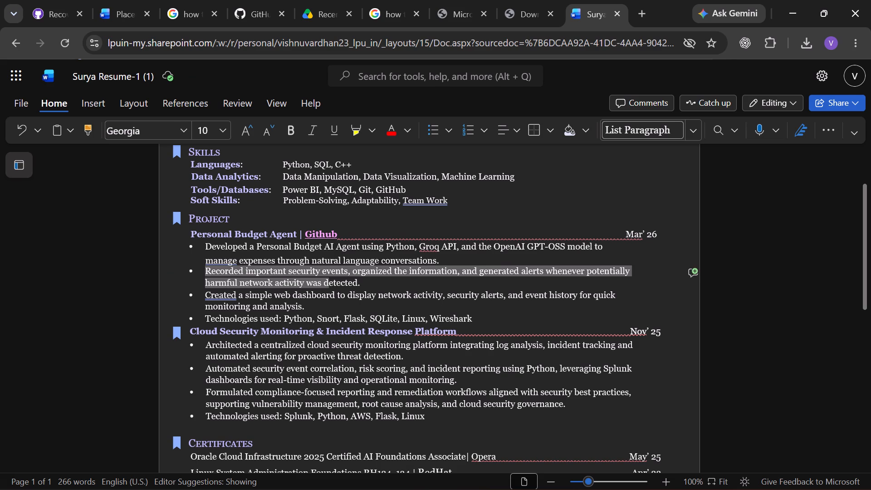
left_click_drag(332, 282, 359, 284)
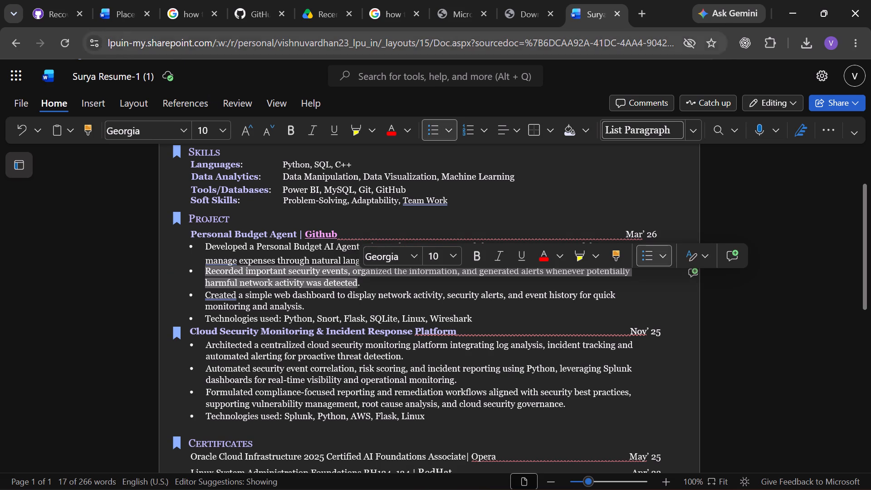
left_click(110, 1)
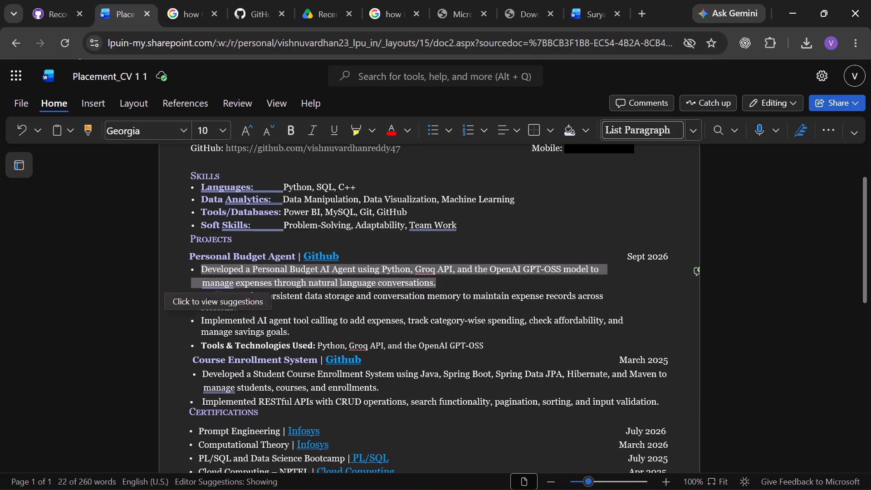
left_click_drag(202, 297, 233, 307)
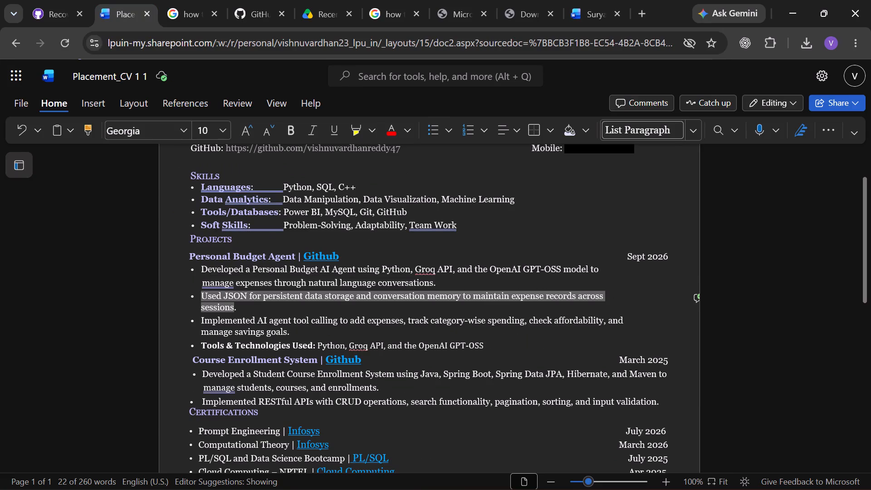
left_click_drag(233, 307, 236, 307)
key("ctrl+c")
left_click(578, 0)
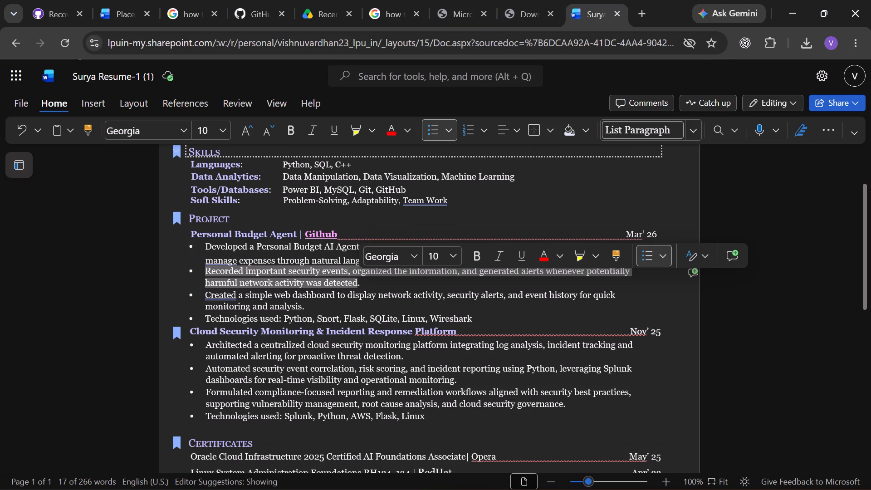
key("ctrl+v")
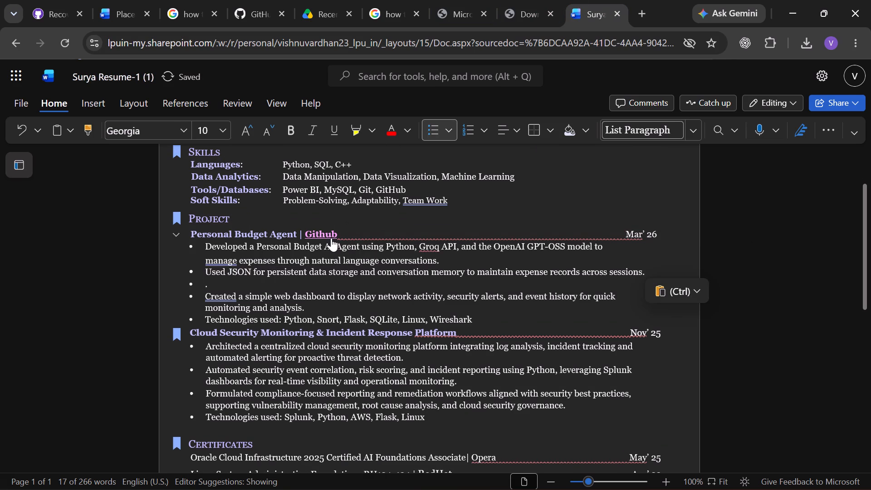
key("Delete")
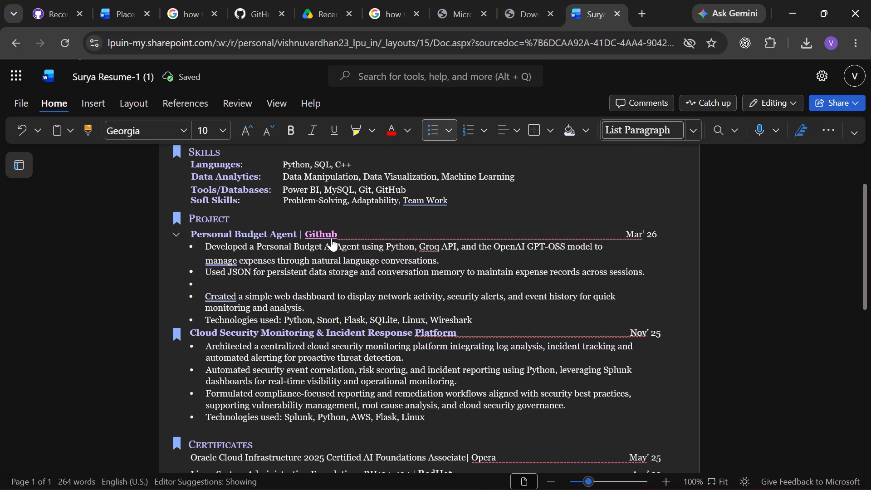
key("BackSpace")
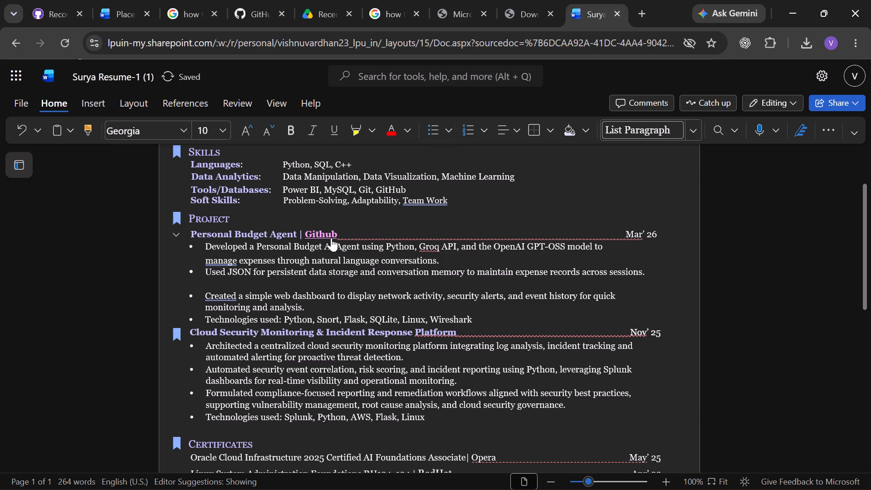
key("BackSpace")
key("Delete")
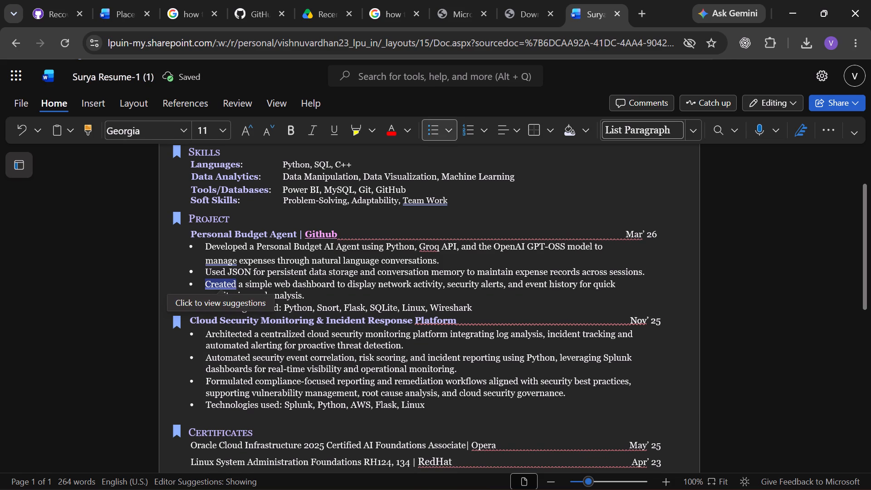
Replace the "Created a simple web dashboard" bullet with the "Implemented AI agent tool calling" bullet from Placement_CV 1 1, and remove the leftover empty bullet.
left_click_drag(206, 286, 270, 291)
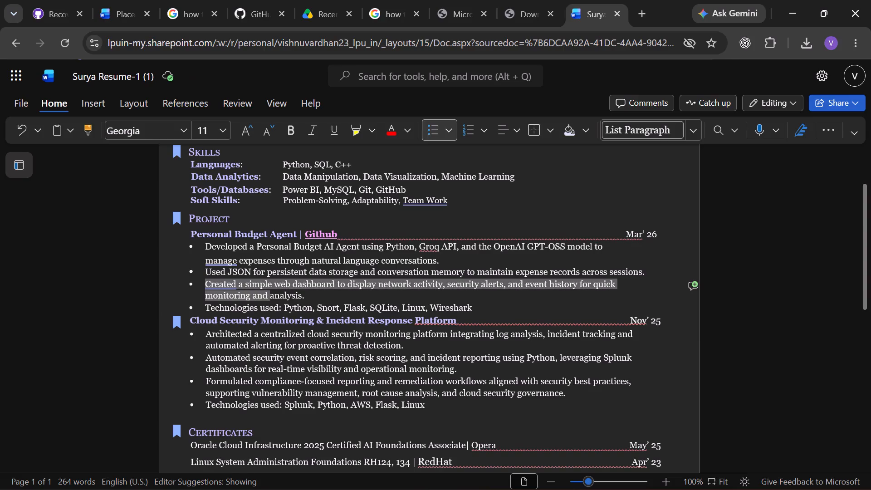
left_click_drag(270, 291, 303, 294)
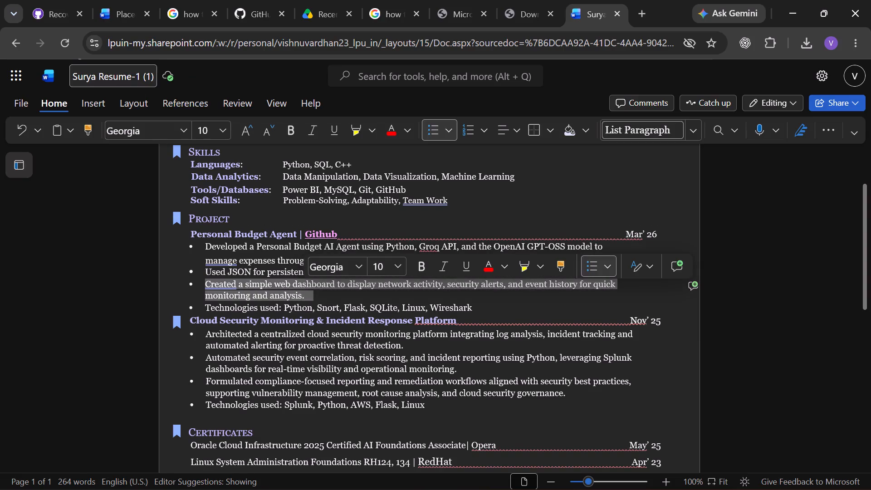
left_click(126, 2)
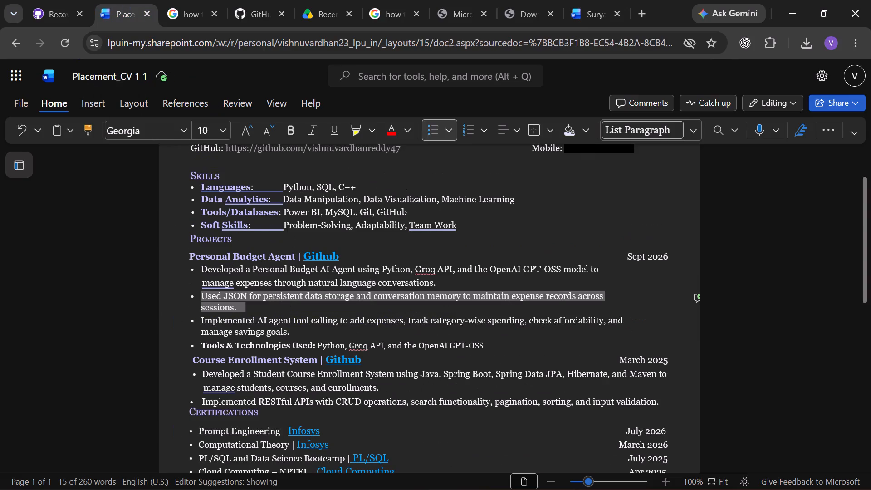
left_click_drag(201, 321, 291, 330)
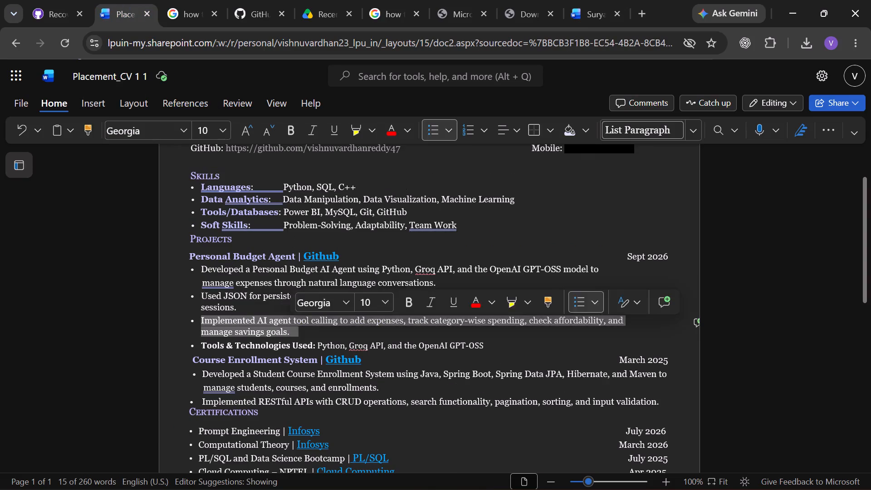
key("ctrl+c")
left_click(580, 10)
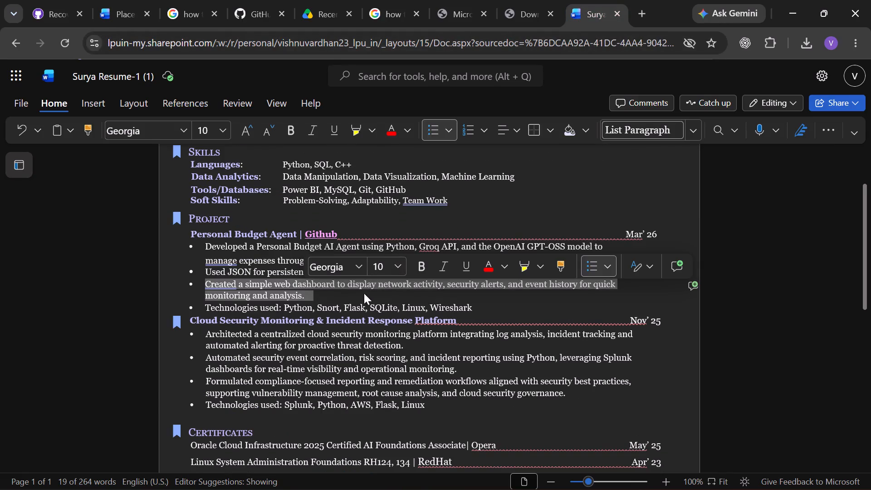
key("ctrl+v")
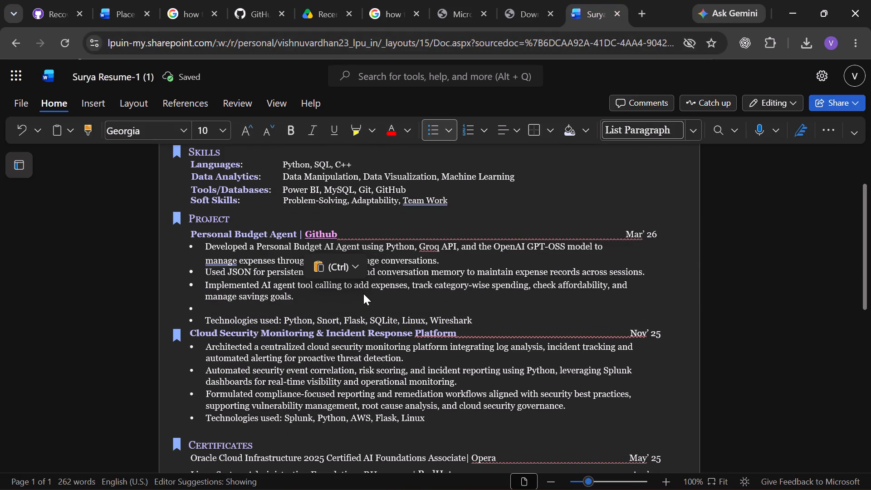
left_click(211, 309)
key("BackSpace")
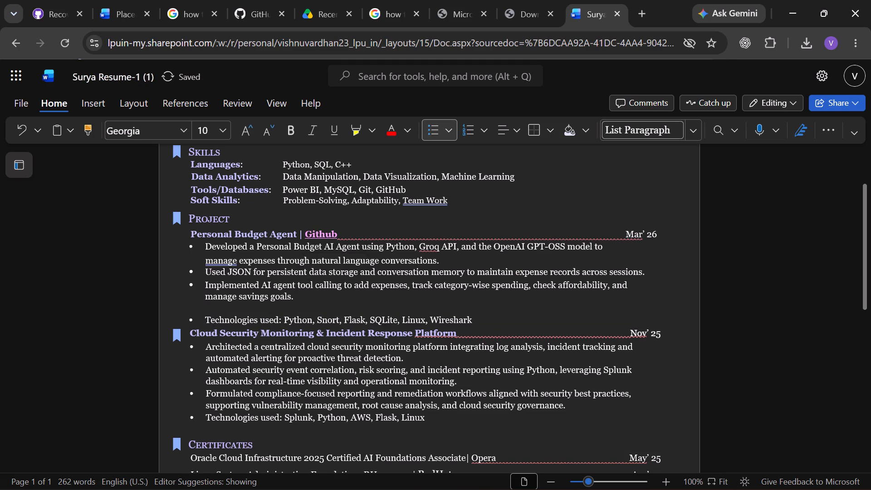
key("Delete")
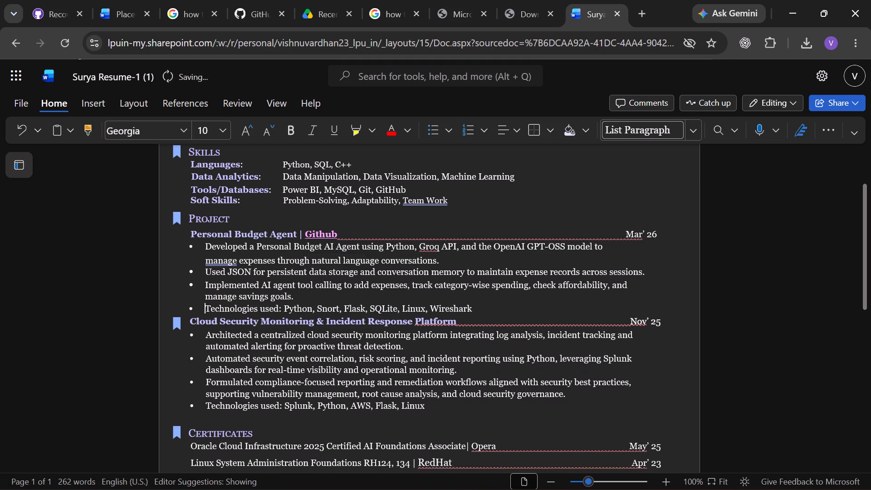
Replace the "Technologies used" bullet under Personal Budget Agent in Surya Resume-1 (1) with the "Tools & Technologies Used" line from Placement_CV 1 1.
left_click(124, 5)
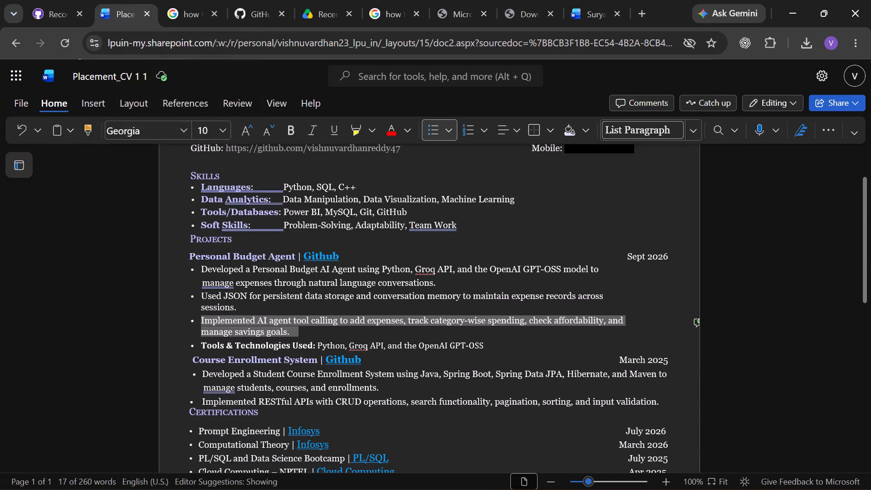
left_click_drag(201, 346, 480, 349)
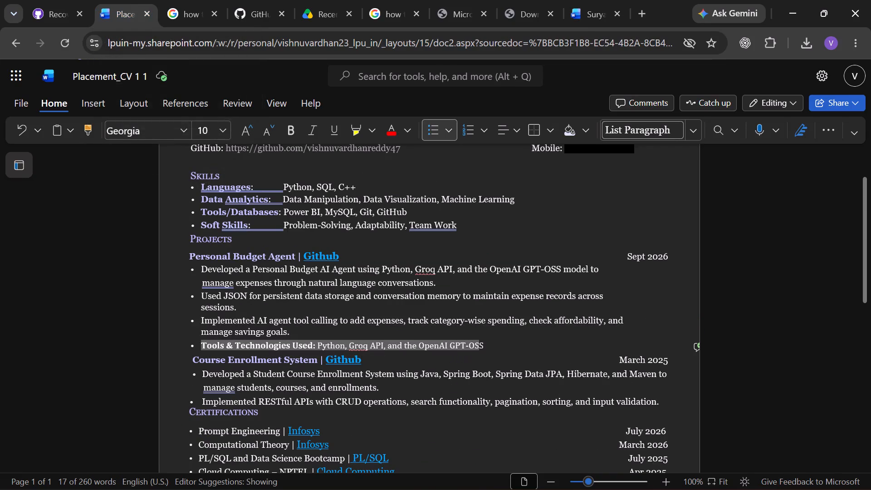
left_click_drag(480, 349, 483, 349)
key("ctrl+c")
left_click(582, 0)
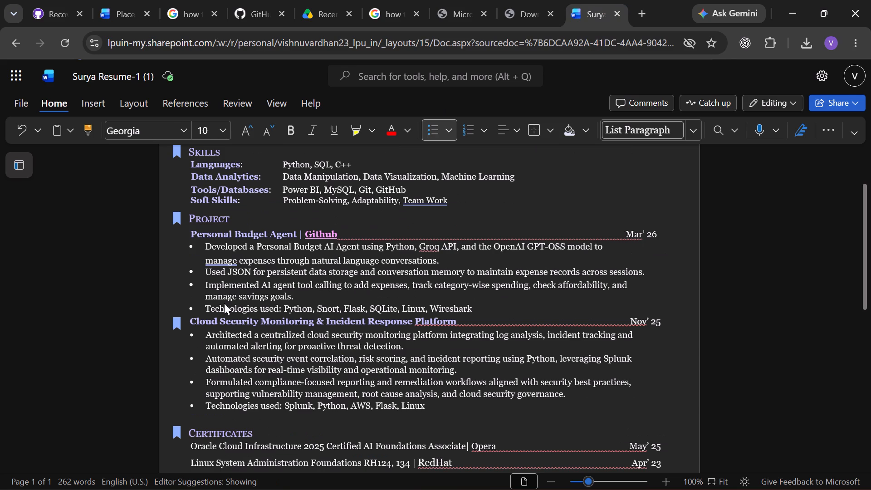
left_click(205, 306)
left_click_drag(206, 307, 208, 307)
left_click_drag(208, 307, 469, 308)
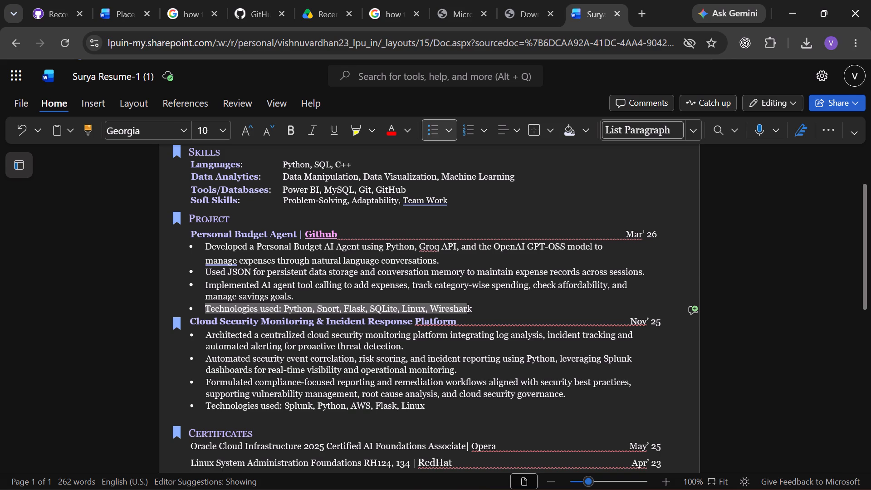
left_click_drag(469, 308, 470, 308)
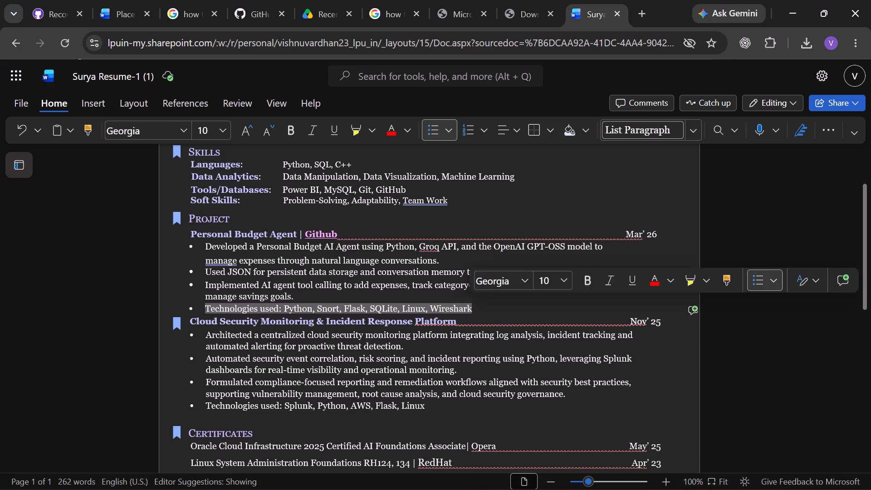
key("ctrl+v")
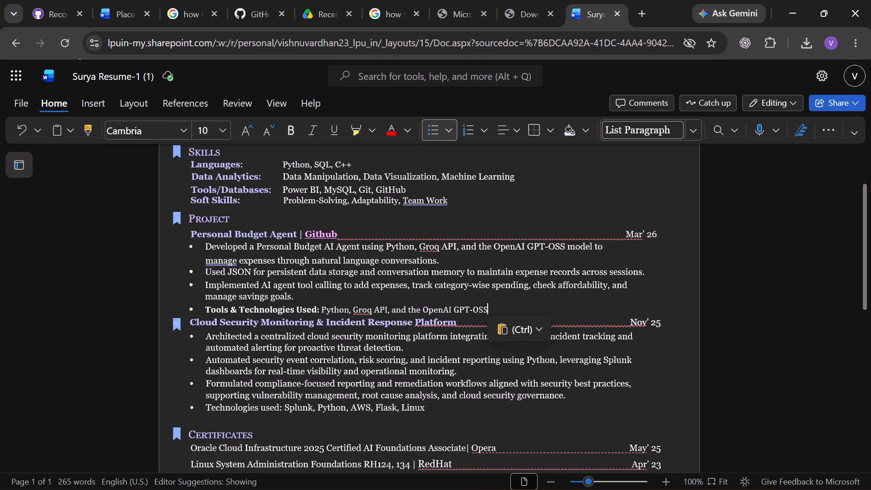
Replace the "Cloud Security Monitoring & Incident Response Platform" project title with "Course Enrollment System | Github" copied from Placement_CV 1 1.
left_click_drag(192, 323, 442, 321)
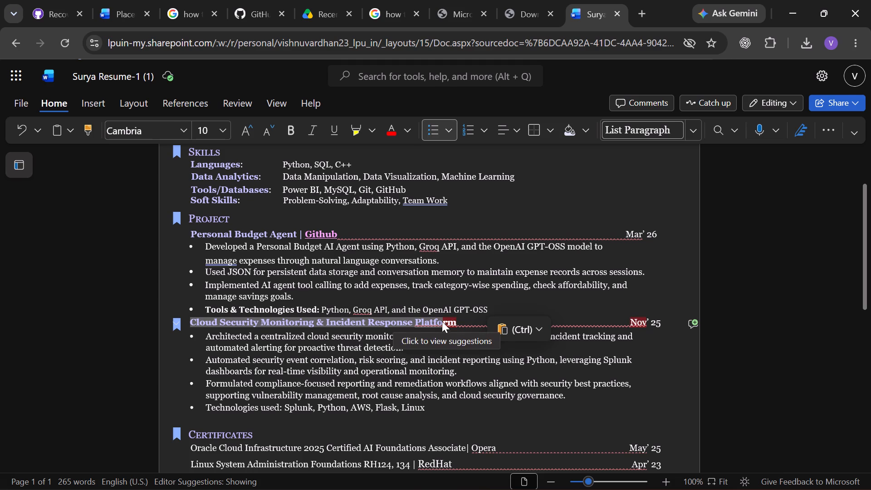
left_click_drag(442, 321, 458, 321)
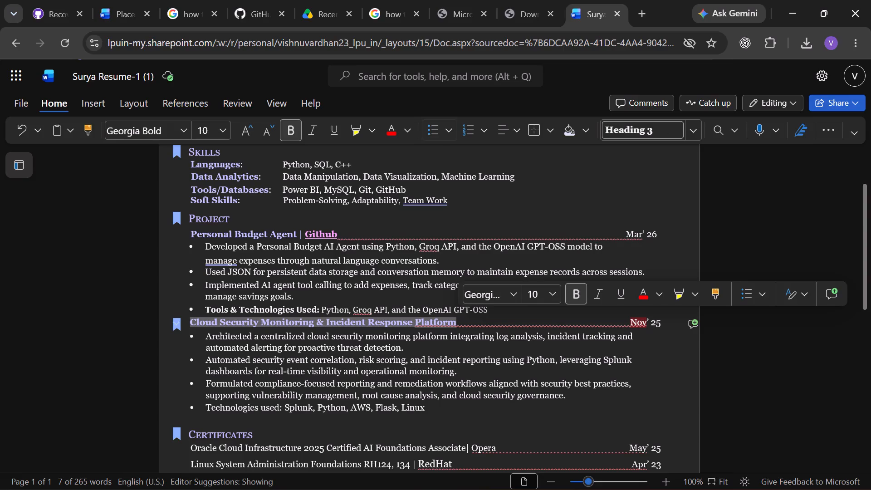
left_click(126, 9)
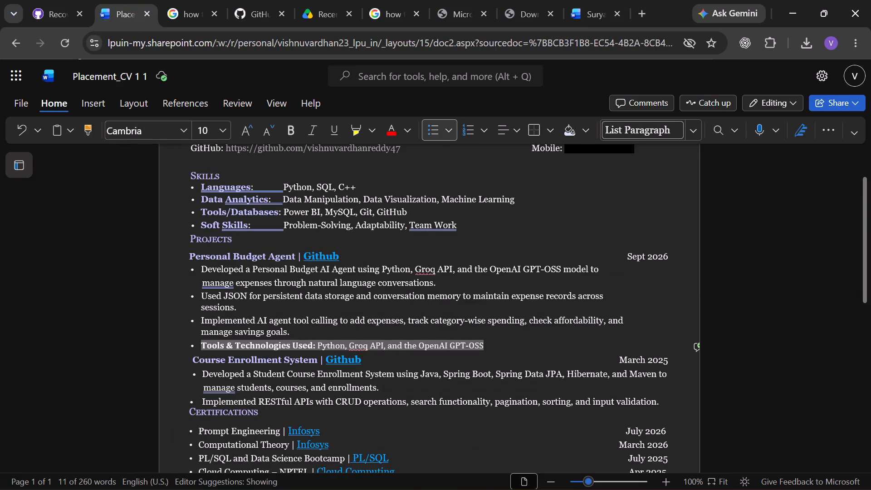
left_click_drag(192, 361, 235, 359)
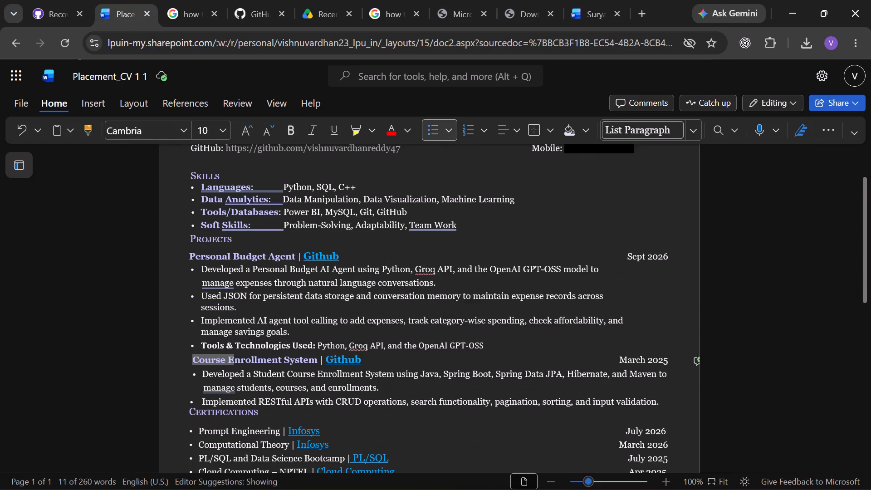
left_click_drag(235, 359, 362, 356)
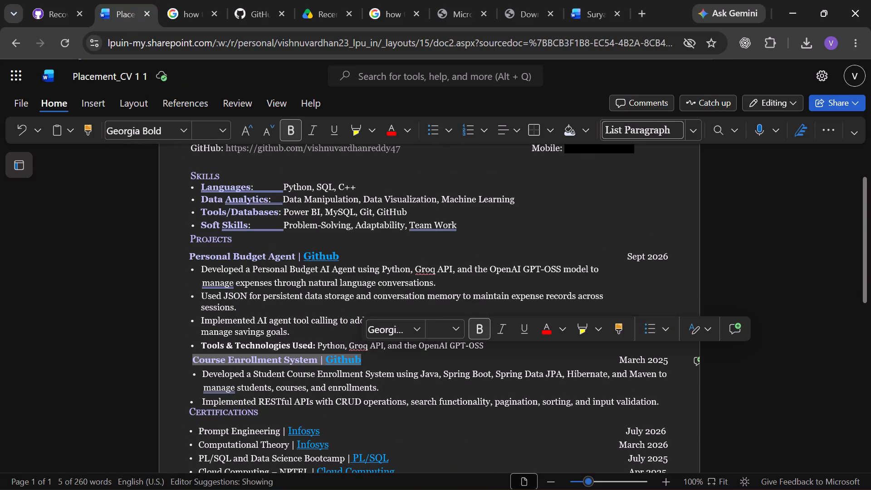
key("ctrl+c")
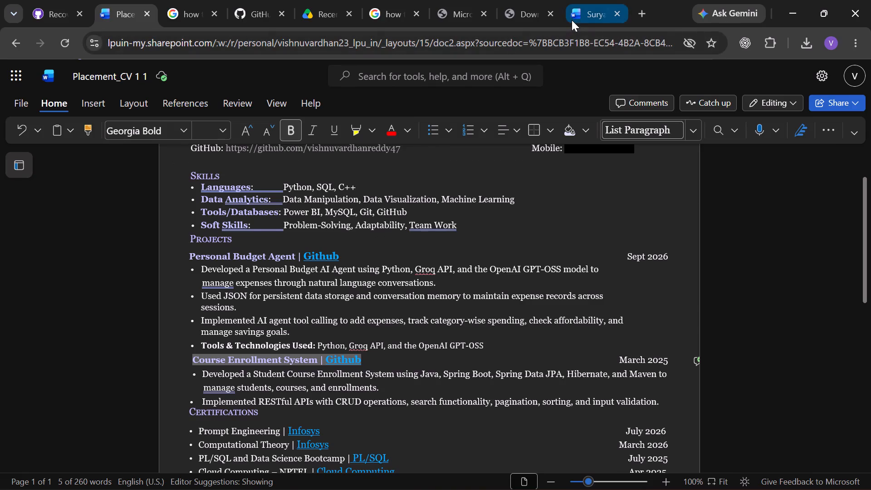
left_click(572, 20)
key("ctrl+v")
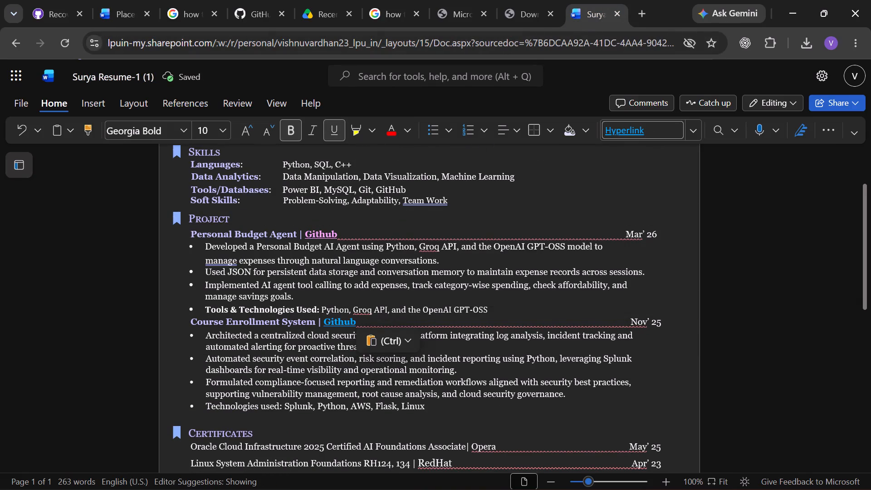
Replace the "Architected a centralized cloud security monitoring platform" bullet with the "Developed a Student Course Enrollment System" bullet from Placement_CV 1 1.
scroll(244, 389, "down", 2)
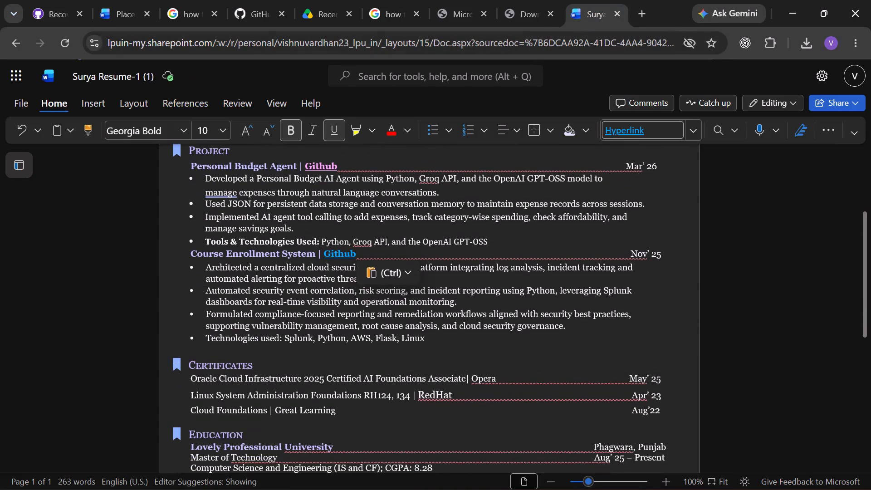
left_click_drag(207, 269, 385, 286)
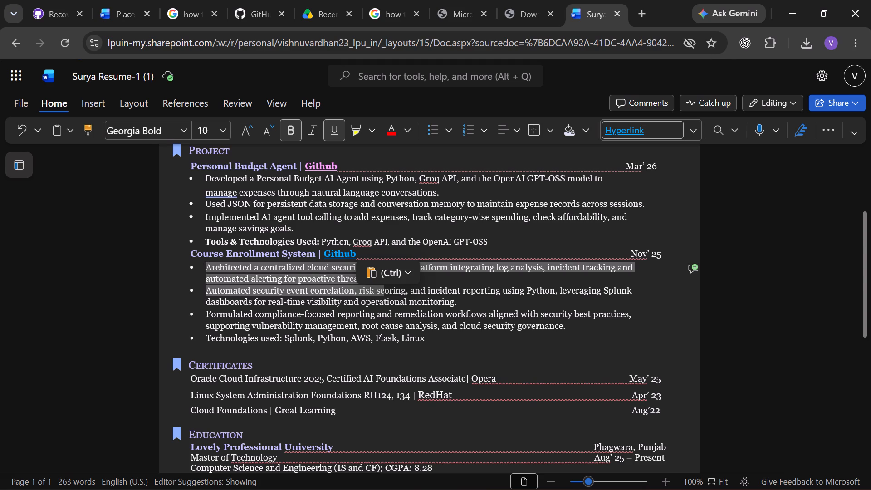
left_click_drag(385, 286, 437, 283)
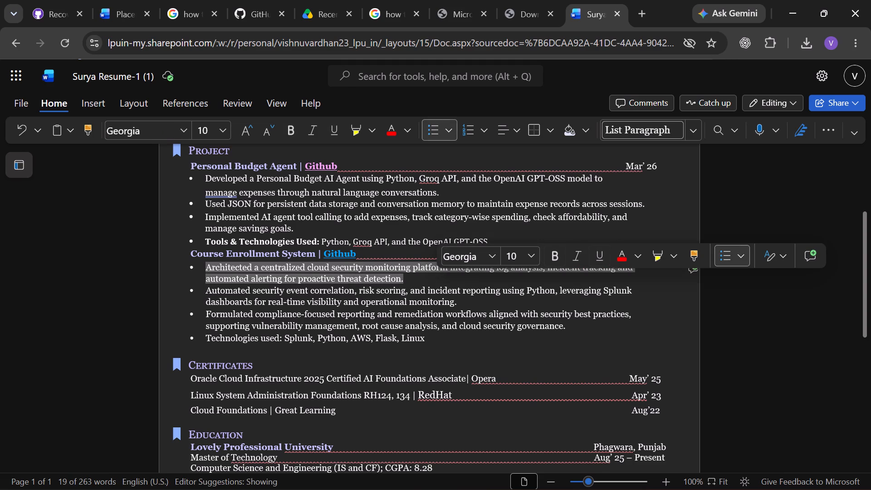
left_click(121, 15)
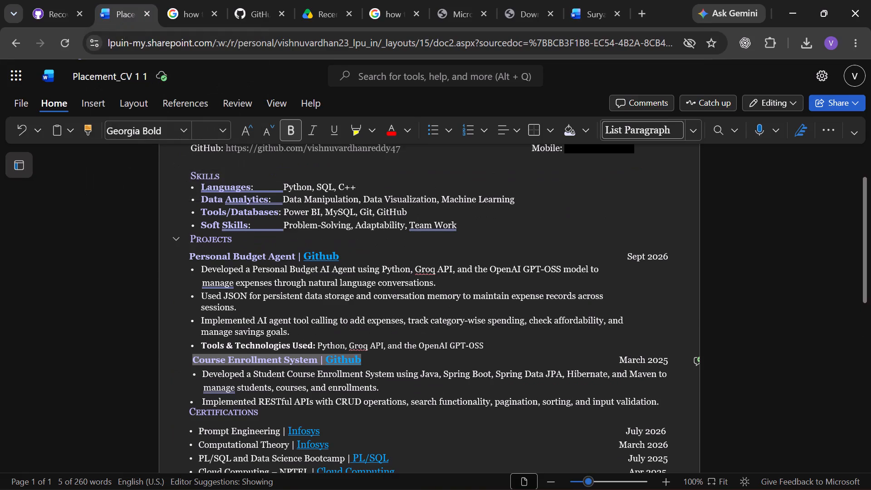
scroll(202, 234, "down", 1)
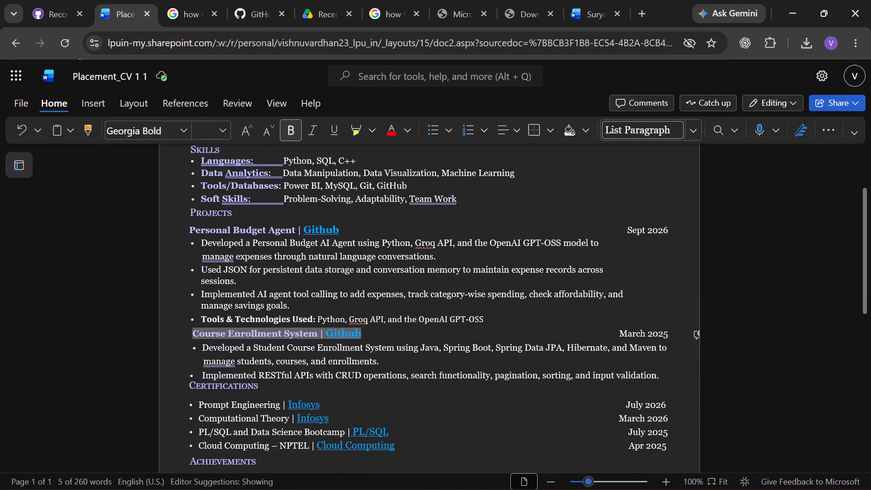
left_click_drag(203, 348, 353, 355)
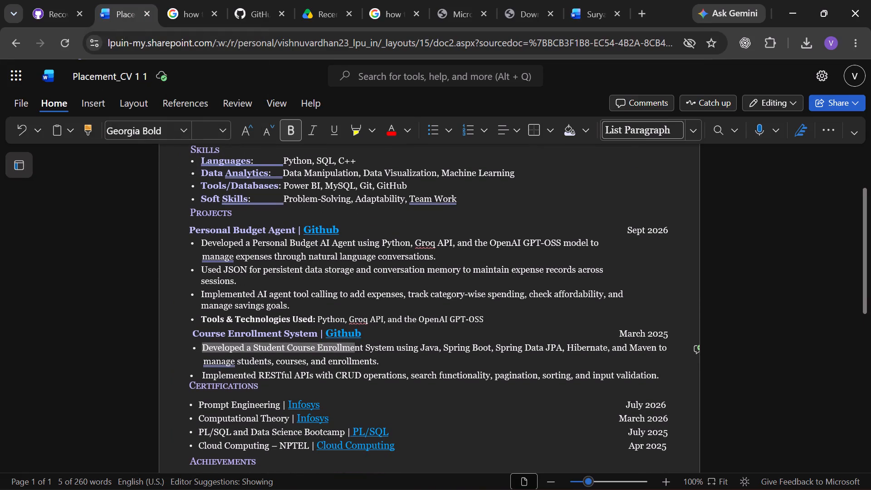
left_click_drag(353, 355, 379, 362)
key("ctrl+c")
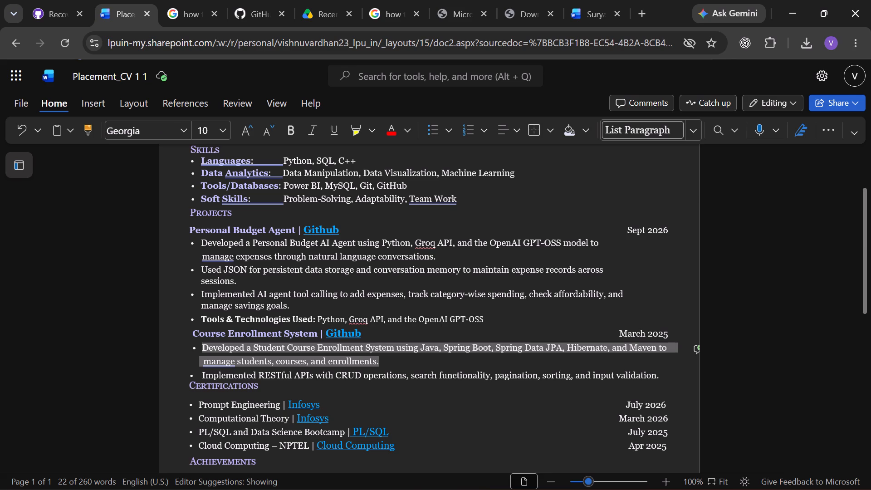
left_click(576, 8)
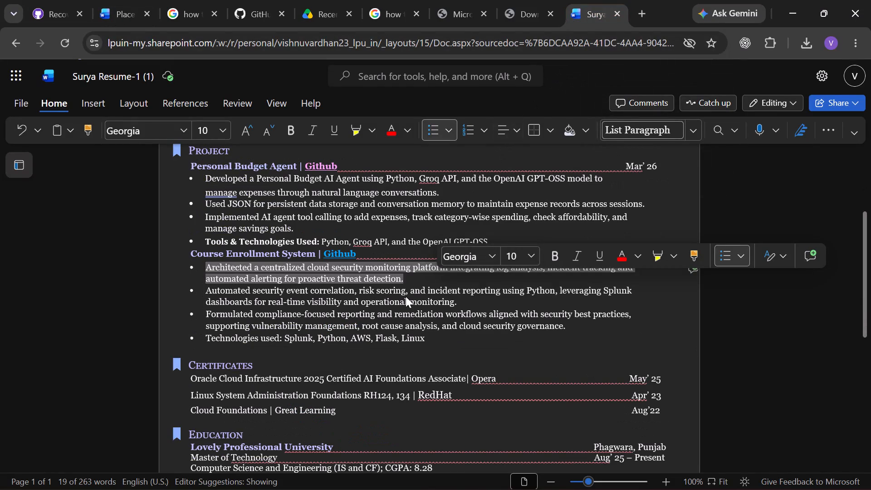
key("ctrl+v")
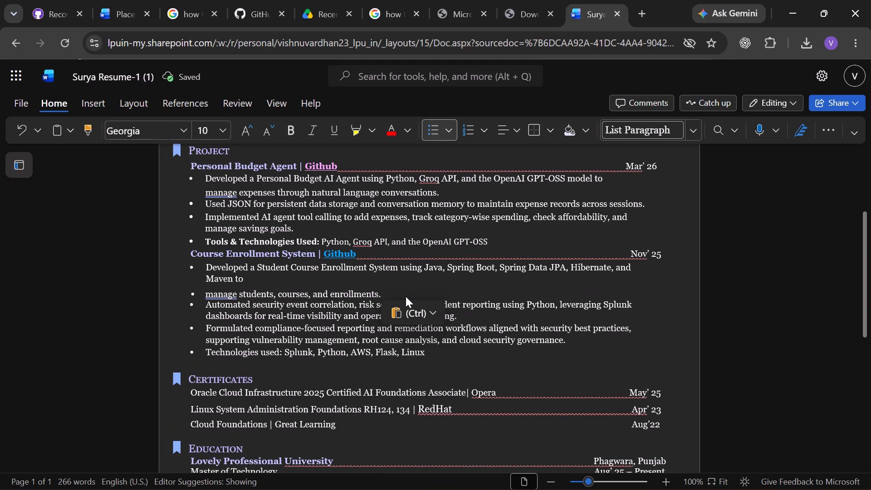
Remove the extra bullet and line break before "manage students, courses, and enrollments" so it continues directly after "Maven to".
left_click(206, 294)
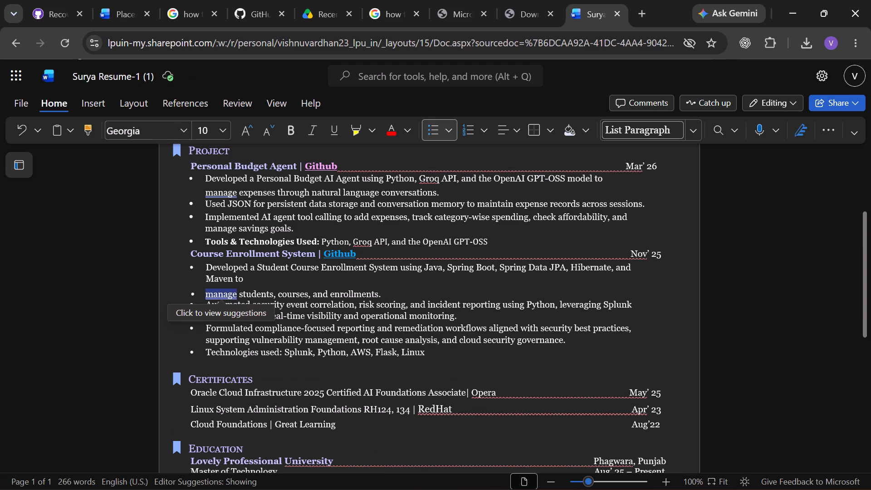
left_click(206, 294)
key("BackSpace")
key("BackSpace")
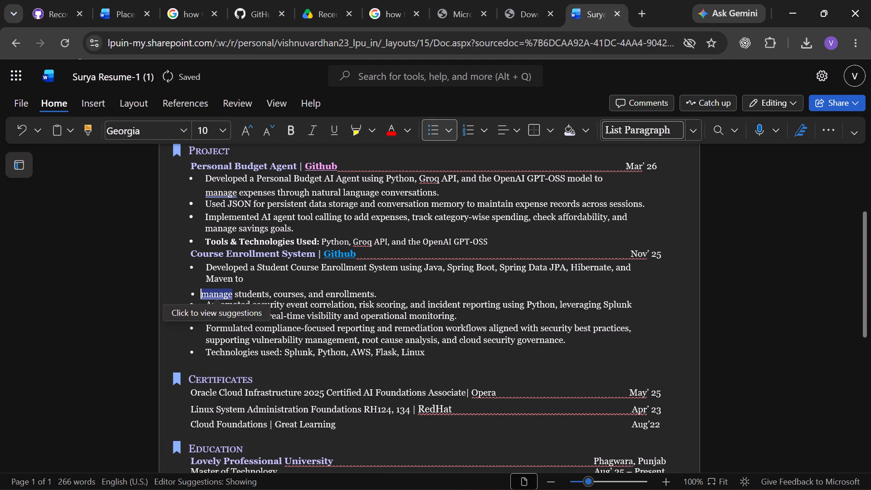
key("BackSpace")
key("BackSpace")
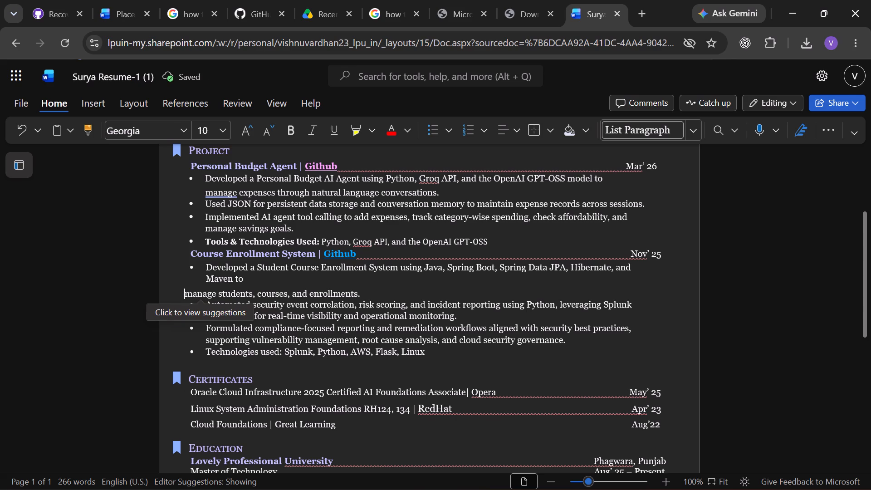
key("BackSpace")
key("BackSpace")
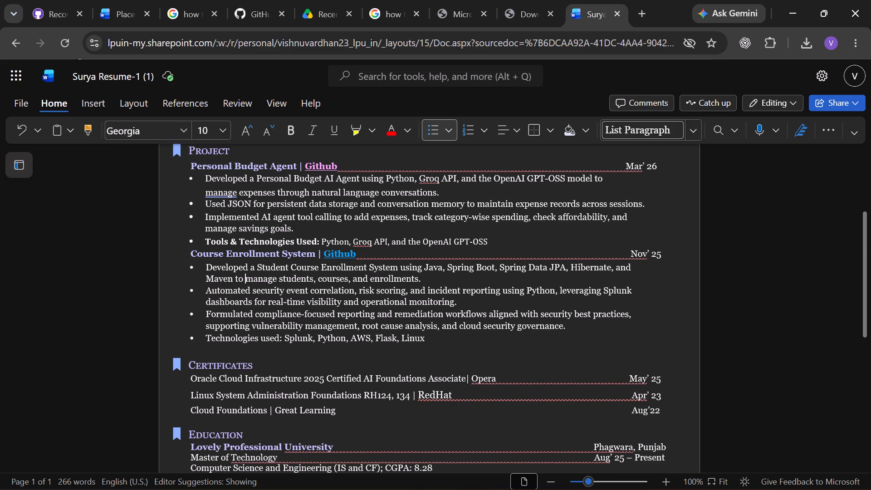
Replace the "Automated security event correlation" bullet with the "Implemented RESTful APIs with CRUD operations" bullet copied from Placement_CV 1 1.
left_click_drag(206, 291, 456, 305)
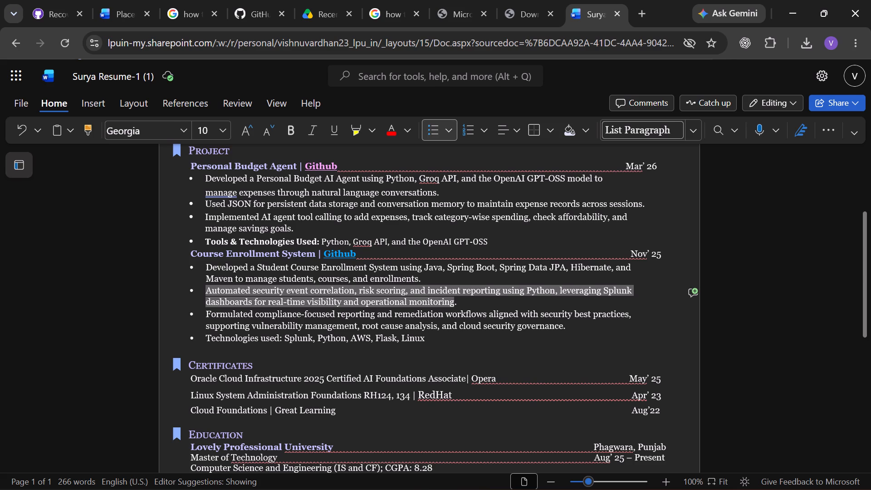
left_click_drag(456, 305, 457, 305)
left_click(119, 0)
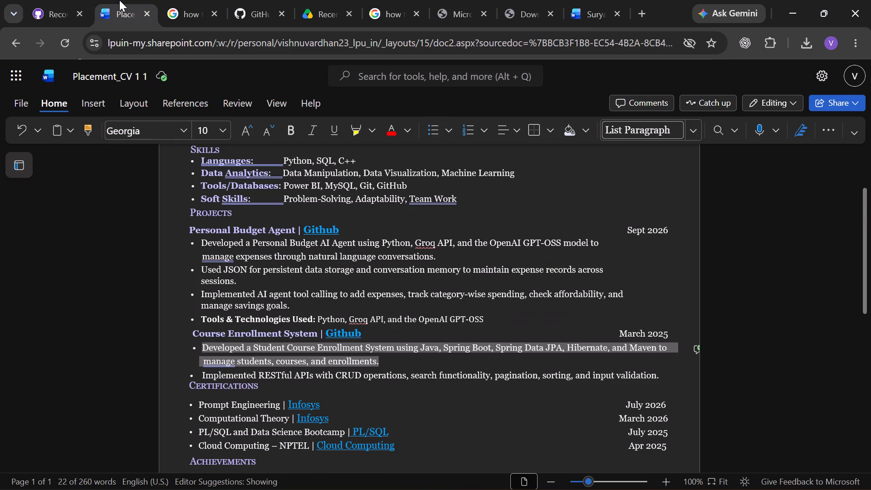
scroll(242, 260, "up", 1)
left_click(203, 376)
left_click_drag(203, 376, 647, 377)
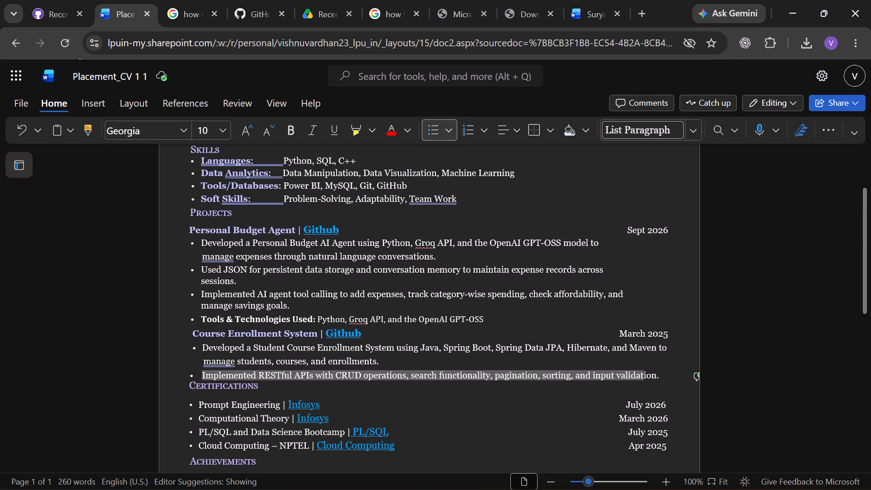
left_click_drag(647, 377, 658, 377)
left_click_drag(658, 377, 658, 377)
key("ctrl+c")
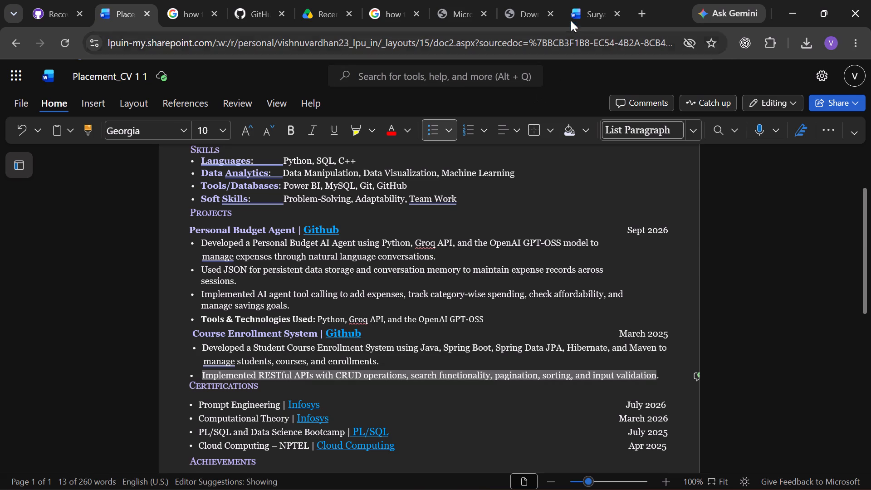
left_click(575, 6)
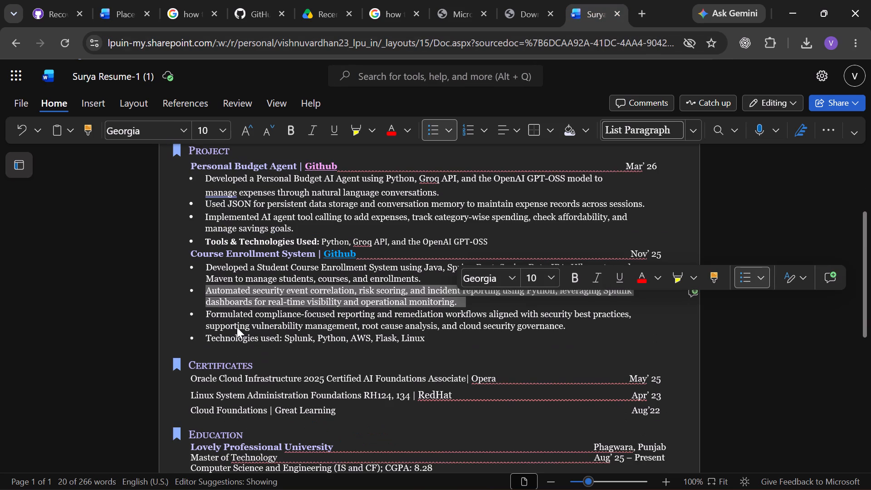
key("ctrl+v")
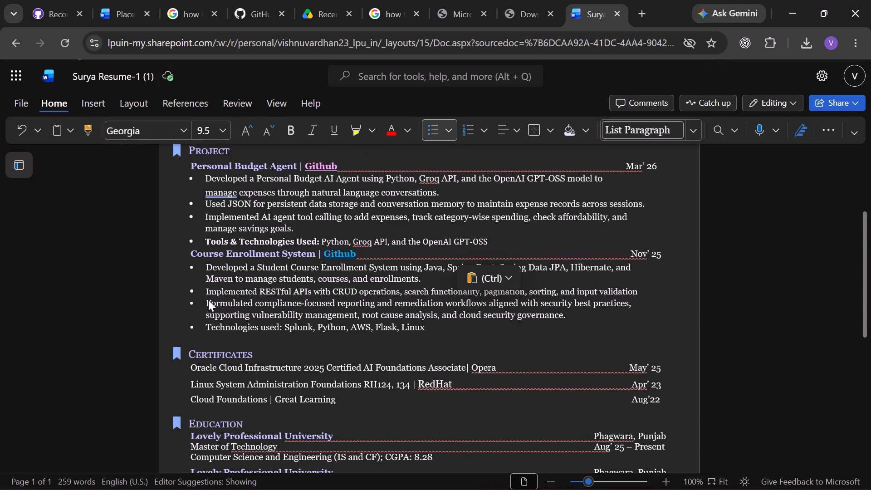
left_click_drag(206, 299, 307, 299)
left_click_drag(307, 299, 206, 305)
left_click_drag(206, 305, 303, 313)
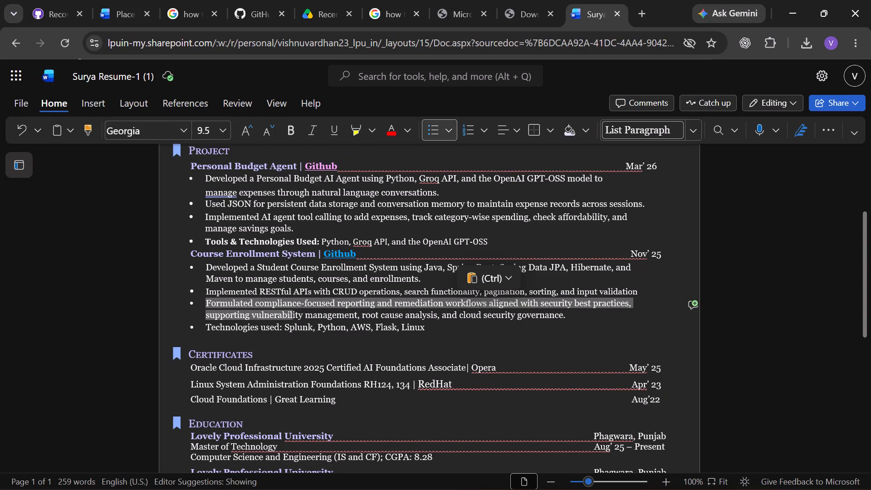
left_click_drag(303, 313, 566, 320)
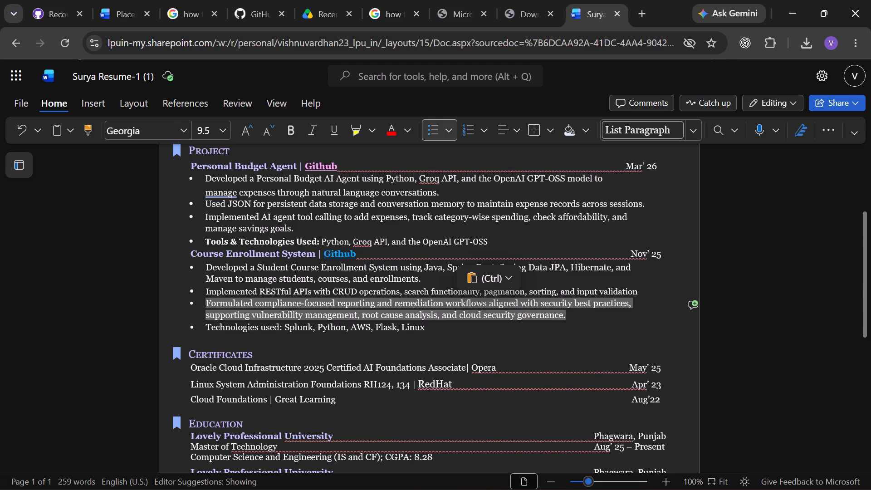
left_click_drag(566, 320, 565, 320)
key("ctrl+v")
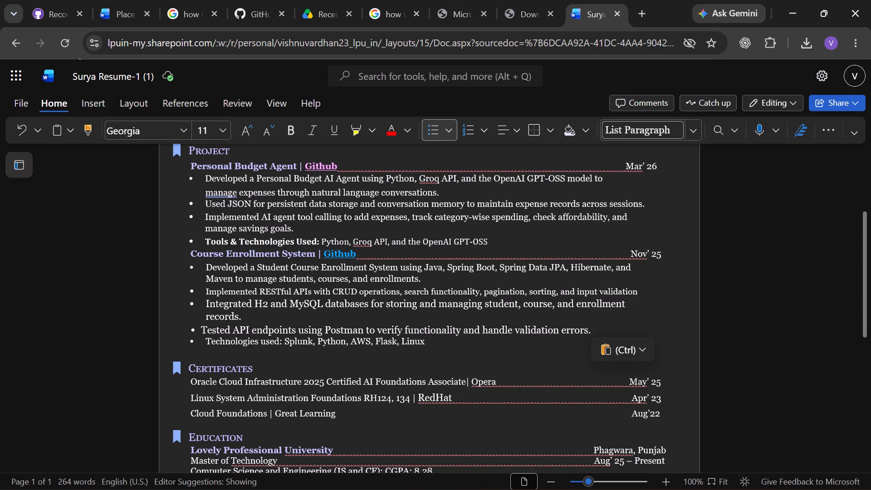
Set the font size of the "Integrated H2 and MySQL databases" and "Tested API endpoints" bullets to 10, like the project's first bullet.
left_click_drag(206, 268, 405, 278)
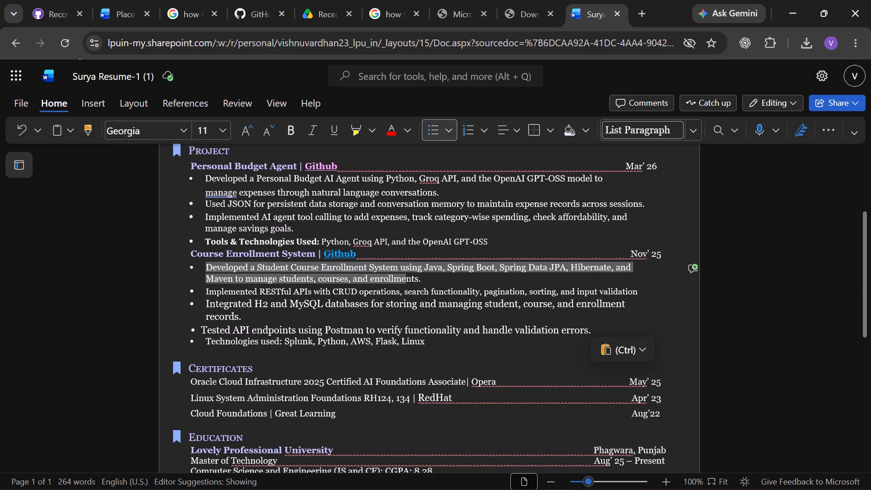
left_click_drag(405, 278, 421, 279)
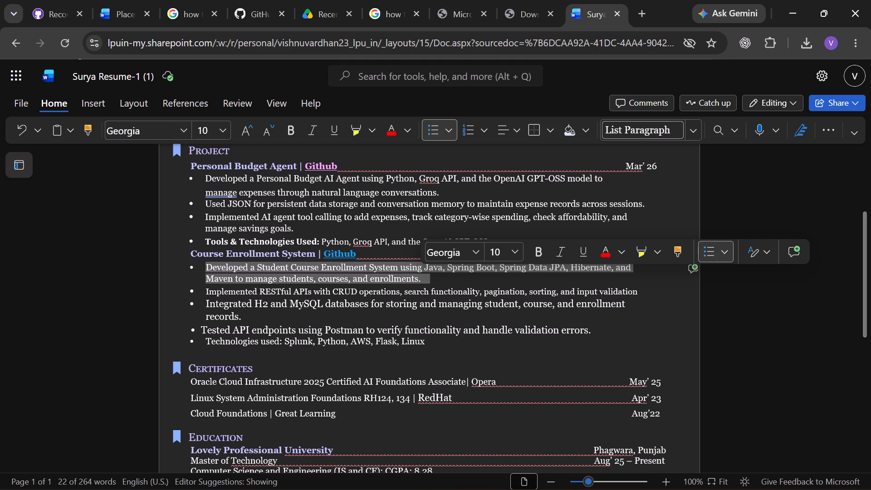
left_click_drag(206, 304, 238, 314)
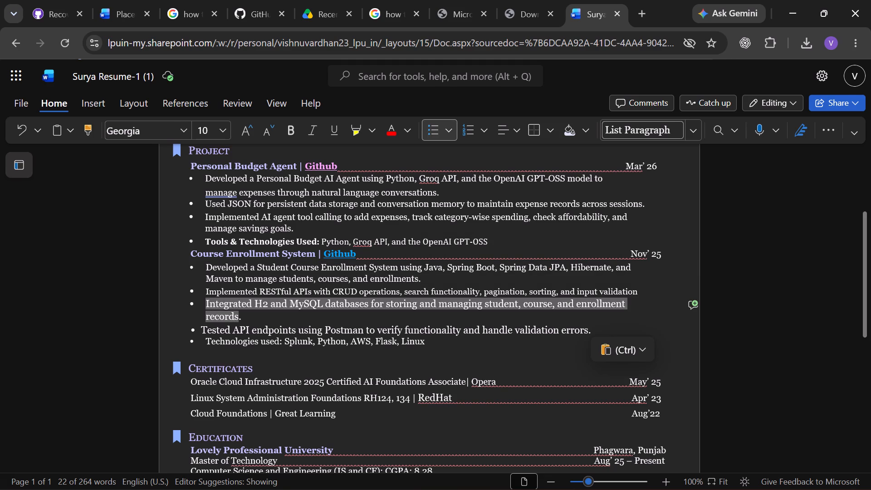
left_click_drag(238, 314, 241, 315)
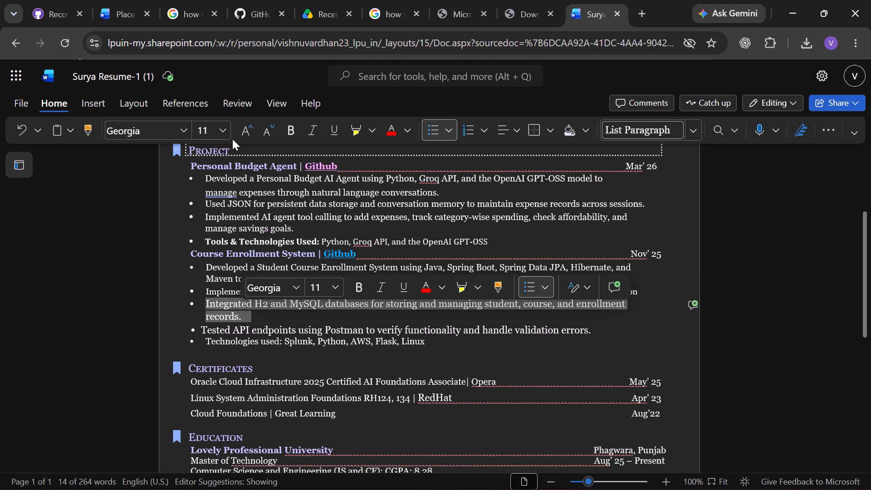
left_click(227, 134)
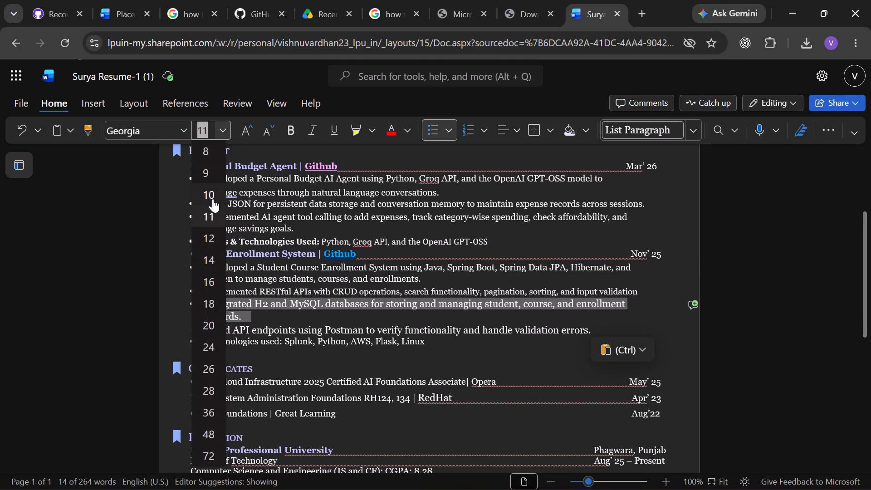
left_click(213, 199)
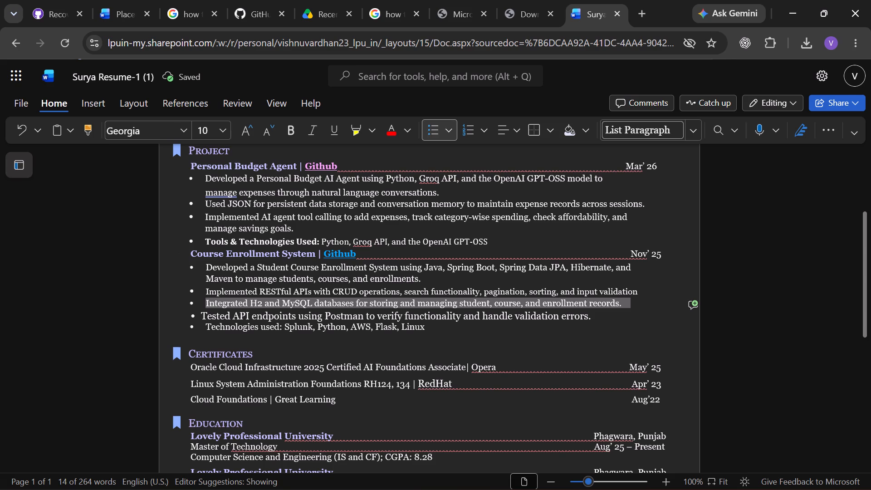
triple_click(201, 315)
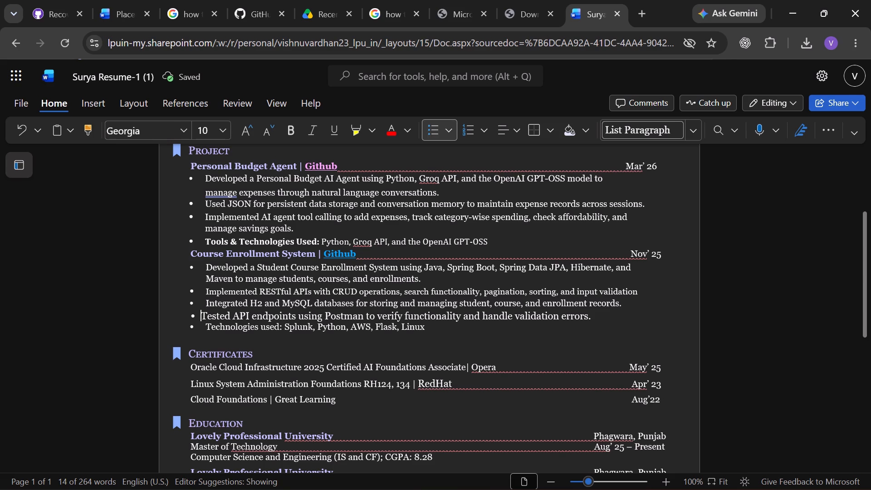
left_click(201, 315)
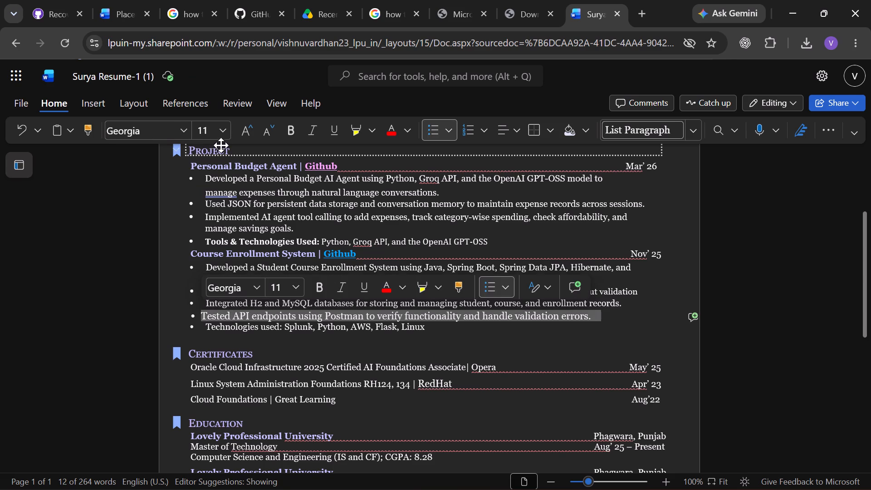
left_click(222, 138)
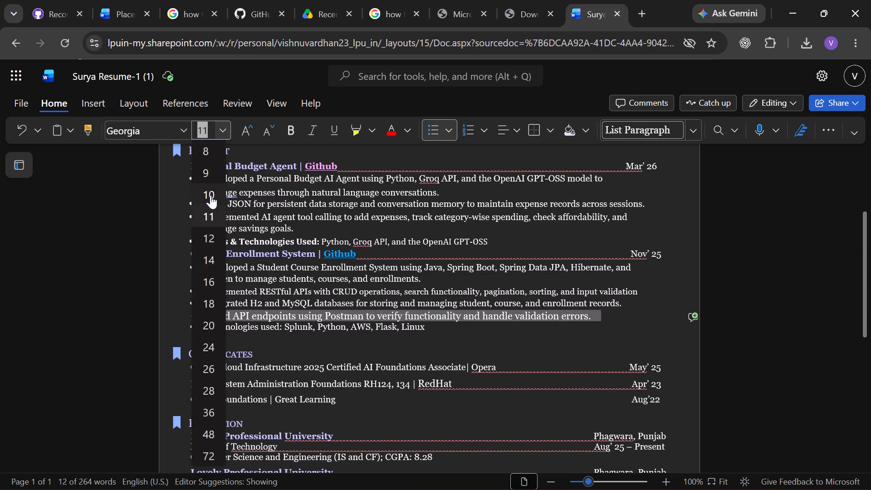
left_click(210, 195)
Set the font size of the "Implemented RESTful APIs" bullet to 10 and compare it with the "Developed a Student Course Enrollment System" bullet.
triple_click(225, 294)
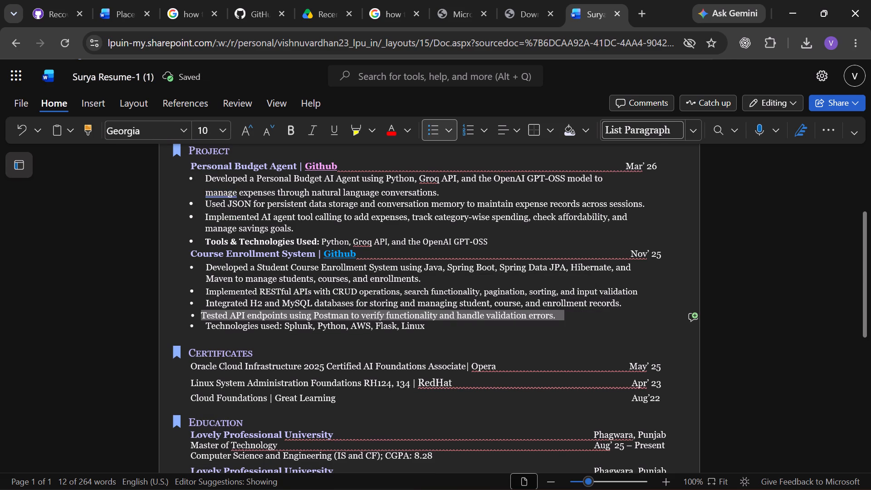
left_click(225, 294)
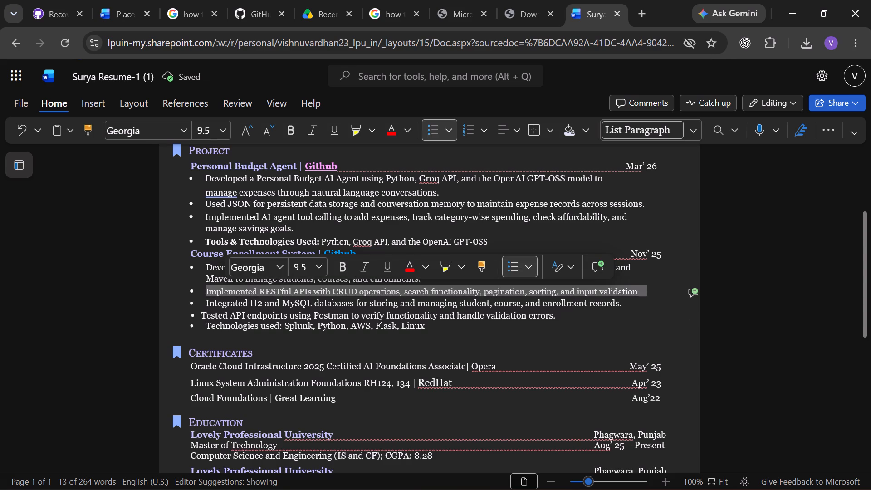
left_click(221, 133)
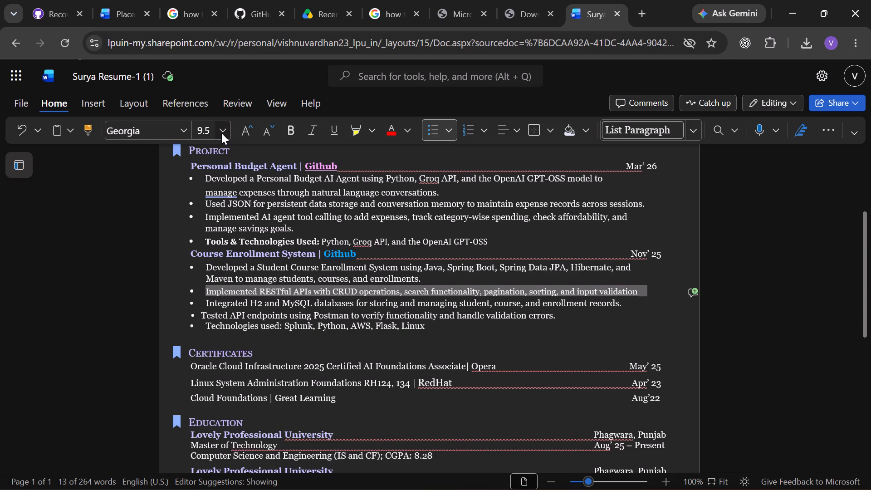
left_click(215, 200)
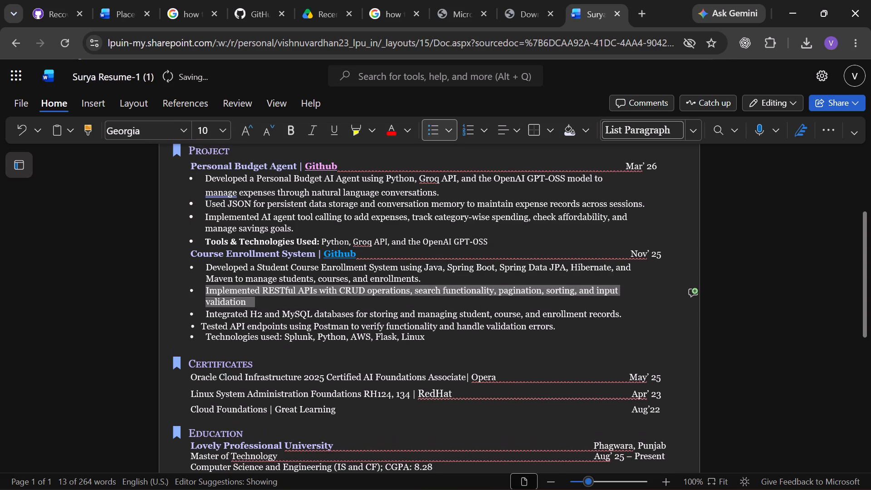
triple_click(215, 270)
left_click(215, 270)
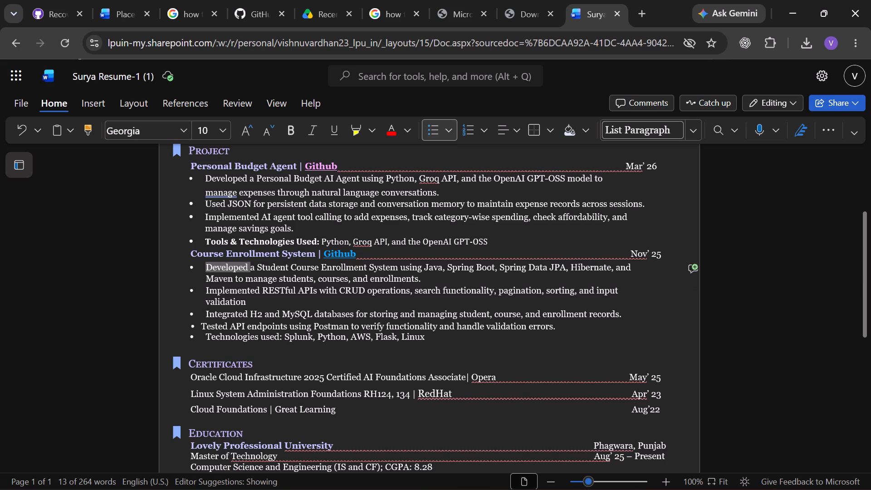
triple_click(215, 270)
left_click(215, 270)
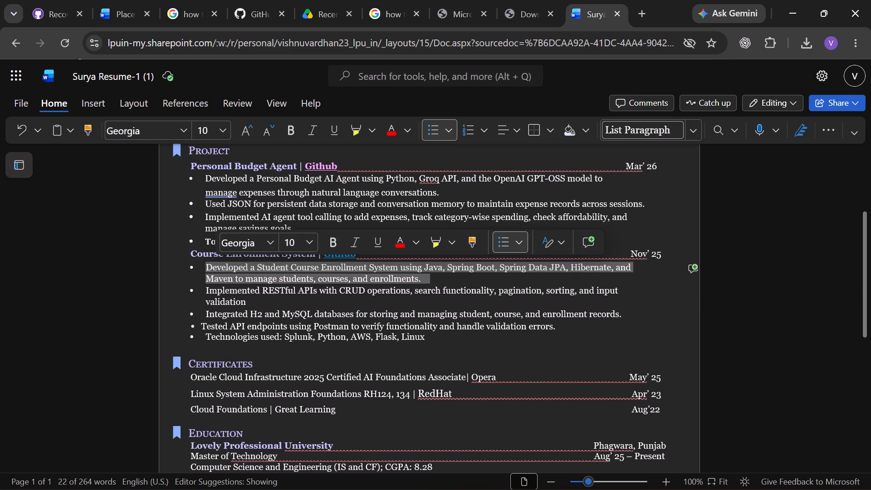
left_click(201, 325)
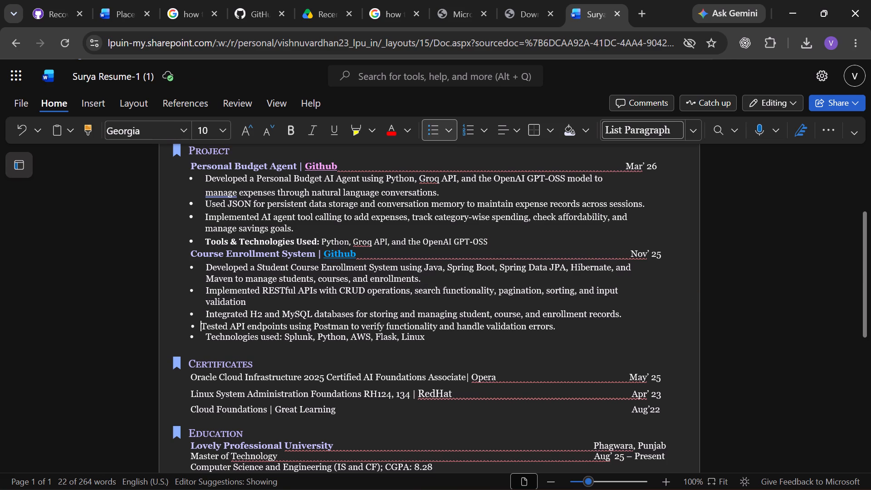
key("space")
key("space")
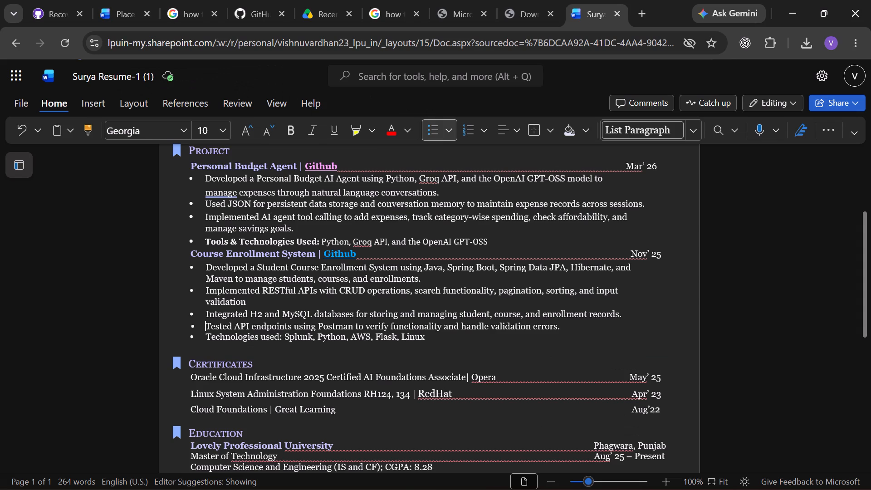
left_click_drag(285, 336, 308, 336)
left_click_drag(308, 336, 380, 201)
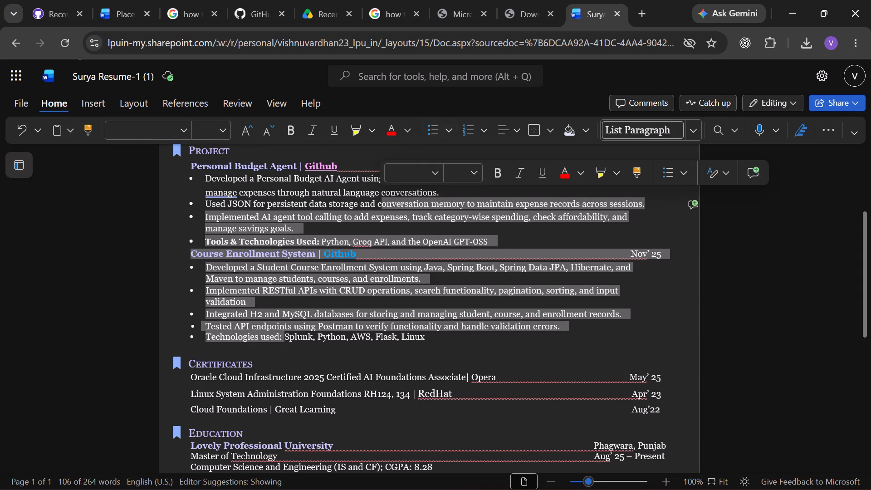
left_click(368, 352)
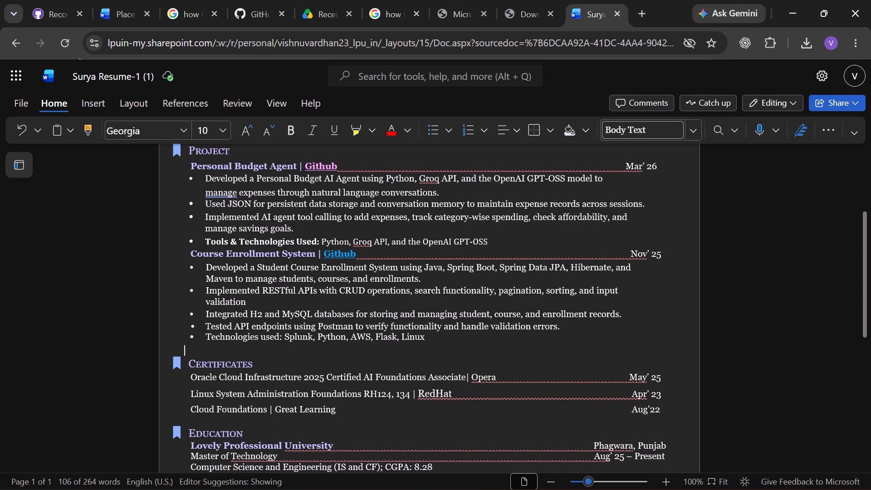
left_click_drag(285, 338, 421, 341)
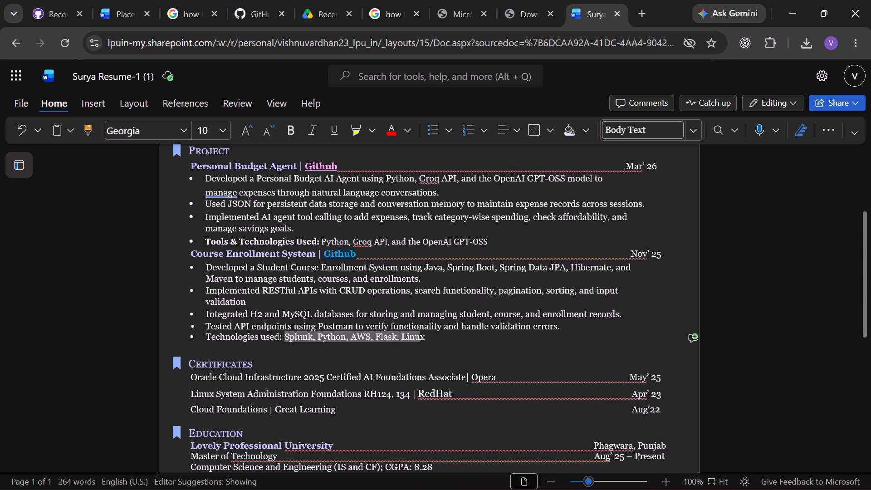
left_click_drag(421, 341, 427, 339)
key("ctrl+v")
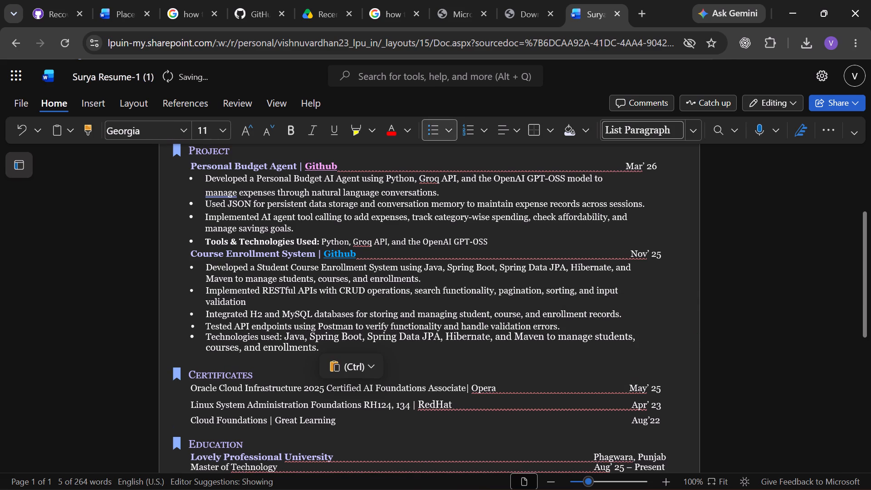
Delete "to manage students, courses, and enrollments." from the Technologies used bullet, ending the list at "Maven".
key("BackSpace")
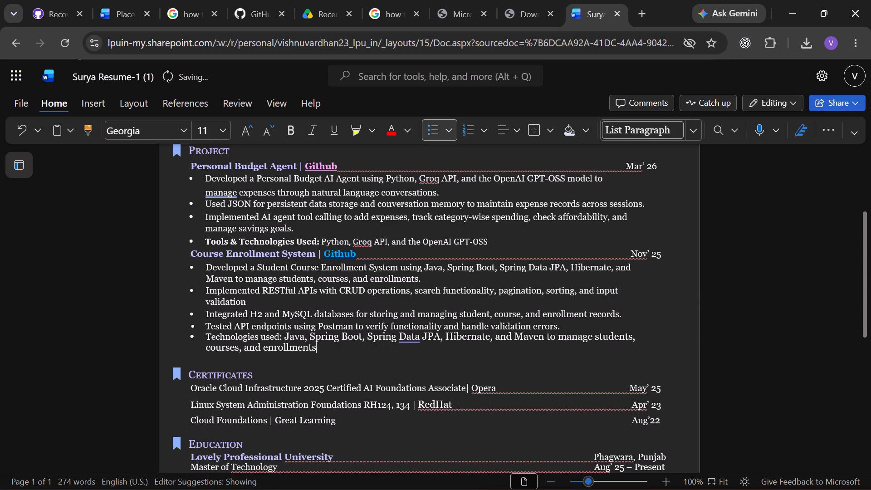
key("BackSpace")
key("BackSpace")
key("BackSpace")
key("BackSpace")
key("BackSpace")
key("BackSpace")
key("BackSpace")
key("BackSpace")
key("BackSpace")
key("BackSpace")
key("BackSpace")
key("BackSpace")
key("BackSpace")
key("BackSpace")
key("BackSpace")
key("BackSpace")
key("BackSpace")
key("BackSpace")
key("BackSpace")
key("BackSpace")
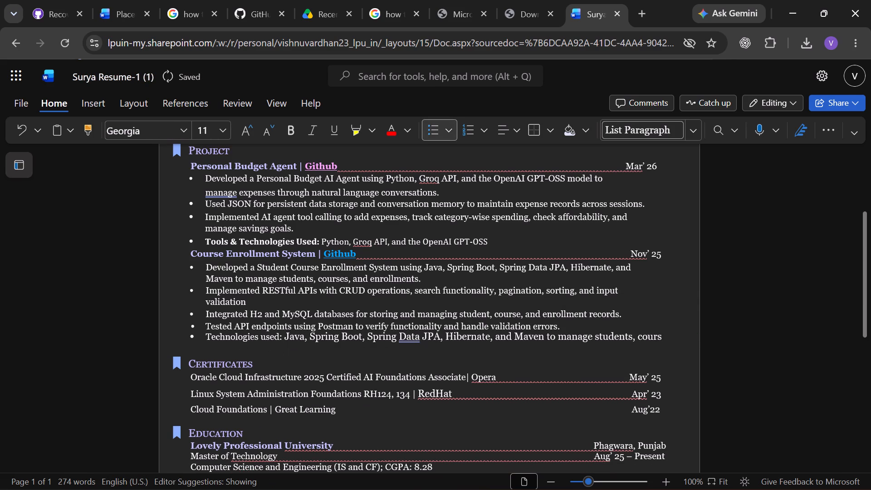
key("BackSpace")
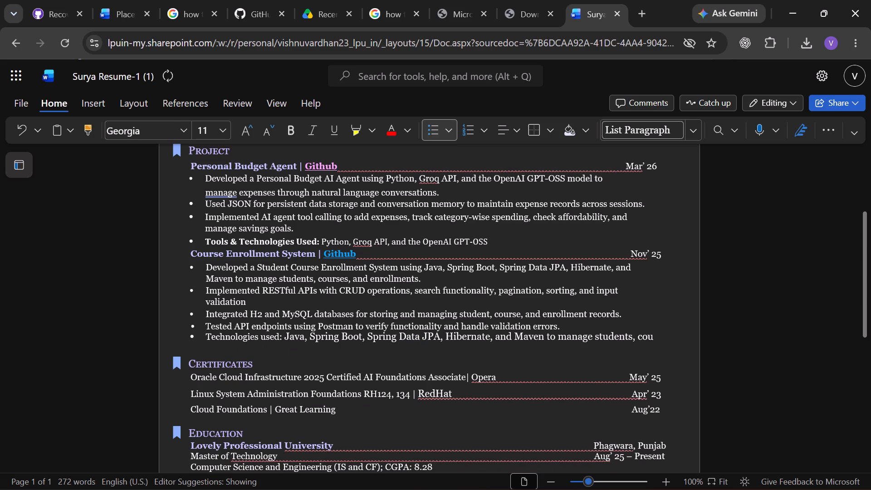
key("BackSpace")
key("BackSpace")
key("BackSpace")
key("BackSpace")
key("BackSpace")
key("BackSpace")
key("BackSpace")
key("BackSpace")
key("BackSpace")
key("BackSpace")
key("BackSpace")
key("BackSpace")
key("BackSpace")
key("BackSpace")
key("BackSpace")
key("BackSpace")
key("BackSpace")
key("BackSpace")
key("BackSpace")
key("BackSpace")
key("BackSpace")
key("BackSpace")
key("BackSpace")
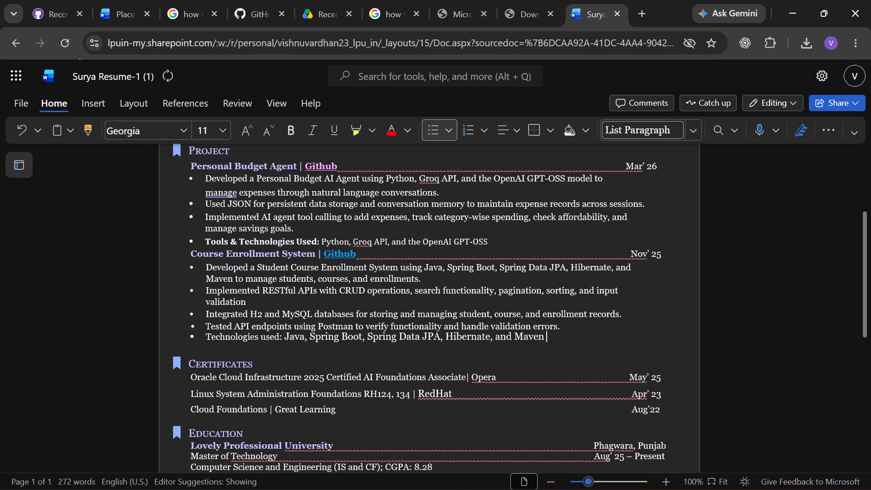
key("BackSpace")
Set the font size of "Java, Spring Boot, Spring Data JPA, Hibernate, and Maven" to 10.
left_click_drag(285, 337, 431, 333)
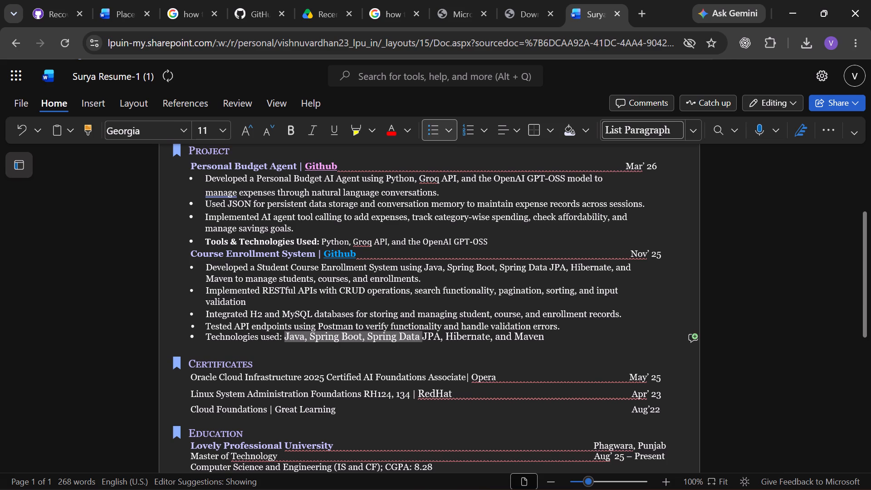
left_click_drag(431, 333, 542, 340)
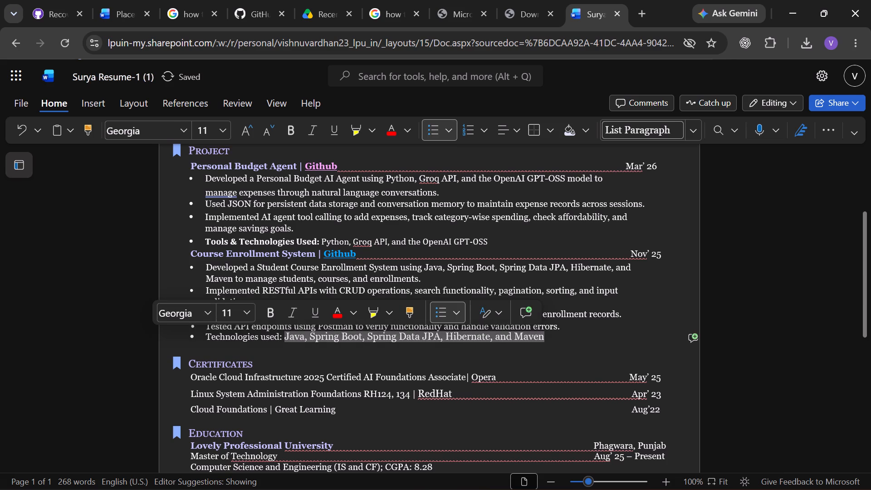
left_click(222, 139)
left_click(223, 134)
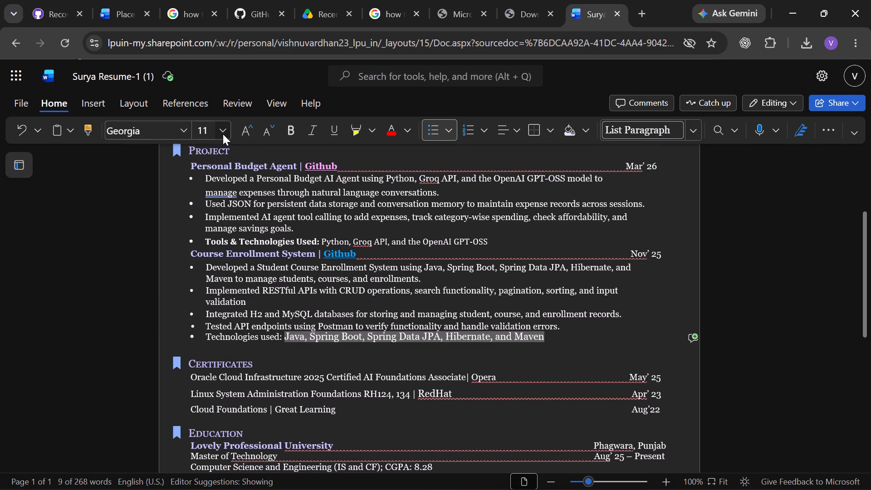
left_click(212, 197)
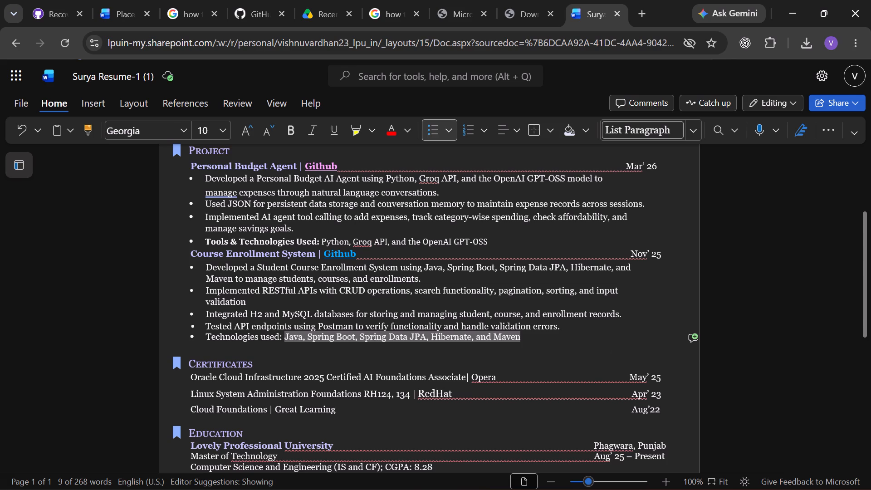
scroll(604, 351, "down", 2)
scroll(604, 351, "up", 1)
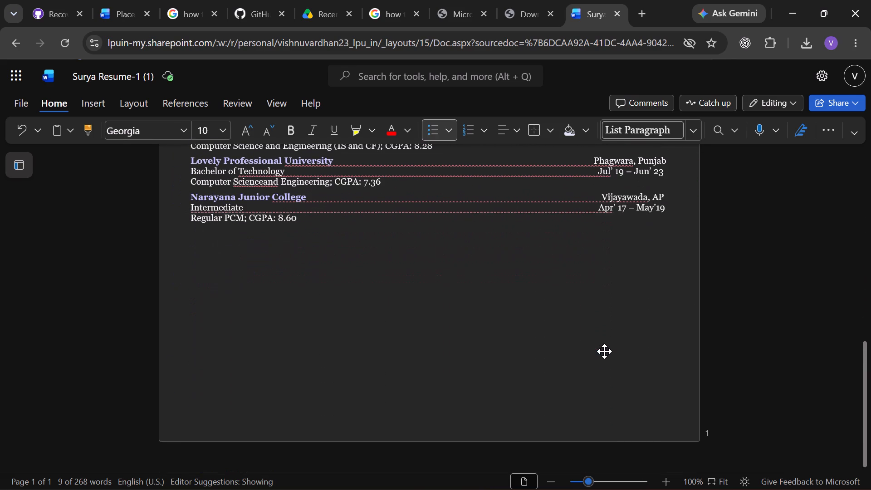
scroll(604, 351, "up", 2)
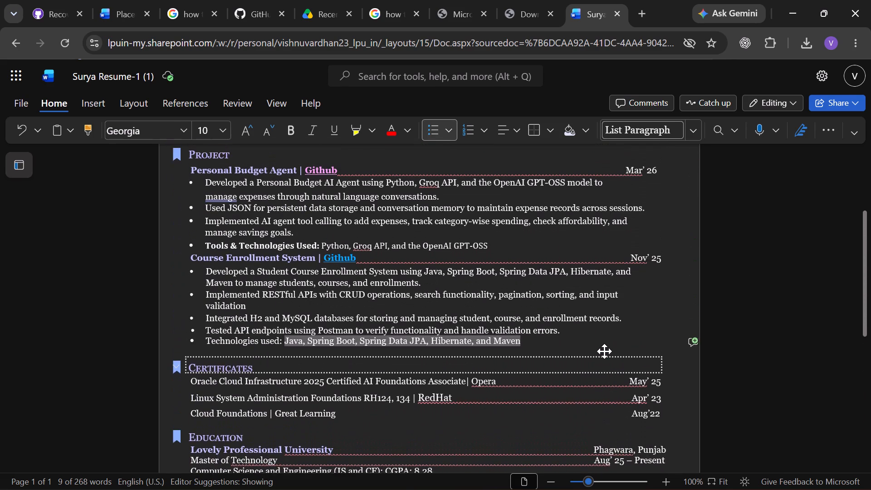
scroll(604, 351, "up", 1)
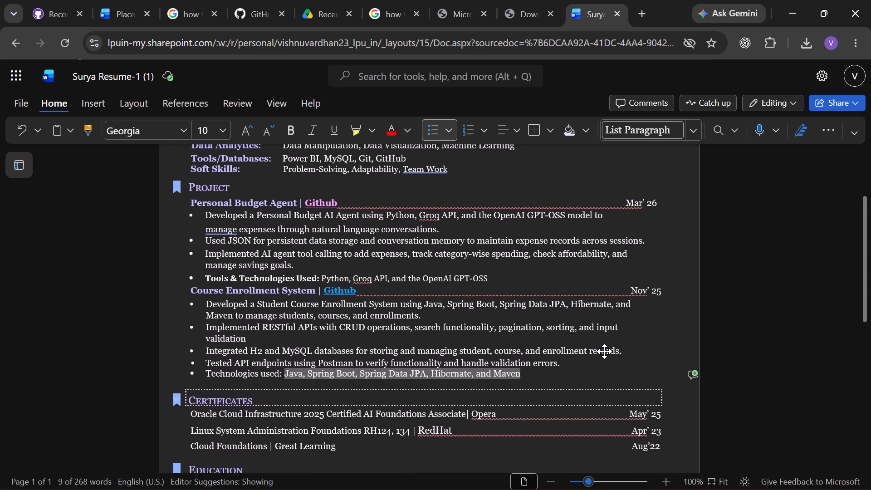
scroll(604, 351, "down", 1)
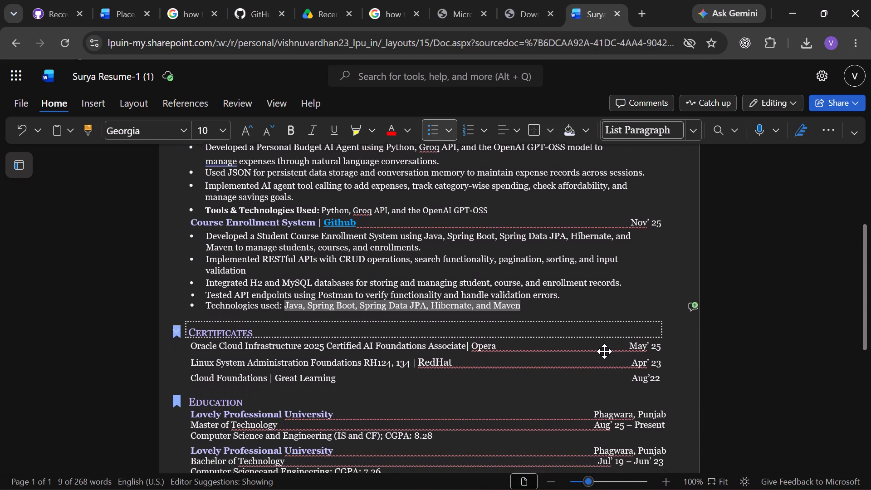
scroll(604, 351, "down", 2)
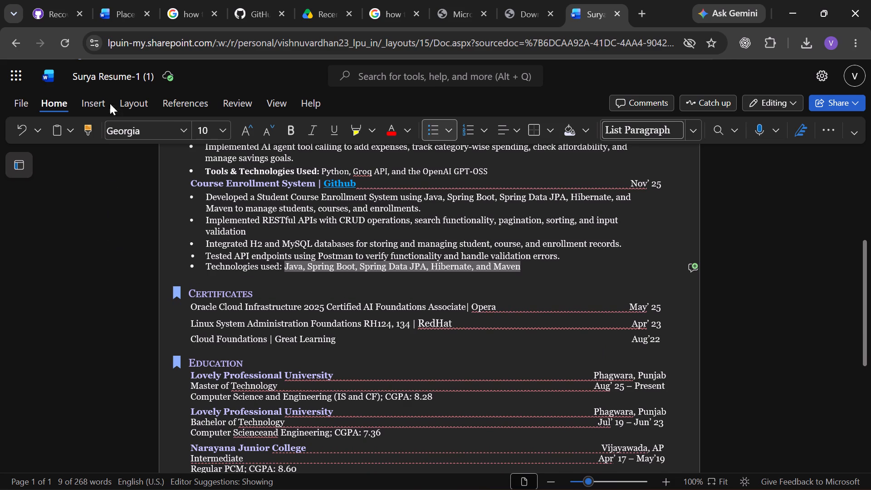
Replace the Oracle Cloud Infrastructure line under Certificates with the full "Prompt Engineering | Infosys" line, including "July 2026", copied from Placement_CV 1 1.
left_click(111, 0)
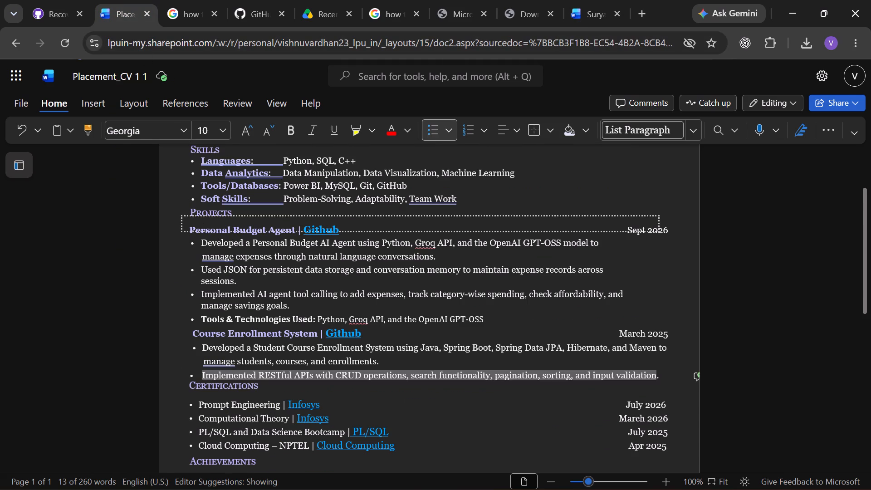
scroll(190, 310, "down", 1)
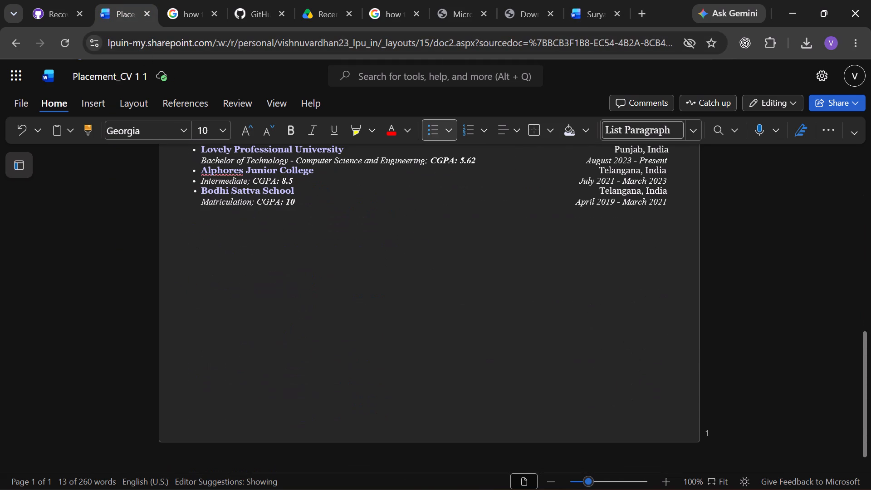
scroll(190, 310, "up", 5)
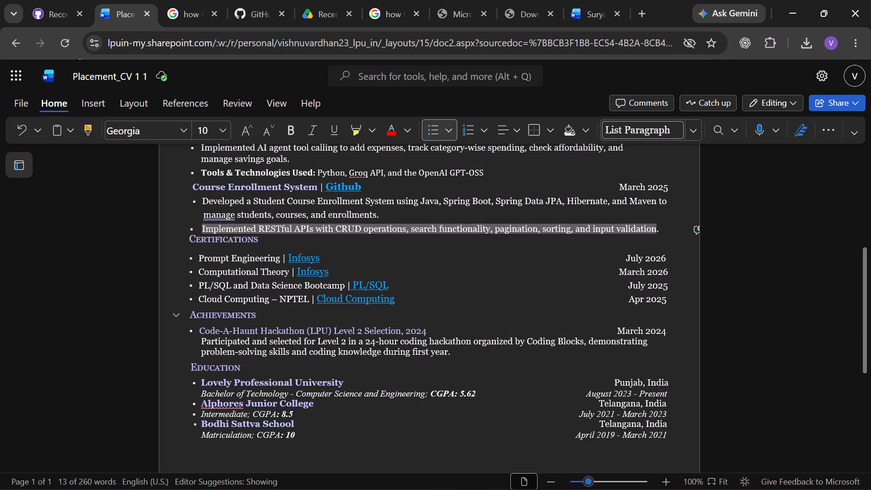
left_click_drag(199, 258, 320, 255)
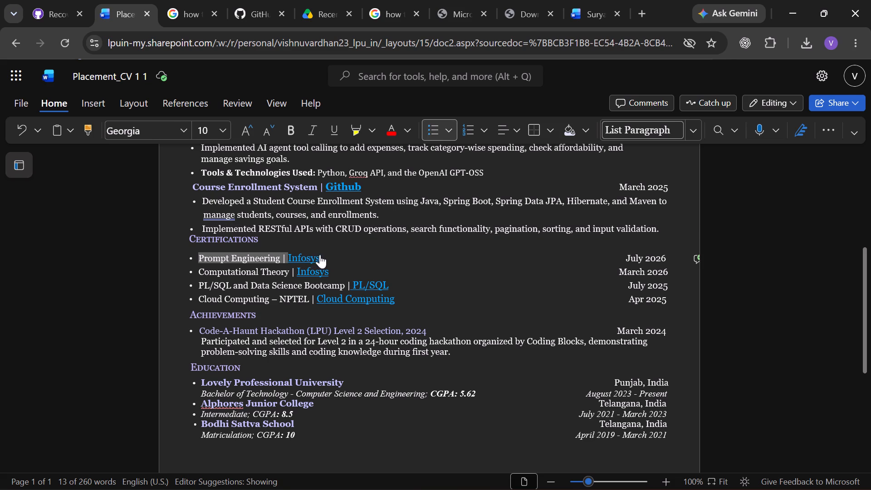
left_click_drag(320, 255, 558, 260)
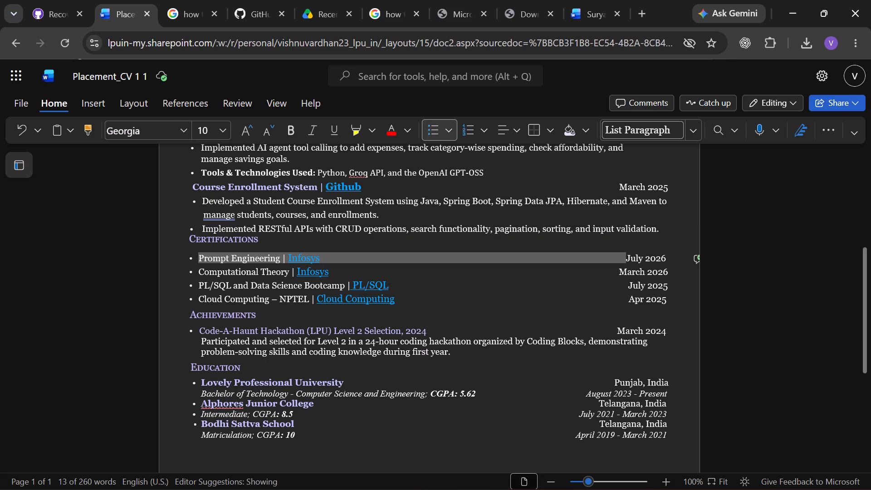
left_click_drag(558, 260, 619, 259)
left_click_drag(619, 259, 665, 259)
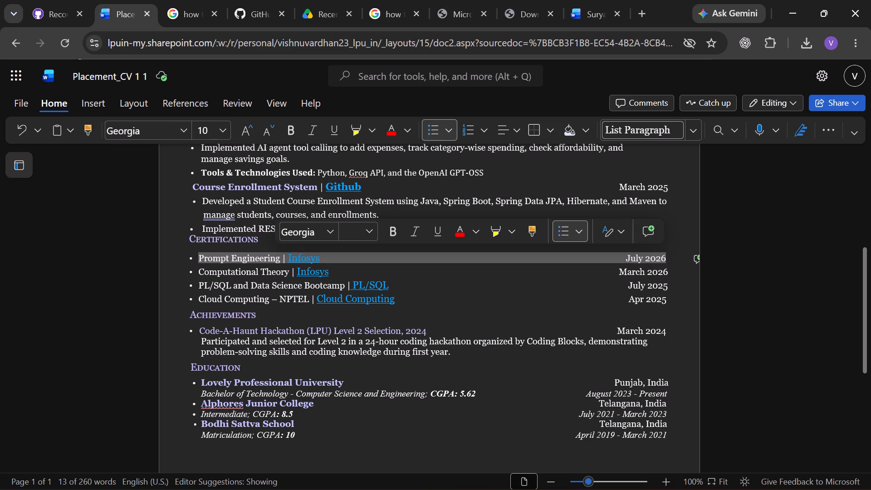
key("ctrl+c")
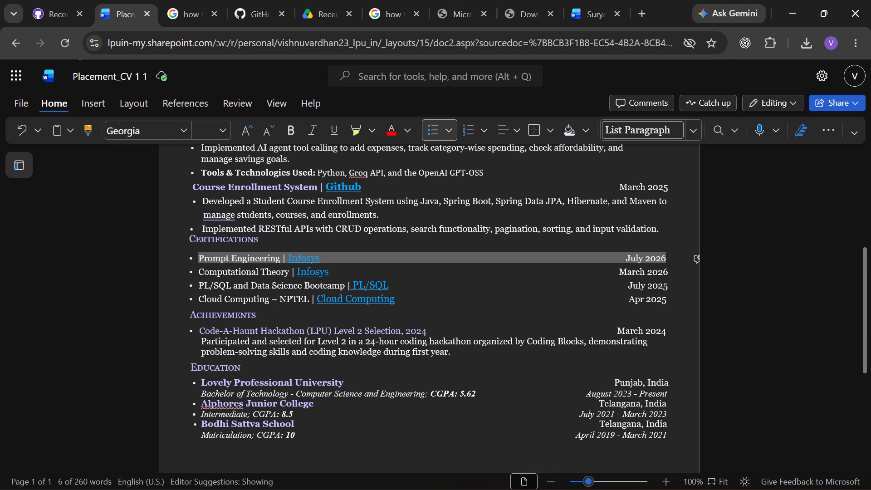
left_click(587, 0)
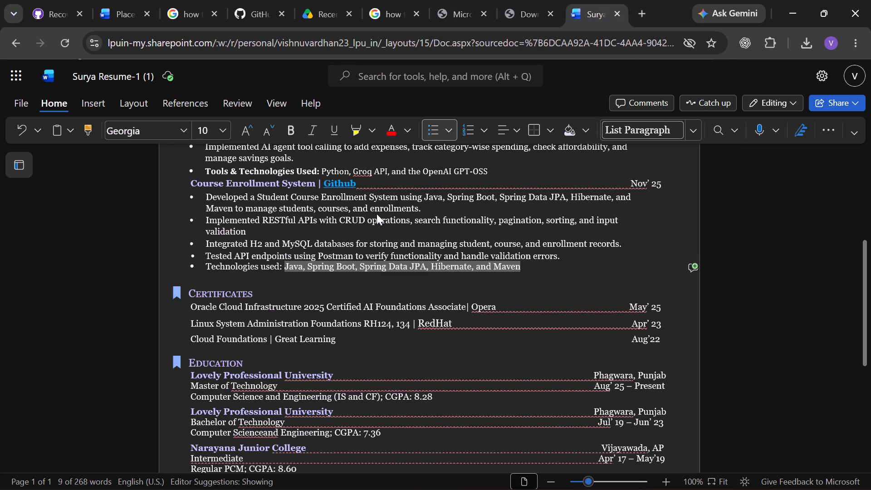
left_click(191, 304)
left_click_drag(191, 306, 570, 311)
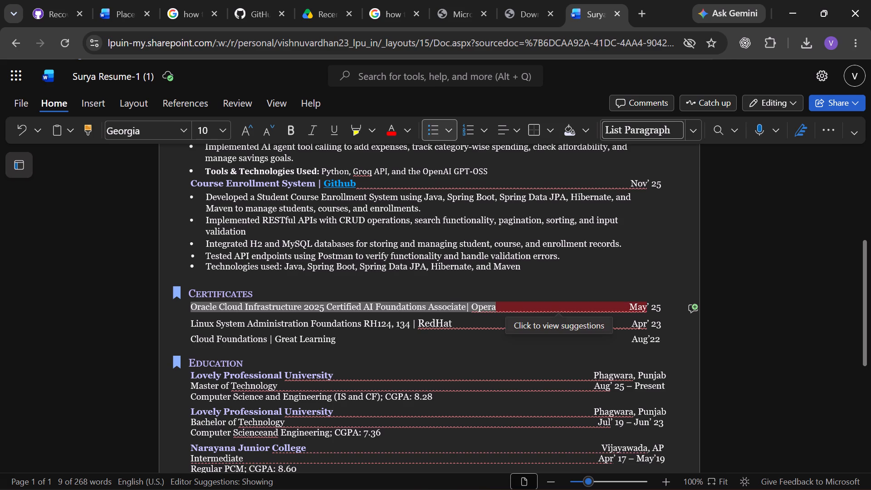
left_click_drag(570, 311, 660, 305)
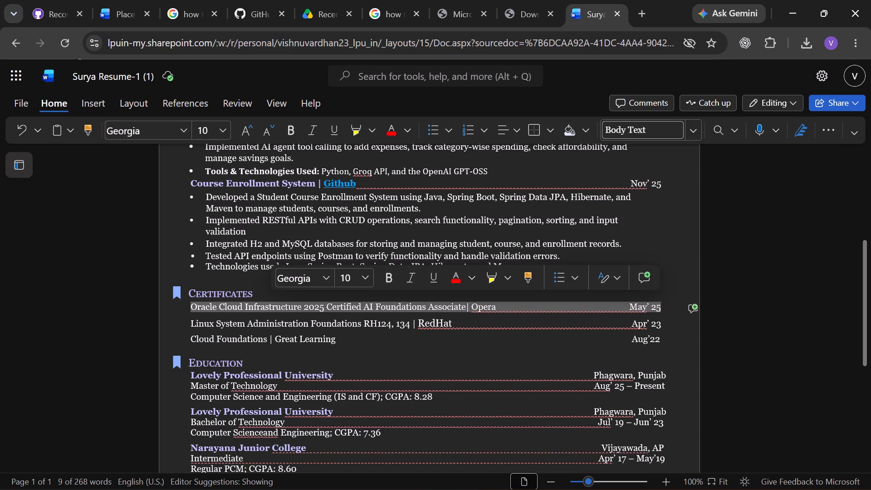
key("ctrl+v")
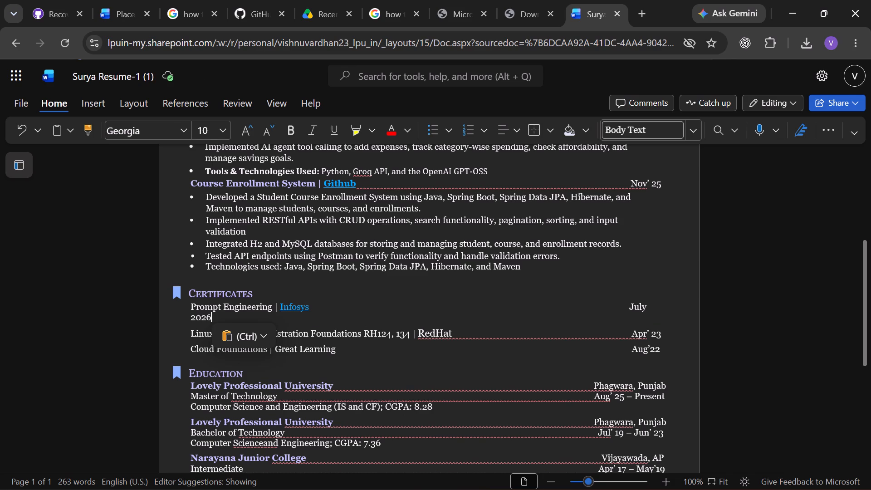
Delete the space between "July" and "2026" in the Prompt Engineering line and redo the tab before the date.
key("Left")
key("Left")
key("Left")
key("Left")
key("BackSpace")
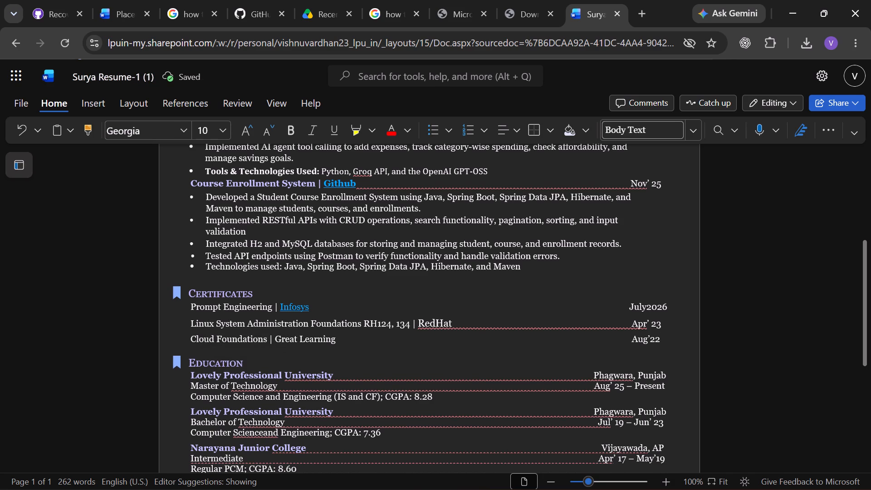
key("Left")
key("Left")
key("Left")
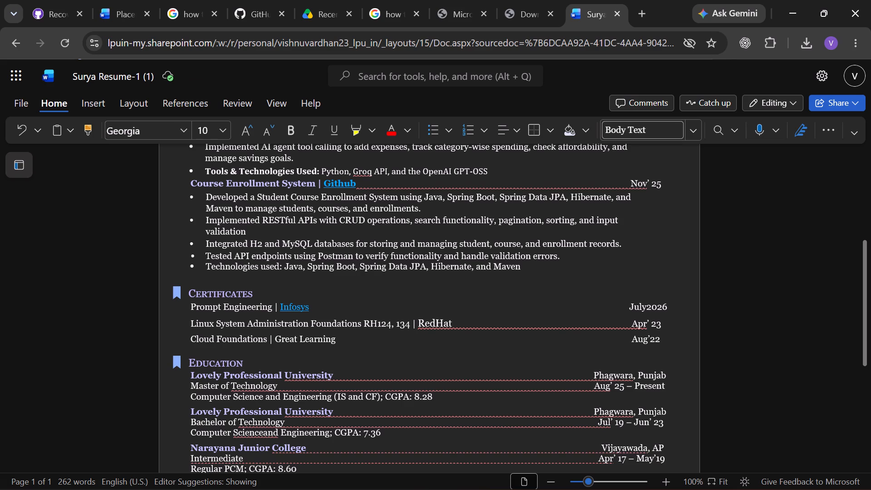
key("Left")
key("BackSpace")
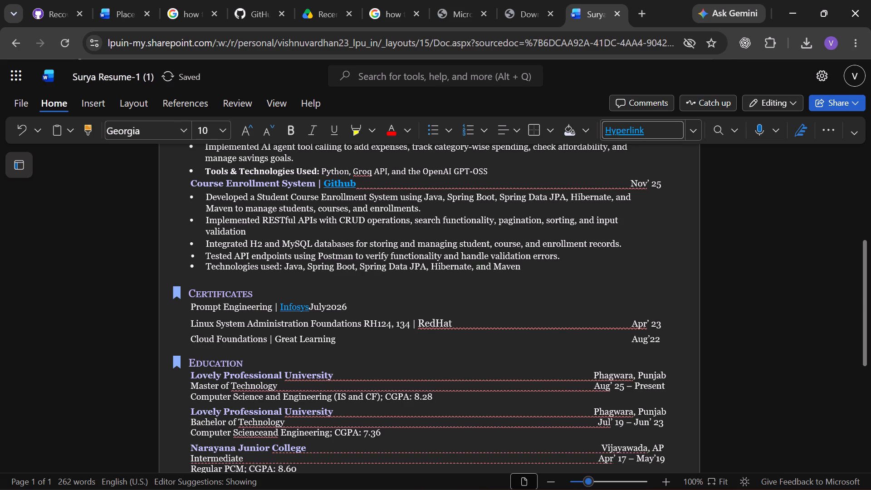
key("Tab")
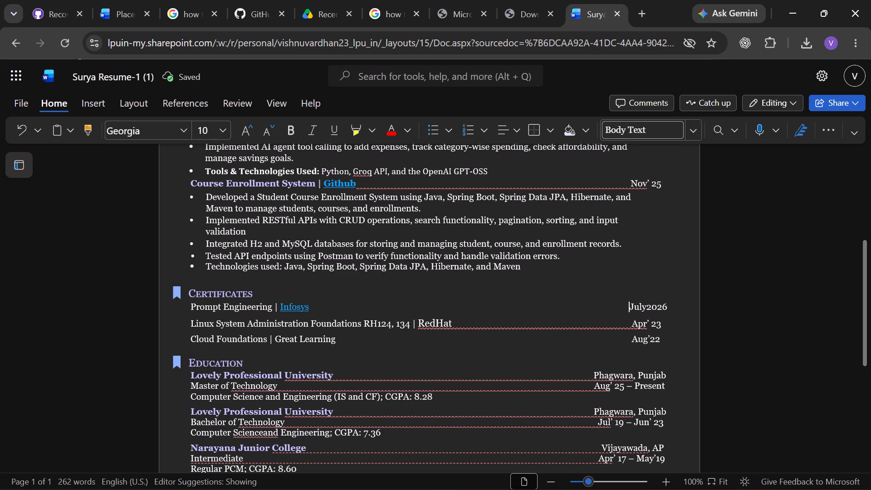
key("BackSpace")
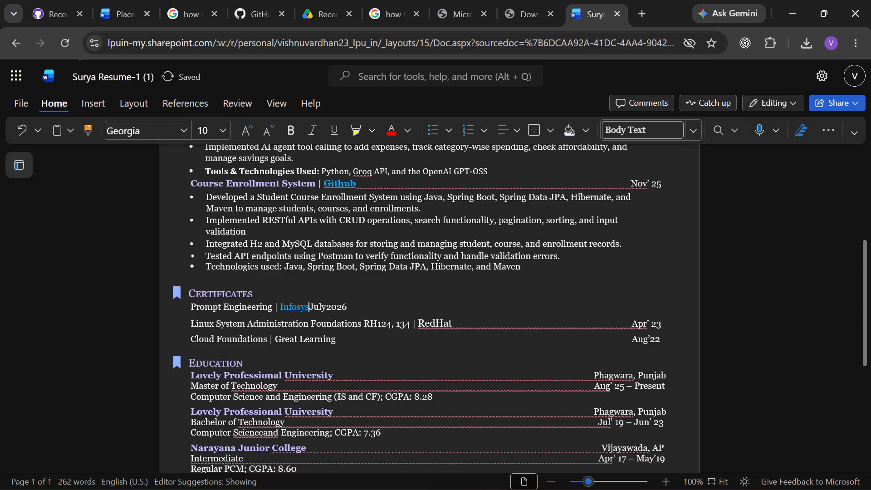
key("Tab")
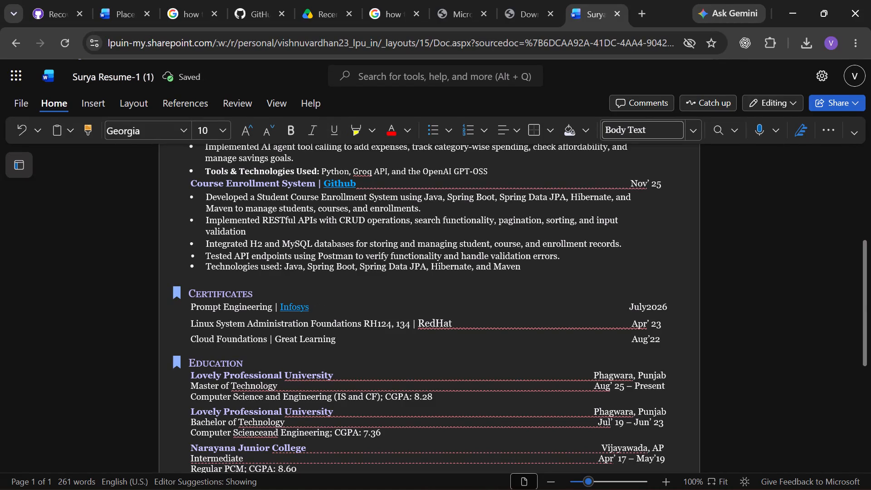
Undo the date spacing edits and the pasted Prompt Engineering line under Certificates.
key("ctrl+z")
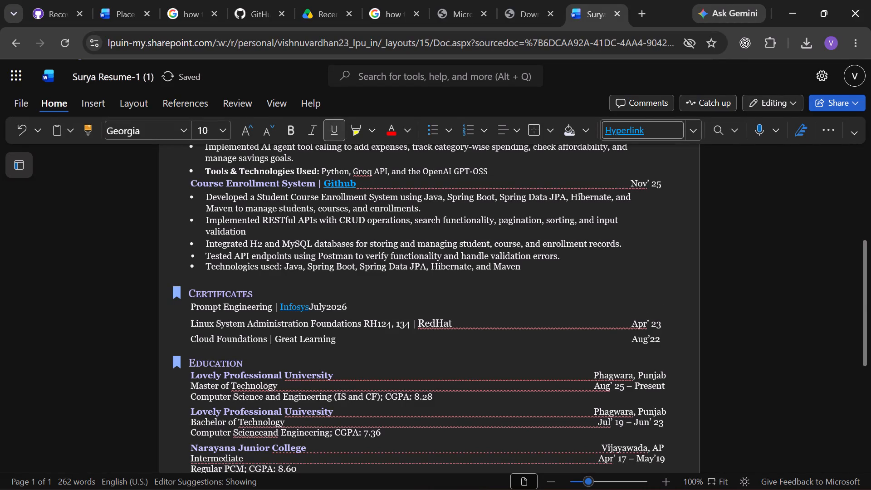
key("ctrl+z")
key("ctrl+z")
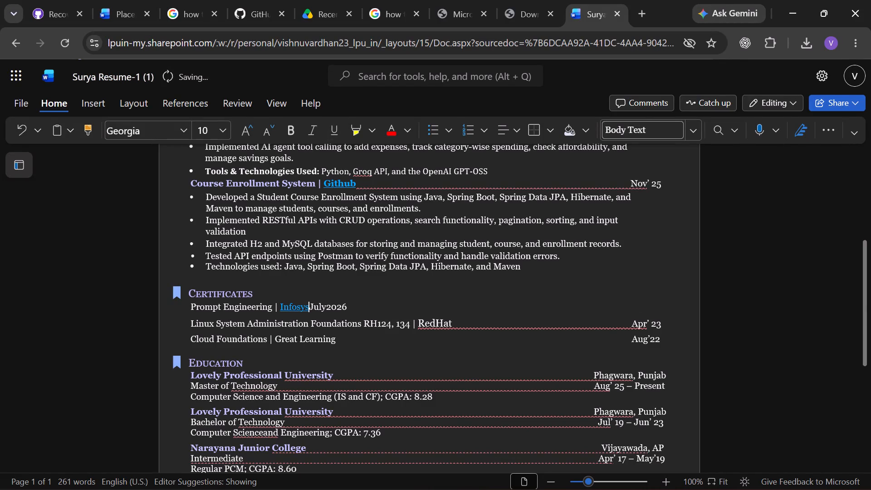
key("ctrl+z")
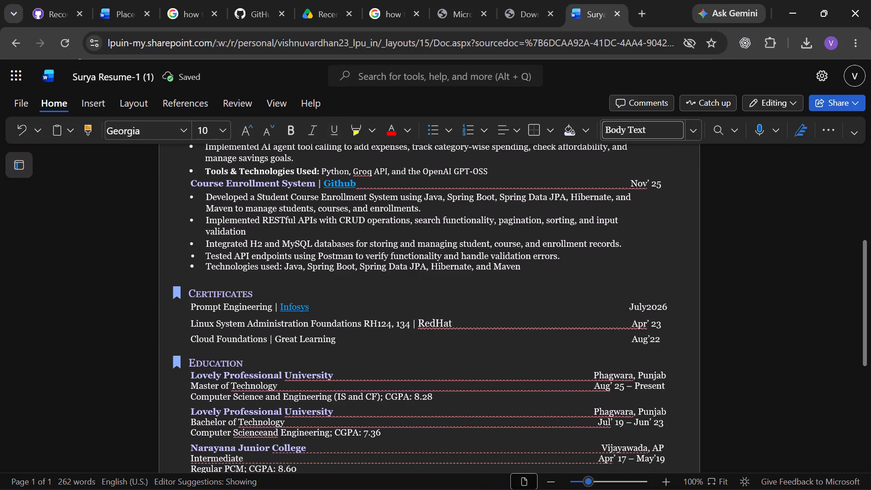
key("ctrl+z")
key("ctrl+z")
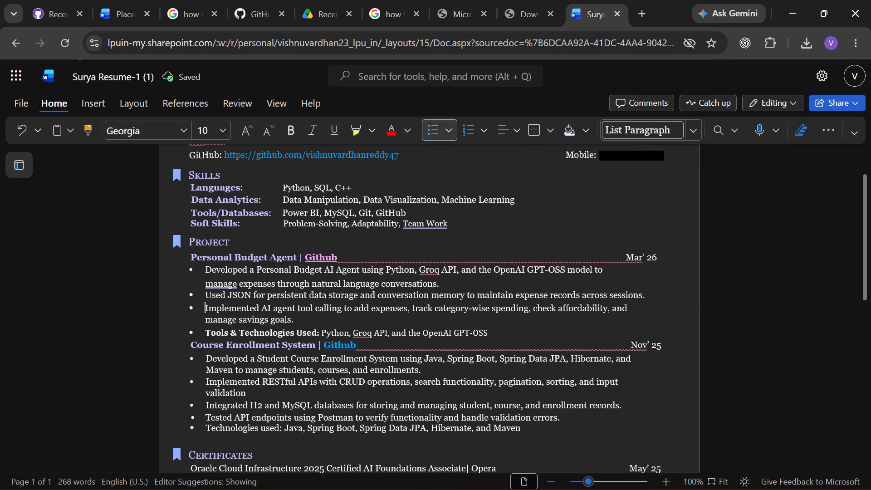
Replace only the Oracle Cloud Infrastructure title text under Certificates with "Prompt Engineering | Infosys", copied without its date from Placement_CV 1 1.
scroll(357, 323, "down", 3)
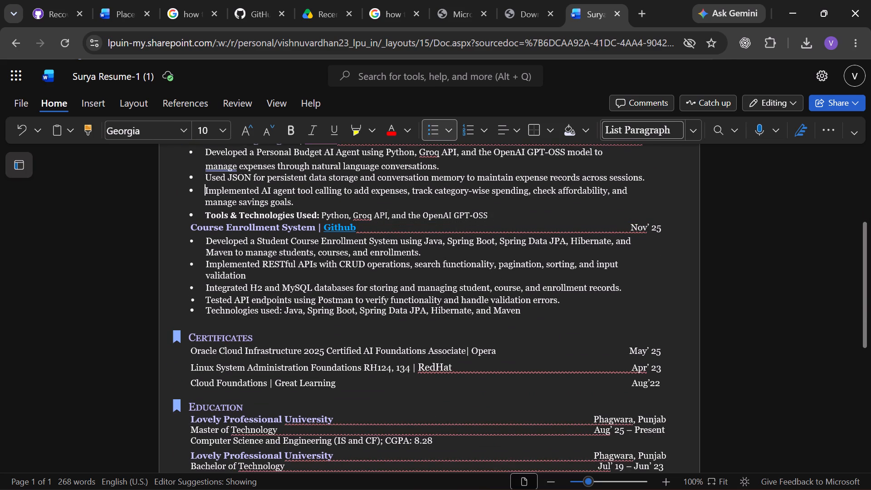
left_click_drag(190, 352, 436, 354)
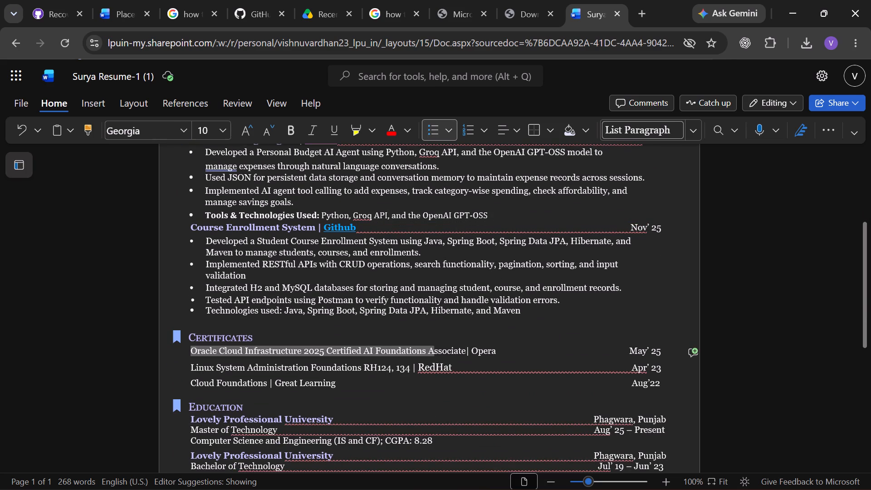
left_click_drag(436, 354, 496, 352)
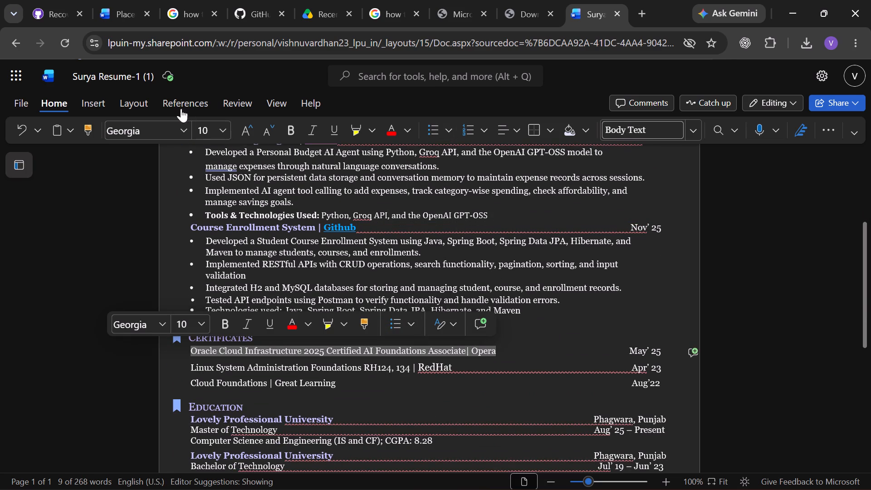
left_click(126, 8)
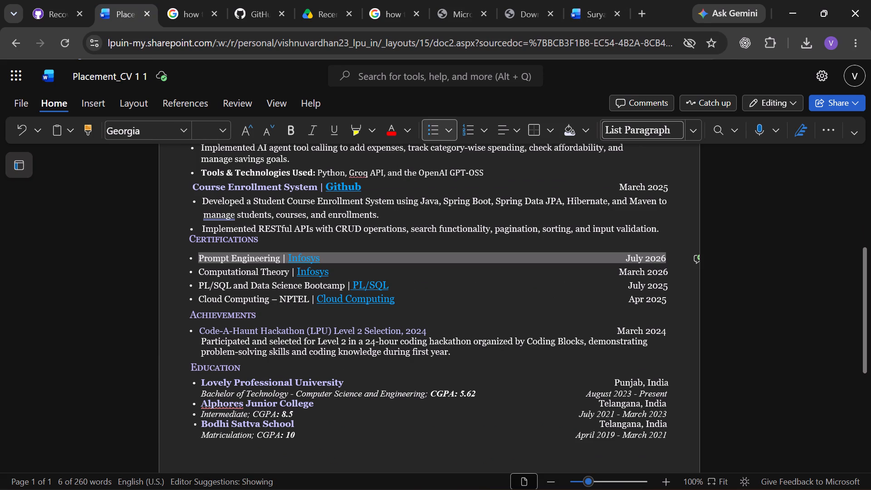
left_click_drag(199, 259, 278, 256)
left_click_drag(278, 256, 275, 255)
left_click(357, 253)
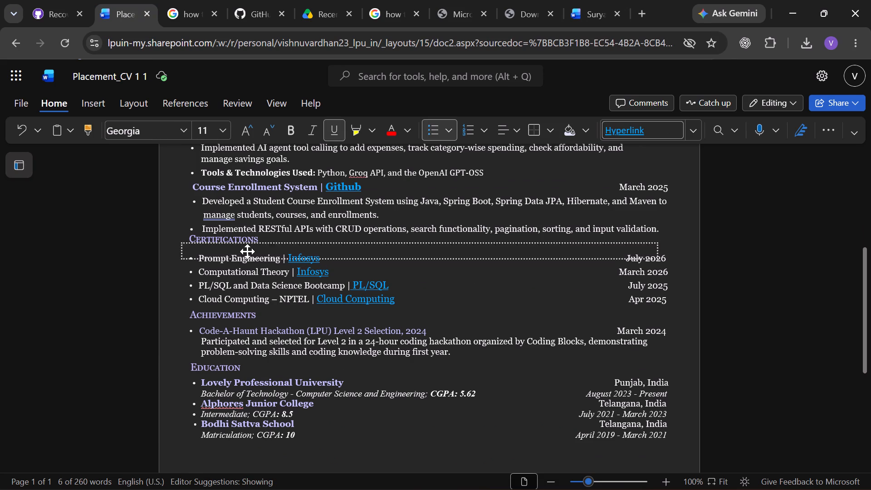
left_click_drag(323, 255, 268, 260)
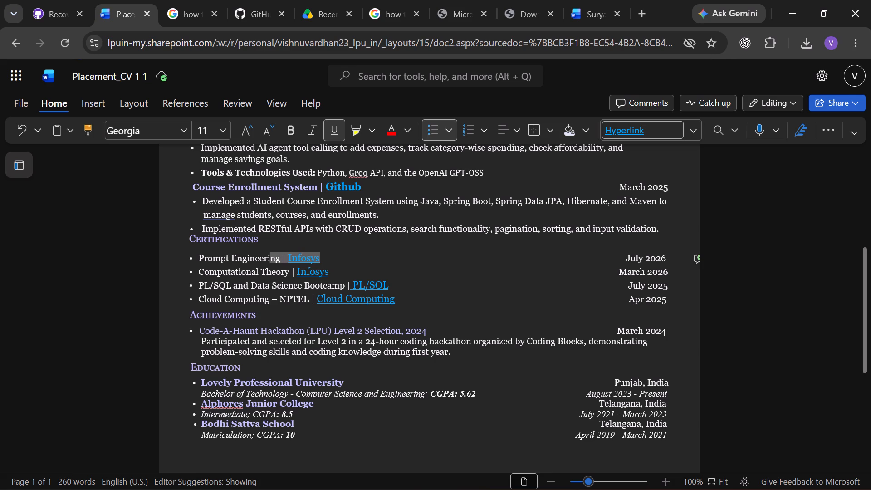
left_click_drag(268, 260, 199, 257)
key("ctrl+c")
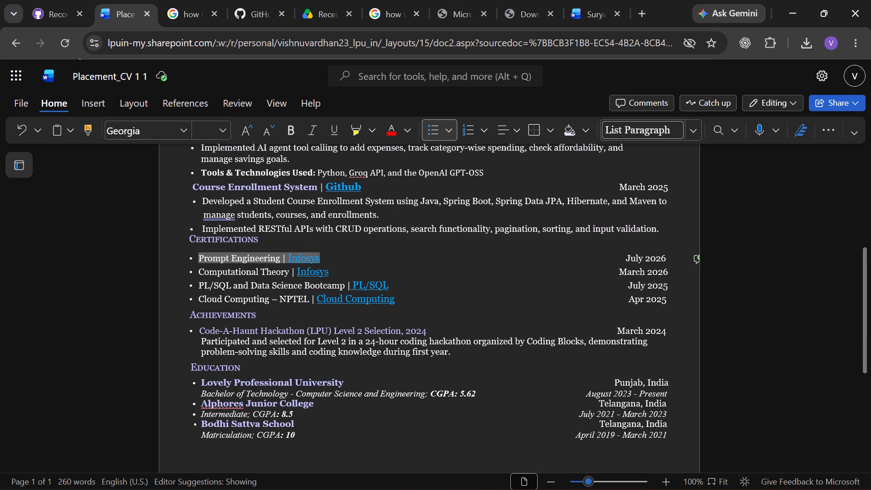
left_click(580, 0)
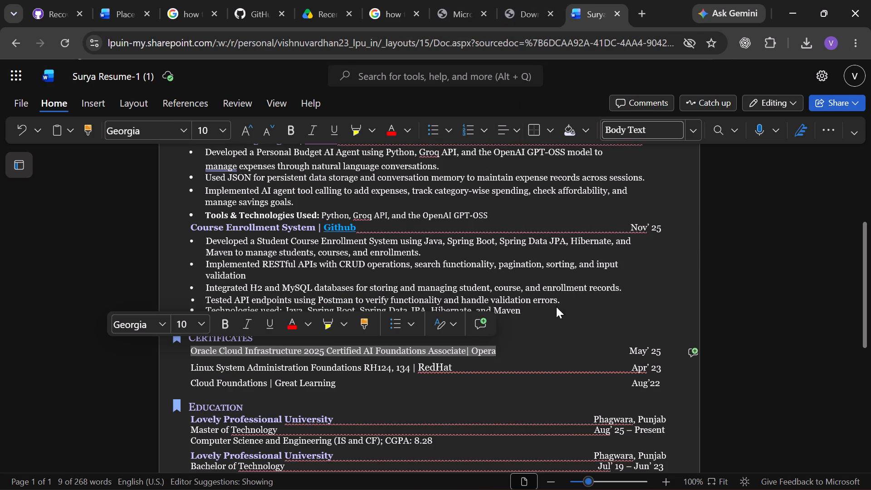
key("ctrl+v")
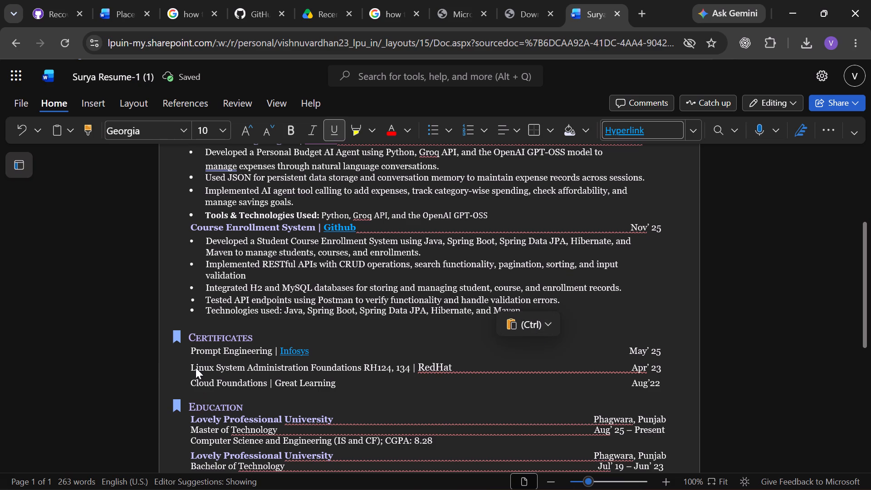
Replace the Linux System Administration Foundations title text under Certificates with "Computational Theory | Infosys", copied without its date from Placement_CV 1 1.
left_click_drag(191, 366, 352, 365)
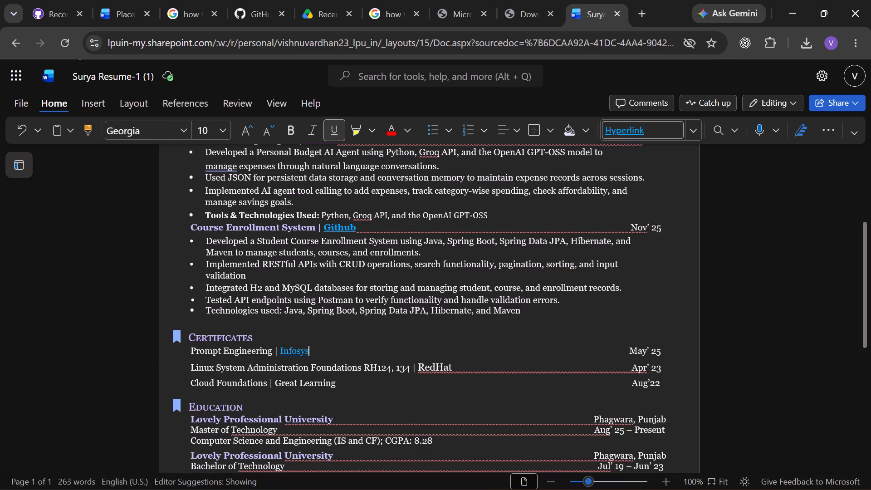
left_click_drag(352, 365, 450, 369)
left_click(450, 369)
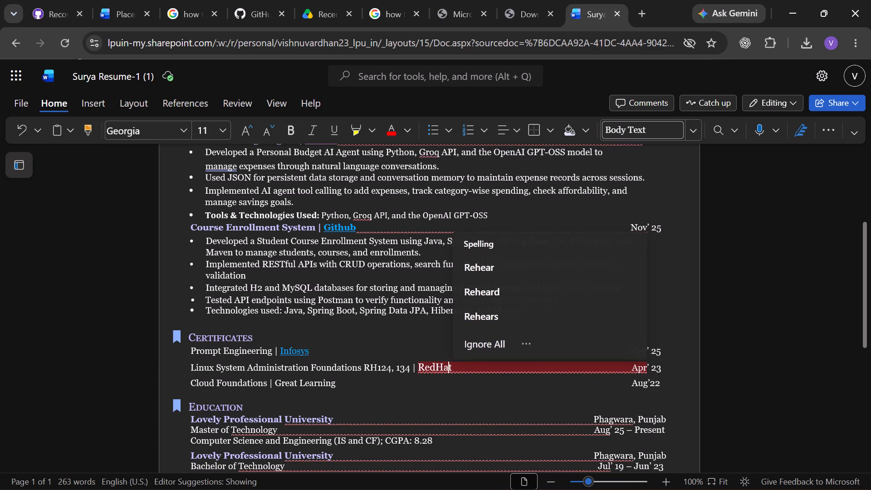
left_click(457, 371)
left_click_drag(455, 368, 171, 369)
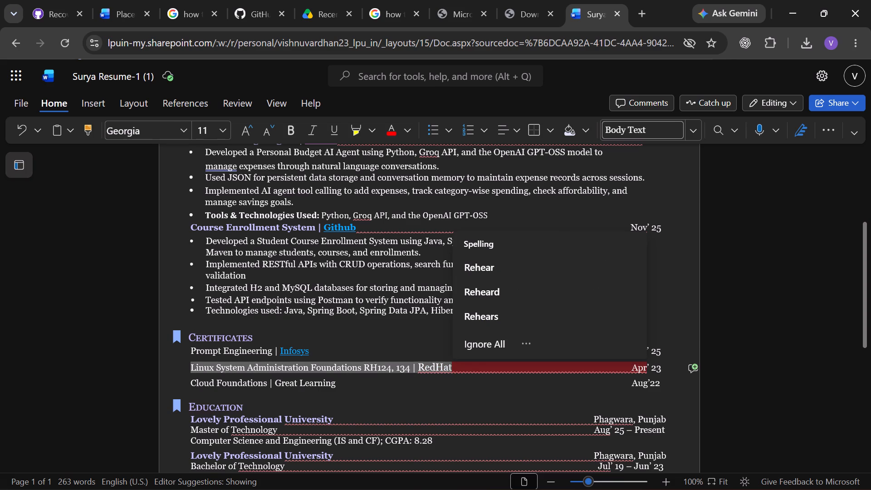
left_click_drag(171, 369, 185, 366)
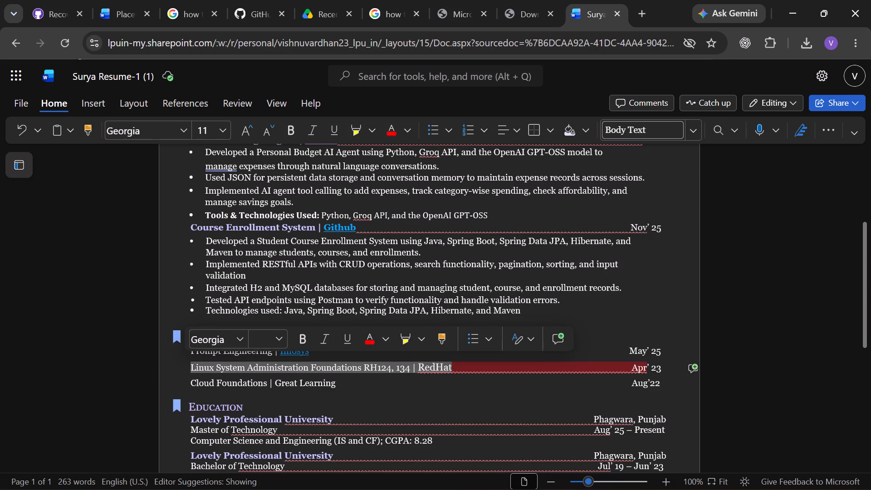
left_click(123, 9)
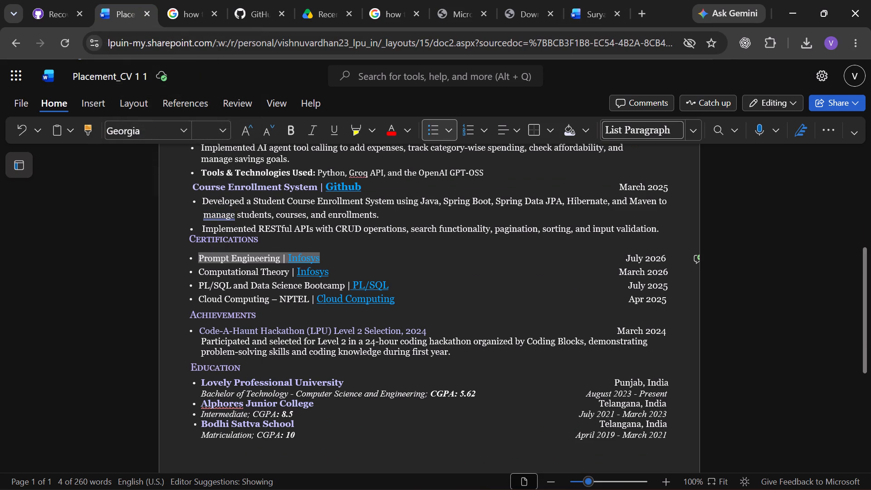
left_click_drag(199, 272, 328, 269)
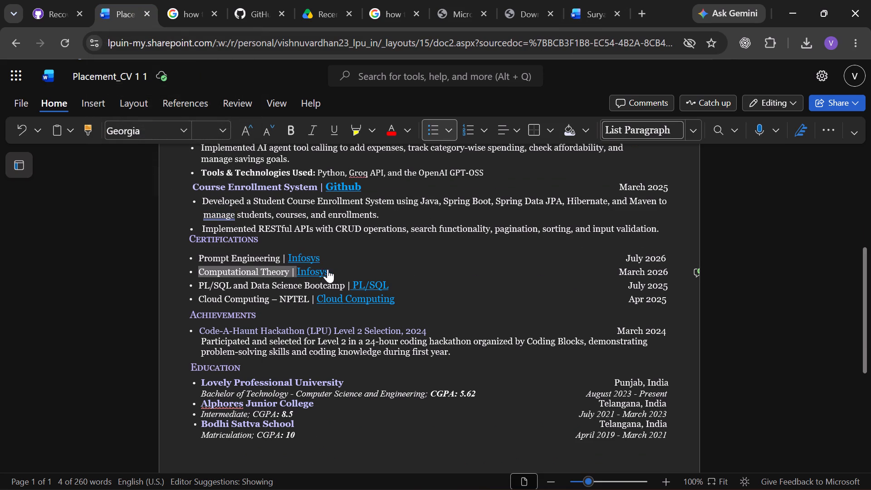
left_click_drag(328, 269, 329, 269)
key("ctrl+c")
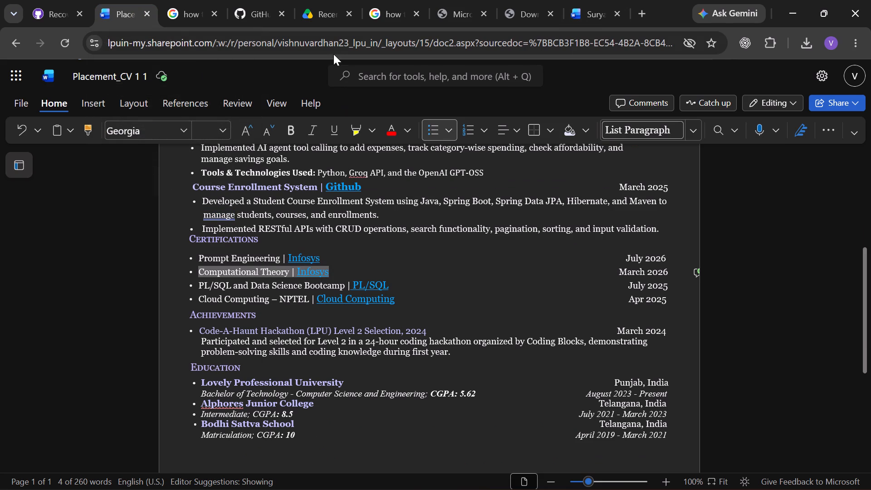
left_click(597, 0)
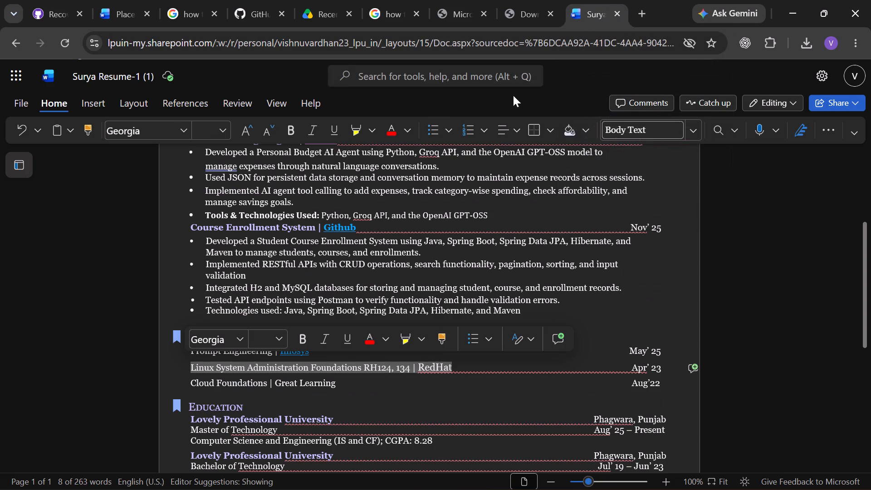
key("ctrl+v")
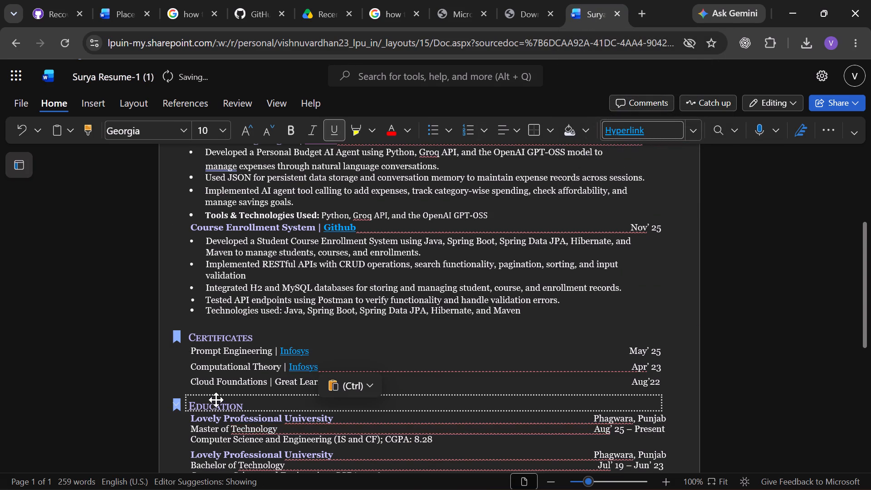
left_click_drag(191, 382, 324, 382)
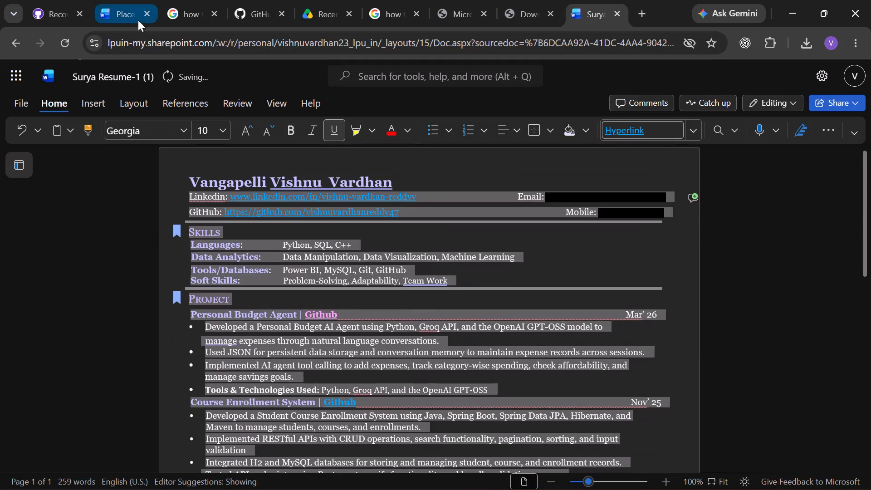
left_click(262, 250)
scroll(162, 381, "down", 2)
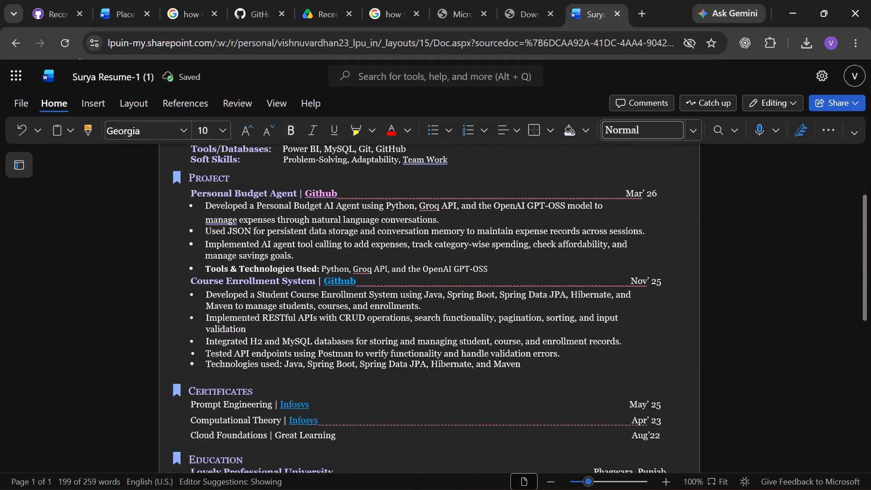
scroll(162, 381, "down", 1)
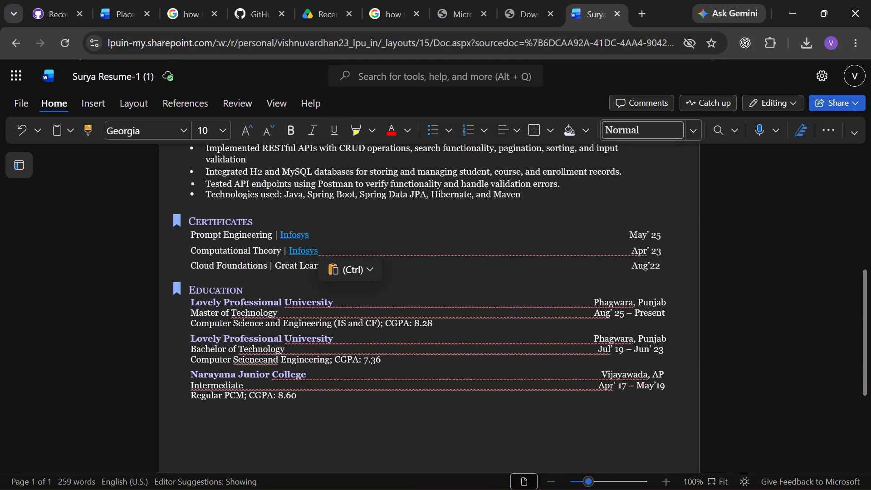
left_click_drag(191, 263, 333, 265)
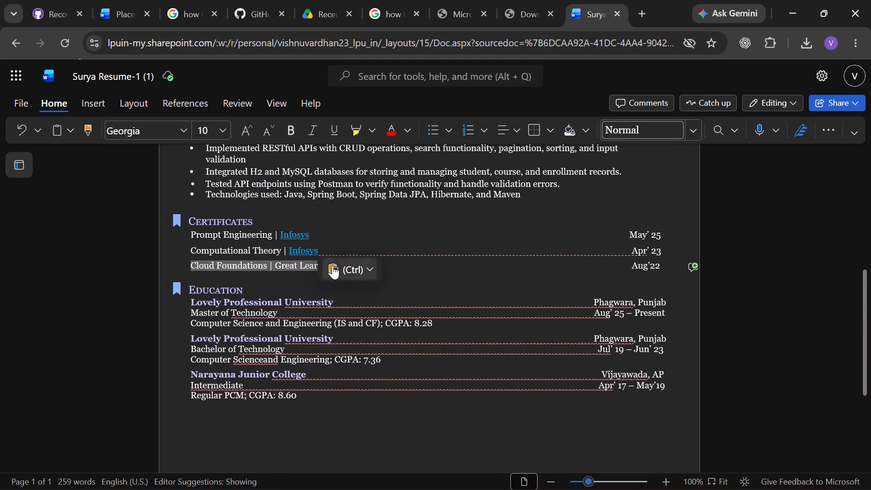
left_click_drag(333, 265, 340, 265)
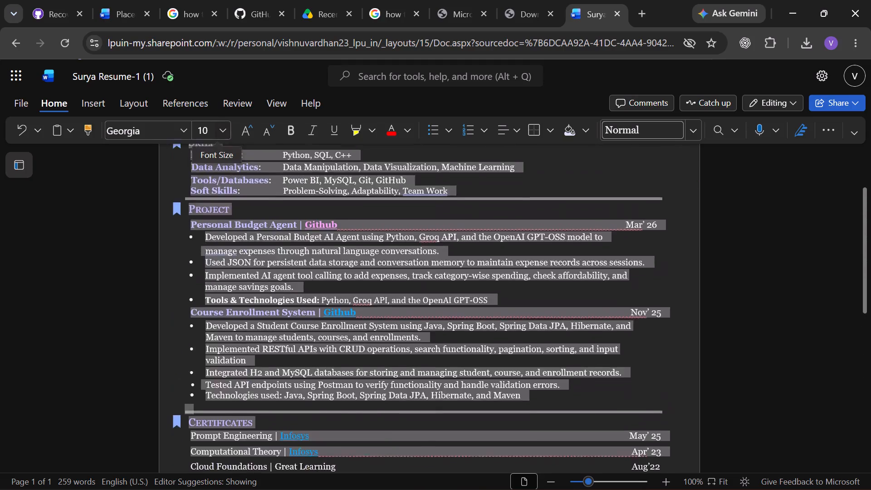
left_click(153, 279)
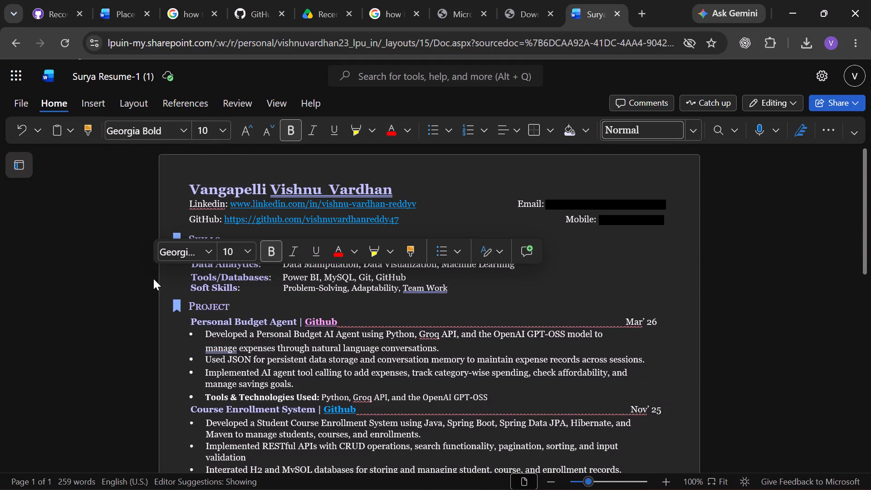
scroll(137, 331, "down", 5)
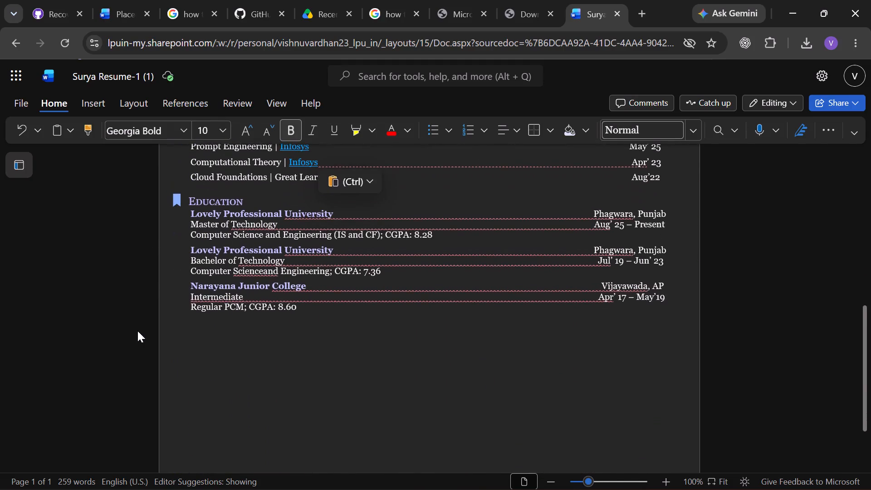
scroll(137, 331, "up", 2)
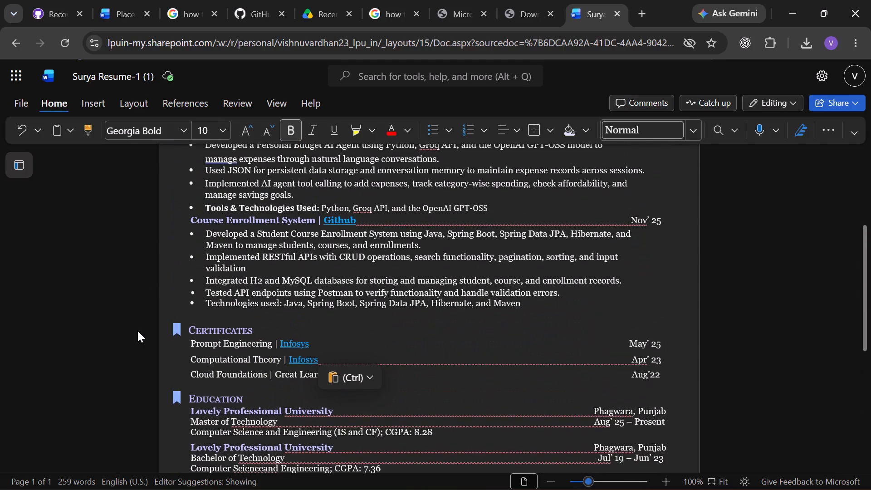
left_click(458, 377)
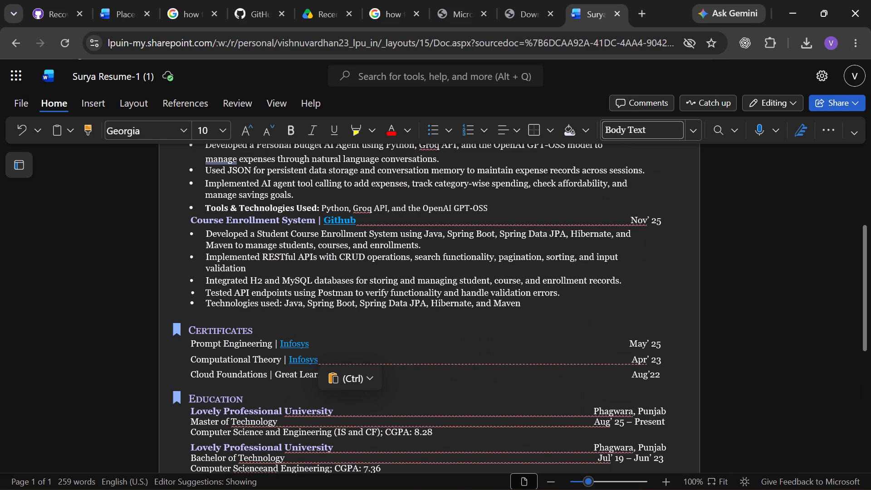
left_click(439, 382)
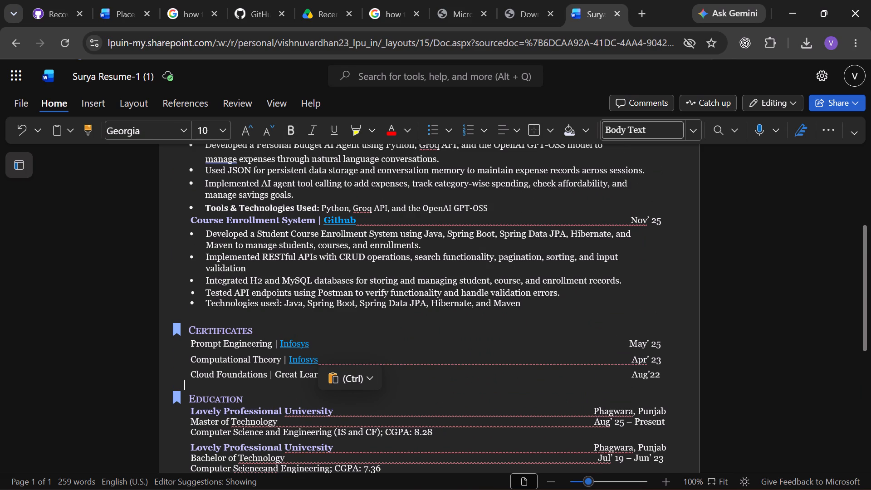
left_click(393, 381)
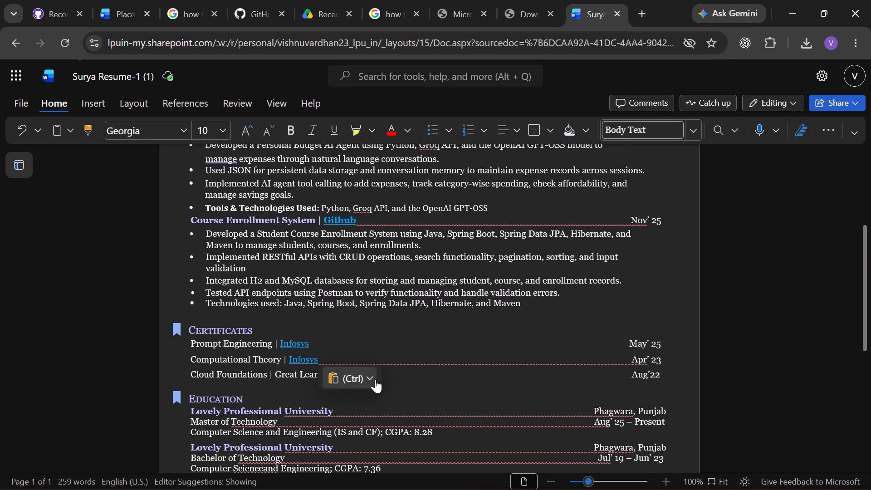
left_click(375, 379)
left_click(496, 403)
Replace the "Cloud Foundations | Great Learning" title under Certificates with "PL/SQL and Data Science Bootcamp | PL/SQL", copied without its date from Placement_CV 1 1.
left_click_drag(191, 374, 336, 374)
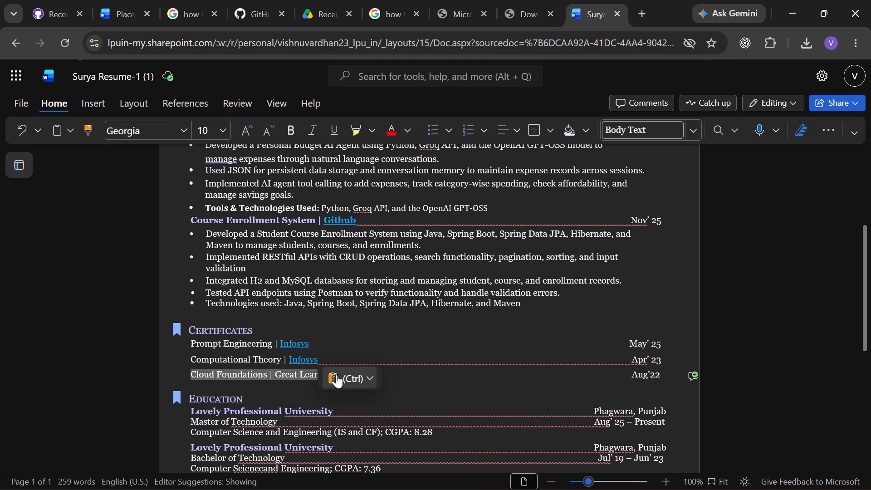
left_click_drag(336, 374, 398, 374)
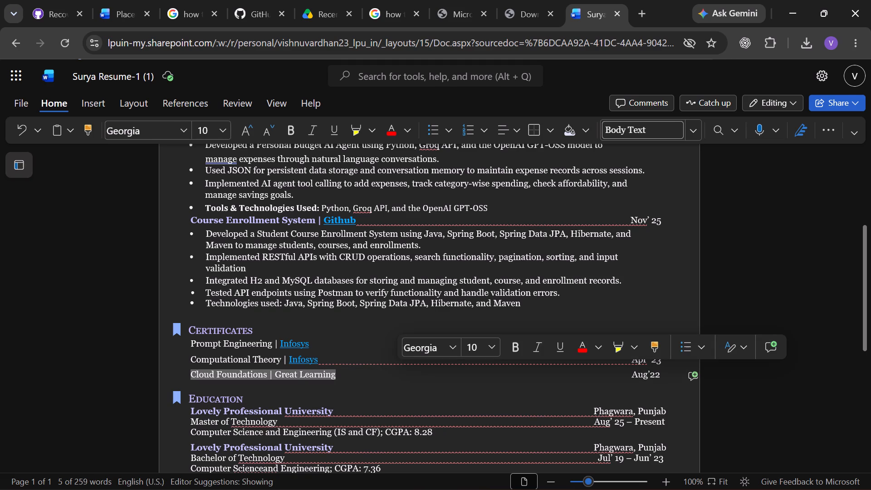
left_click(126, 0)
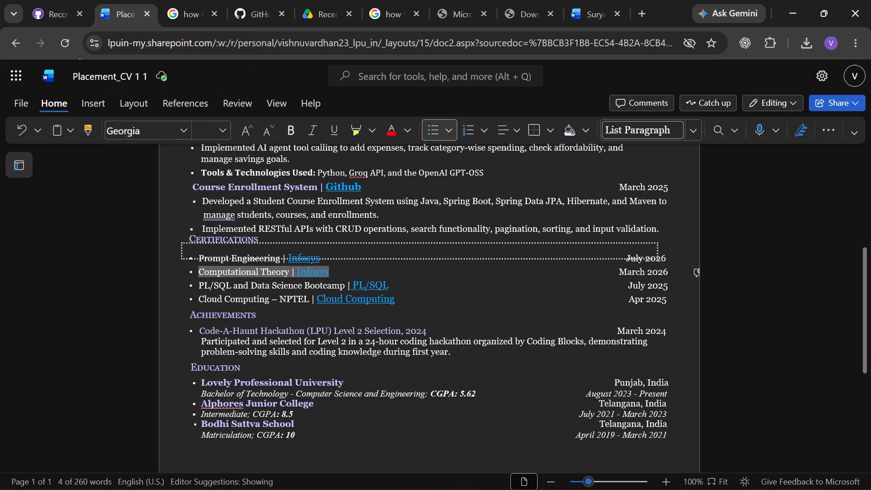
left_click_drag(199, 284, 390, 284)
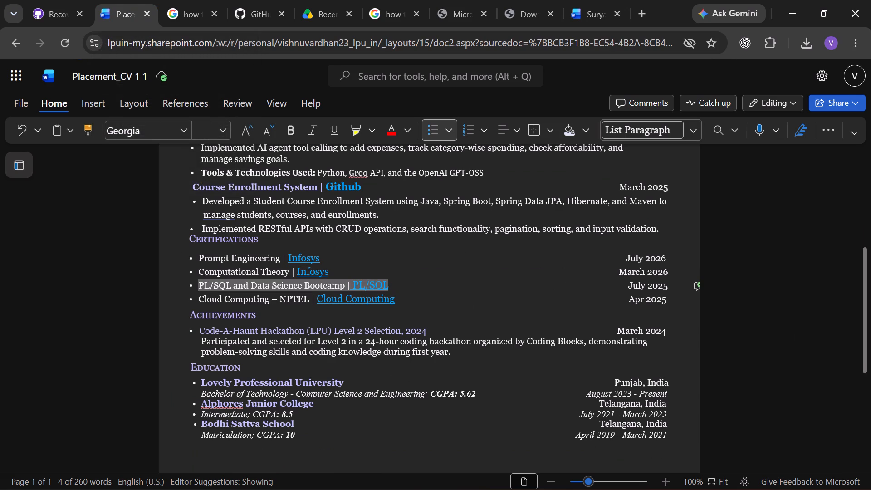
left_click_drag(390, 284, 390, 284)
key("ctrl+c")
left_click(586, 8)
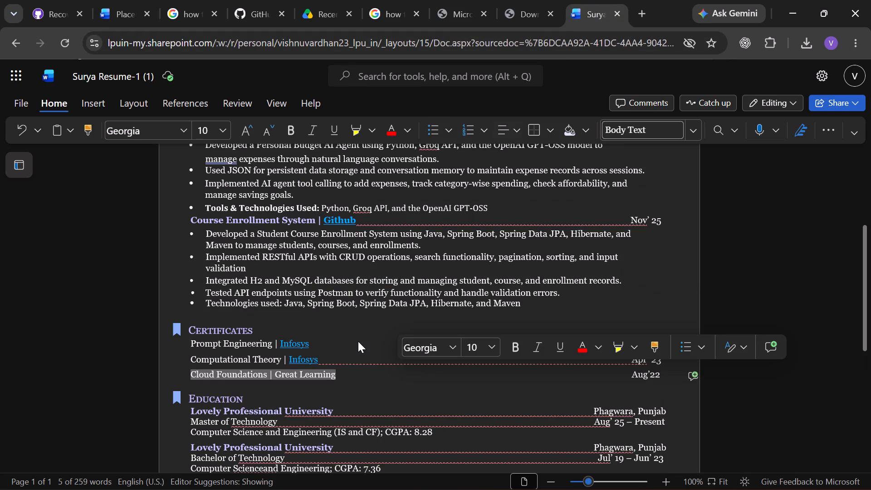
key("ctrl+v")
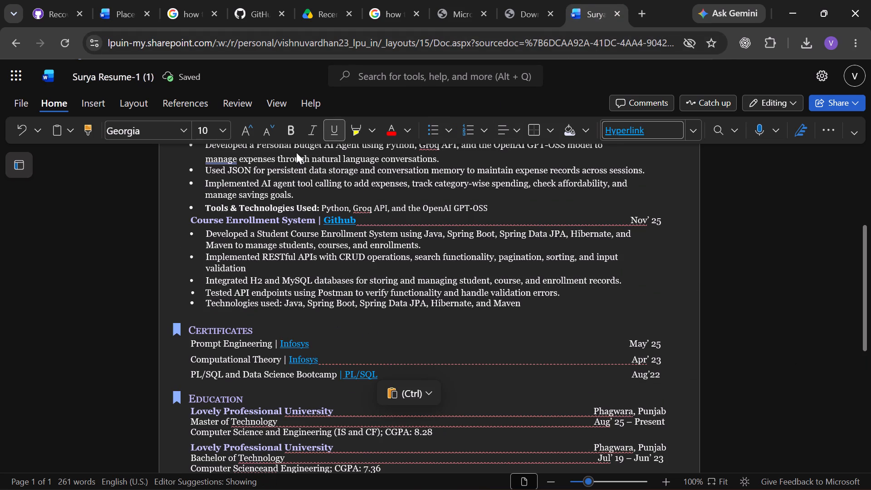
Add a fourth line under Certificates with "Cloud Computing – NPTEL | Cloud Computing", copied without its date from Placement_CV 1 1.
left_click(661, 374)
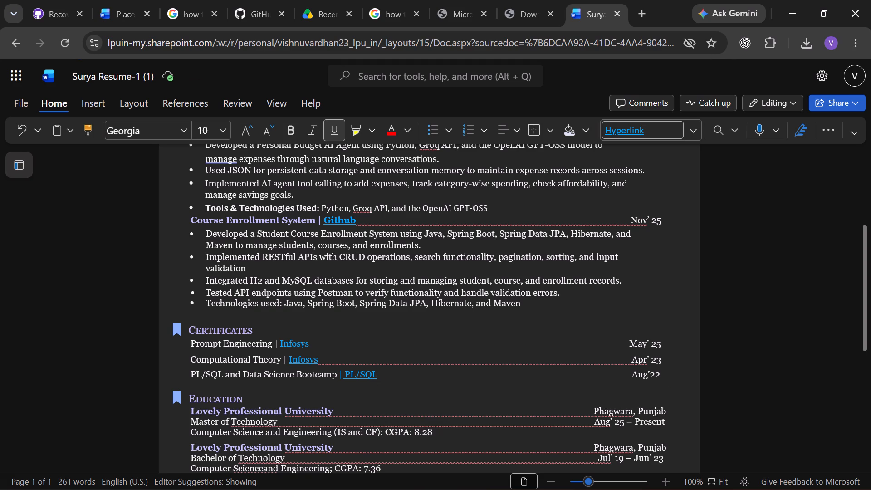
left_click(659, 374)
key("Return")
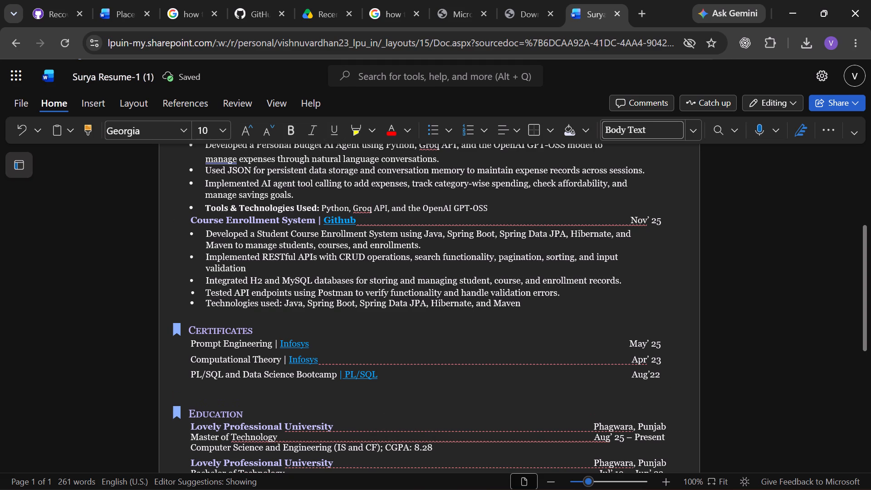
left_click(117, 5)
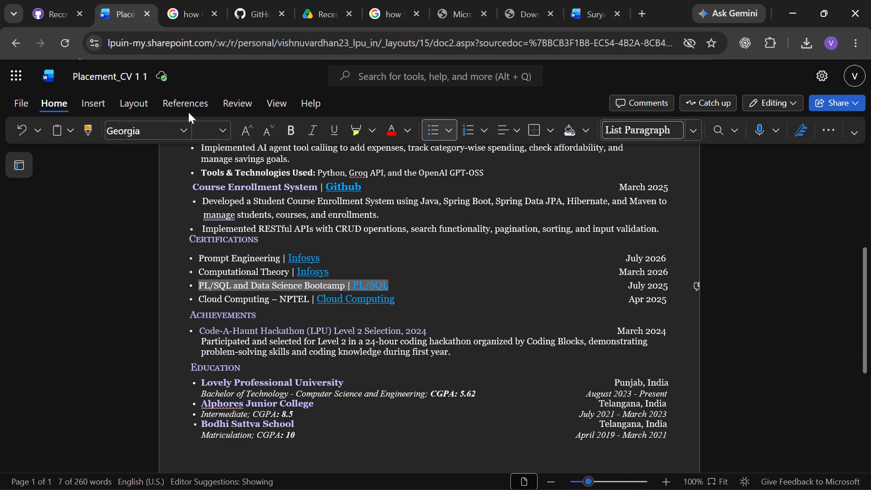
left_click_drag(201, 300, 389, 294)
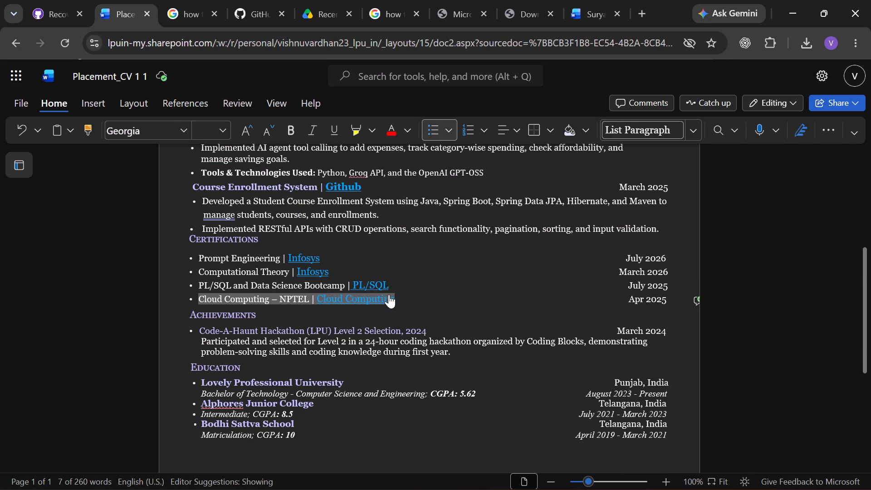
left_click_drag(389, 294, 396, 294)
key("ctrl+c")
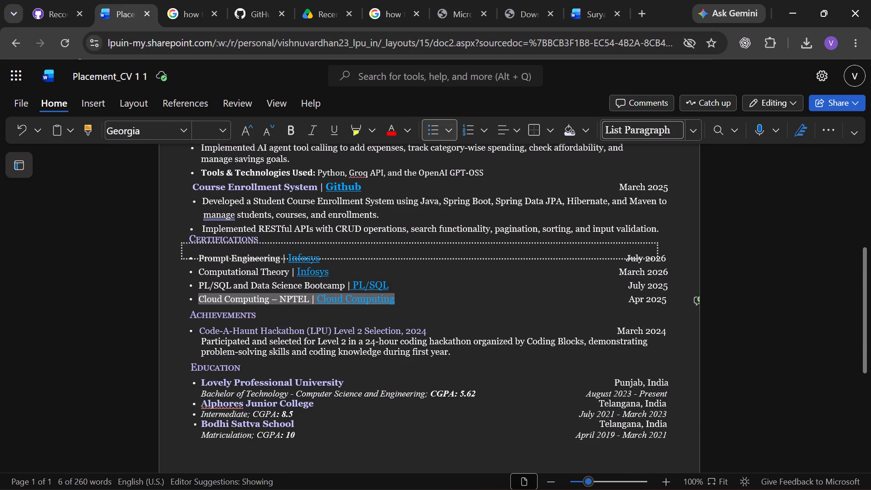
left_click(582, 10)
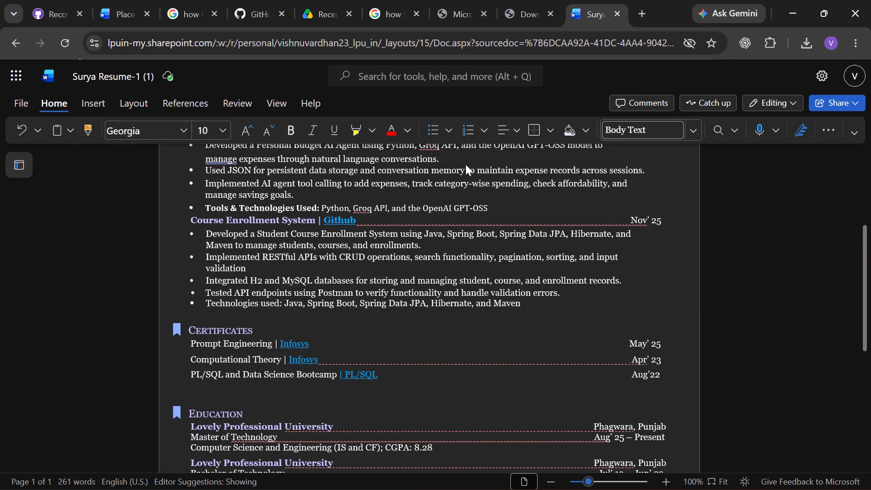
left_click(200, 387)
key("ctrl+v")
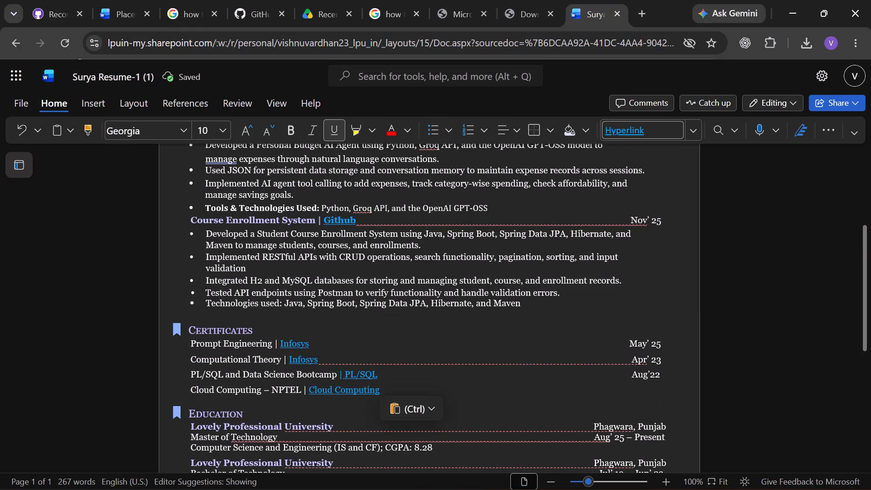
Review the whole resume from the header through the Certificates and Education sections.
scroll(213, 412, "down", 2)
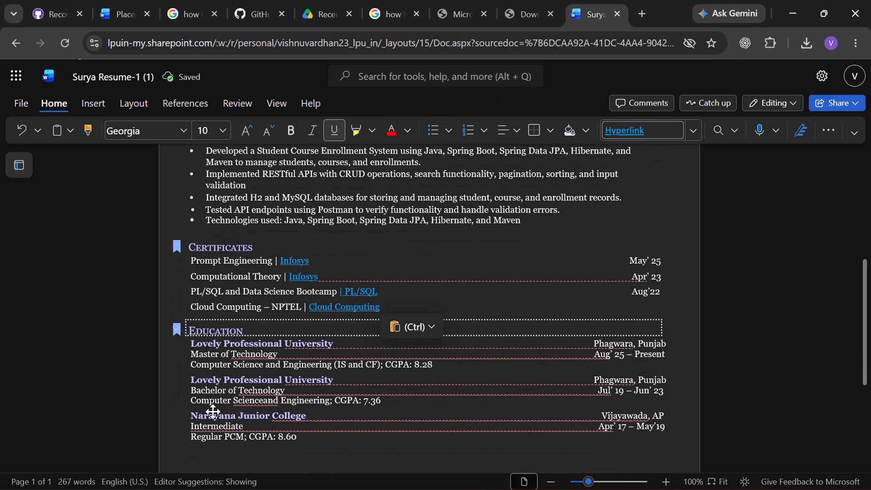
scroll(213, 412, "up", 5)
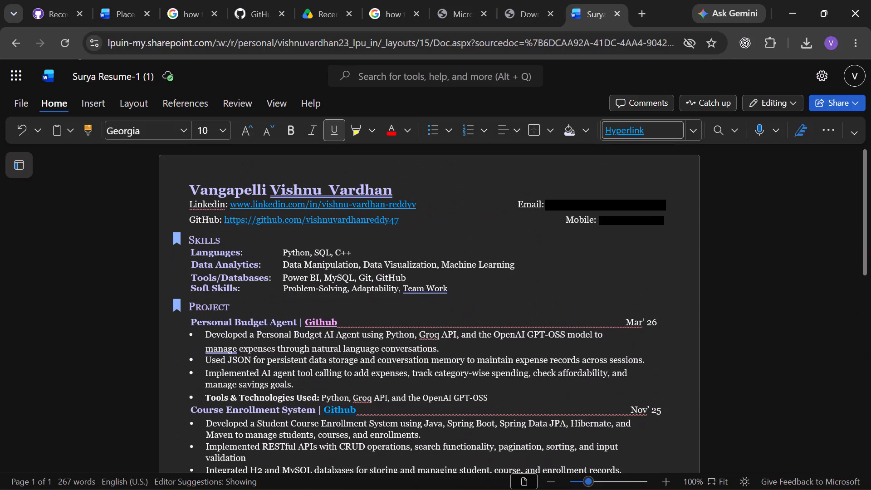
scroll(213, 412, "down", 6)
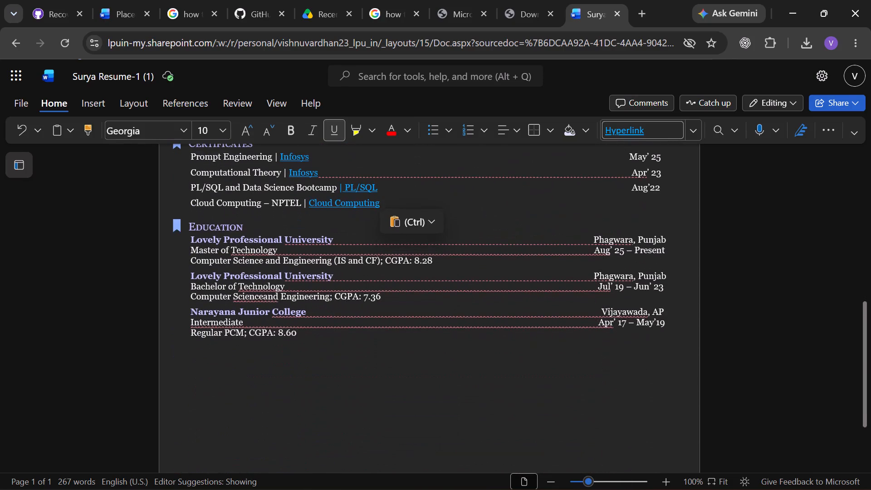
scroll(213, 412, "up", 1)
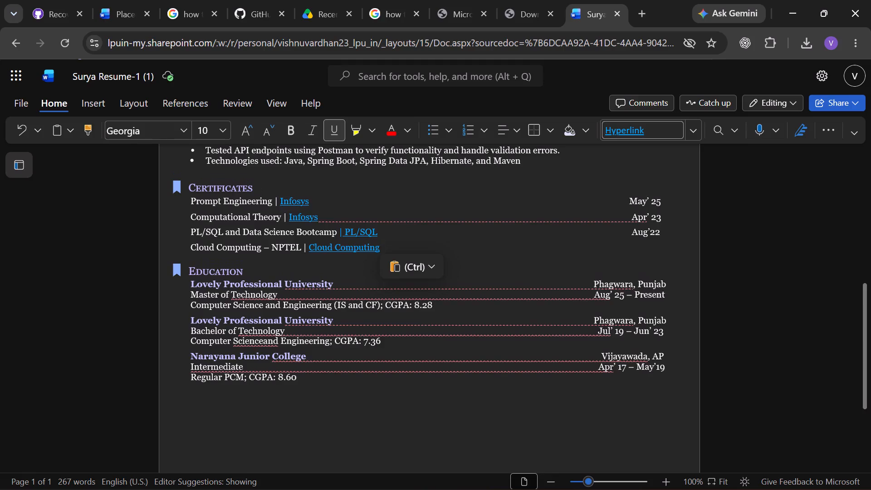
scroll(213, 412, "up", 5)
scroll(213, 412, "down", 1)
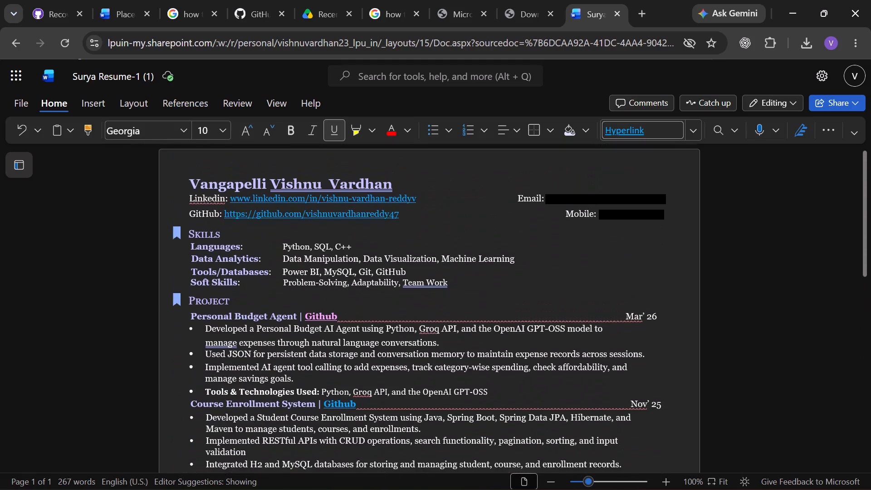
scroll(213, 412, "down", 1)
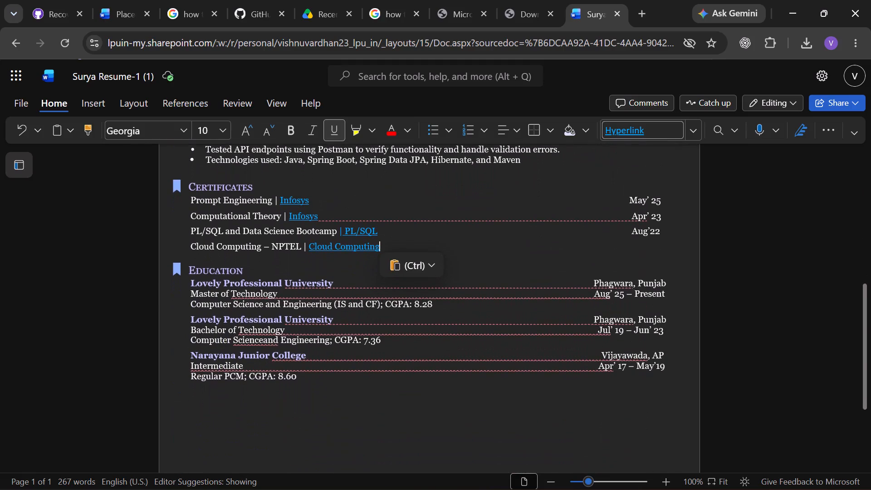
scroll(213, 412, "down", 1)
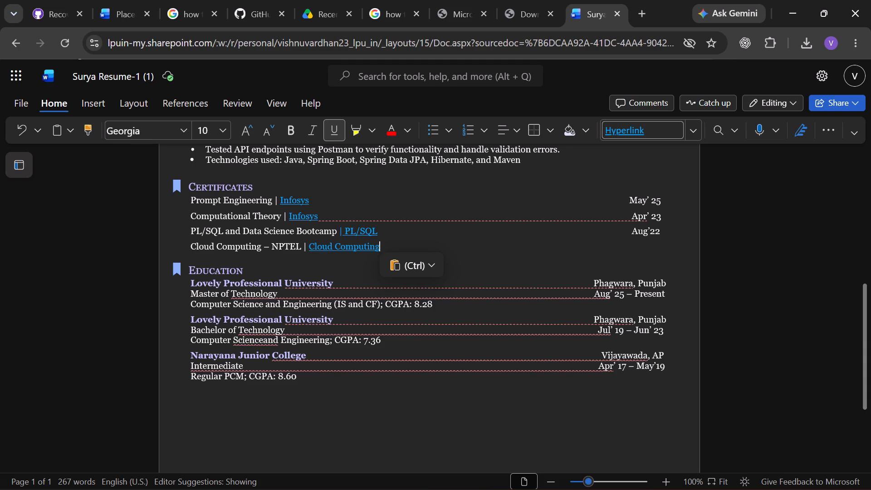
Replace the "Bachelor of Technology" text under Education with "Bachelor of Technology - Computer Science and Engineering; CGPA: 5.62", copied from Placement_CV 1 1.
left_click(112, 7)
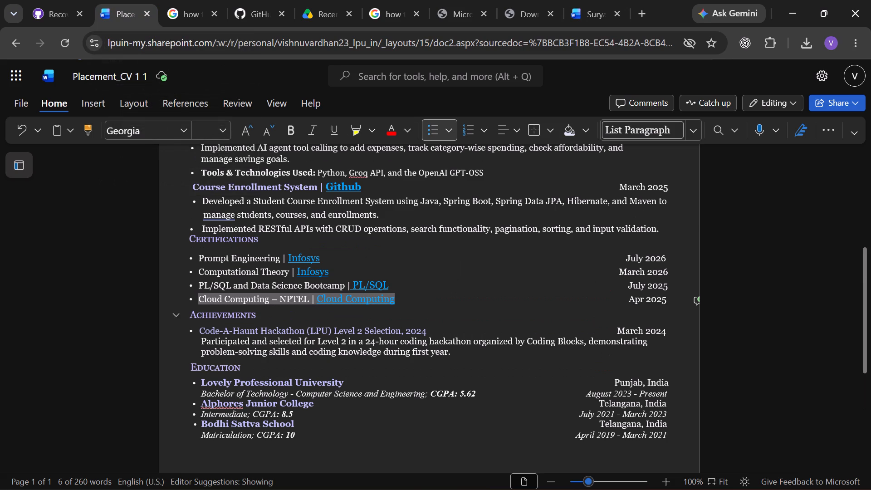
left_click_drag(202, 392, 225, 396)
left_click_drag(225, 396, 475, 393)
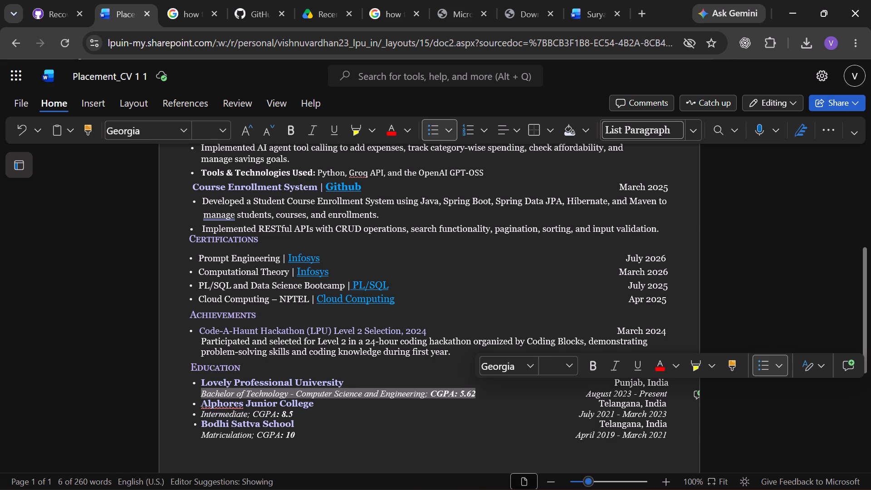
key("ctrl+c")
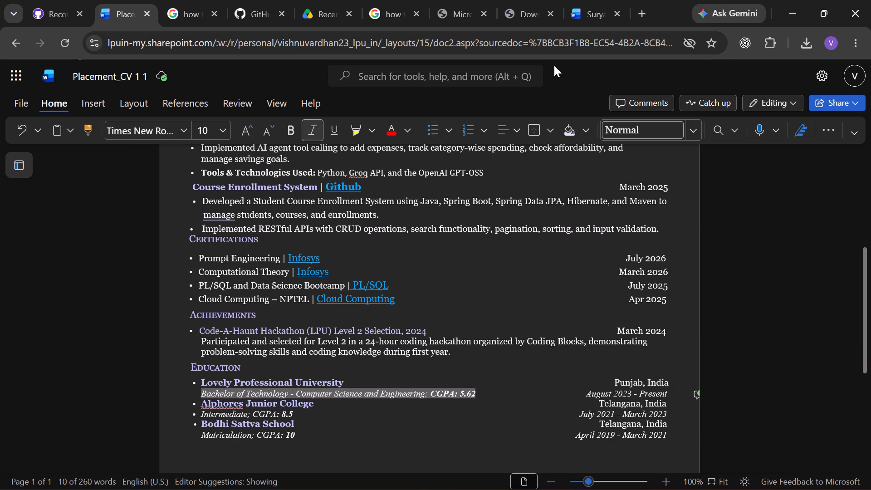
left_click(577, 14)
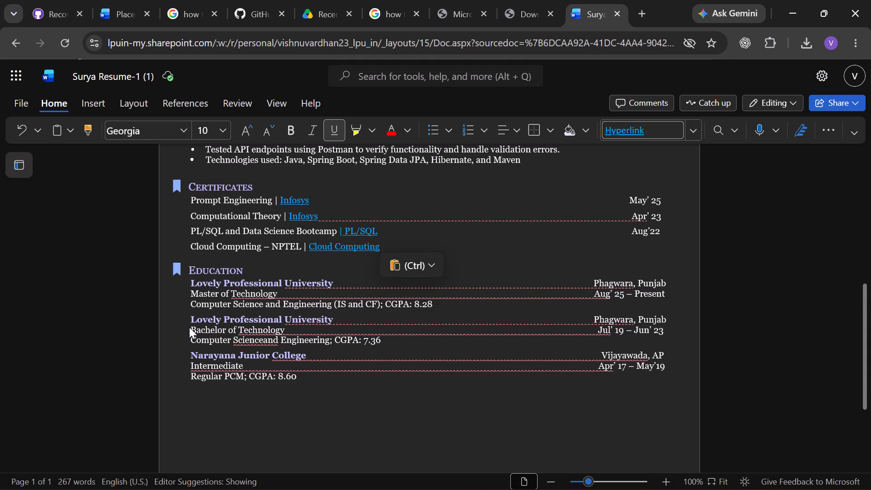
left_click_drag(189, 327, 385, 343)
left_click_drag(385, 343, 385, 342)
left_click_drag(385, 342, 202, 334)
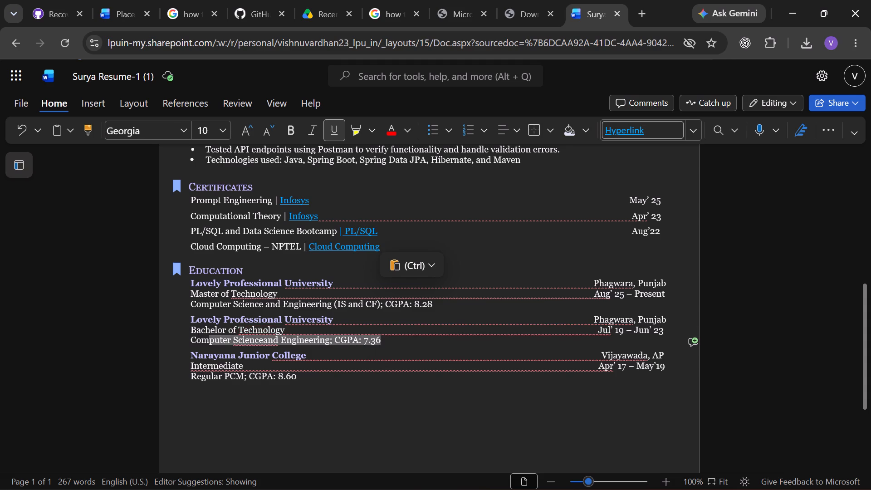
left_click_drag(202, 334, 186, 329)
left_click(186, 329)
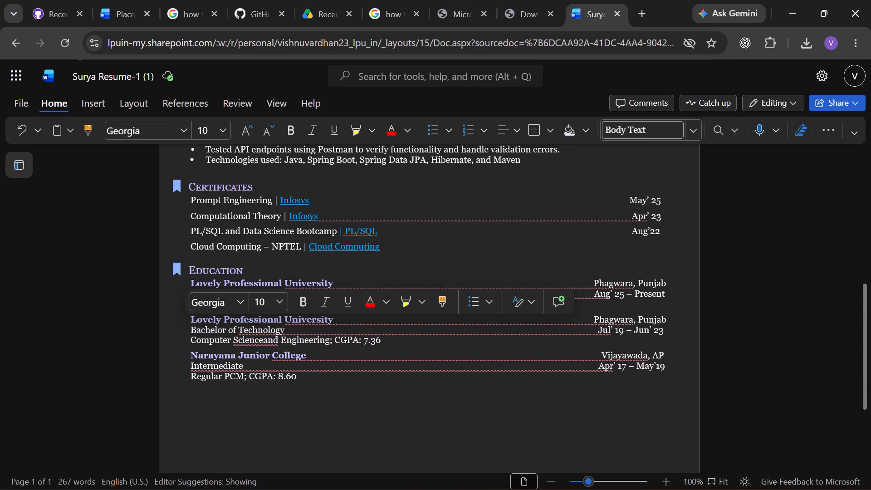
left_click_drag(189, 329, 282, 328)
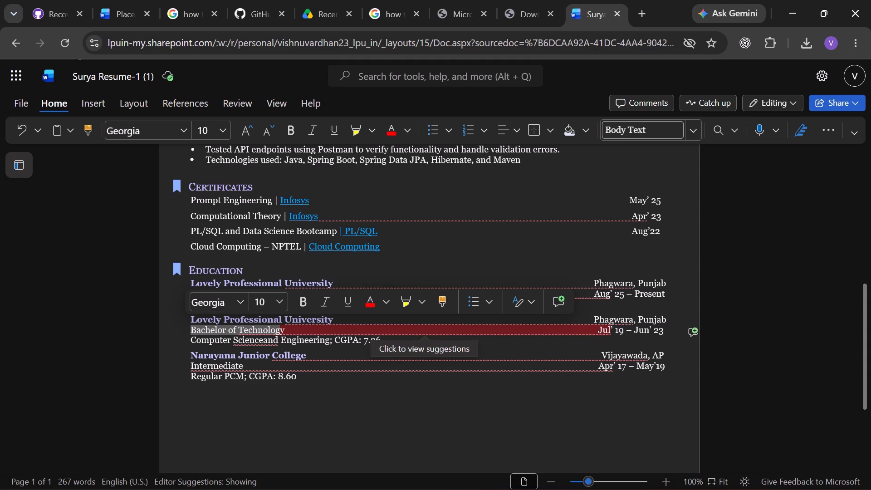
left_click_drag(282, 328, 284, 328)
key("ctrl+v")
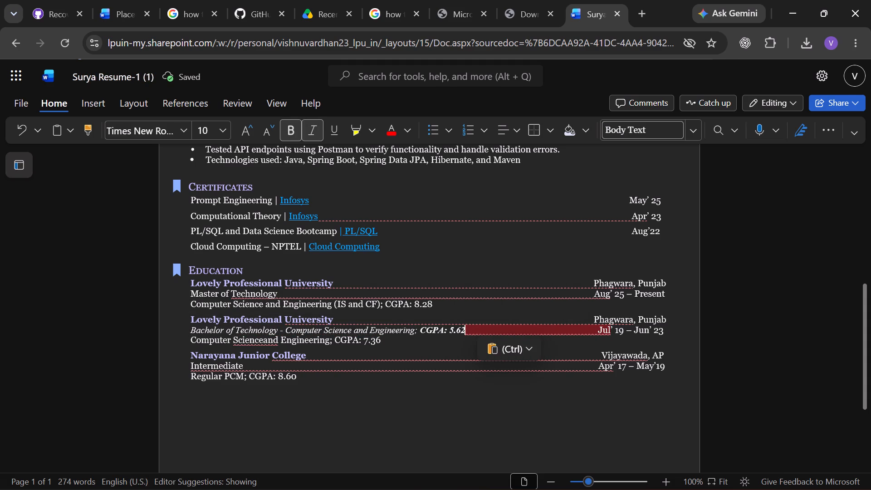
Delete the old "Computer Scienceand Engineering" CGPA line beneath the Bachelor of Technology entry.
left_click_drag(191, 341, 352, 343)
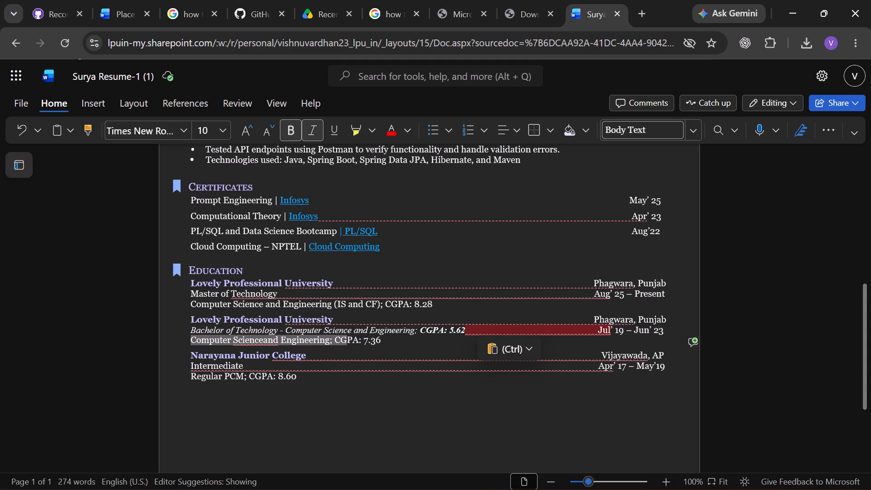
left_click_drag(352, 343, 380, 343)
key("BackSpace")
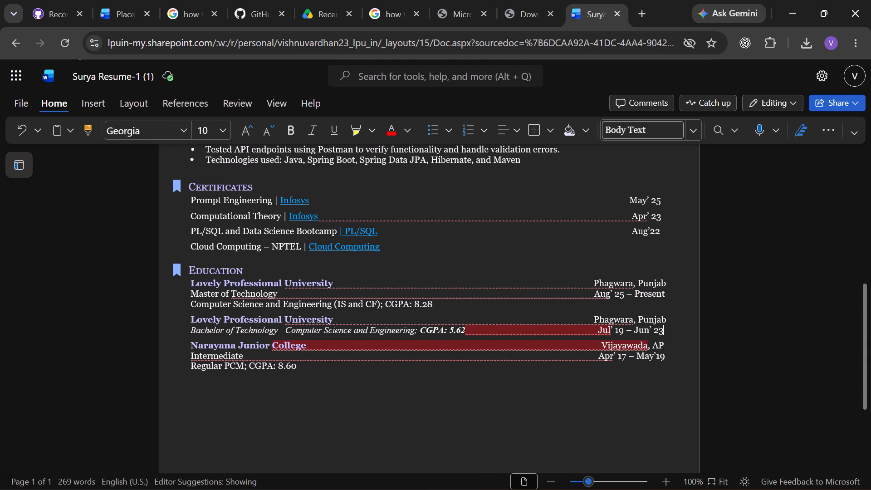
Undo the last two edits to the Bachelor of Technology entry under Education.
key("ctrl+z")
key("ctrl+z")
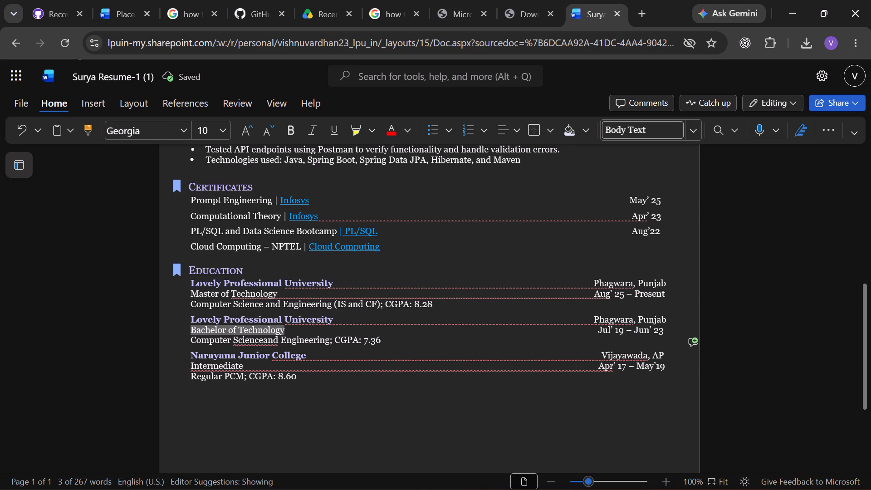
Replace "Master of Technology" in the first Education entry with the copied "Bachelor of Technology - Computer Science and Engineering; CGPA: 5.62".
left_click_drag(191, 294, 254, 292)
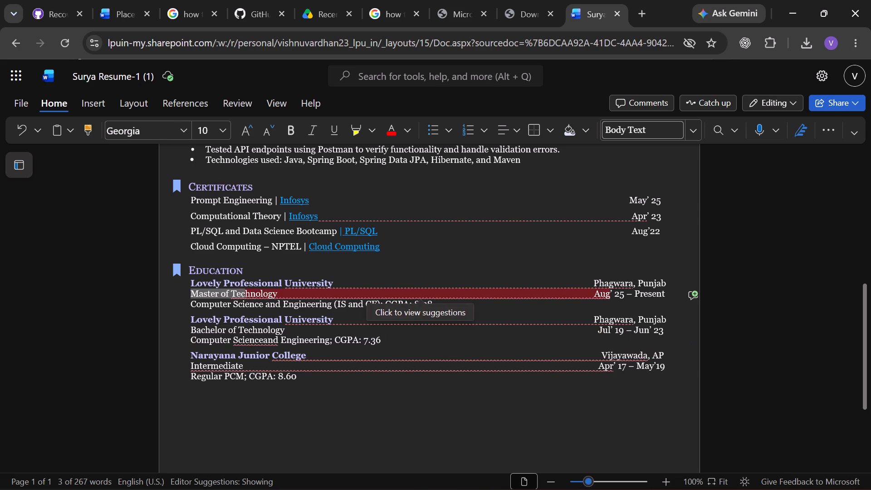
left_click_drag(254, 292, 276, 293)
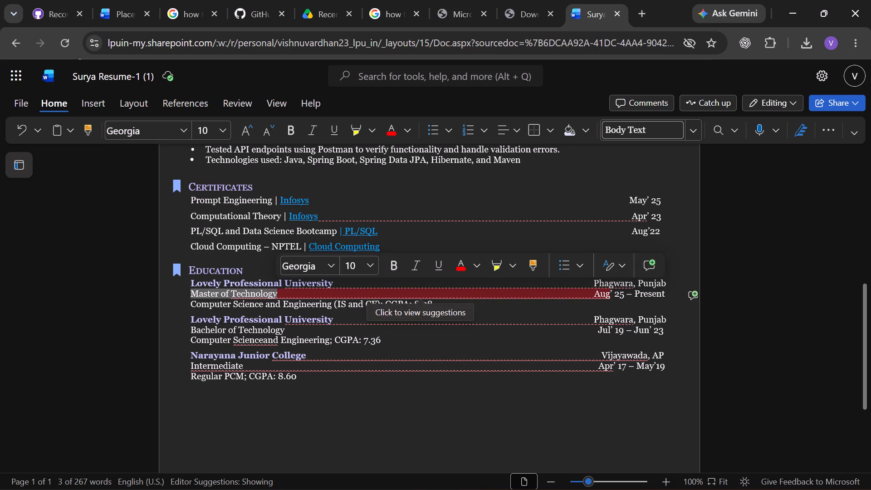
key("ctrl+v")
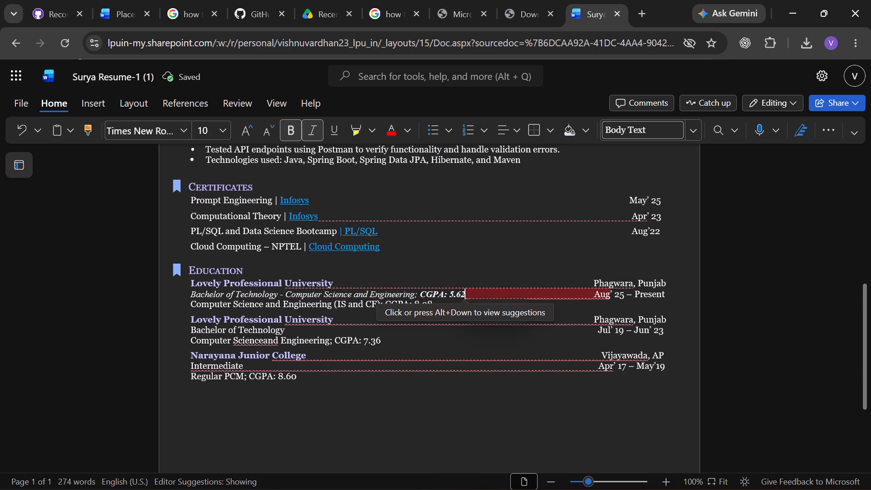
Delete the old "Computer Science and Engineering (IS and CF)" CGPA line from the first Education entry.
left_click_drag(191, 306, 410, 309)
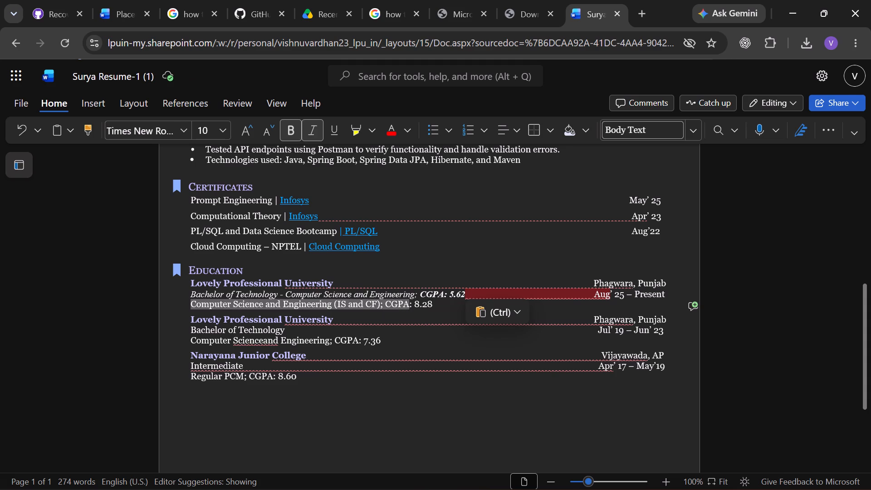
left_click_drag(410, 309, 433, 309)
key("BackSpace")
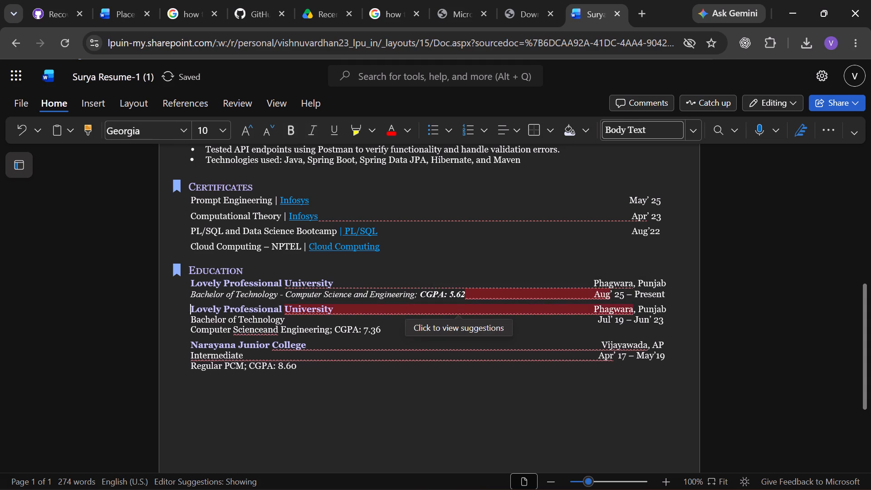
Replace the second "Lovely Professional University" heading under Education with "Alphores Junior College", copied from Placement_CV 1 1.
left_click(102, 2)
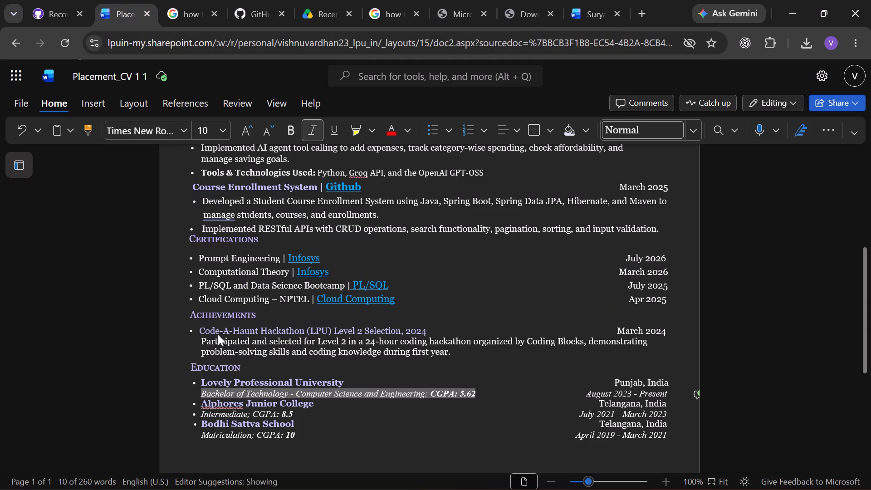
left_click(201, 402)
left_click_drag(201, 405, 310, 403)
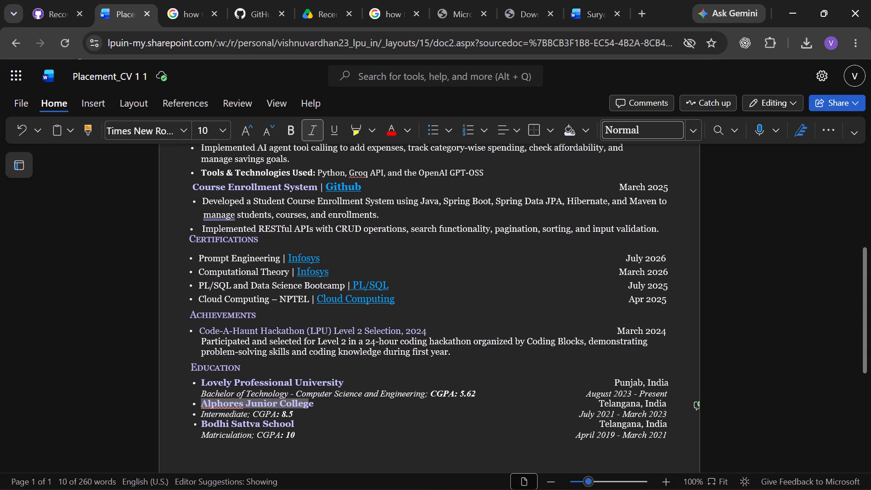
left_click_drag(310, 403, 313, 403)
key("ctrl+c")
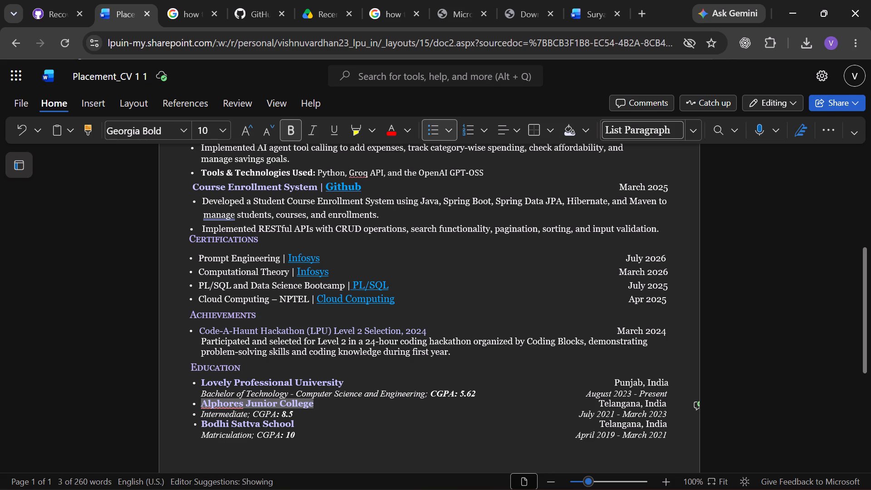
key("ctrl+c")
left_click(583, 0)
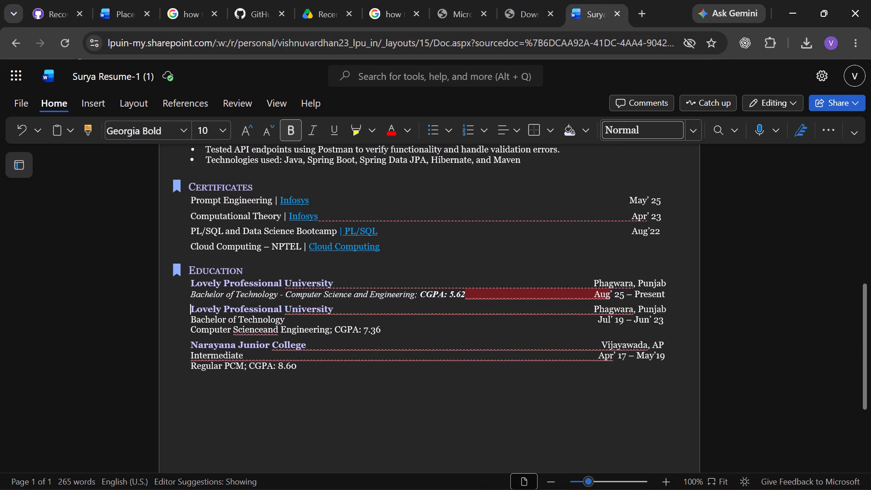
left_click_drag(189, 311, 317, 310)
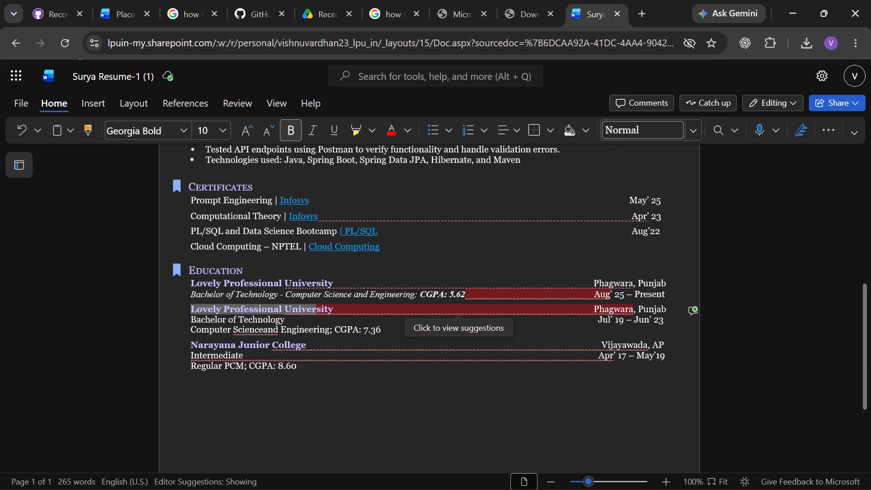
left_click_drag(317, 310, 334, 309)
key("ctrl+v")
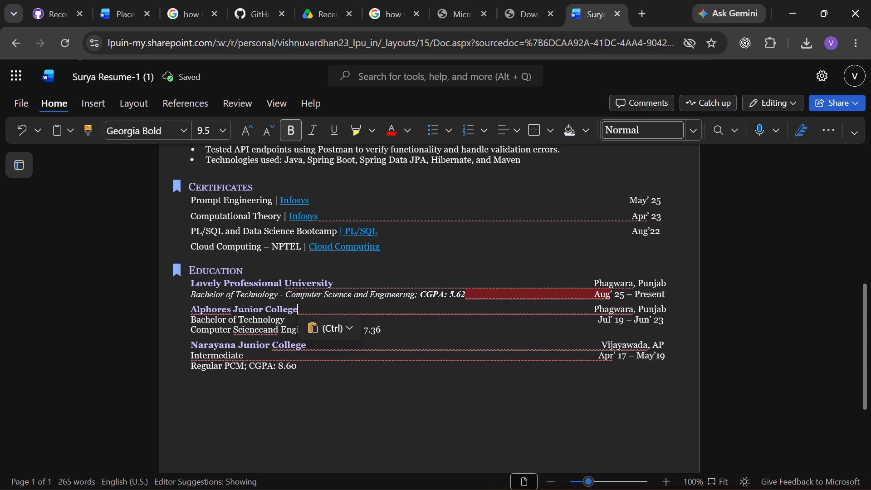
Replace "Bachelor of Technology" beneath Alphores Junior College with "Intermediate; CGPA: 8.5", copied from Placement_CV 1 1.
scroll(196, 327, "left", 2)
scroll(192, 334, "down", 1)
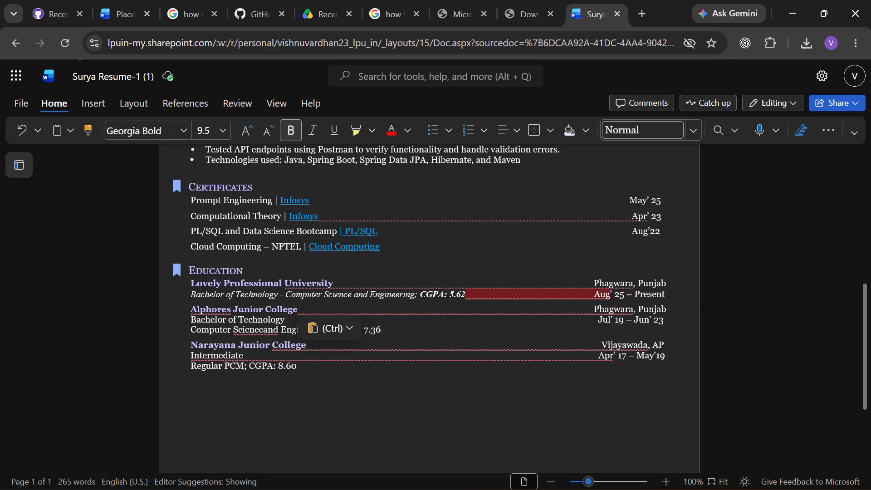
scroll(202, 328, "down", 1)
left_click_drag(191, 319, 284, 319)
left_click(117, 14)
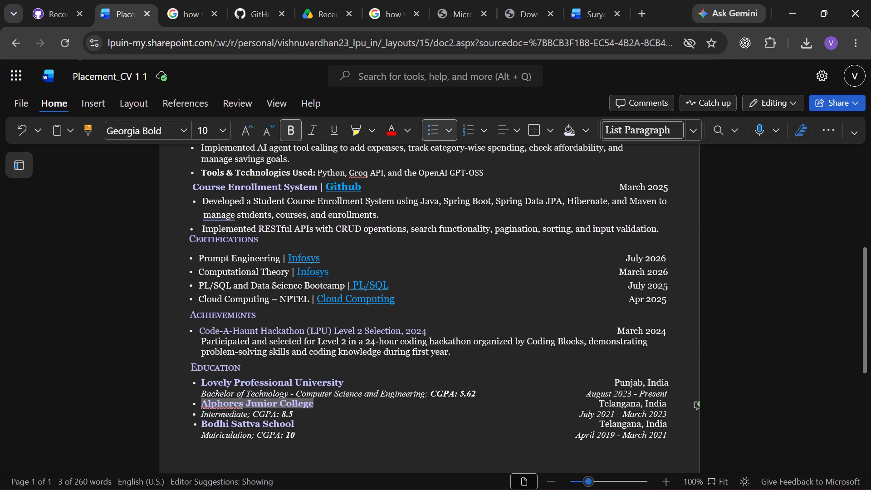
left_click_drag(200, 412, 279, 409)
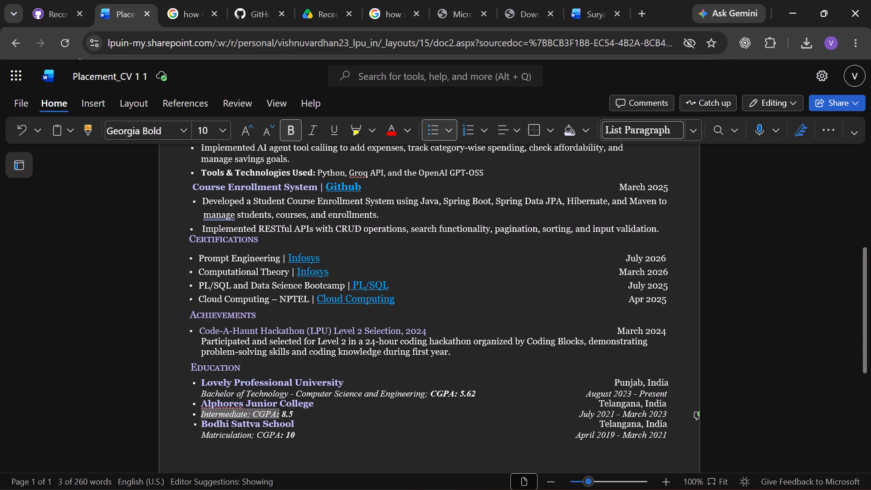
left_click_drag(279, 409, 294, 410)
key("ctrl+c")
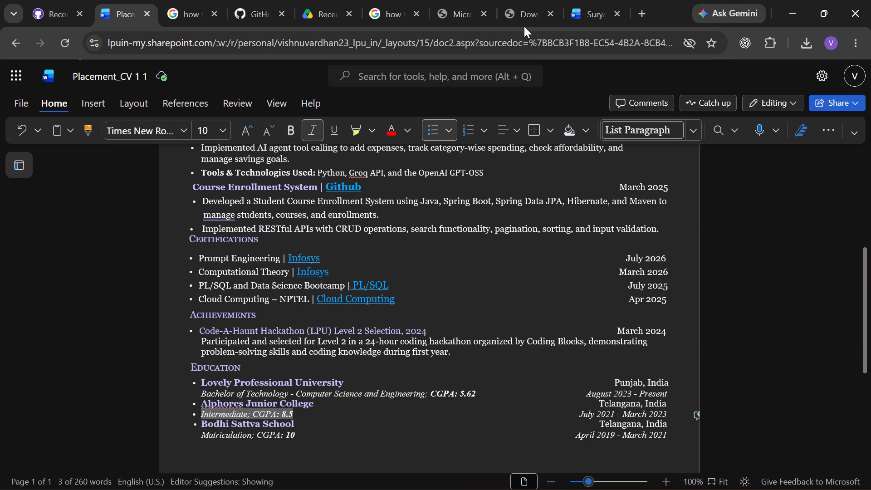
left_click(588, 0)
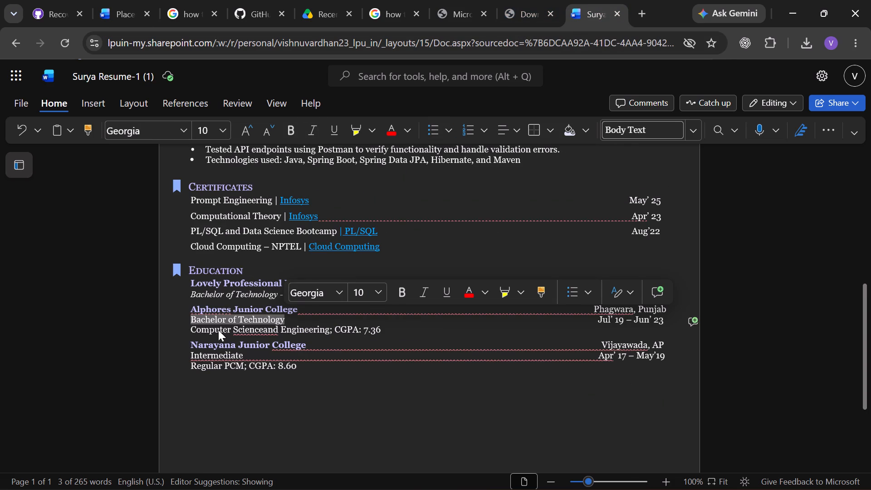
key("ctrl+v")
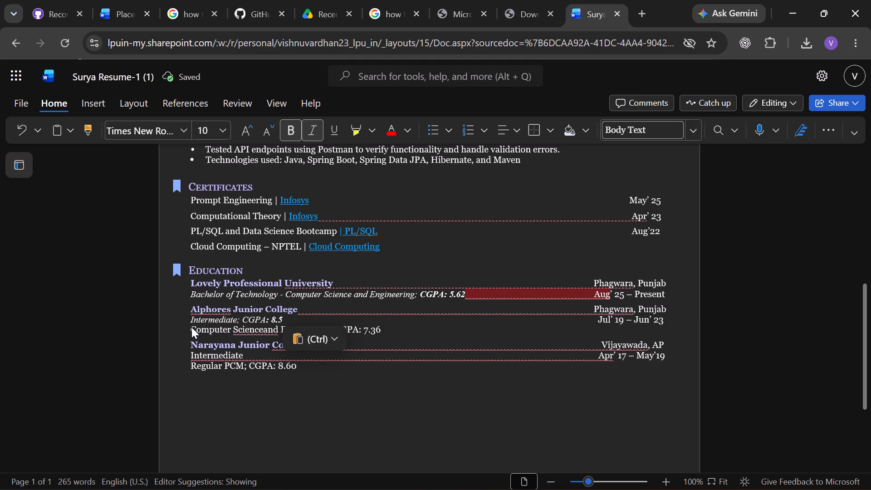
Delete the old "Computer Scienceand Engineering" CGPA line from the Alphores Junior College entry.
left_click_drag(191, 327, 381, 329)
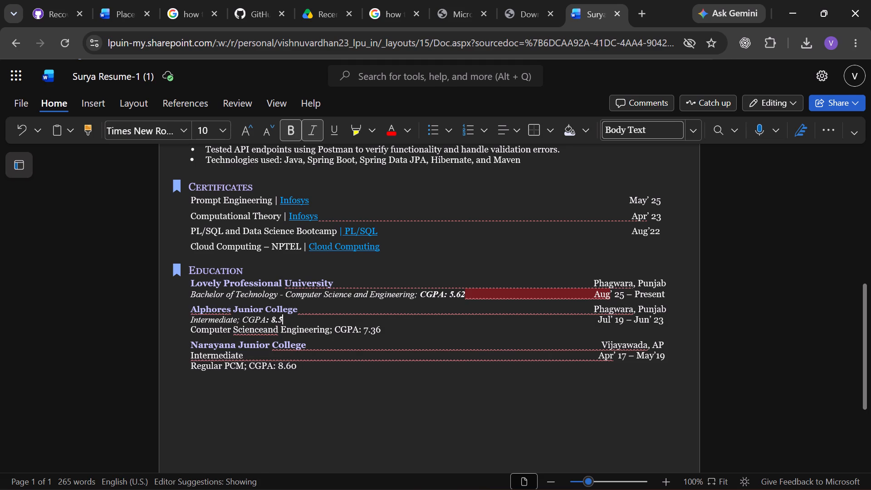
left_click_drag(381, 329, 385, 330)
left_click_drag(385, 330, 196, 335)
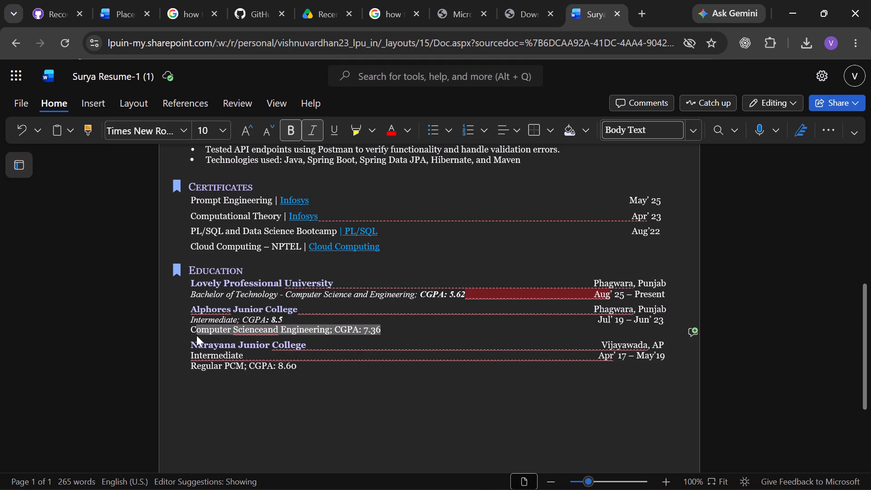
left_click_drag(196, 335, 194, 335)
key("BackSpace")
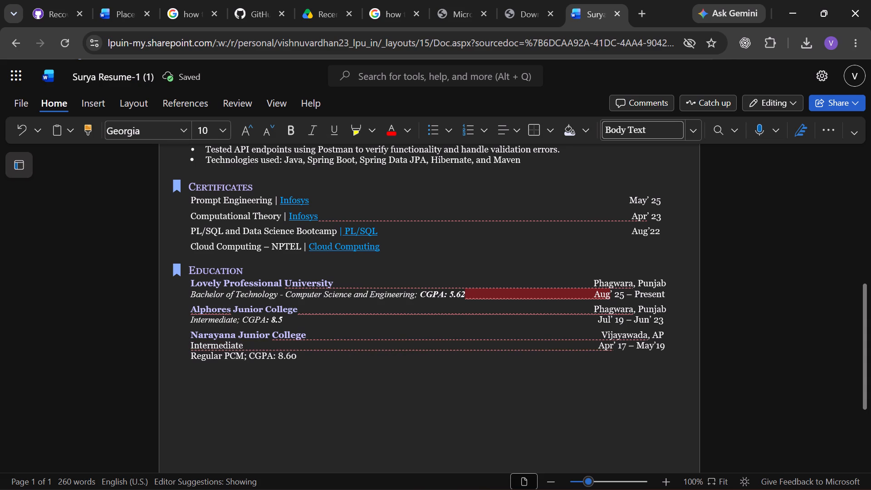
Replace the "Narayana Junior College" heading in the third Education entry with "Bodhi Sattva School", copied from Placement_CV 1 1.
left_click(123, 15)
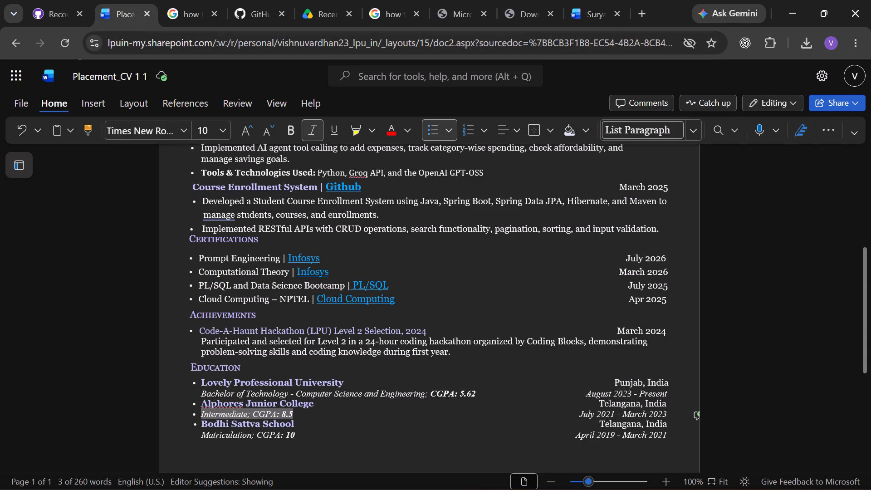
left_click_drag(201, 424, 295, 422)
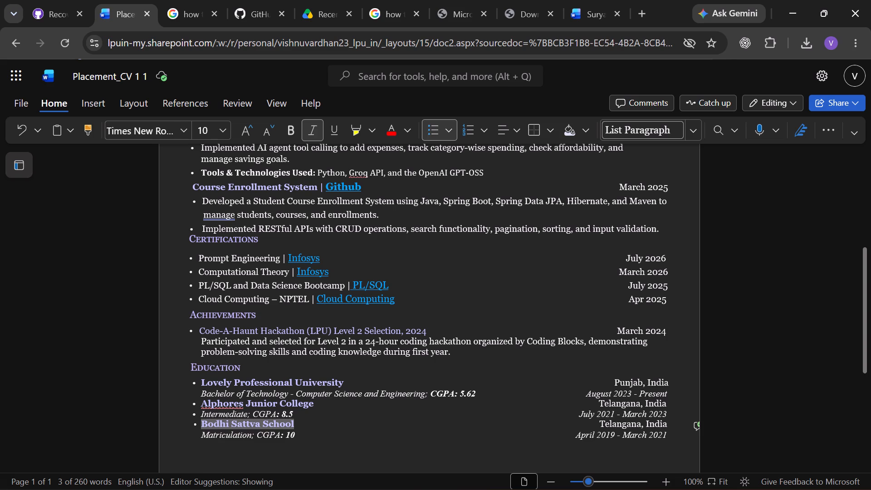
key("ctrl+c")
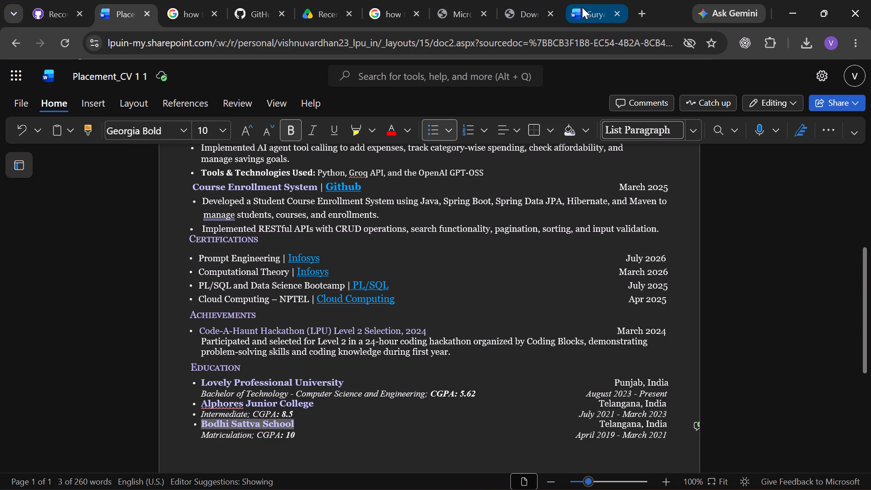
left_click(582, 7)
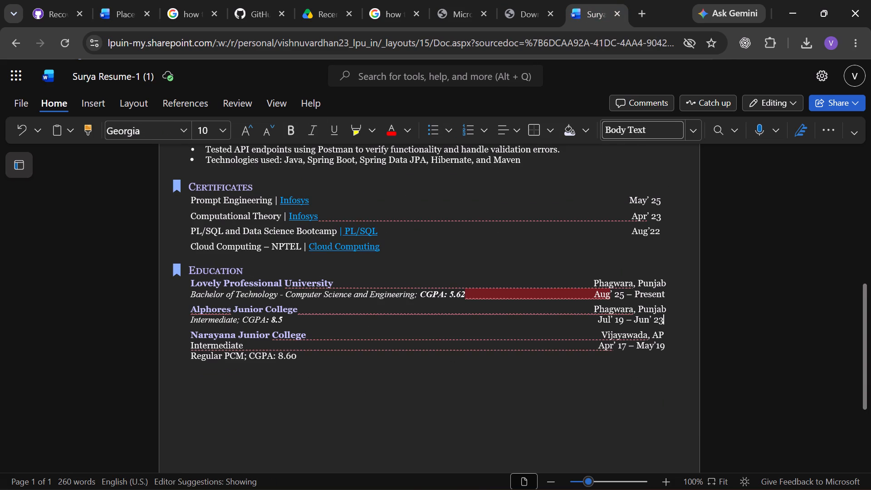
left_click_drag(191, 333, 302, 333)
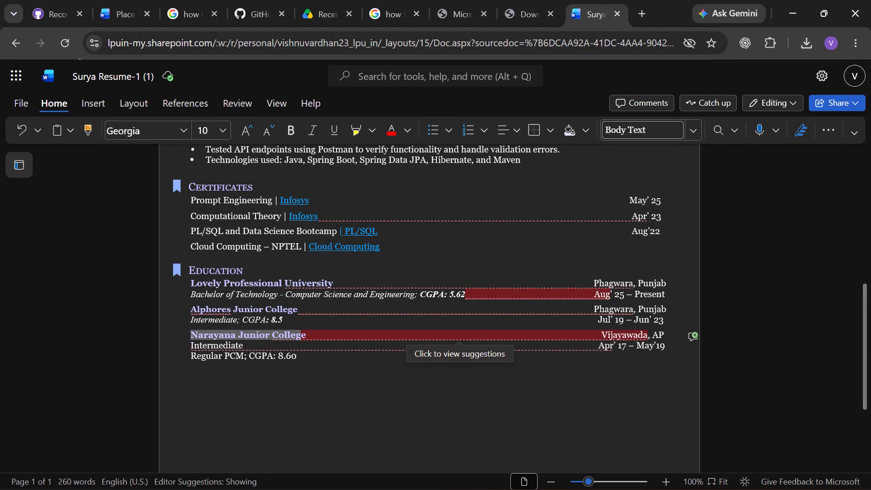
left_click_drag(302, 333, 307, 333)
key("ctrl+v")
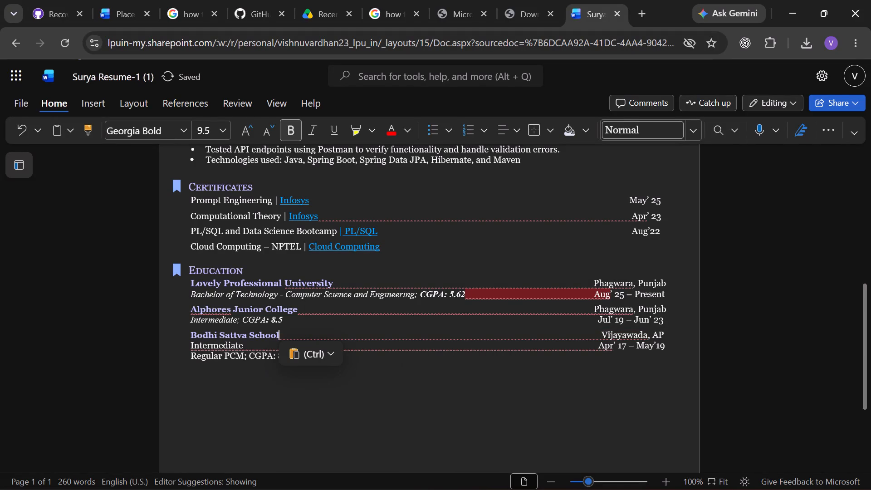
Replace the "Regular PCM" CGPA line in the Bodhi Sattva School entry with "Matriculation; CGPA: 10", copied from Placement_CV 1 1.
left_click_drag(190, 346, 203, 347)
left_click_drag(203, 347, 242, 345)
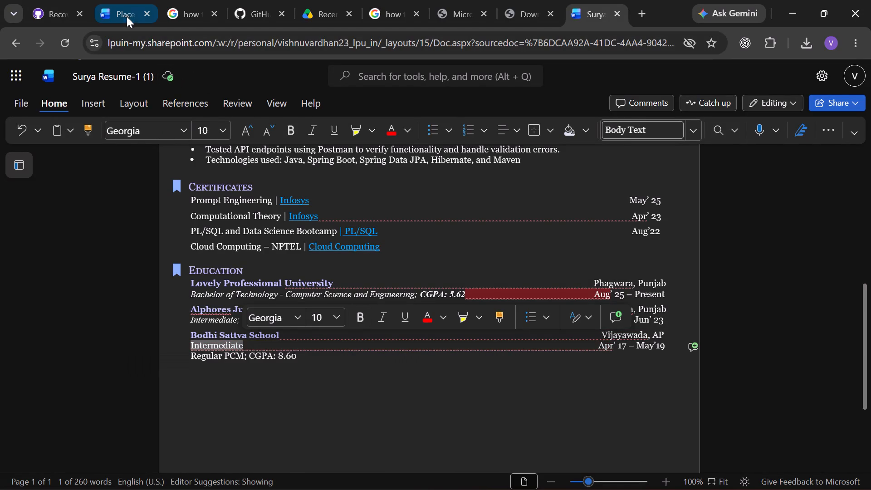
left_click(127, 15)
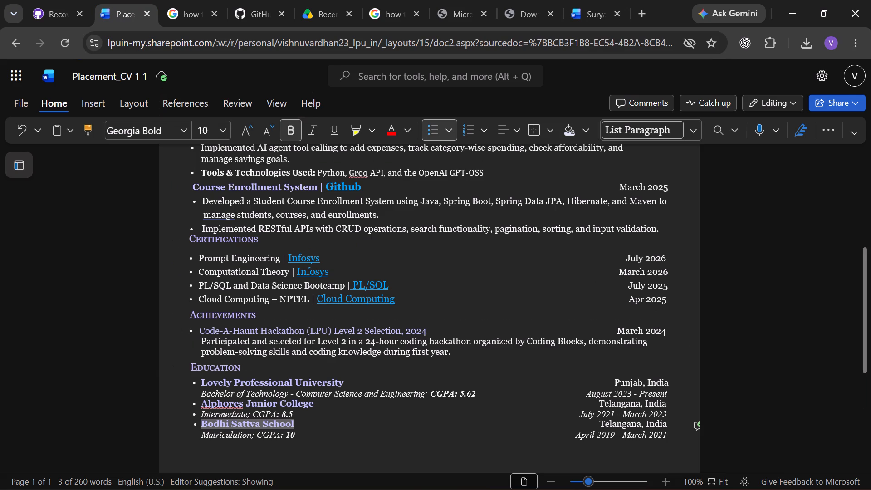
left_click_drag(202, 435, 295, 436)
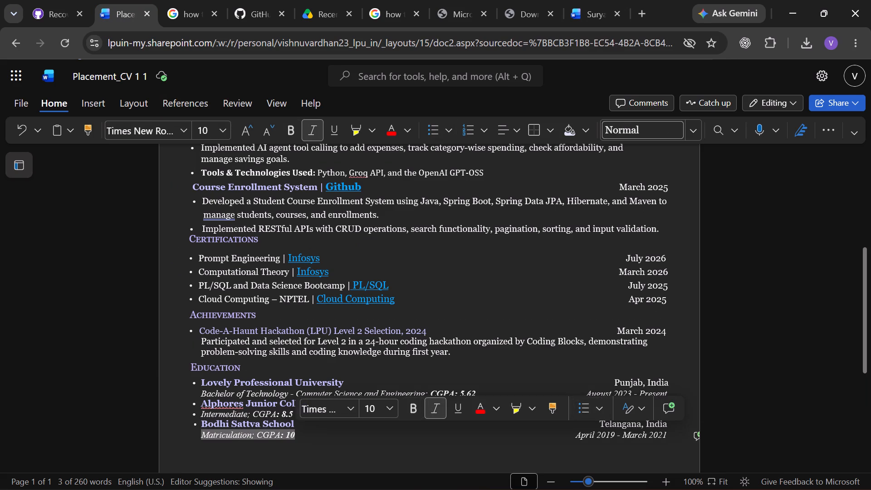
key("ctrl+c")
left_click(585, 0)
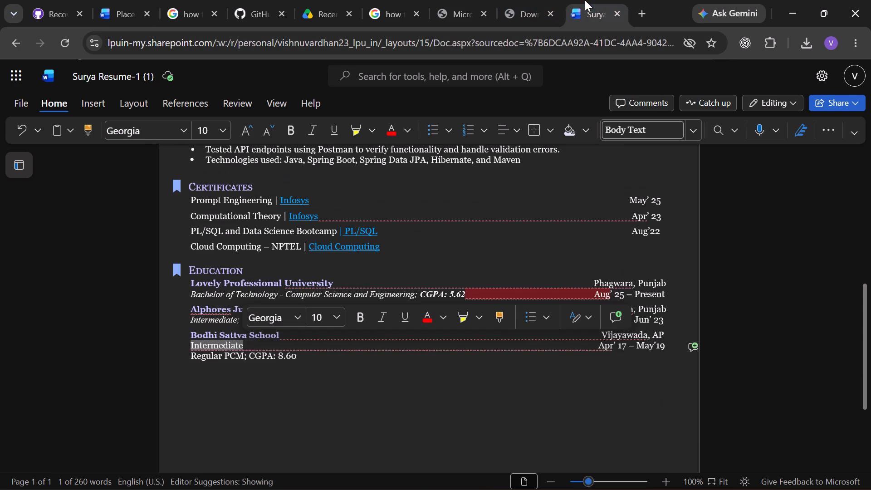
left_click_drag(190, 357, 295, 355)
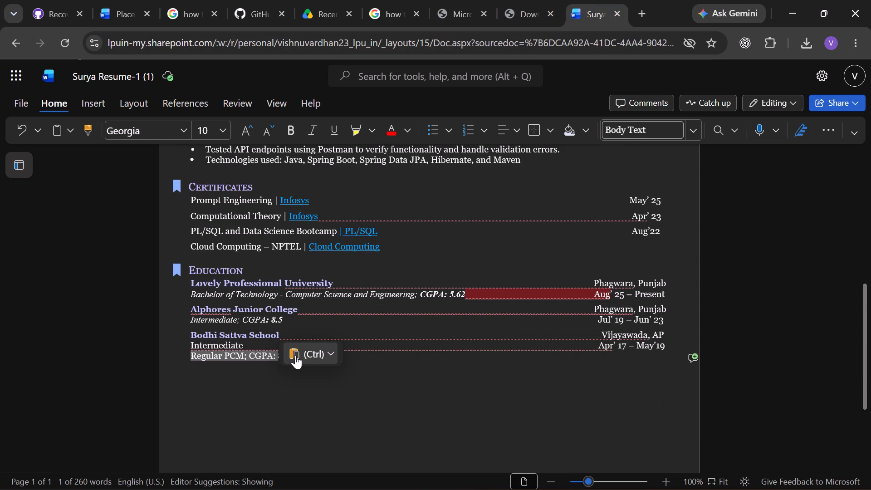
left_click_drag(295, 355, 356, 358)
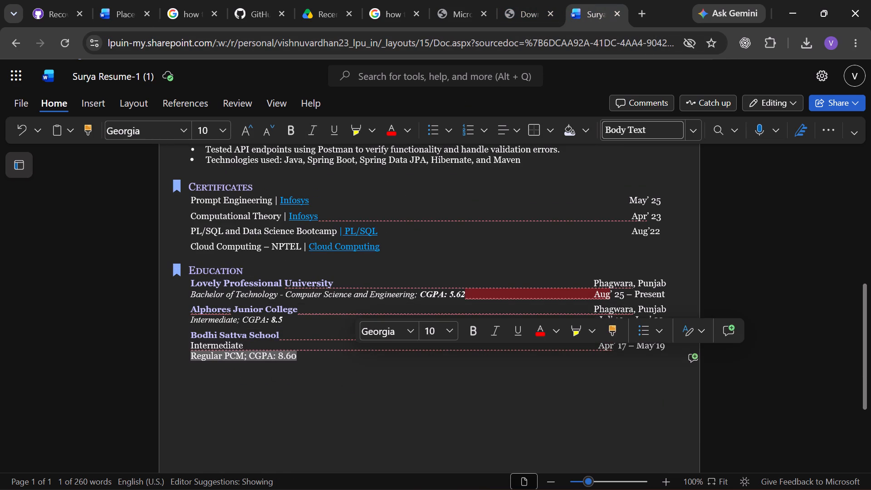
key("ctrl+v")
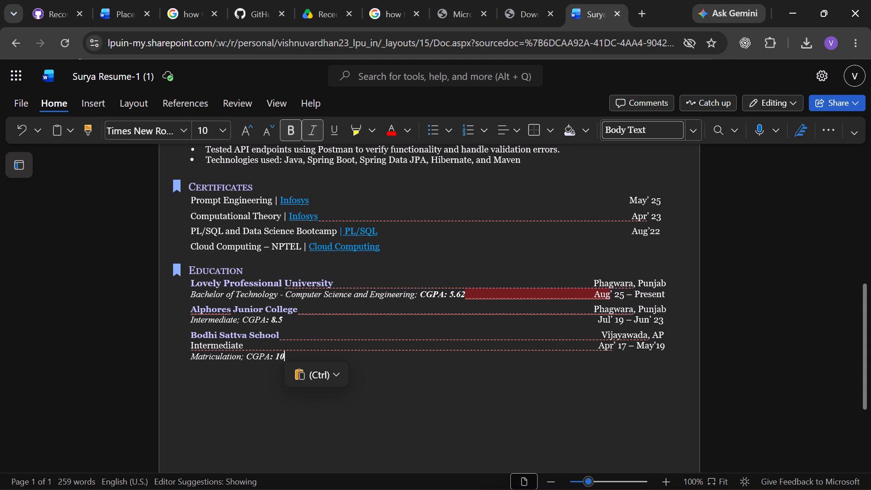
Search Google in a new browser tab for "what is the short form of telangana TS or TG", read the answer and return to the resume.
left_click(648, 2)
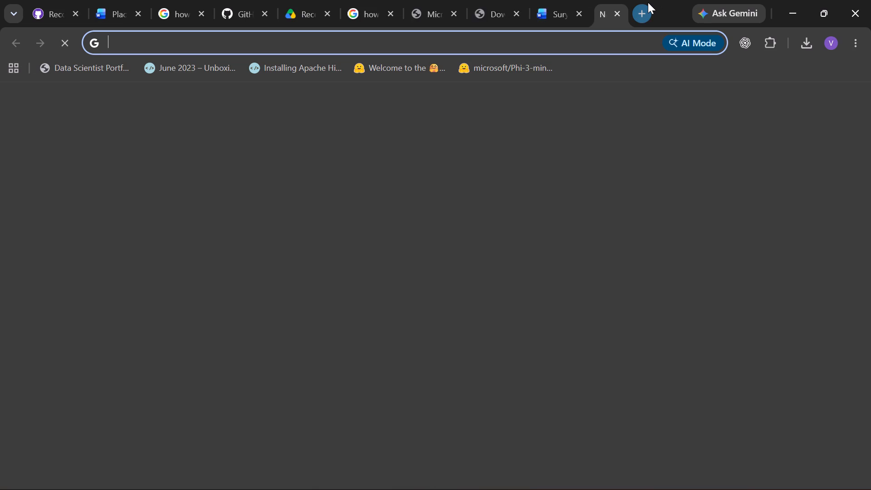
type("whta")
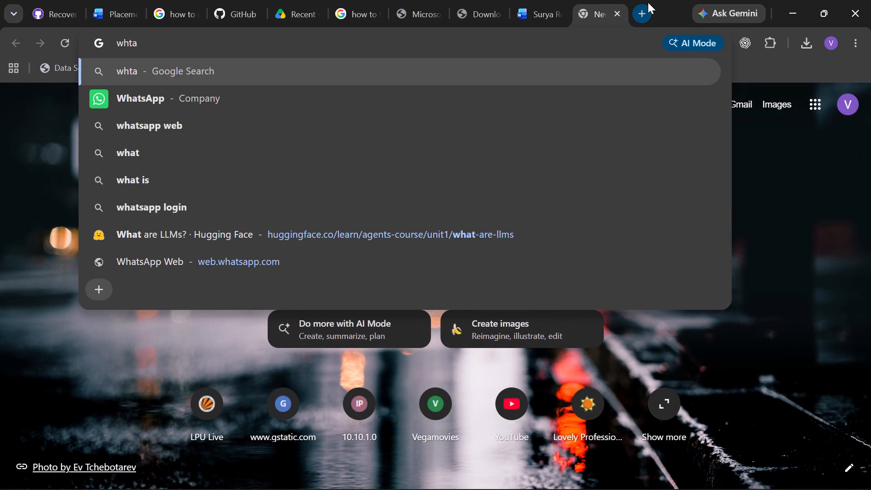
key("BackSpace")
key("BackSpace")
type("at")
key("space")
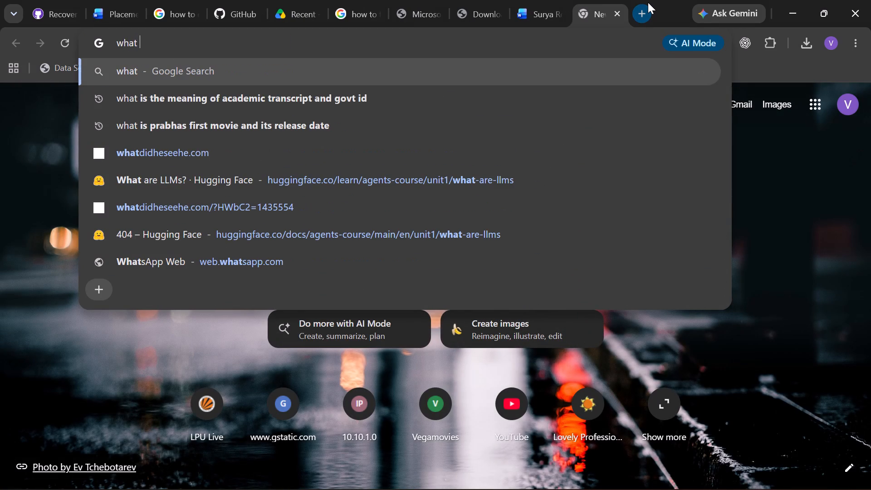
type("is the short form")
key("space")
type("of telan")
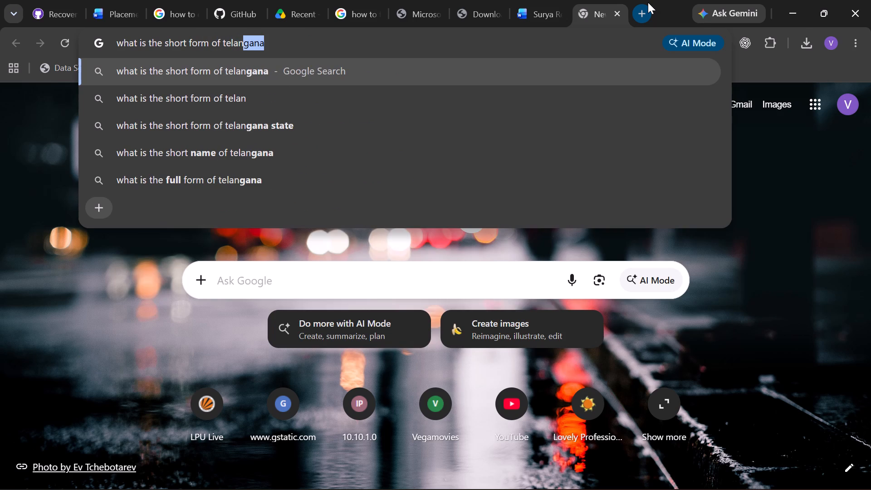
type("gana")
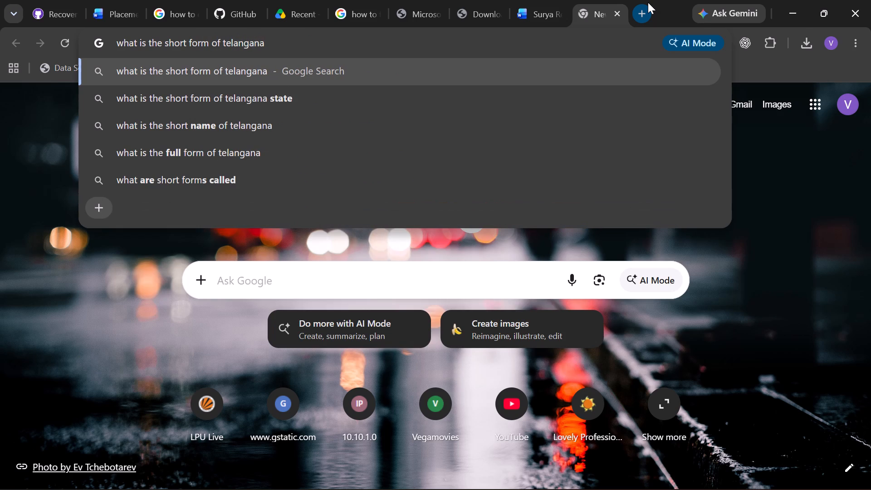
key("space")
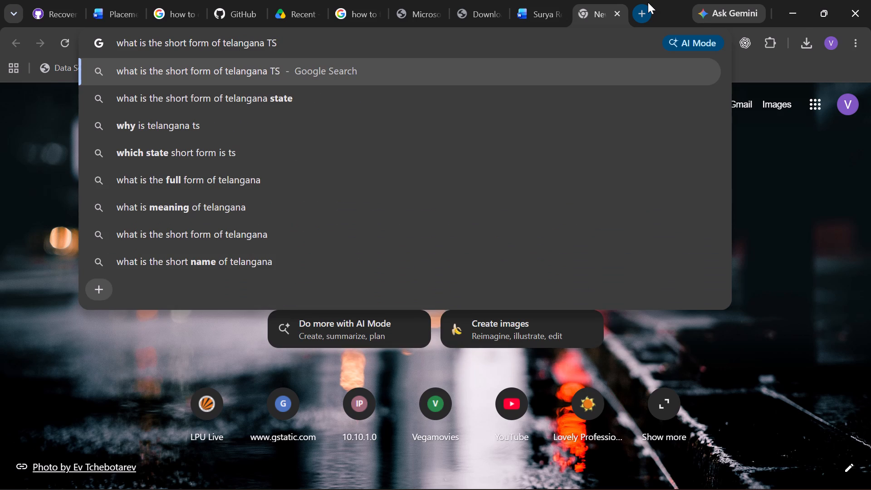
type("or")
key("space")
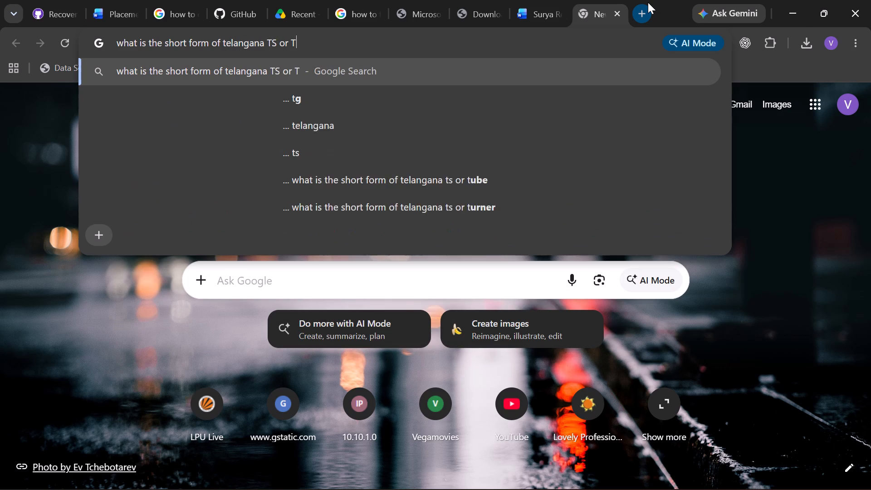
key("Return")
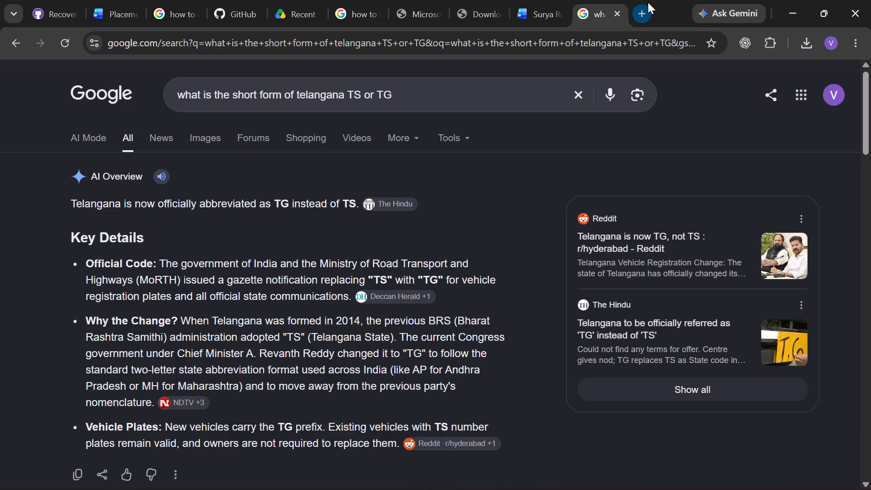
left_click(617, 8)
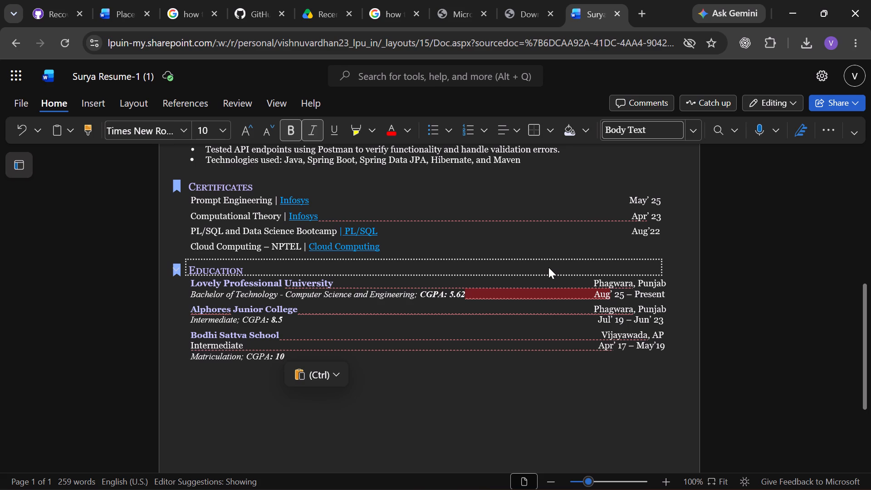
Change the start date of the Lovely Professional University entry to Aug' 23.
left_click(622, 297)
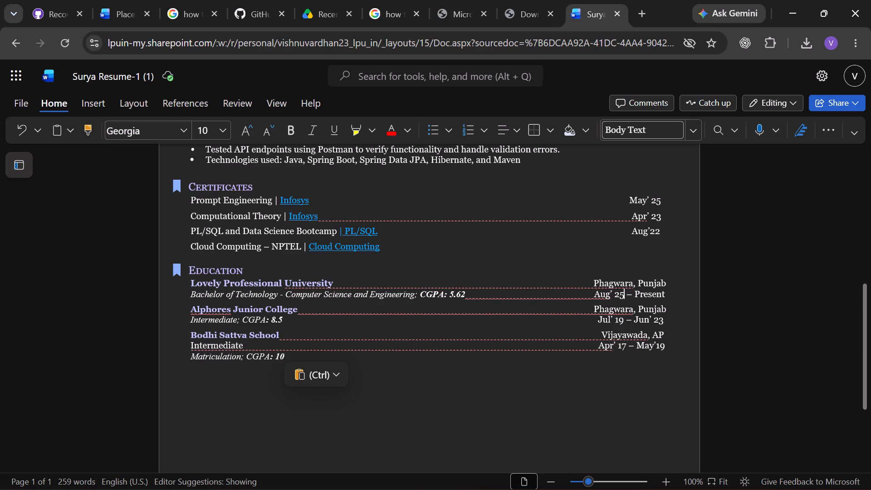
key("BackSpace")
key("3")
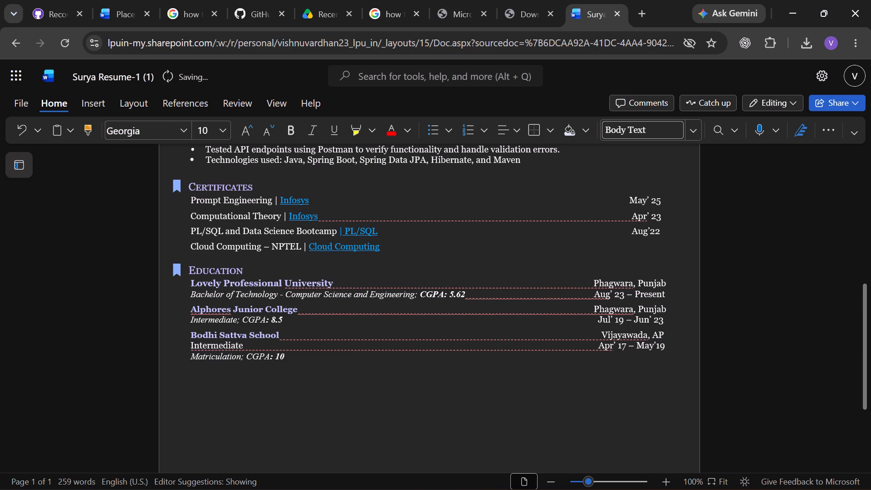
Check the Education details in Placement_CV 1 1 and replace the Alphores Junior College location with "Karimnagar, Telangana".
left_click(623, 322)
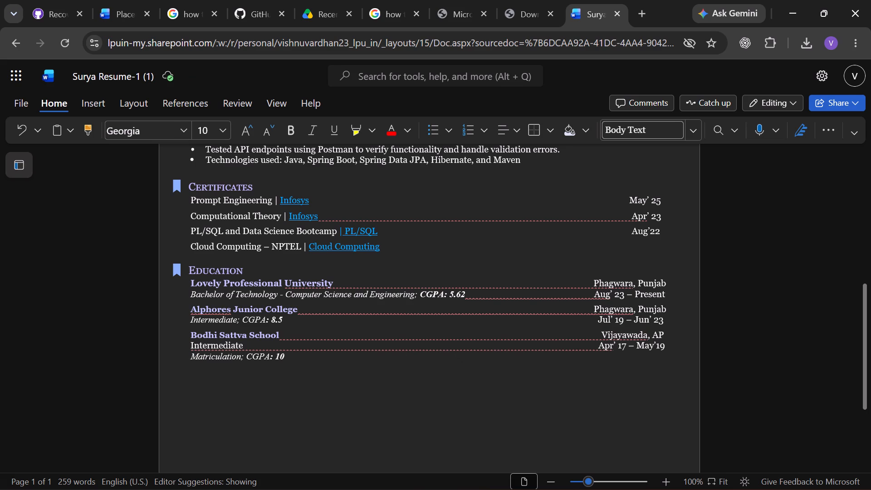
left_click(106, 0)
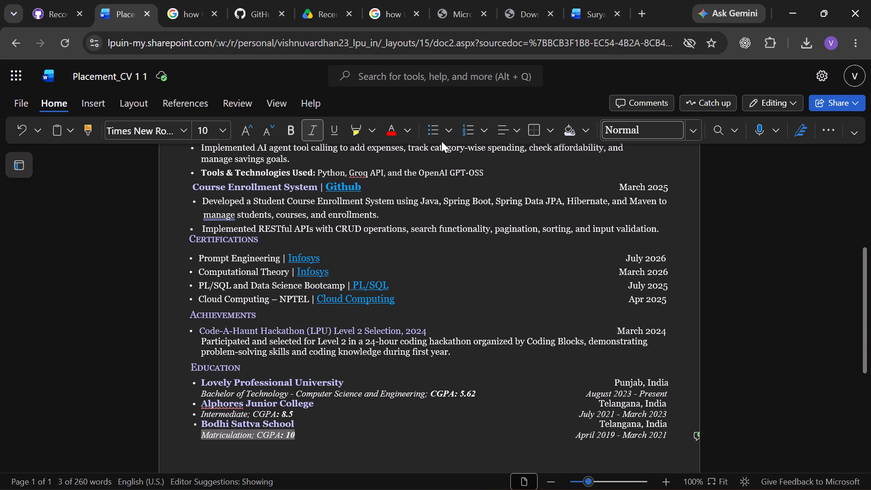
left_click(592, 0)
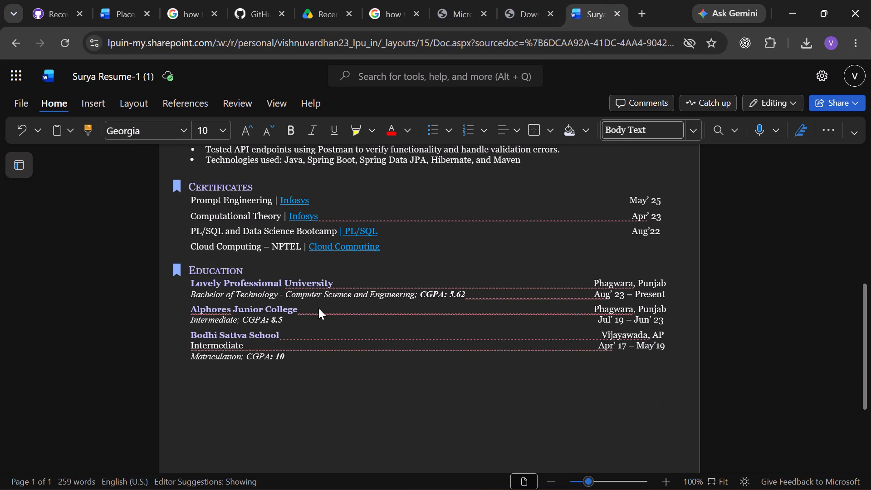
left_click(631, 307)
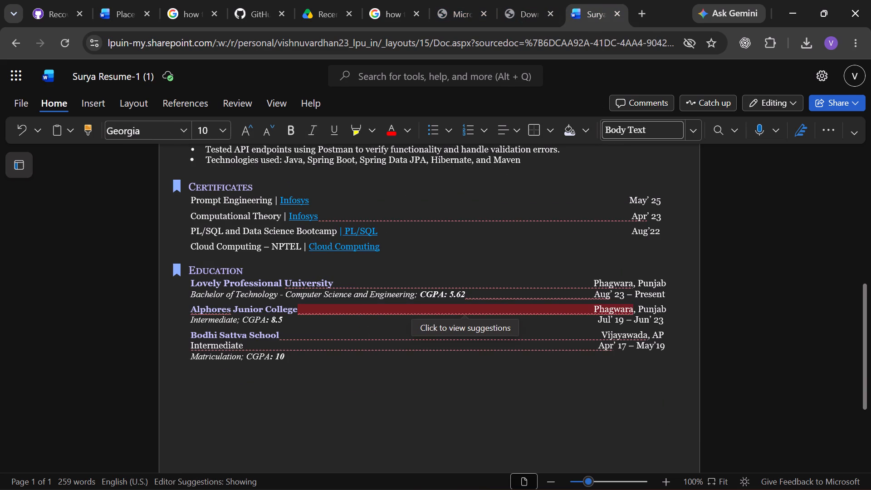
left_click(632, 311)
key("BackSpace")
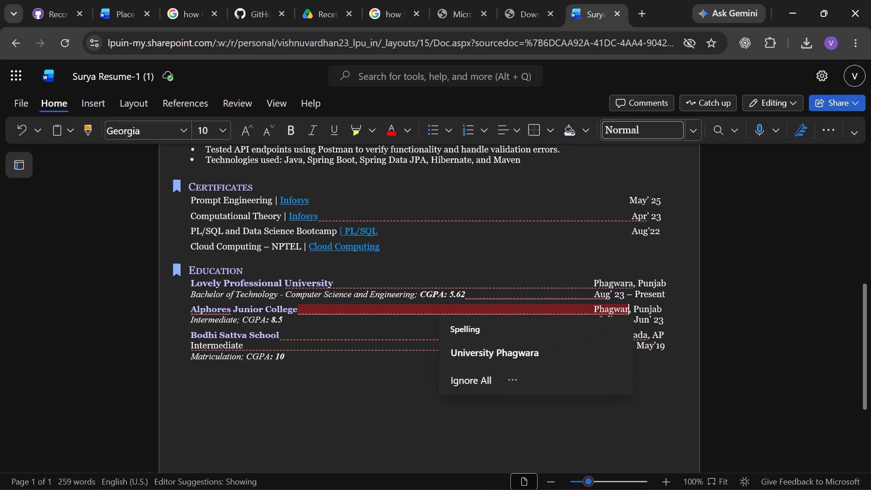
key("BackSpace")
key("BackSpace")
key("BackSpace")
key("BackSpace")
key("BackSpace")
key("BackSpace")
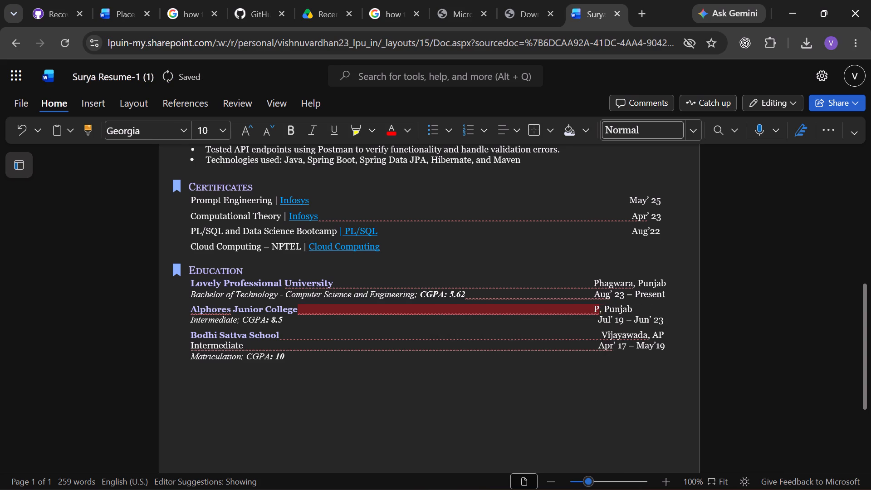
key("BackSpace")
type("Karimnaga")
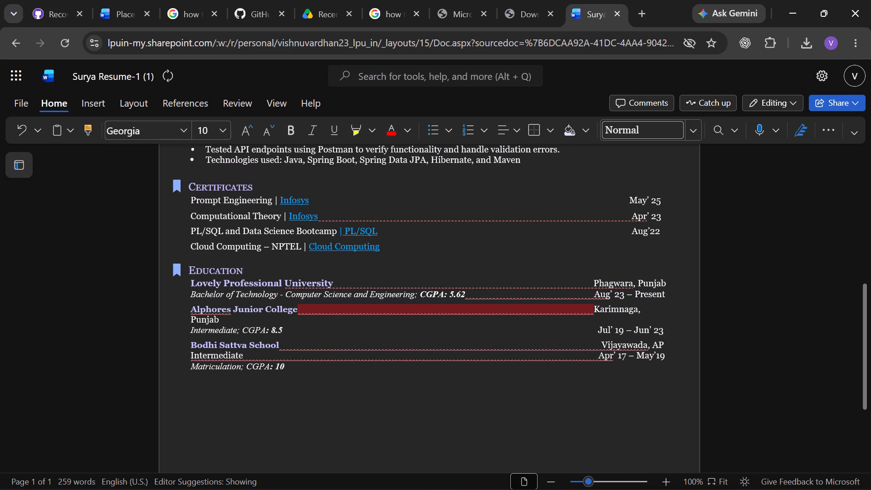
key("r")
key("Right")
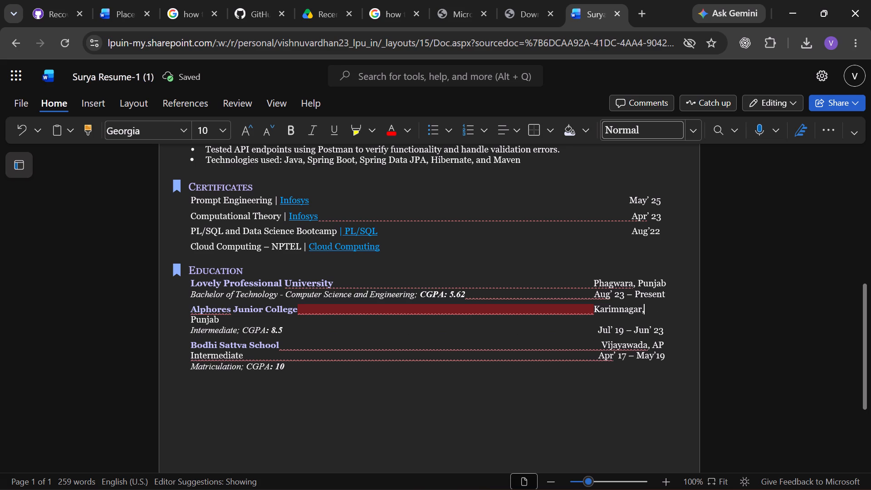
key("Delete")
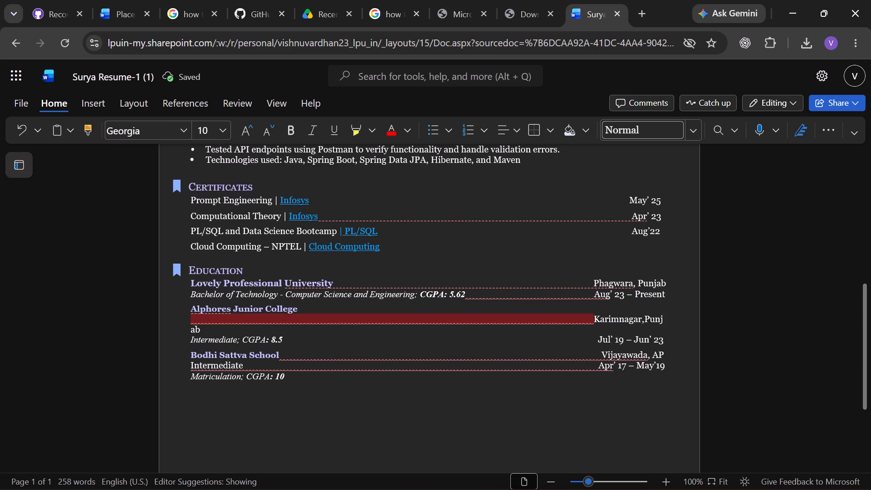
key("Delete")
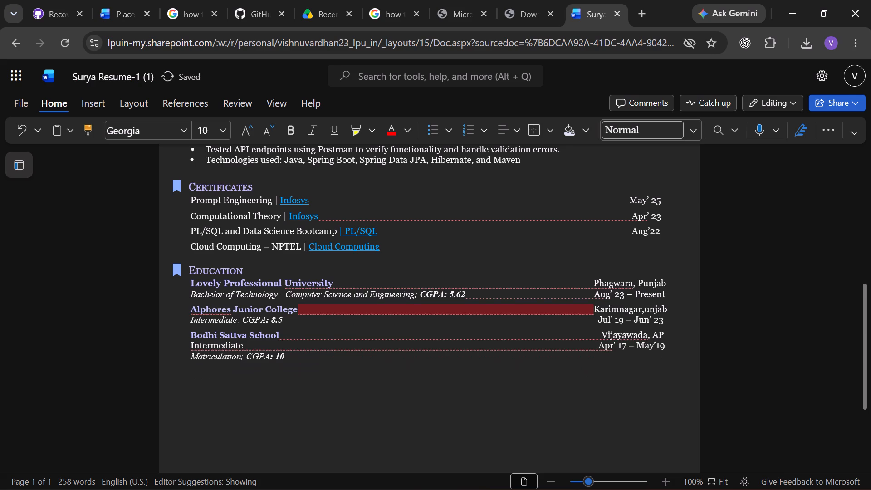
key("Delete")
key("Delete")
key("Delete")
key("Delete")
key("Delete")
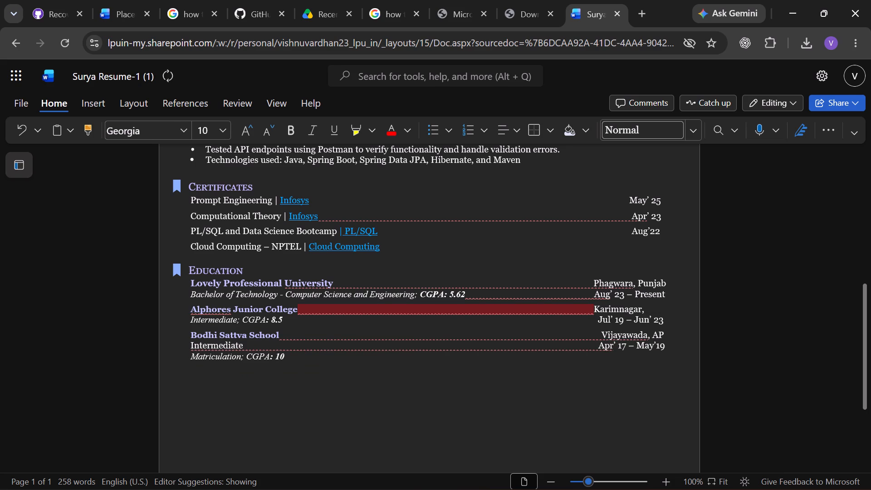
key("space")
type("Telangana")
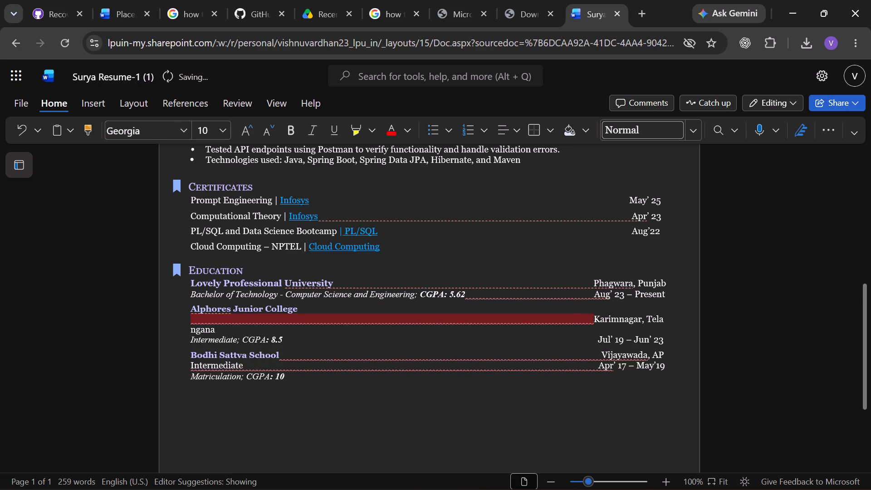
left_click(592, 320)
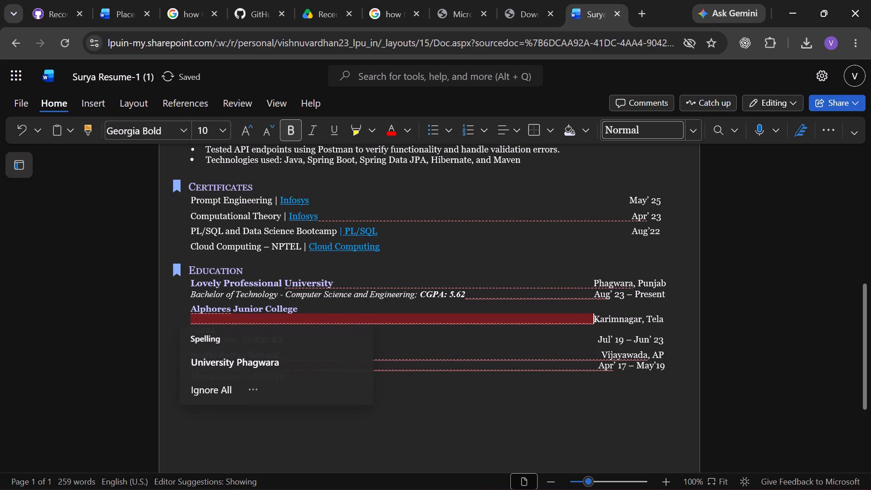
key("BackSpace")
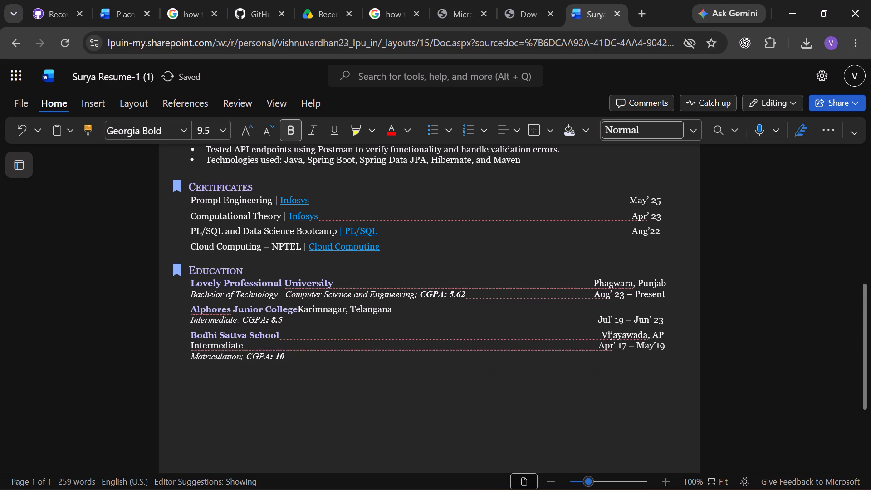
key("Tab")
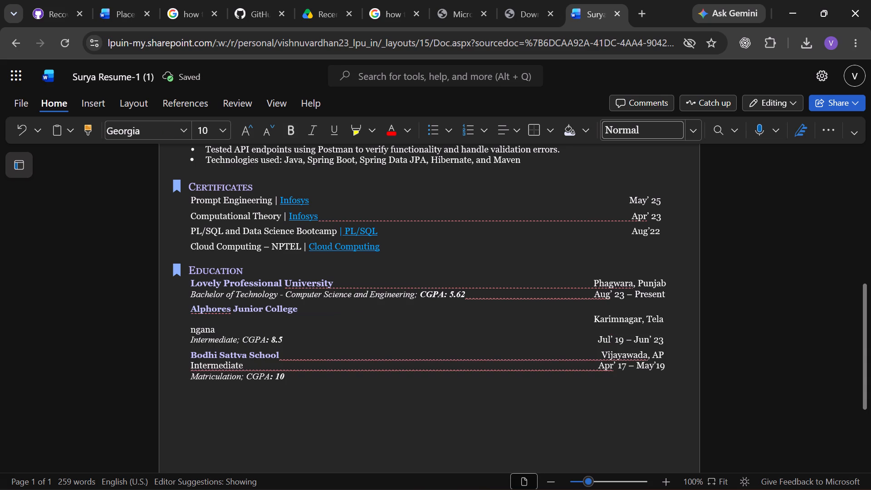
Shorten the Alphores Junior College location in Education to "Karimnagar, TG" so it fits on one line.
left_click(649, 322)
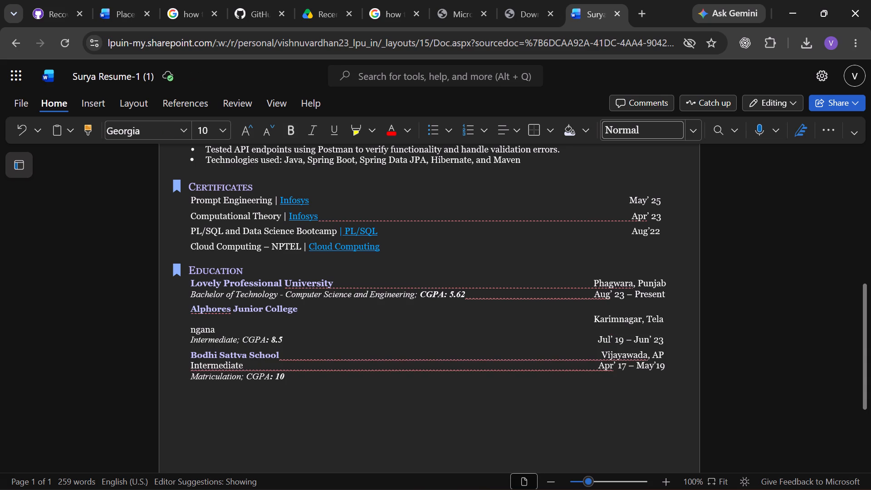
left_click(651, 320)
key("Delete")
key("Delete")
key("Delete")
key("Delete")
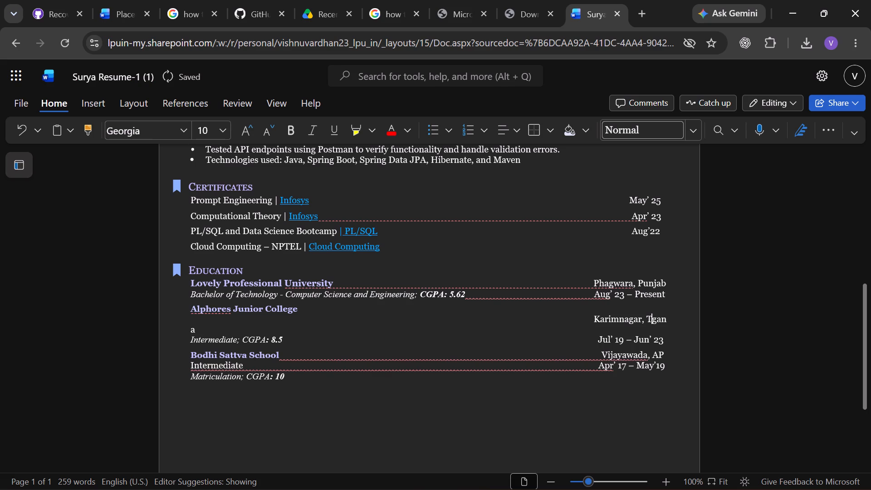
key("Delete")
key("Delete")
key("Delete")
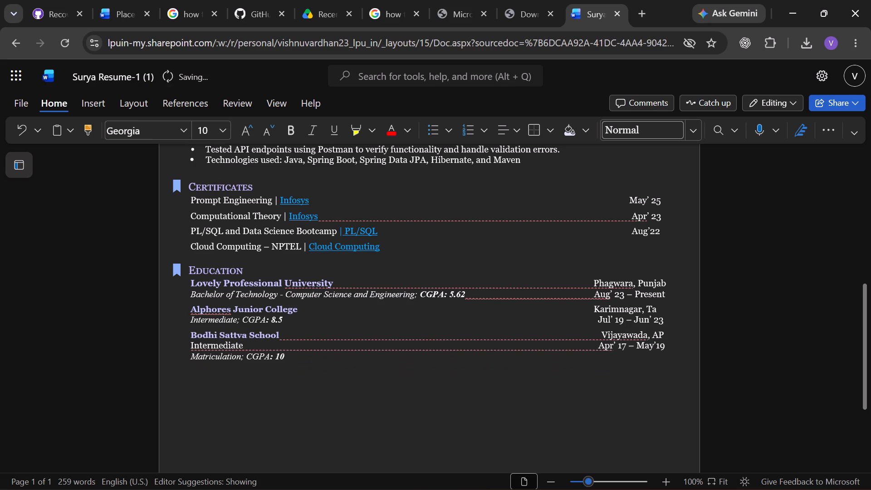
key("Delete")
key("g")
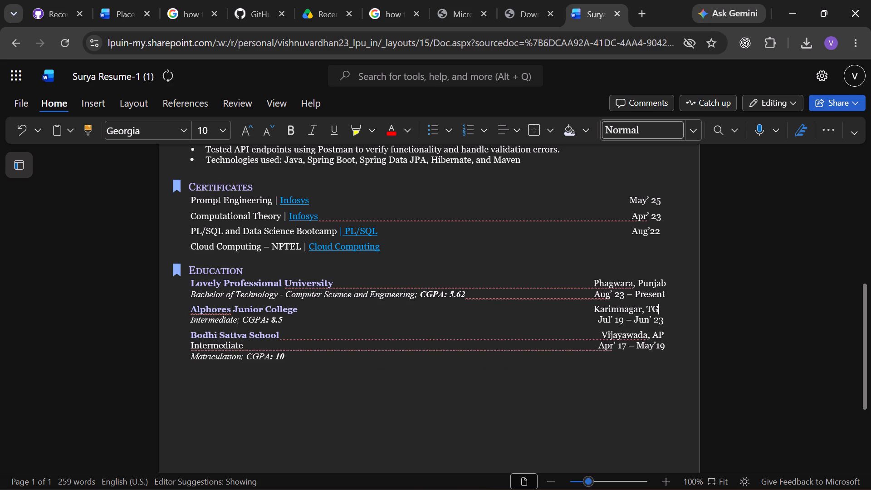
Shift the Alphores Junior College location three spaces over to align its end with the dates below.
left_click(592, 306)
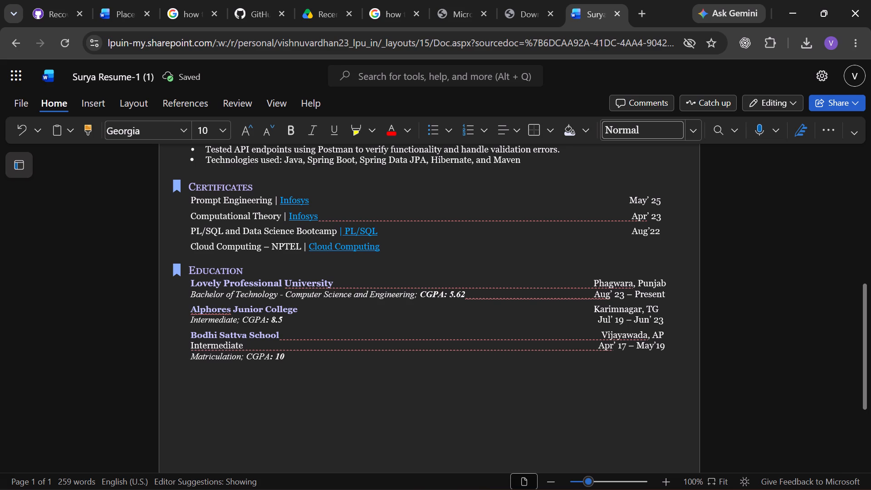
key("space")
key("space")
key("space")
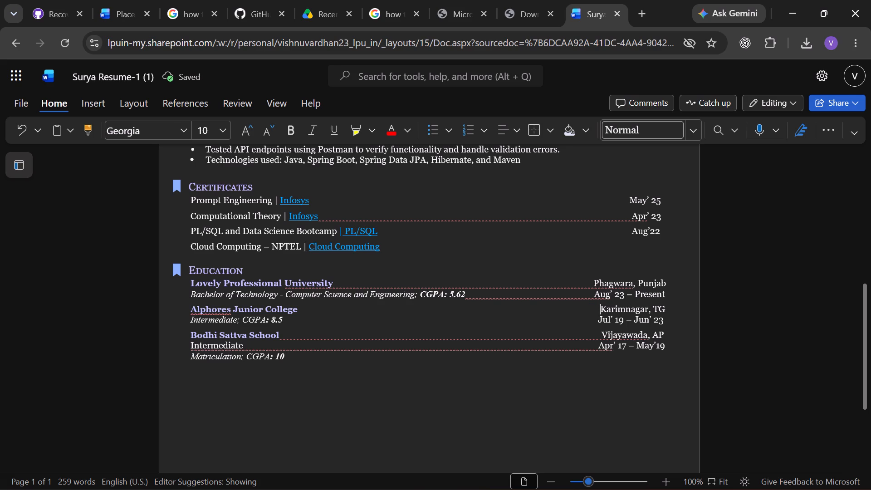
Change the start date of the Alphores Junior College entry to Jul' 21.
left_click(623, 319)
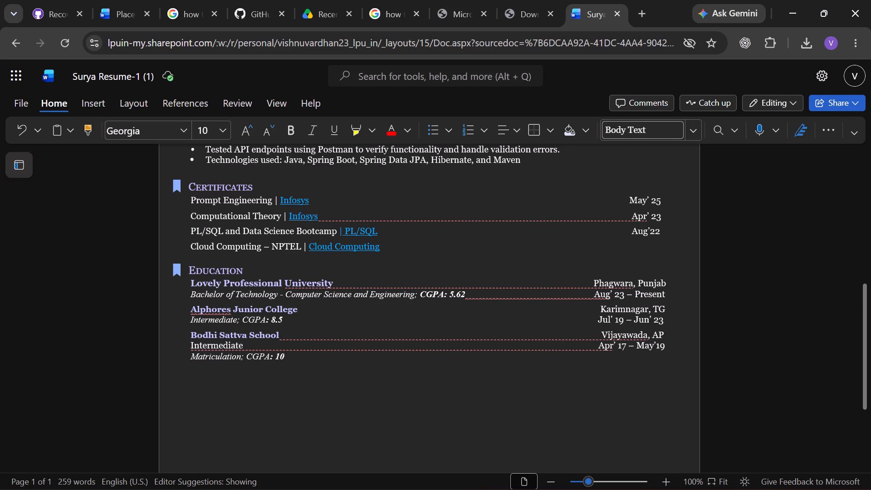
key("BackSpace")
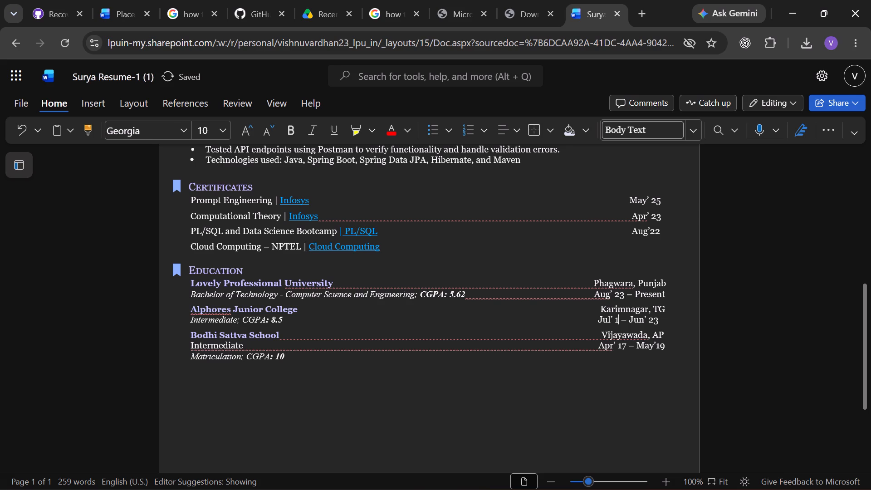
key("BackSpace")
type("21")
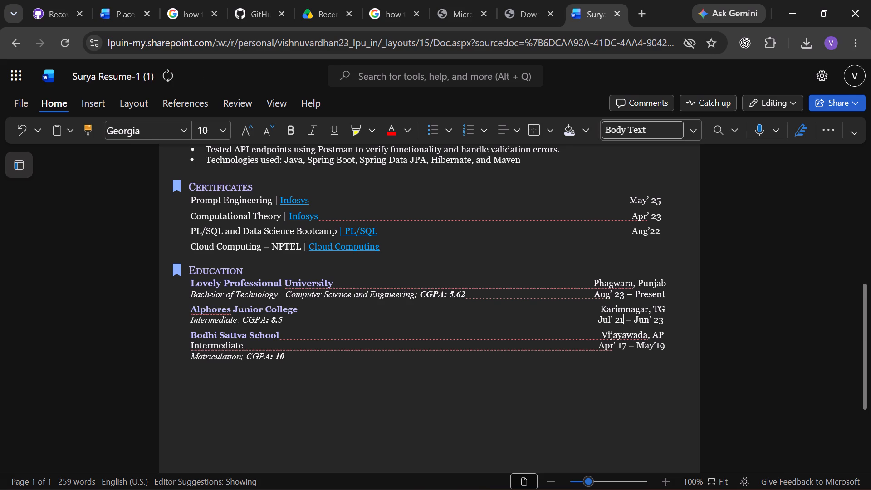
Check the Education details in Placement_CV 1 1, then replace the Bodhi Sattva School location with "Karimnagar, TG" copied from the Alphores entry.
left_click(124, 11)
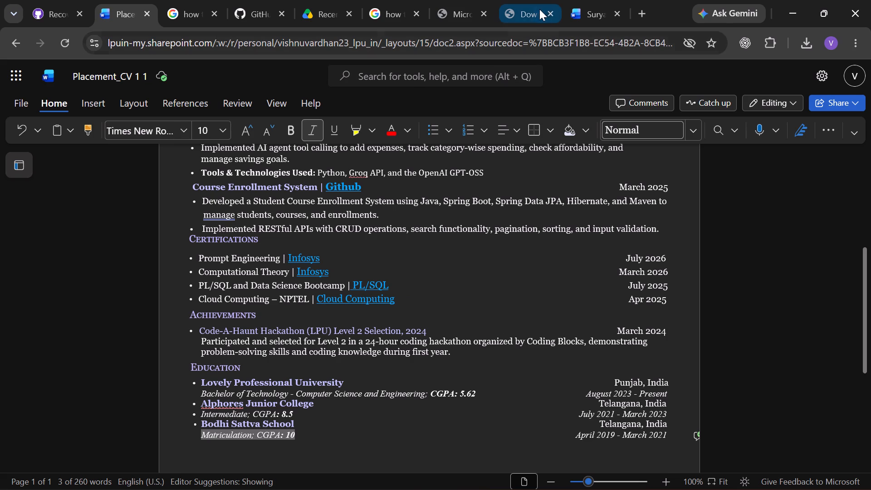
left_click(579, 5)
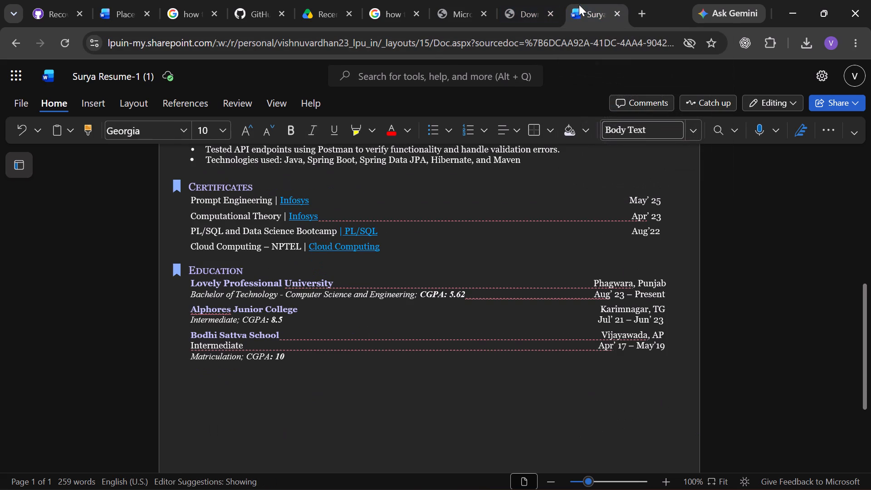
left_click(601, 305)
left_click_drag(602, 308, 657, 306)
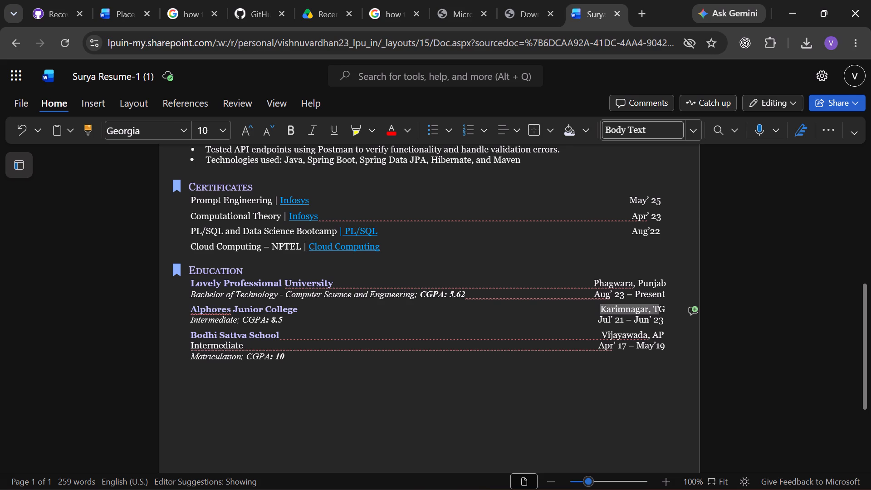
left_click_drag(657, 306, 664, 306)
key("ctrl+c")
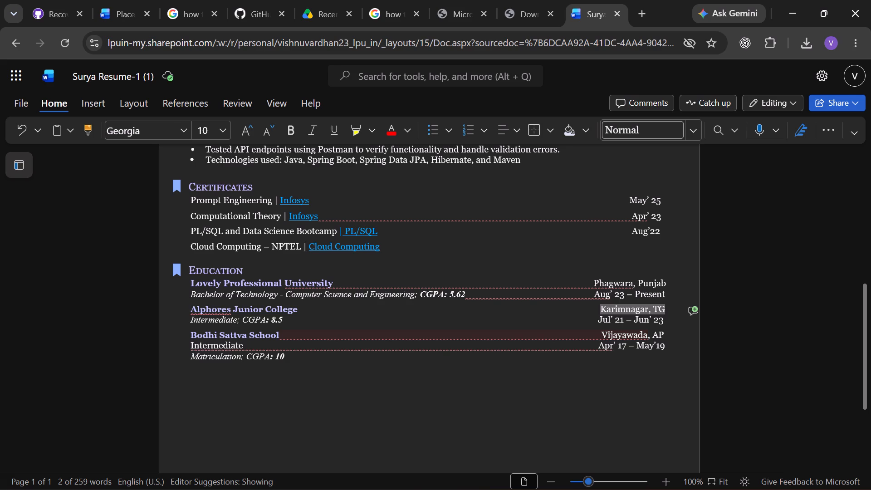
left_click_drag(603, 334, 664, 333)
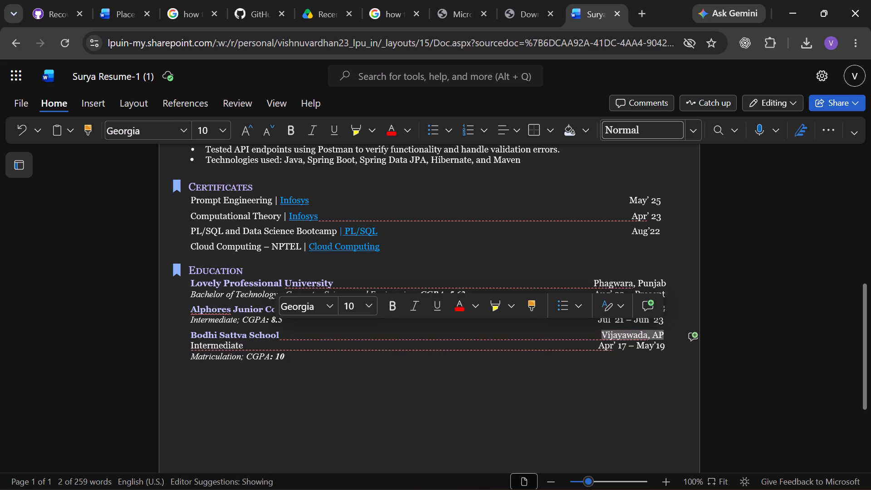
key("ctrl+v")
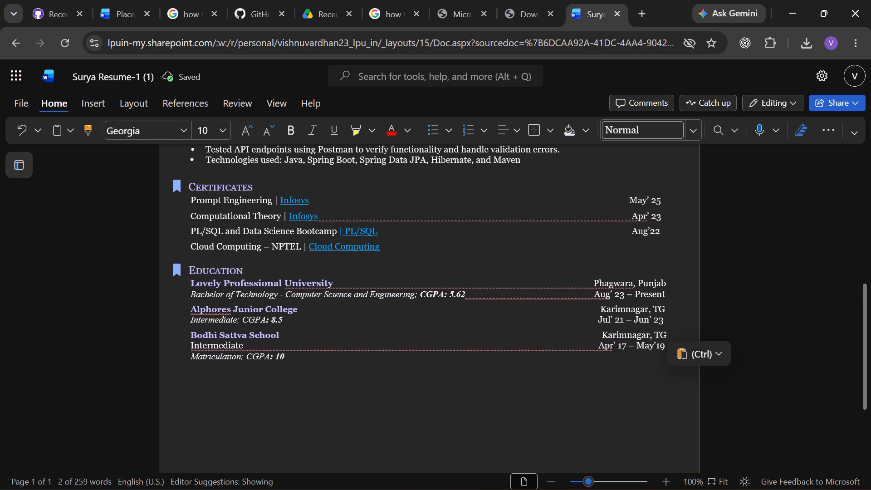
Replace "Intermediate" in the Bodhi Sattva School entry with the "Matriculation; CGPA: 10" text moved up from the line below.
left_click_drag(190, 345, 241, 345)
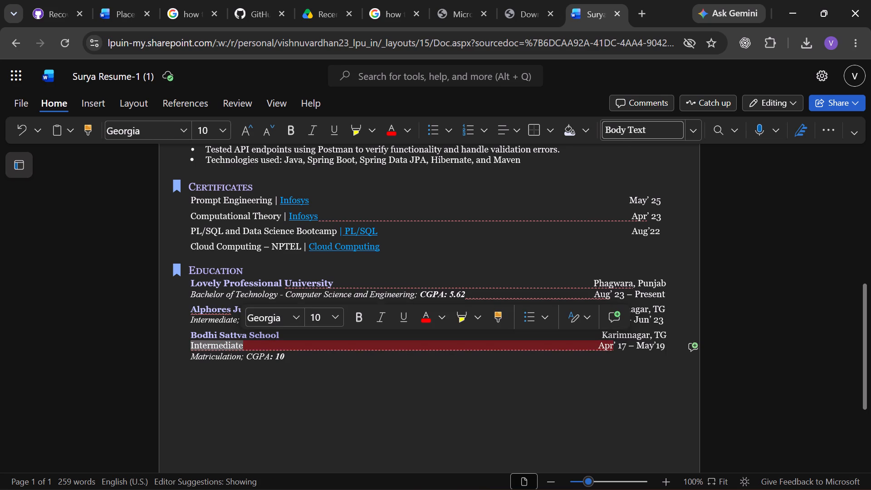
key("BackSpace")
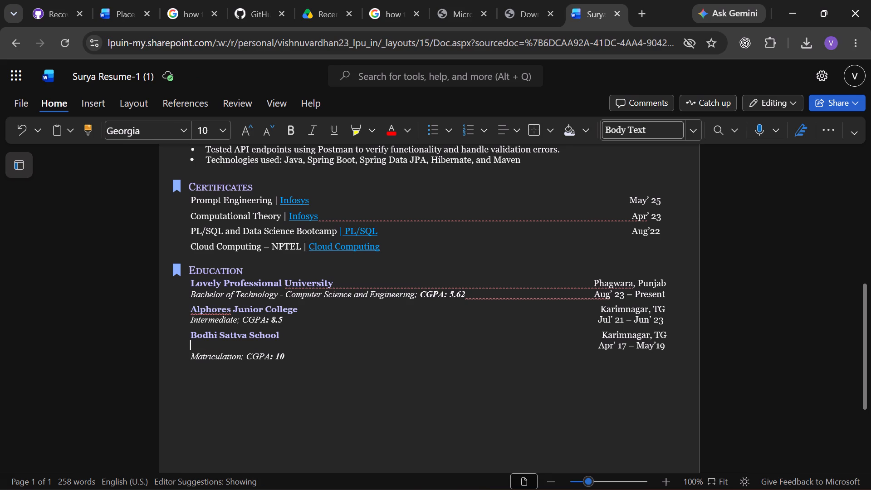
left_click_drag(191, 357, 283, 357)
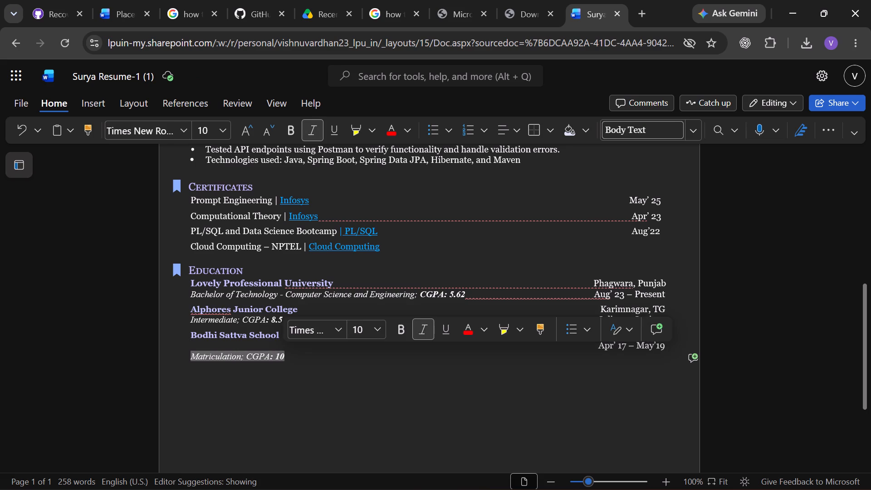
key("ctrl+c")
key("BackSpace")
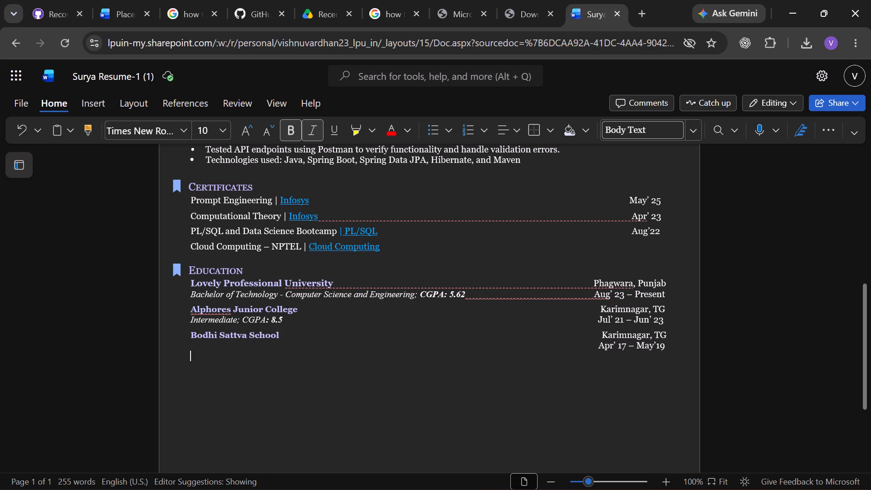
key("BackSpace")
key("BackSpace")
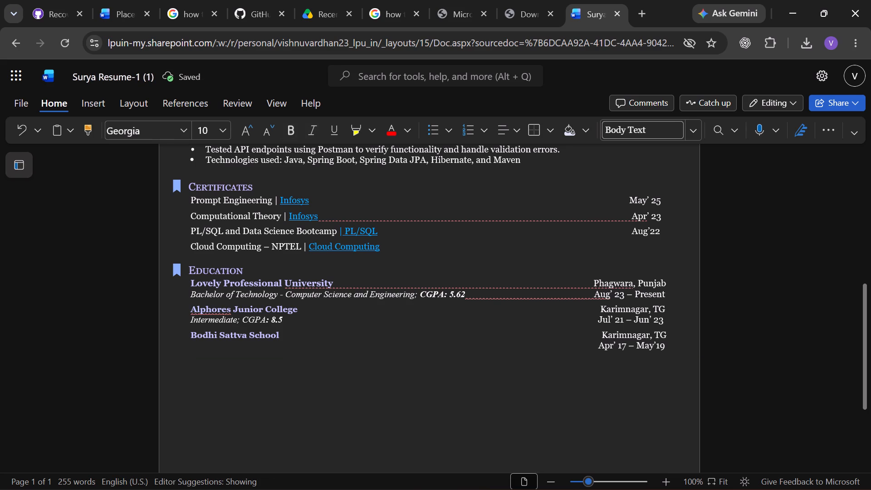
left_click(191, 348)
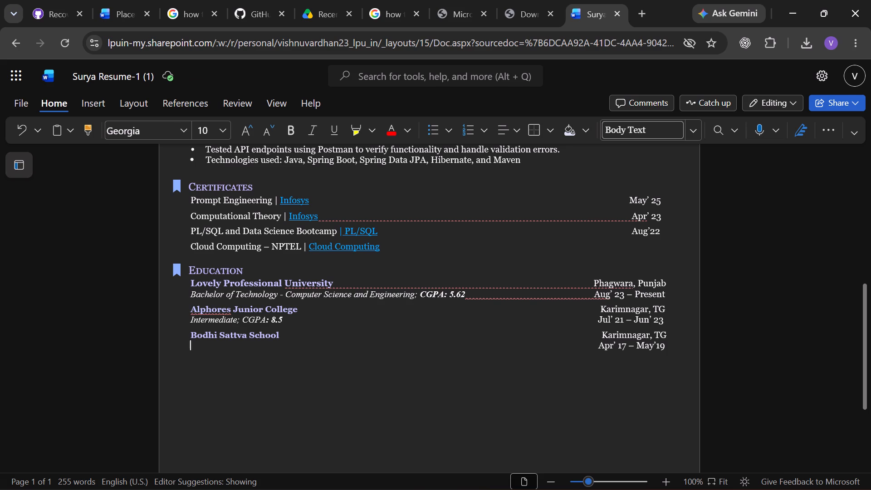
key("ctrl+v")
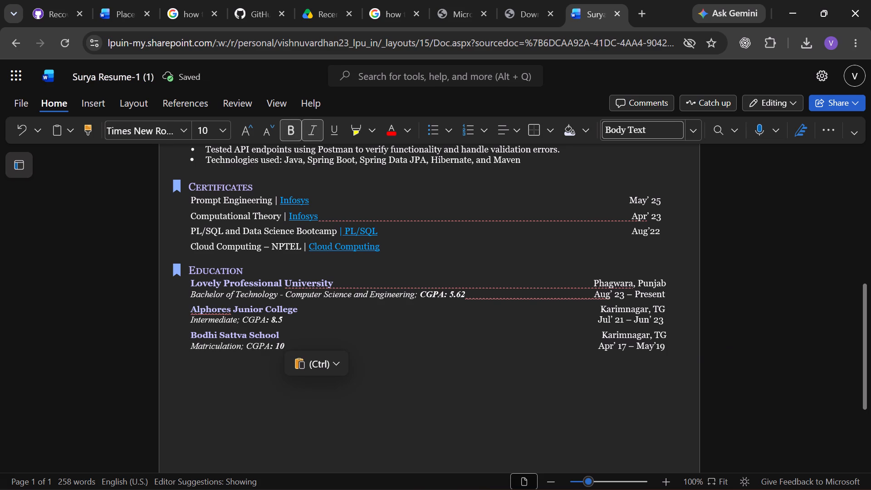
Start editing the start year in the Bodhi Sattva School dates.
left_click(626, 347)
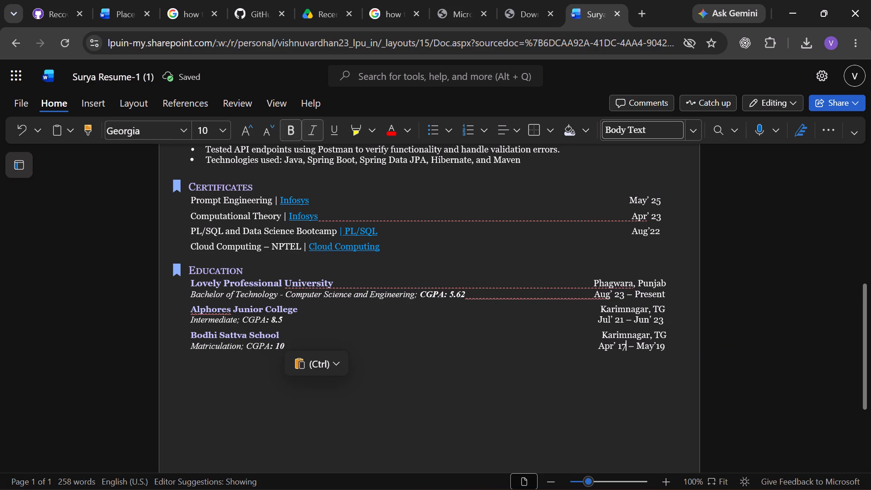
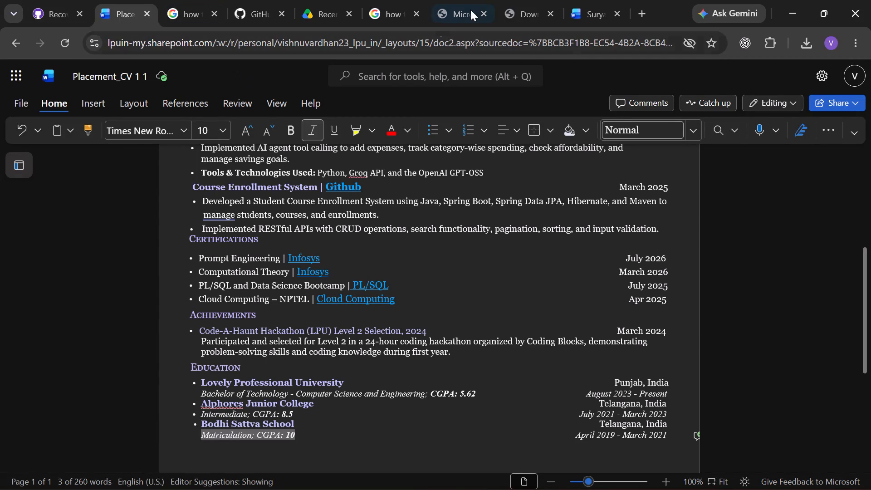
left_click(592, 0)
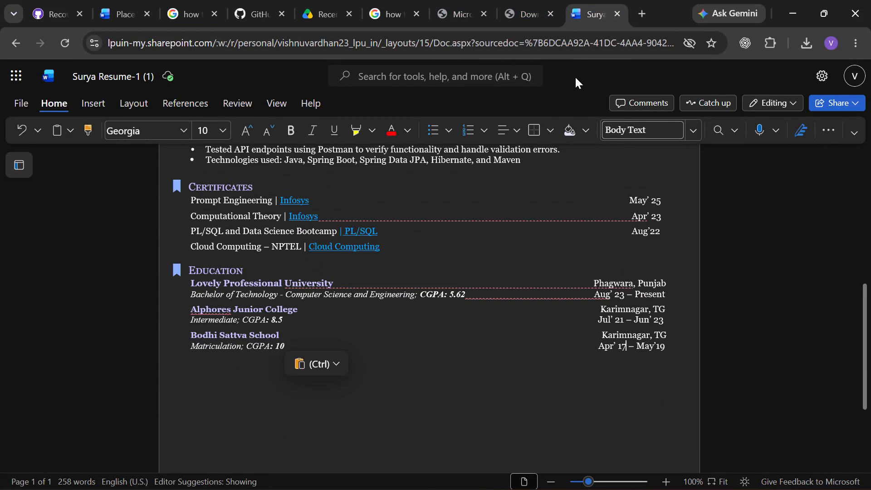
key("BackSpace")
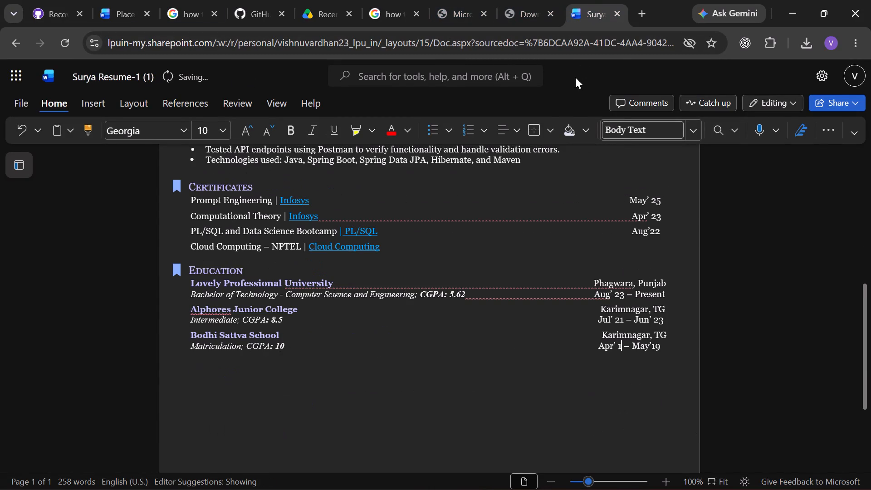
key("9")
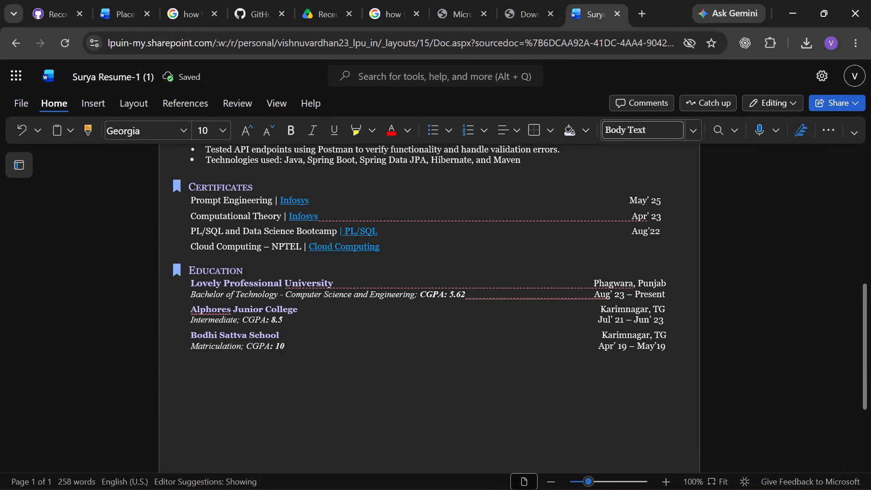
left_click(663, 348)
key("Delete")
key("BackSpace")
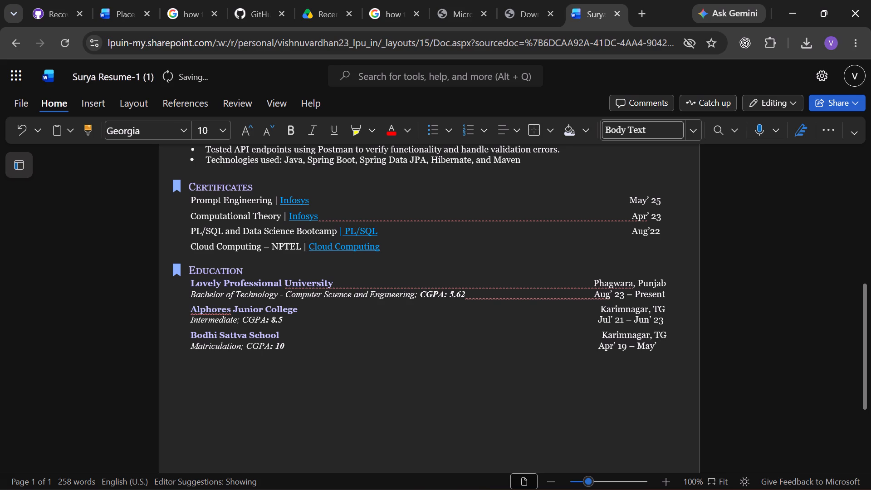
type("21")
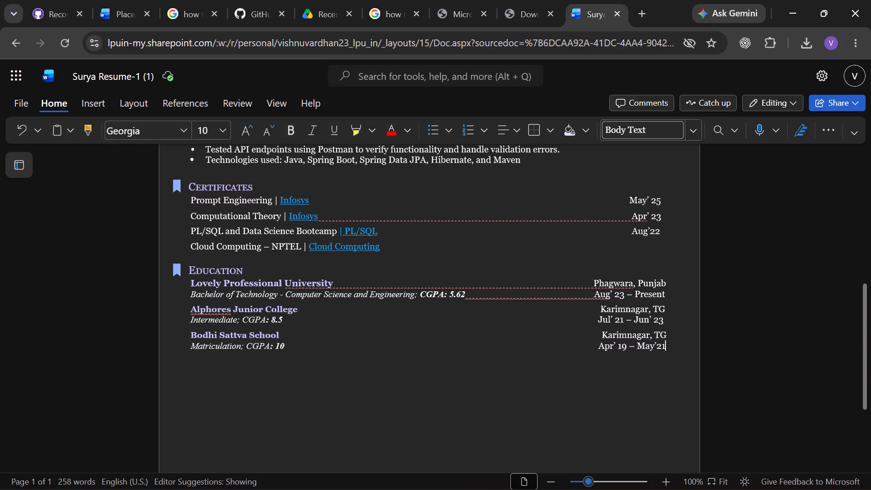
Review the resume from the header and skills through the projects, certificates and education entries.
scroll(546, 360, "down", 4)
scroll(546, 360, "up", 1)
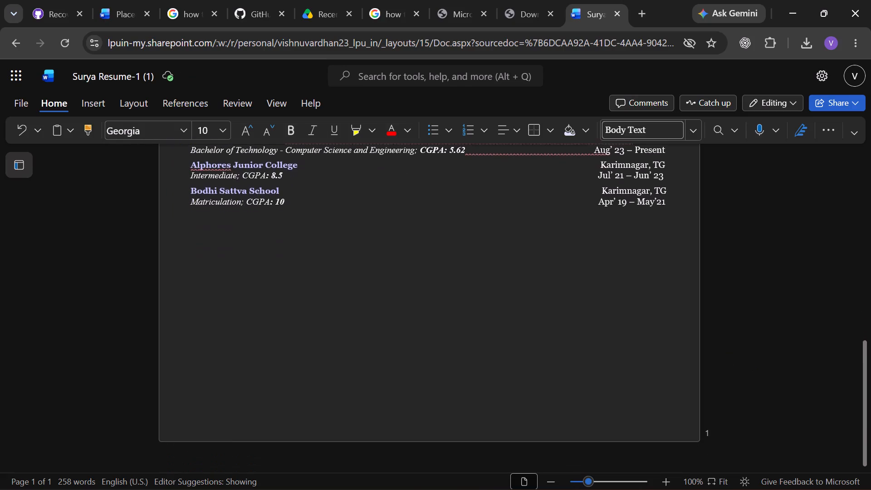
scroll(546, 360, "up", 2)
scroll(546, 360, "down", 2)
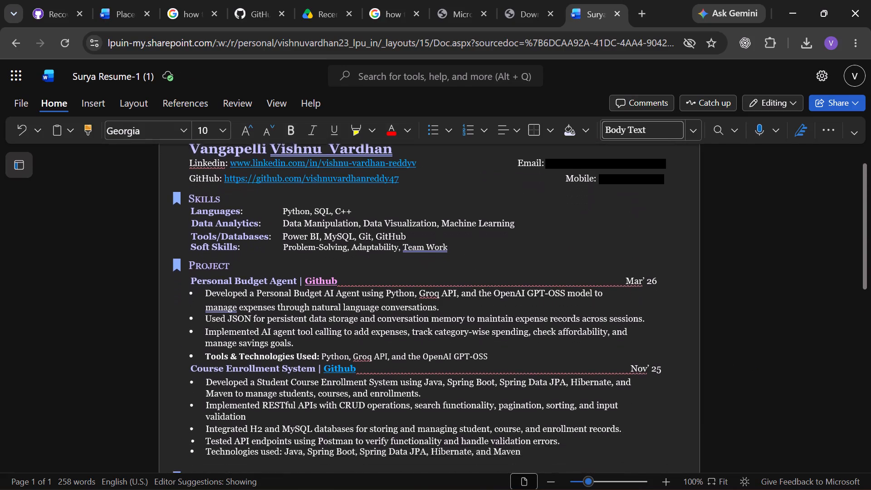
scroll(546, 360, "down", 2)
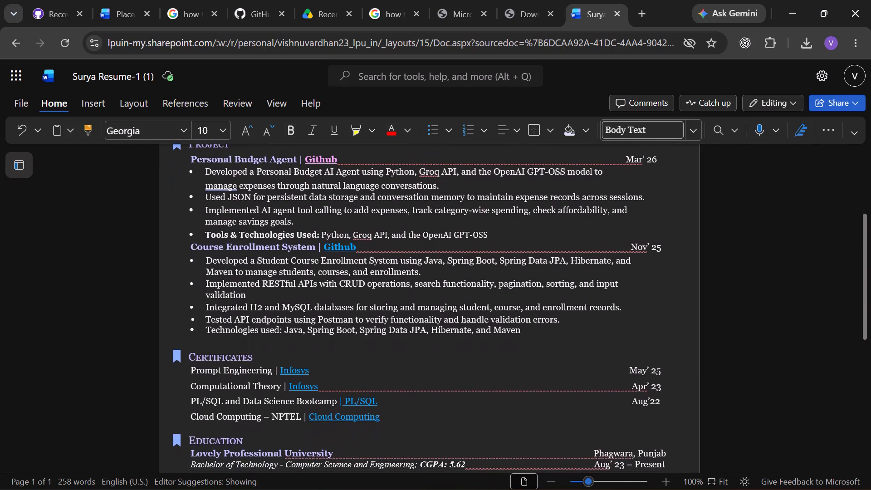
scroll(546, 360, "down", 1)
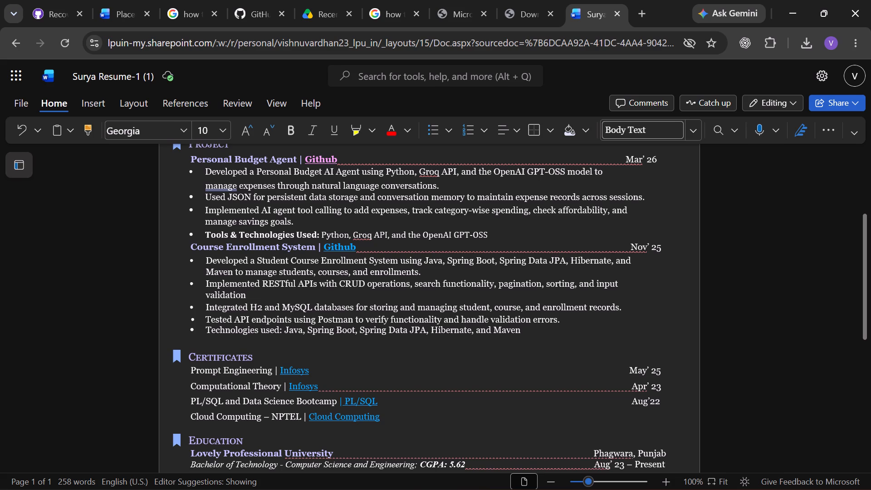
Search Windows for "HOT" to open the Mobile hotspot settings and turn the mobile hotspot on.
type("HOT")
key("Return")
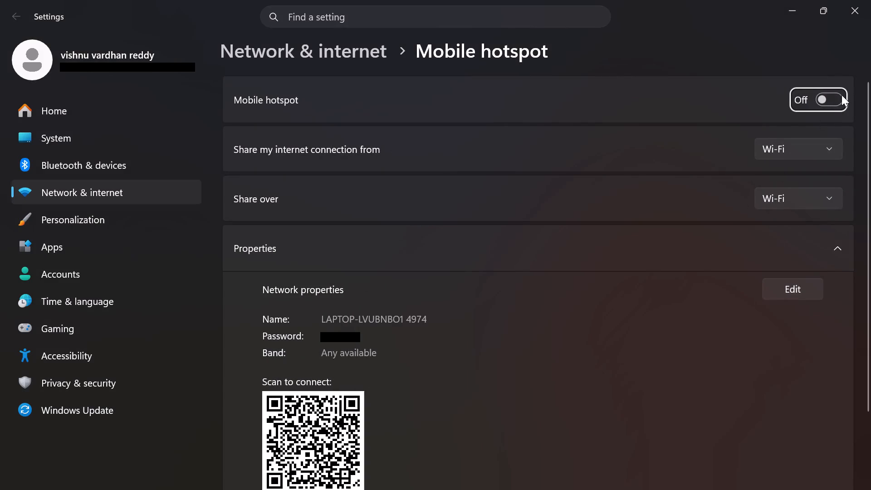
left_click(841, 96)
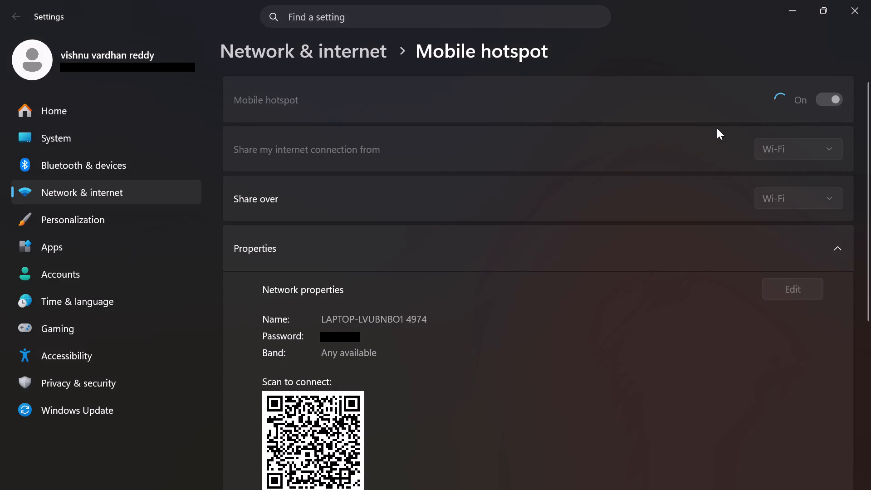
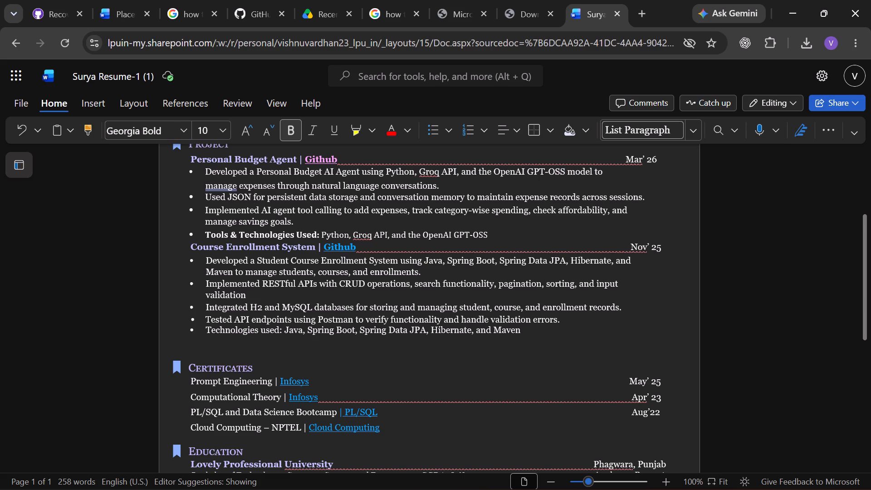
key("ctrl+v")
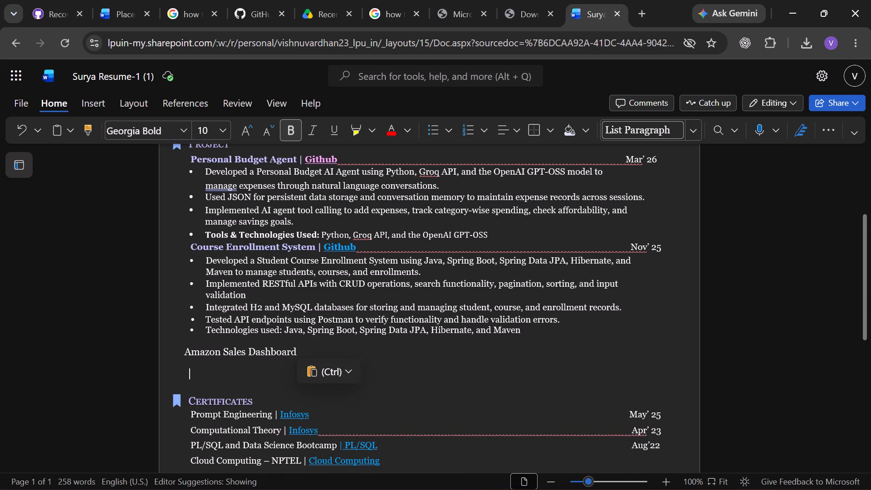
Remove the empty lines between the pasted "Amazon Sales Dashboard" title and the Certificates section.
key("BackSpace")
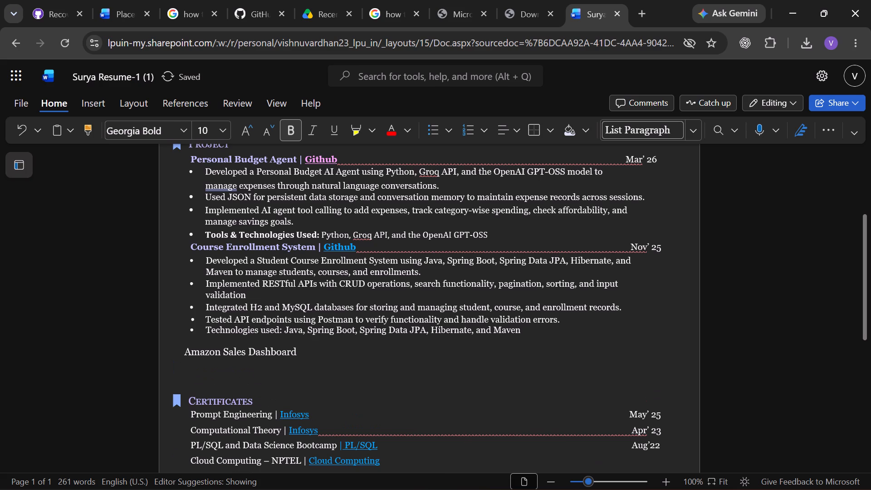
key("BackSpace")
key("BackSpace")
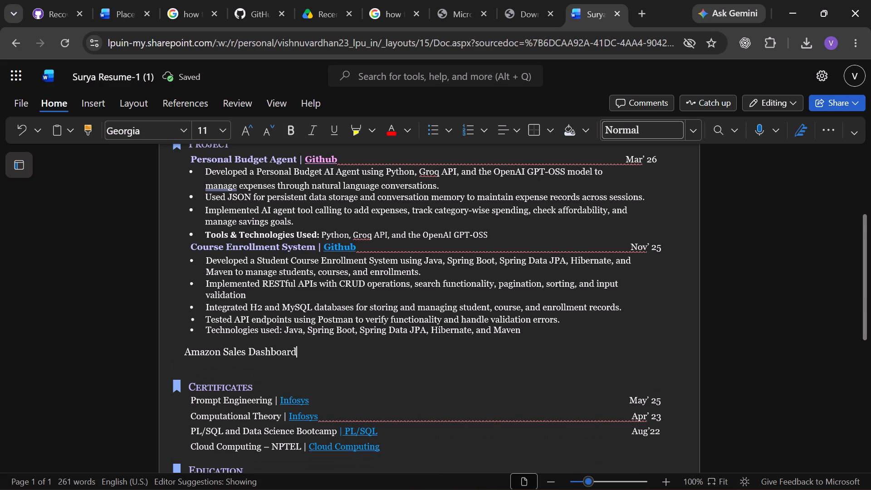
key("Delete")
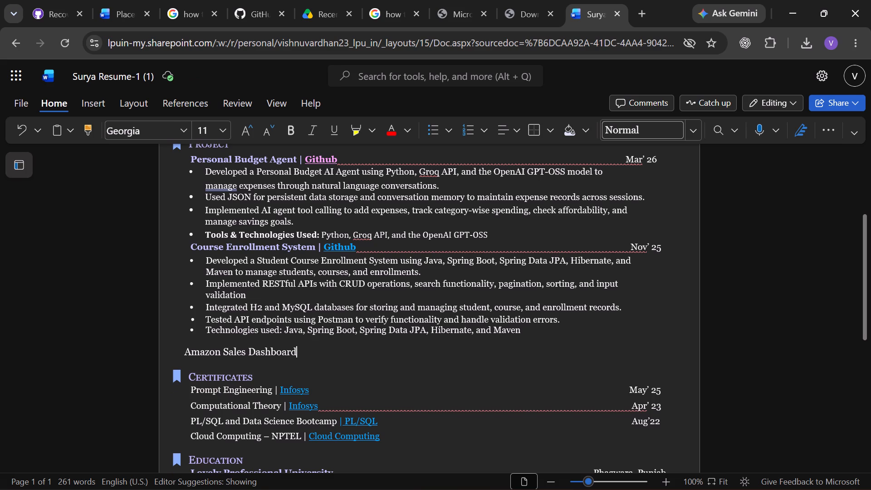
Place "Amazon Sales Dashboard" on an unbulleted line directly below the "Technologies used" bullet, without the extra gap and aligned with the project headings.
left_click(186, 349)
key("space")
key("space")
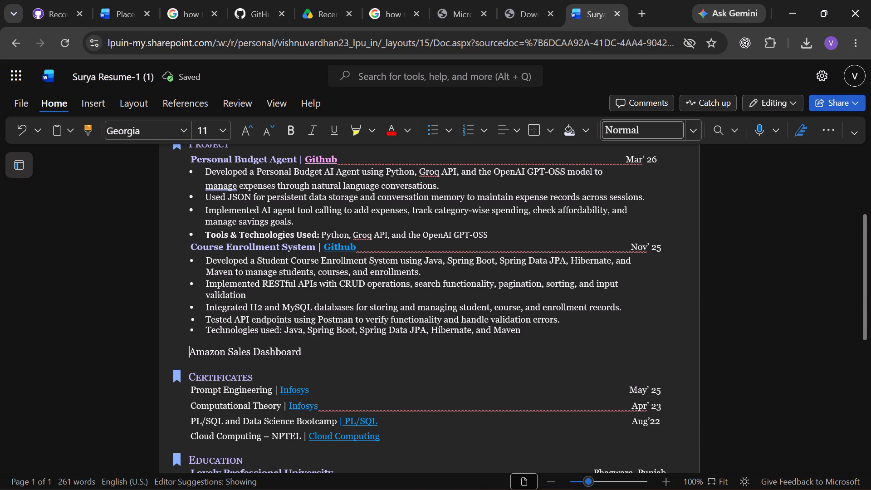
key("BackSpace")
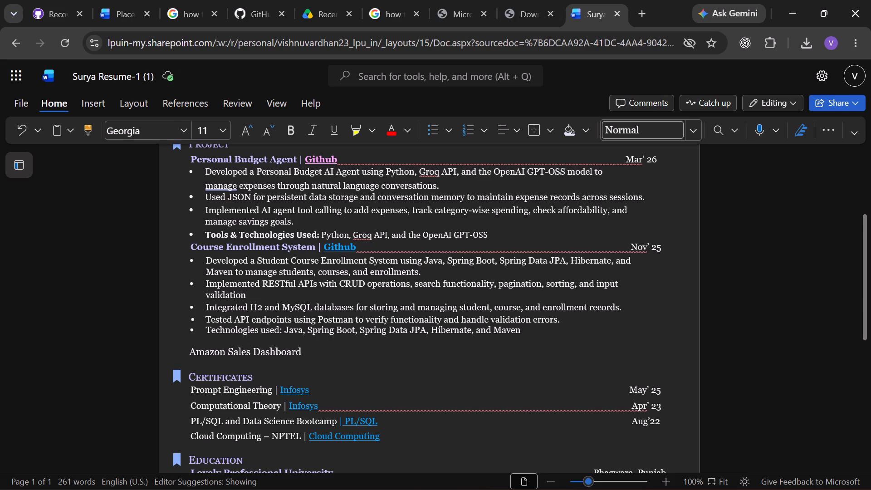
key("BackSpace")
key("BackSpace")
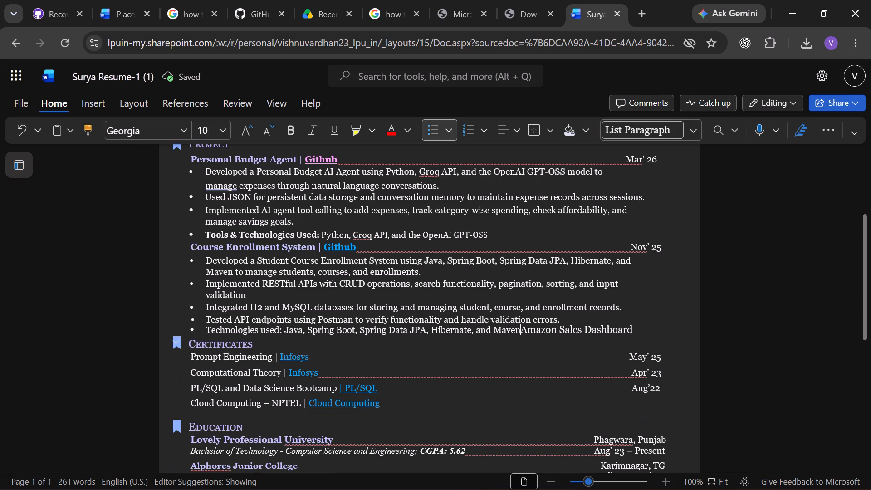
key("Return")
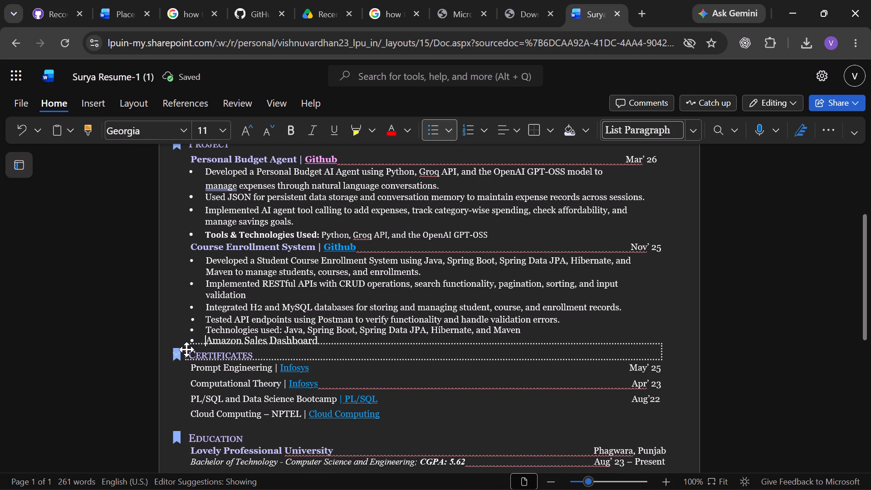
key("BackSpace")
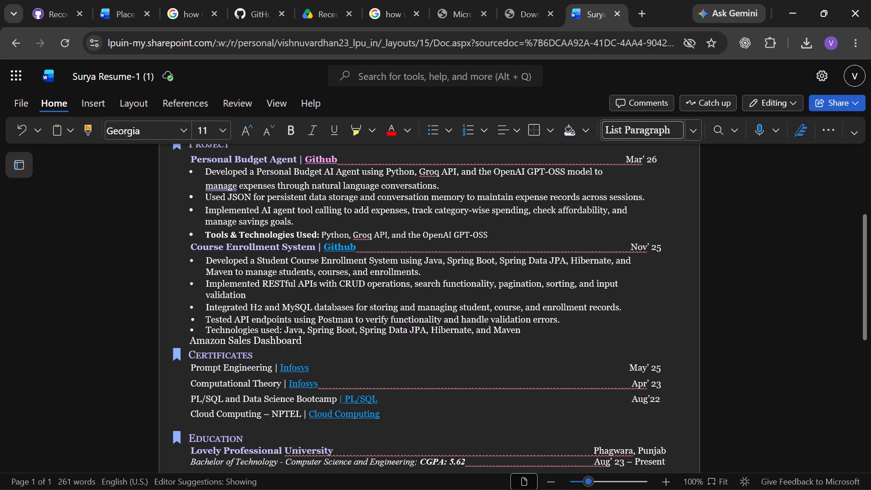
Check the formatting of the "Course Enrollment System" heading and make the "Amazon Sales Dashboard" title bold.
left_click_drag(191, 247, 313, 245)
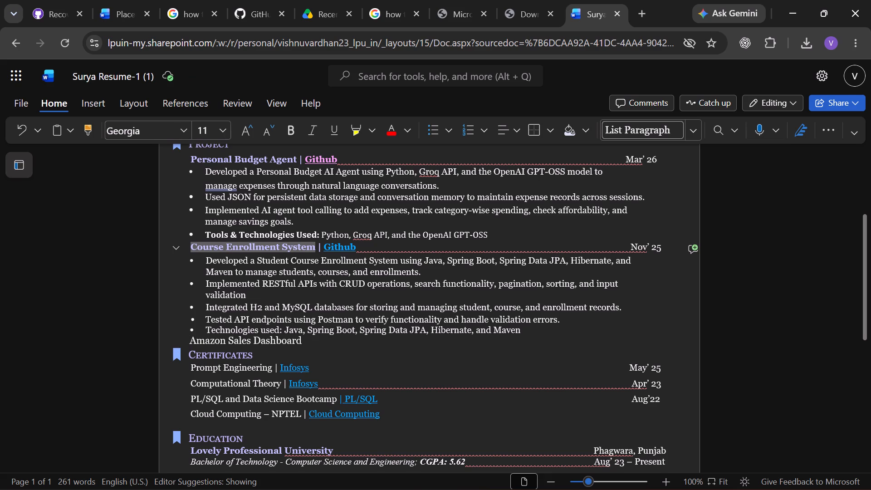
left_click_drag(313, 245, 315, 245)
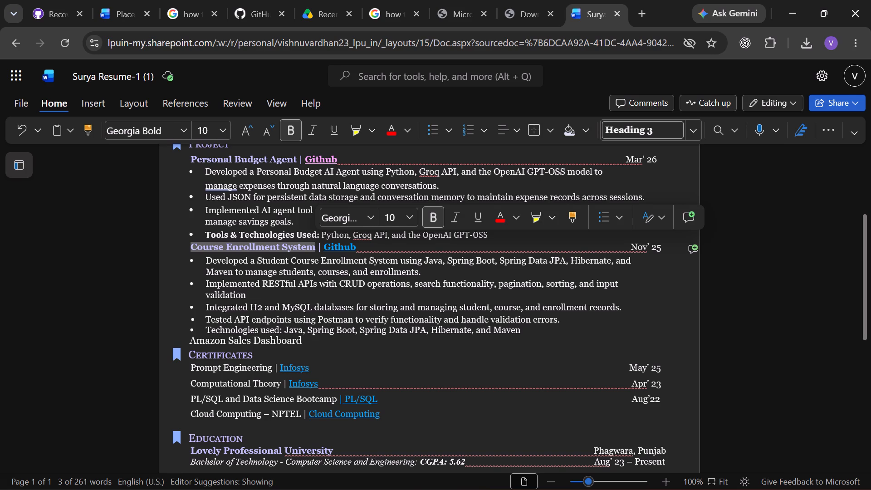
left_click_drag(191, 341, 219, 338)
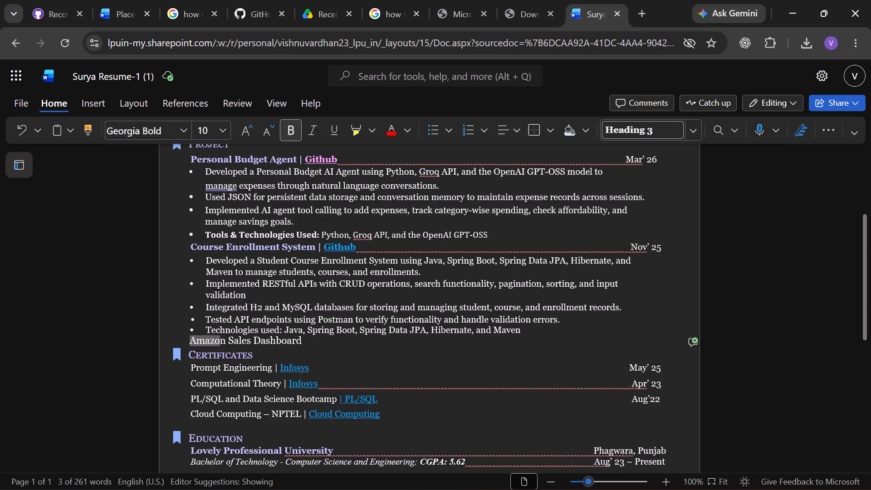
left_click_drag(219, 338, 299, 338)
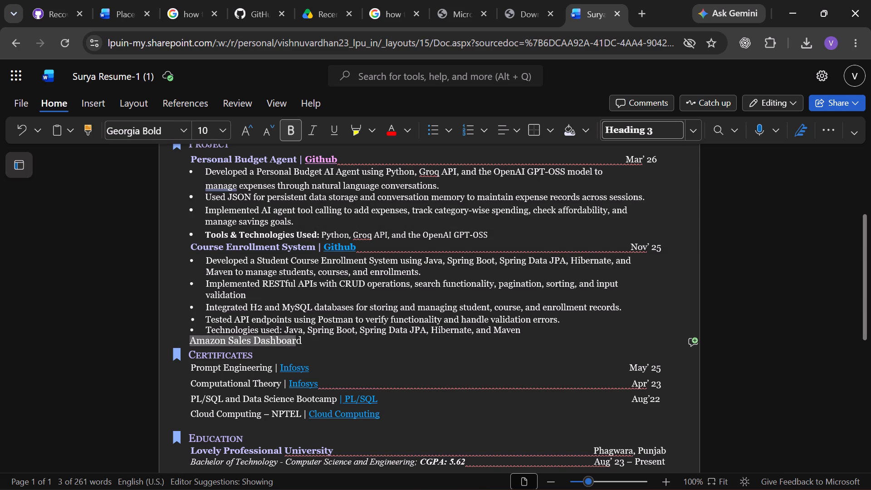
left_click_drag(299, 338, 299, 338)
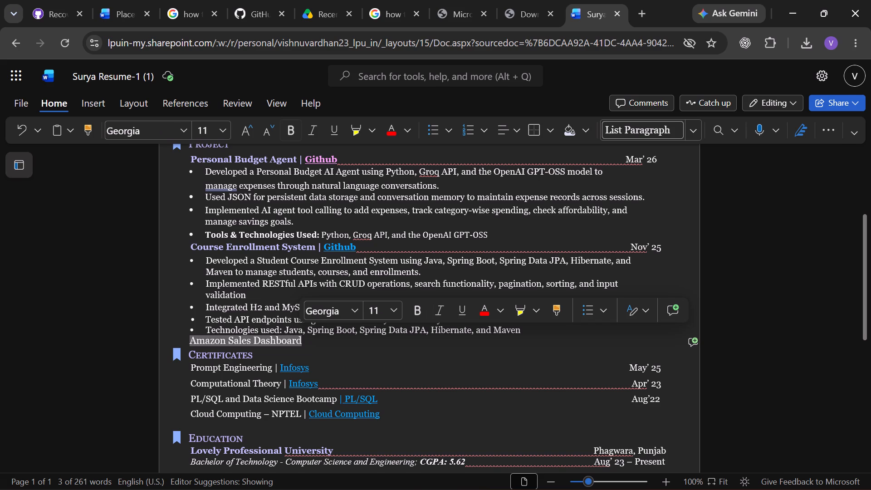
left_click(421, 318)
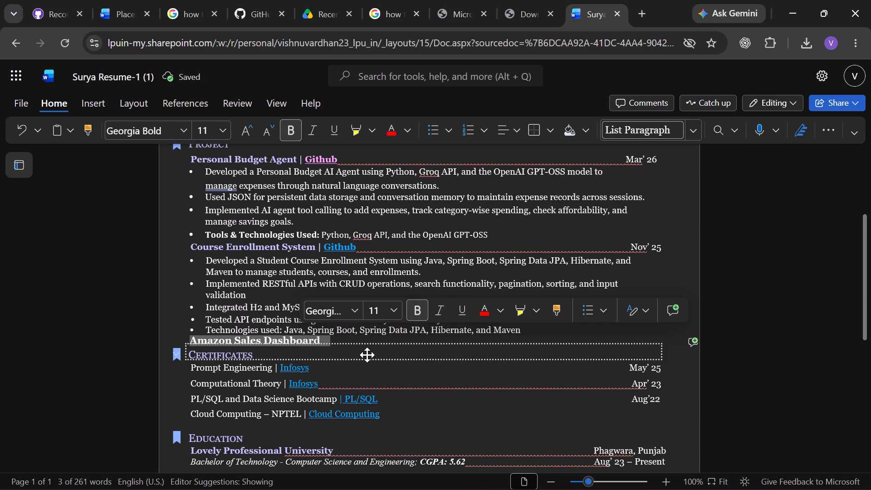
Delete the bold "Amazon Sales Dashboard" title line above the Certificates section.
left_click(378, 355)
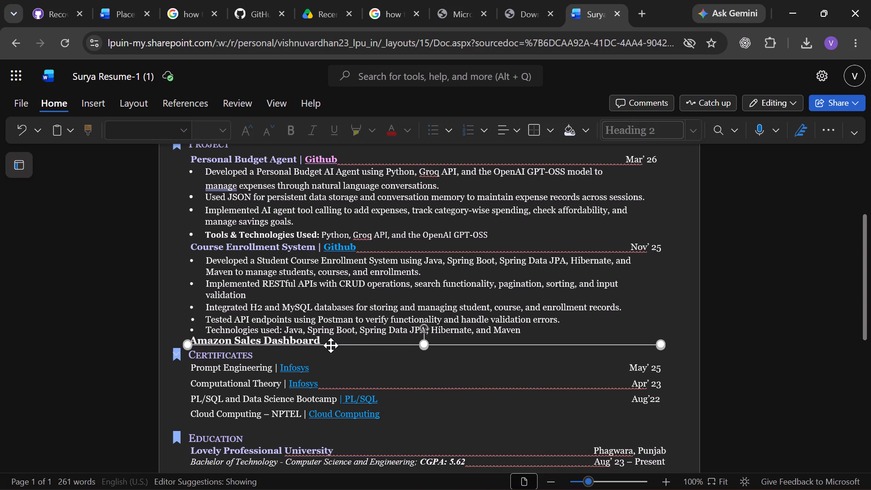
left_click_drag(323, 341, 169, 340)
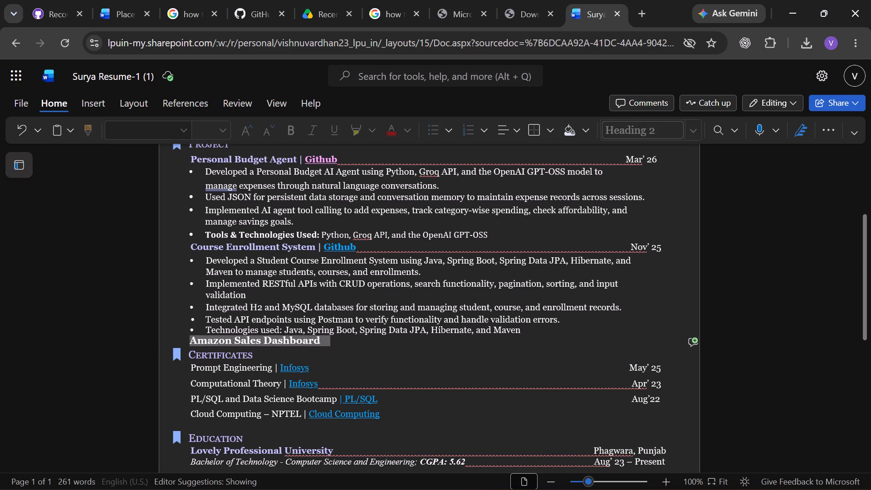
left_click_drag(169, 340, 191, 340)
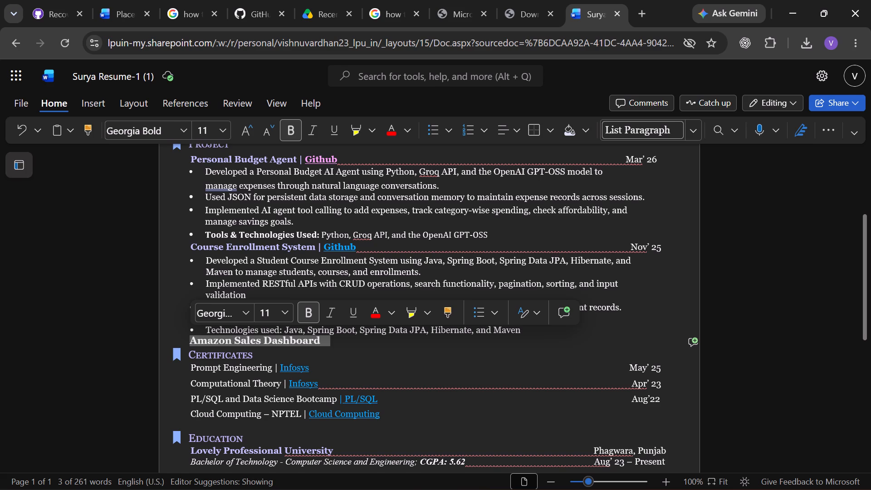
key("BackSpace")
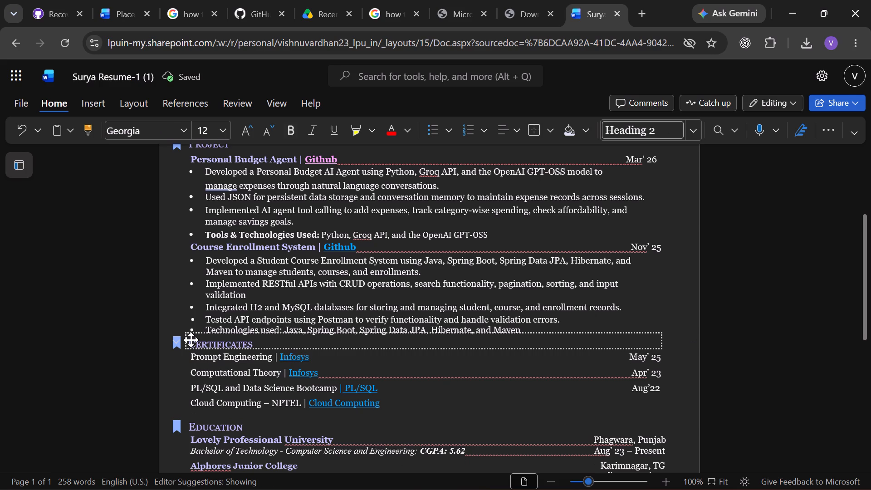
Paste a copy of the "Course Enrollment System" heading text onto a new unbulleted line below the "Technologies used" bullet.
left_click(522, 329)
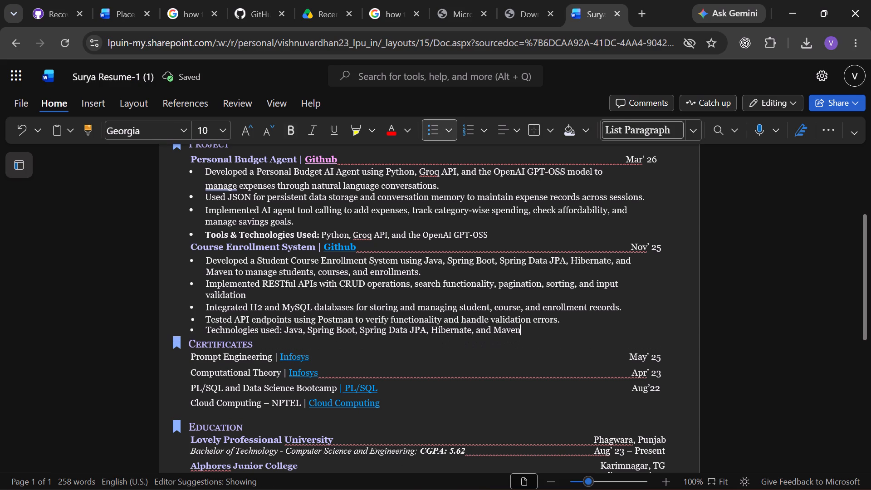
key("Return")
key("BackSpace")
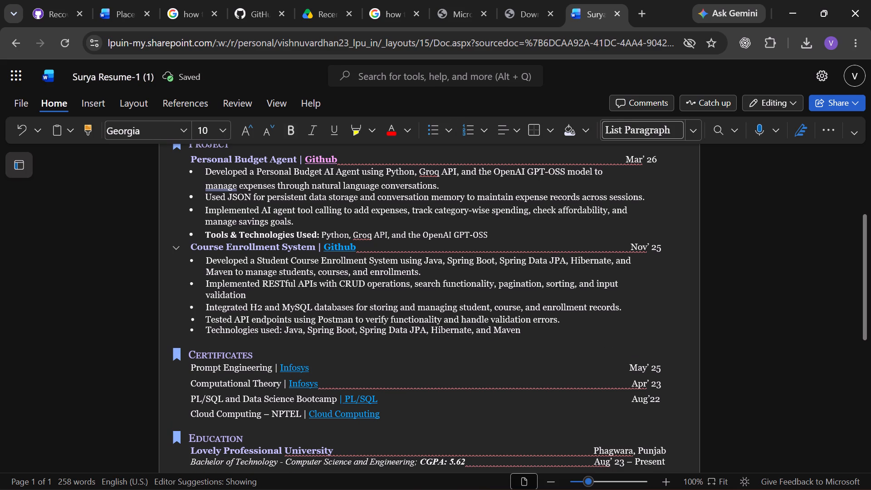
left_click_drag(190, 246, 300, 255)
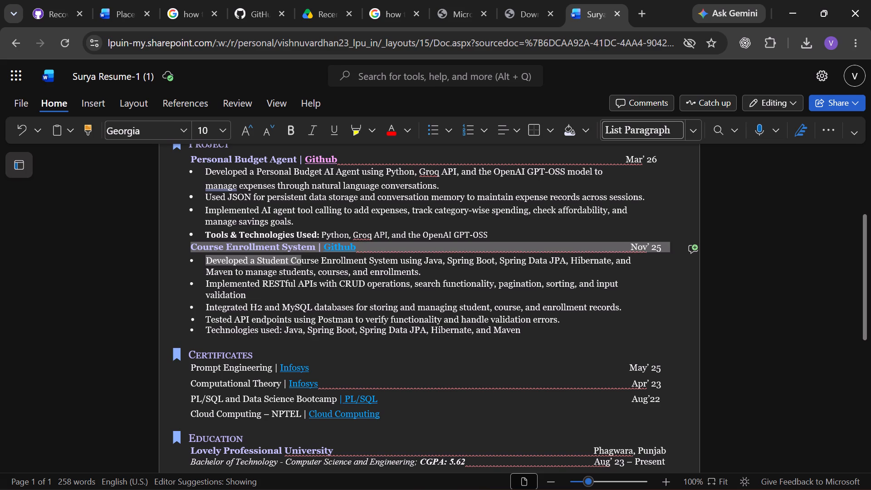
left_click_drag(300, 255, 314, 247)
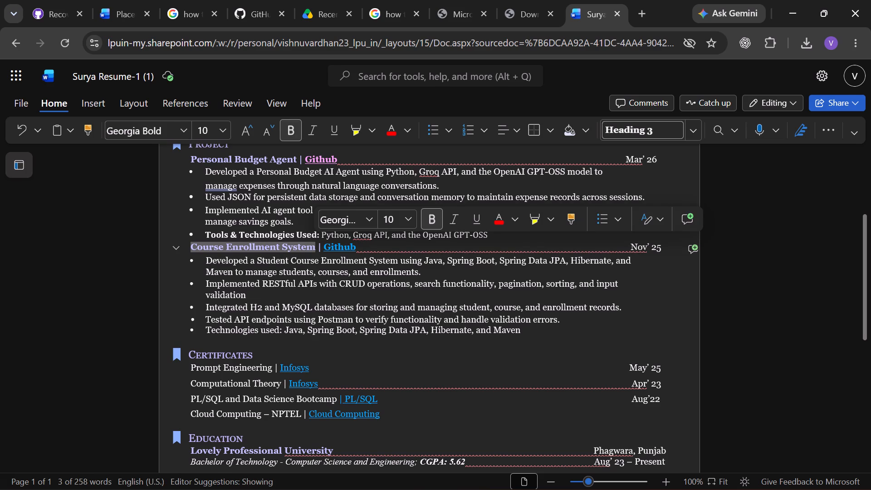
key("ctrl+c")
left_click(216, 340)
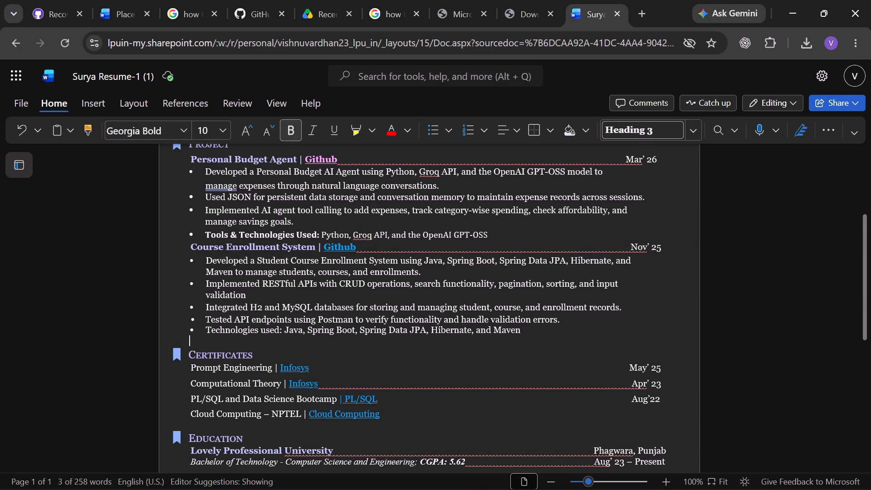
key("ctrl+v")
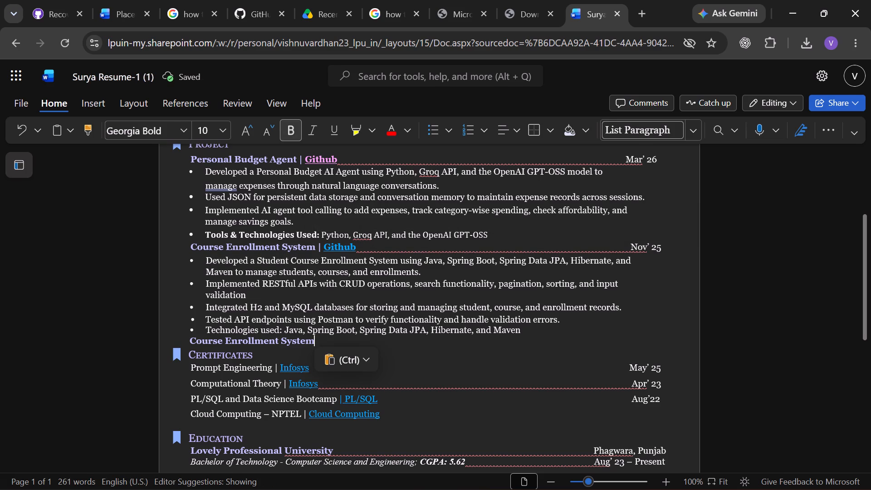
Replace the pasted heading text above Certificates with "Amazon Sales Dashboard", keeping the project-heading formatting.
key("BackSpace")
key("BackSpace")
key("BackSpace")
key("BackSpace")
key("BackSpace")
key("BackSpace")
key("BackSpace")
key("BackSpace")
key("BackSpace")
key("BackSpace")
key("BackSpace")
key("BackSpace")
key("BackSpace")
key("BackSpace")
key("BackSpace")
key("BackSpace")
key("BackSpace")
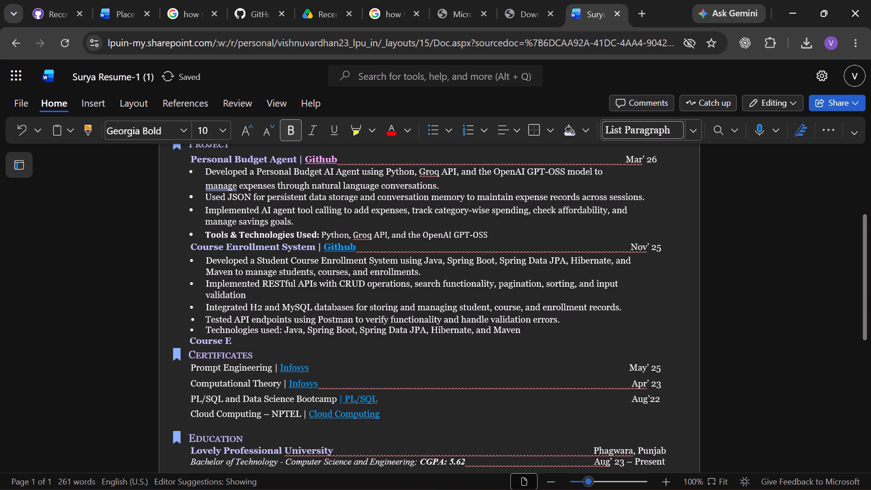
key("BackSpace")
key("BackSpace")
key("BackSpace")
key("BackSpace")
key("BackSpace")
key("BackSpace")
key("BackSpace")
key("ctrl+a")
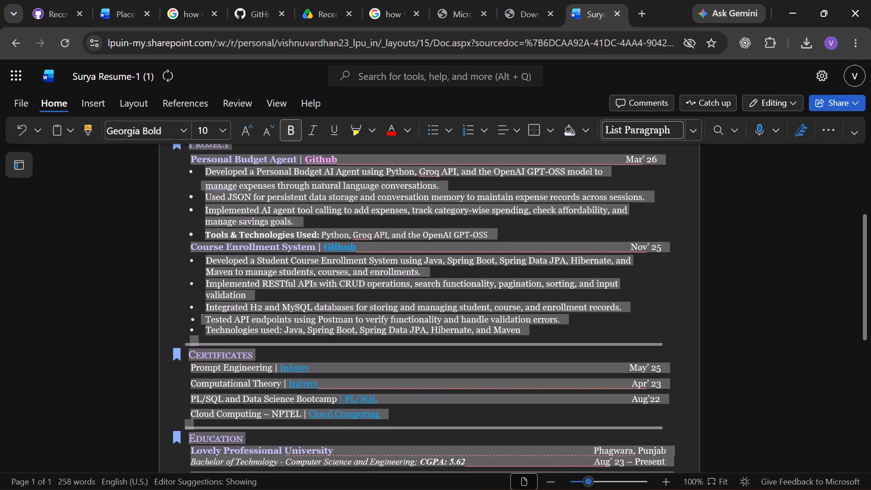
left_click(216, 340)
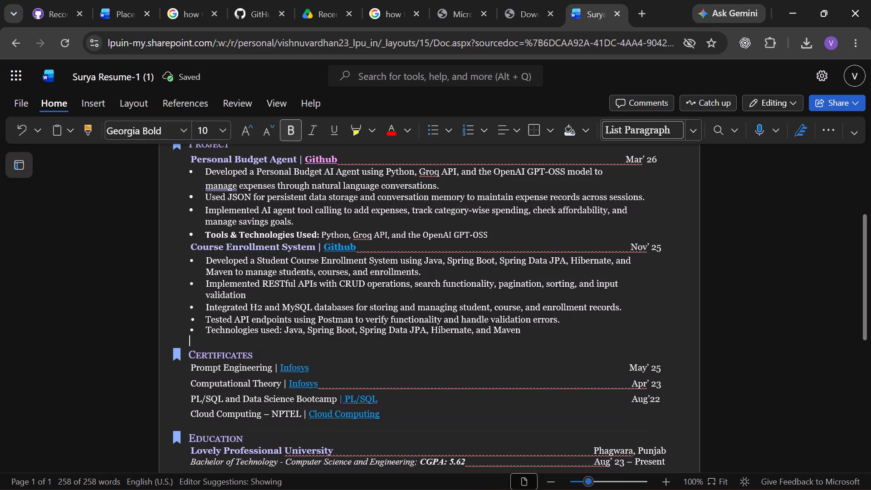
key("shift+a")
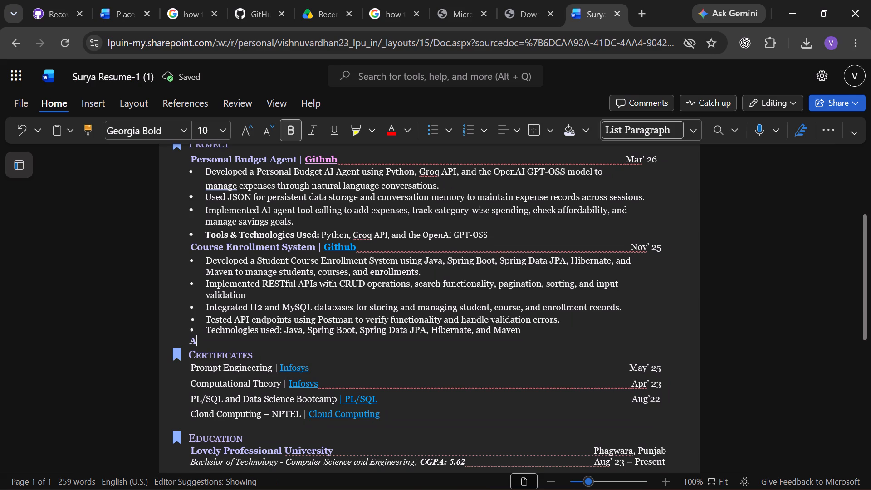
type("mazon")
key("space")
type("Sl")
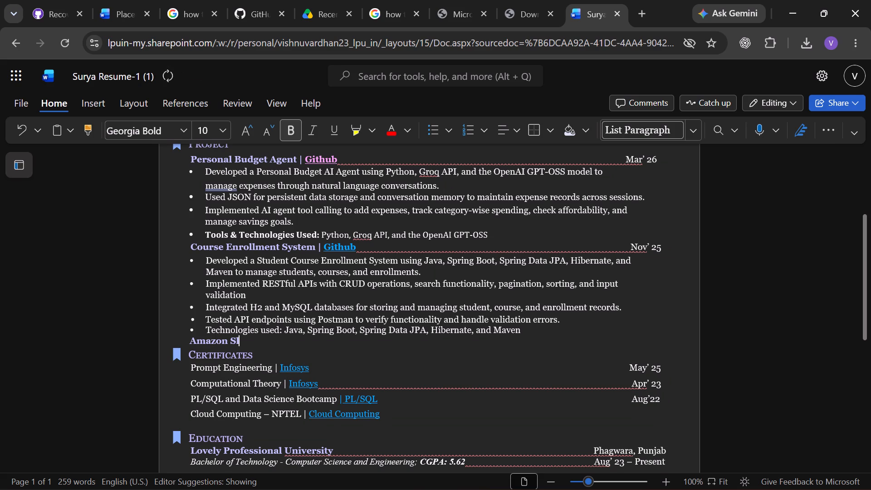
key("BackSpace")
type("ales")
key("space")
type("Dash")
type("board")
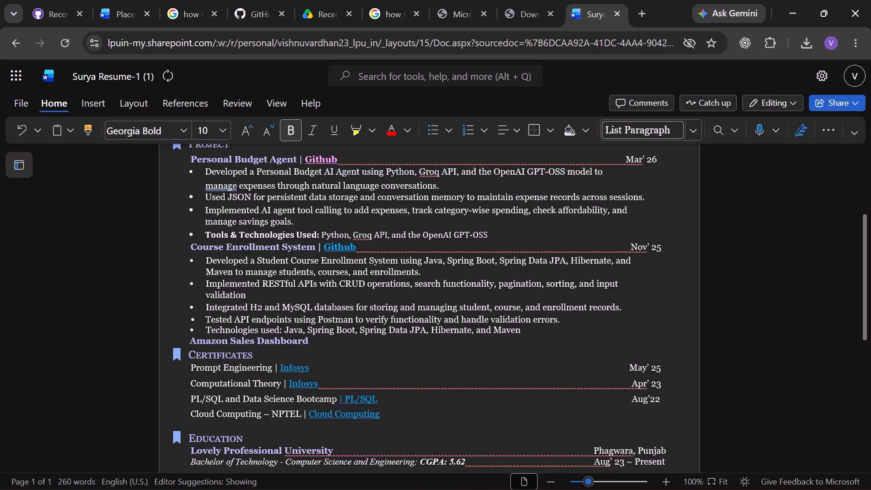
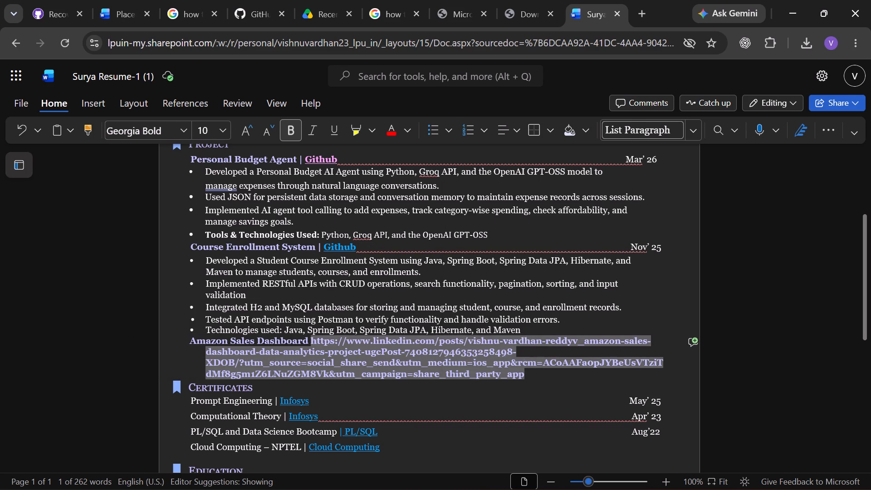
Turn the selected URL after "Amazon Sales Dashboard" into a hyperlink to the copied LinkedIn post address with display text "Linkedin".
left_click(489, 327)
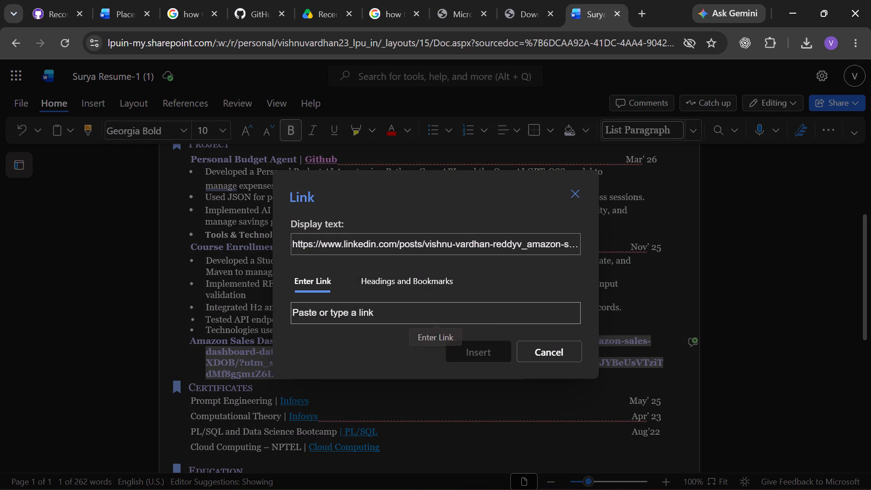
key("ctrl+v")
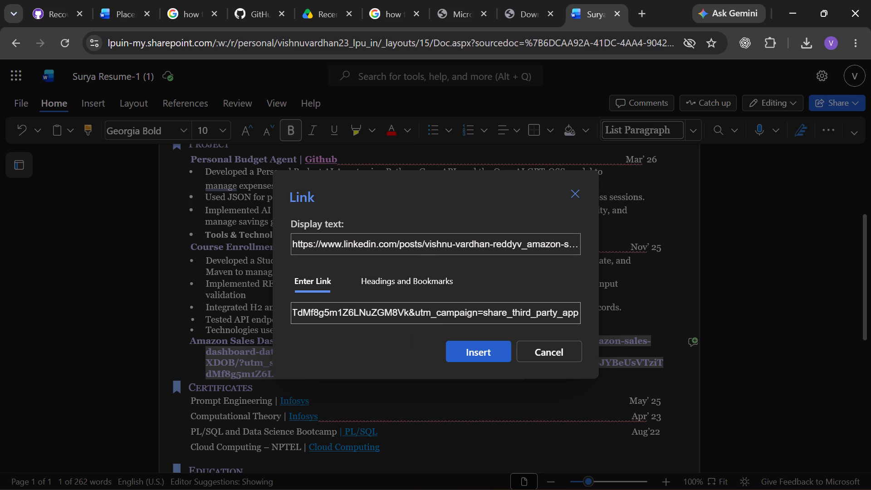
left_click(427, 248)
key("BackSpace")
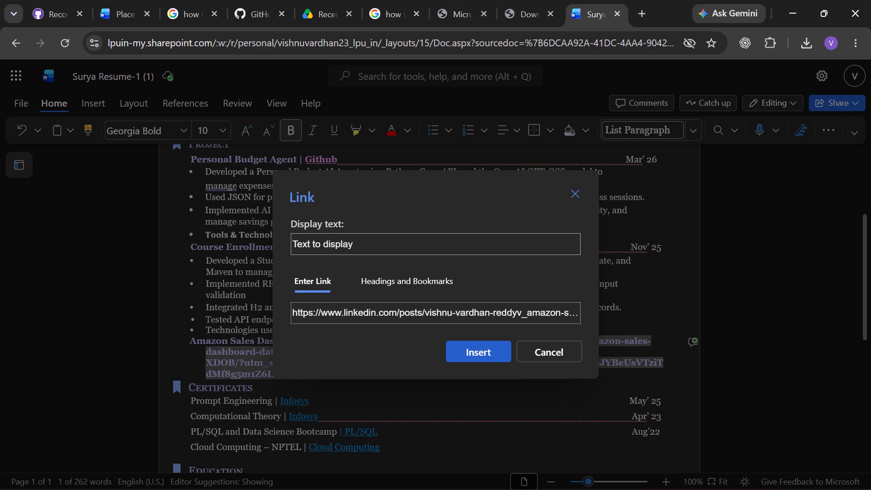
type("Lin")
type("kedin")
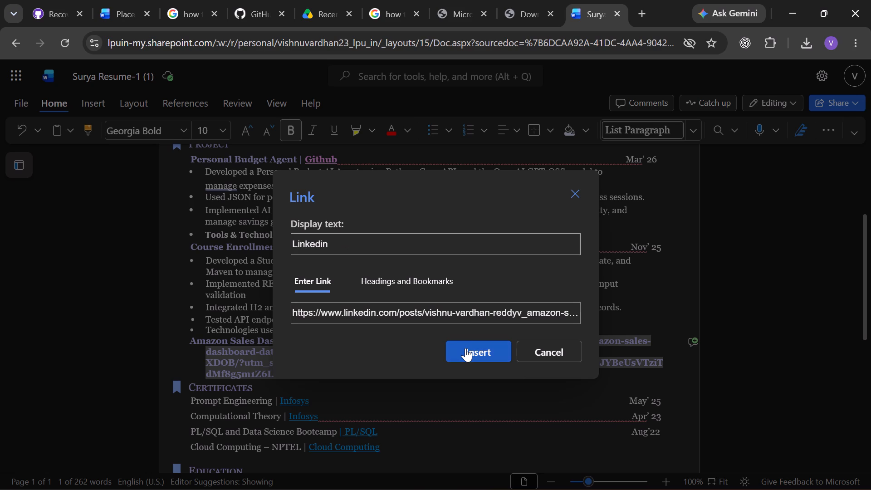
left_click(465, 348)
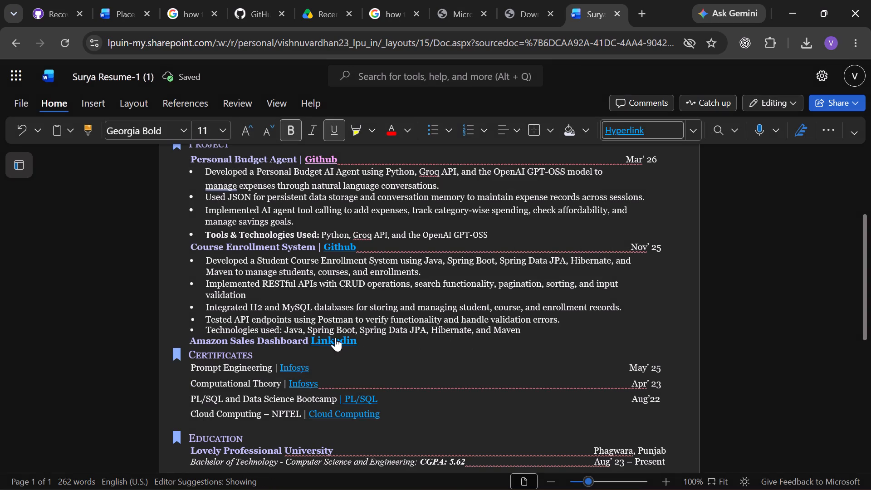
Copy the "|" separator from the Course Enrollment System heading and paste it between "Amazon Sales Dashboard" and the "Linkedin" link.
left_click(309, 338)
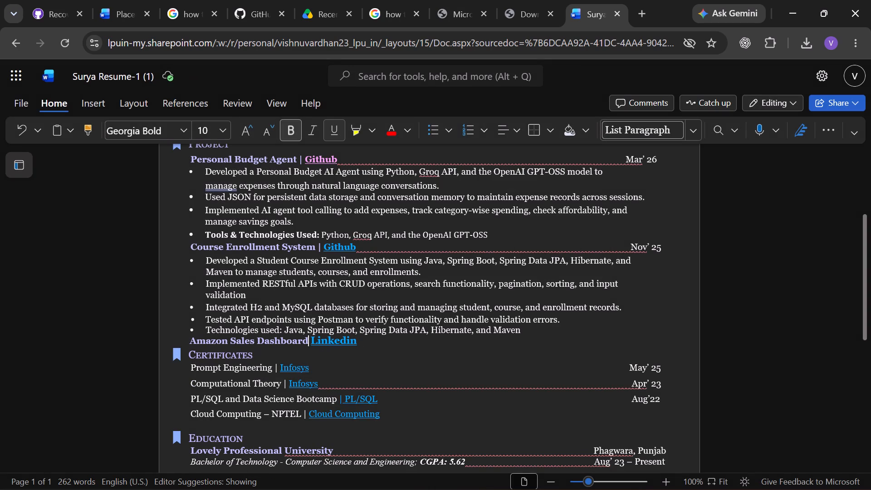
left_click_drag(318, 248, 320, 248)
left_click_drag(320, 248, 322, 248)
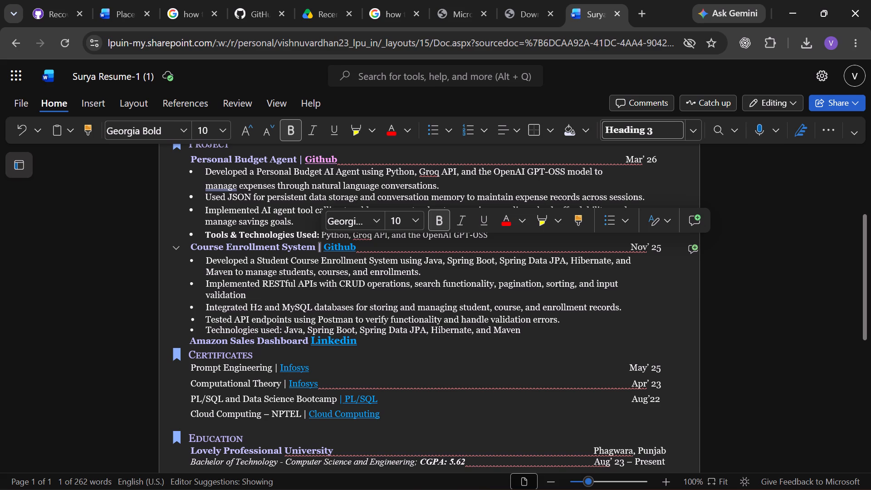
key("ctrl+c")
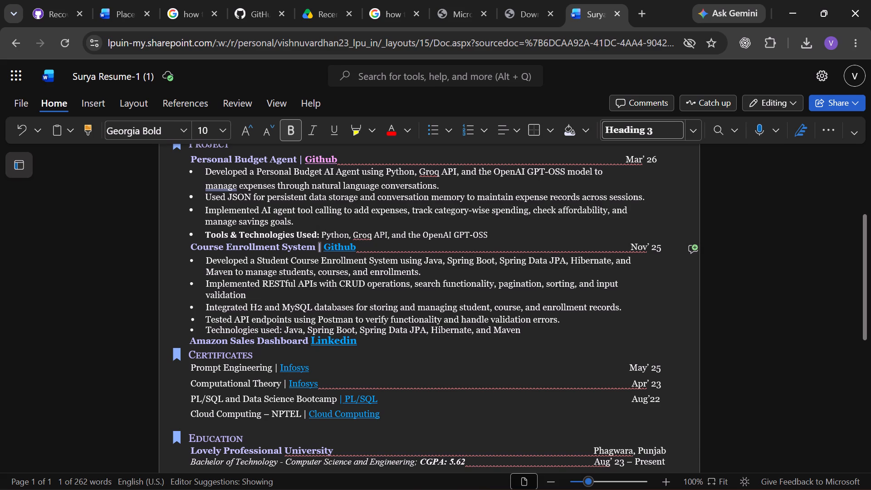
left_click(308, 342)
key("space")
key("ctrl+v")
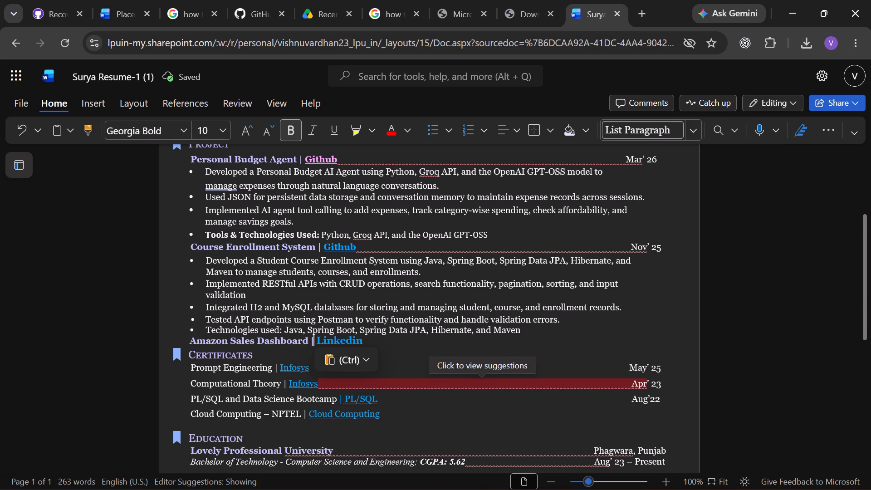
Add a new line below the Amazon Sales Dashboard heading and format it with the document's round bullet.
left_click(603, 343)
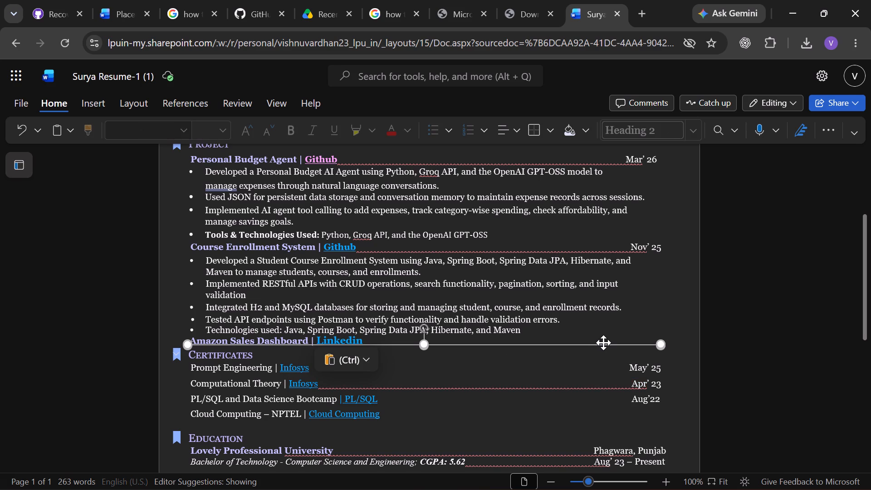
left_click(376, 342)
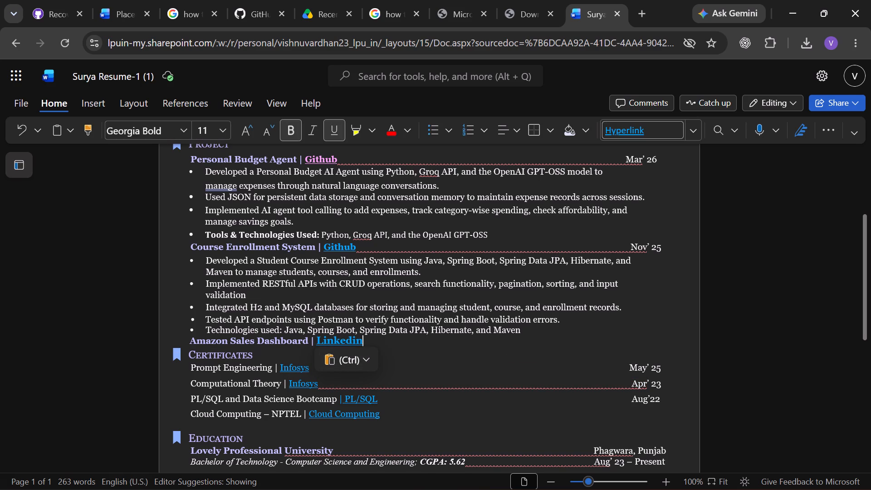
key("Return")
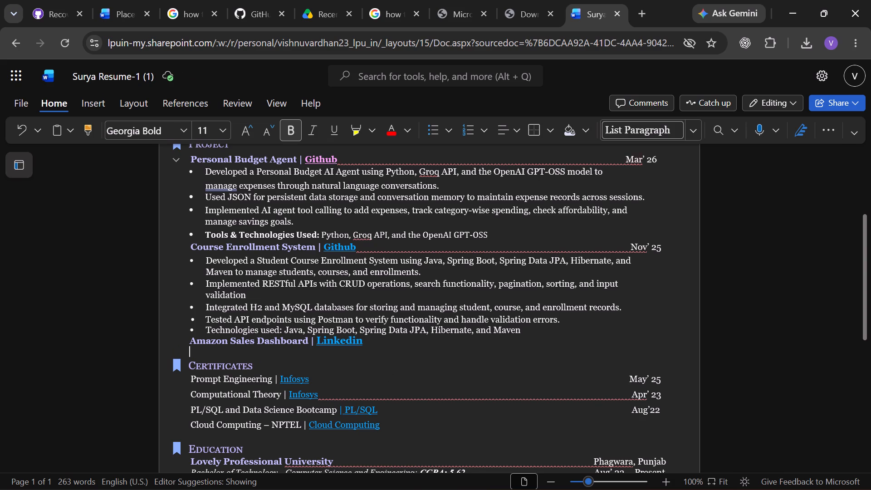
left_click(445, 133)
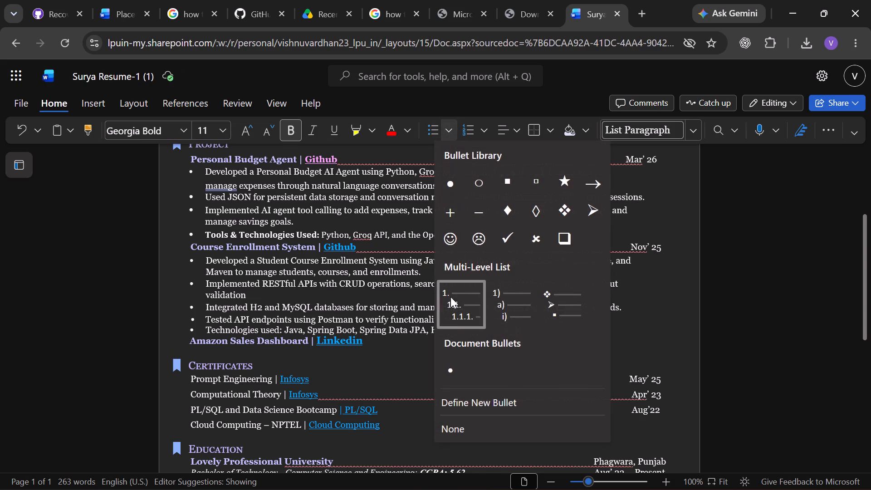
left_click(449, 365)
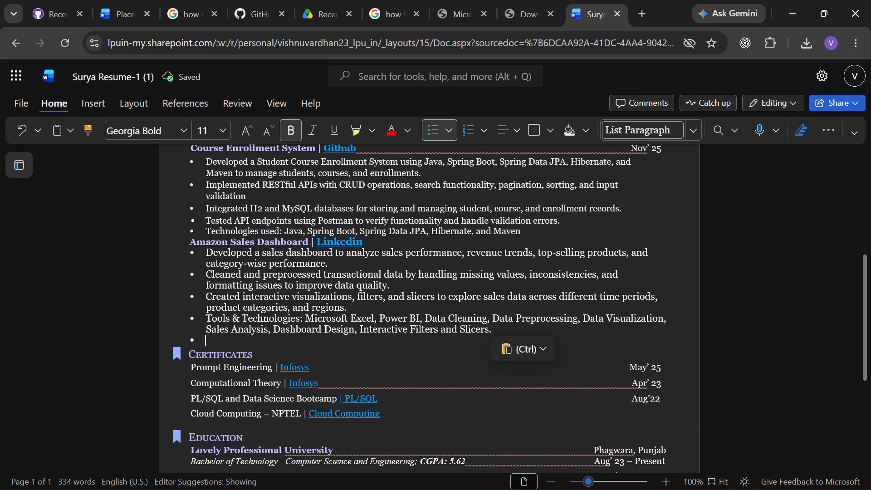
Remove the empty bullet marker below the Amazon Sales Dashboard's Tools & Technologies point.
key("BackSpace")
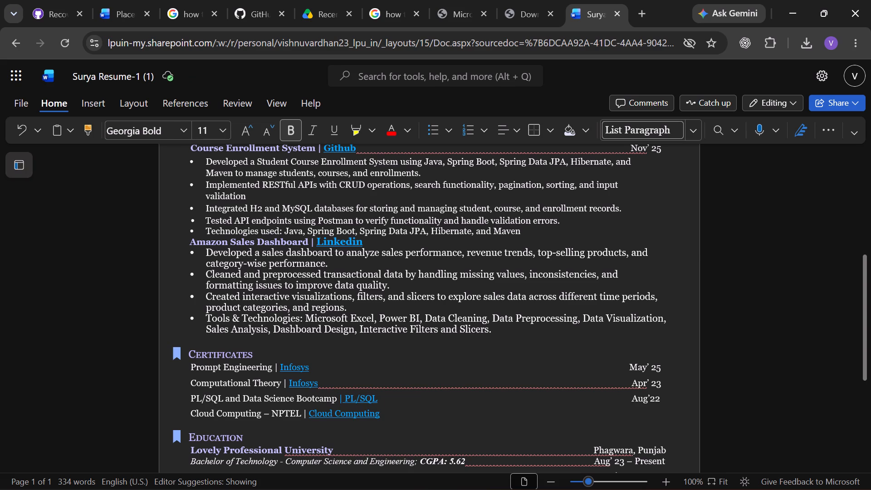
Set the font size of all four Amazon Sales Dashboard bullet points to 10.
left_click_drag(206, 251, 408, 288)
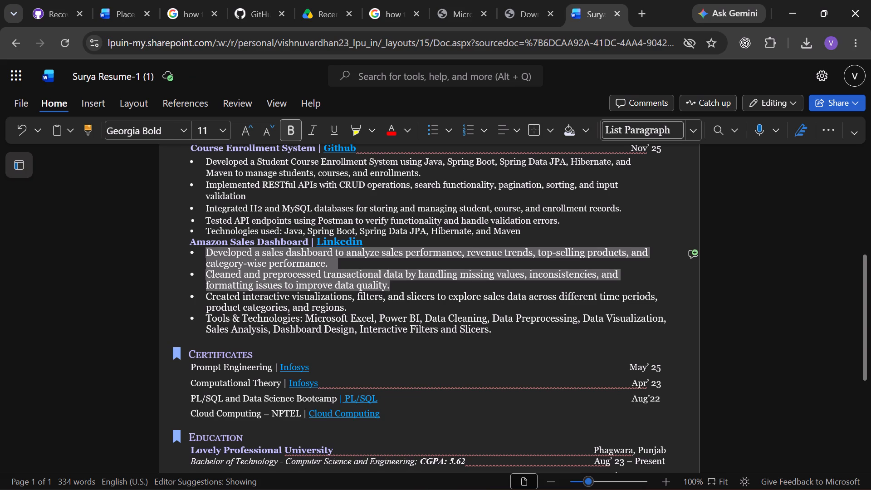
left_click_drag(408, 288, 489, 328)
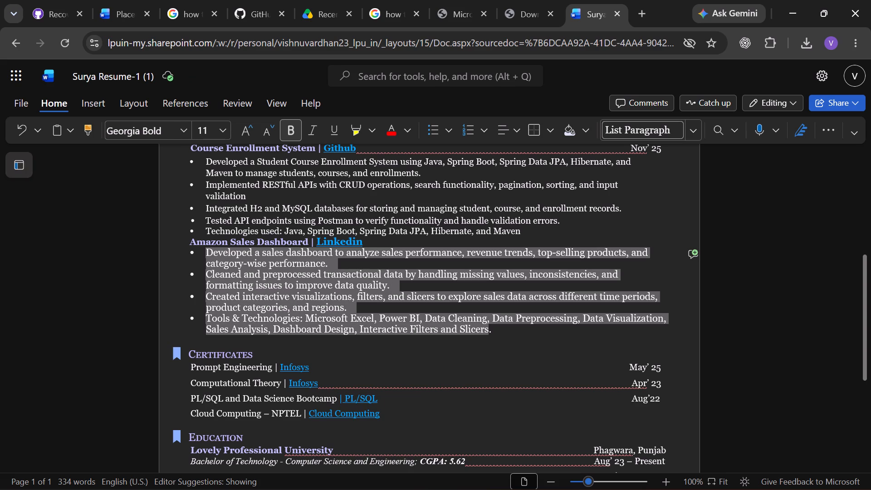
left_click_drag(489, 328, 494, 331)
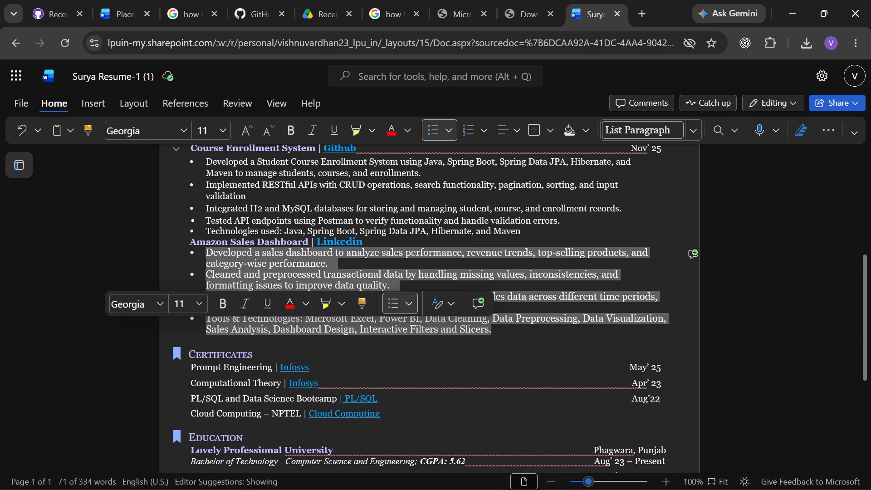
left_click(223, 133)
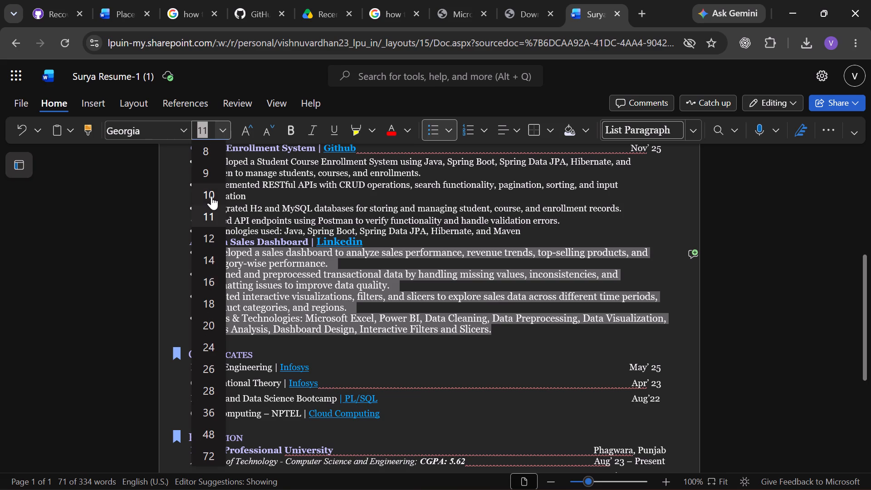
left_click(211, 196)
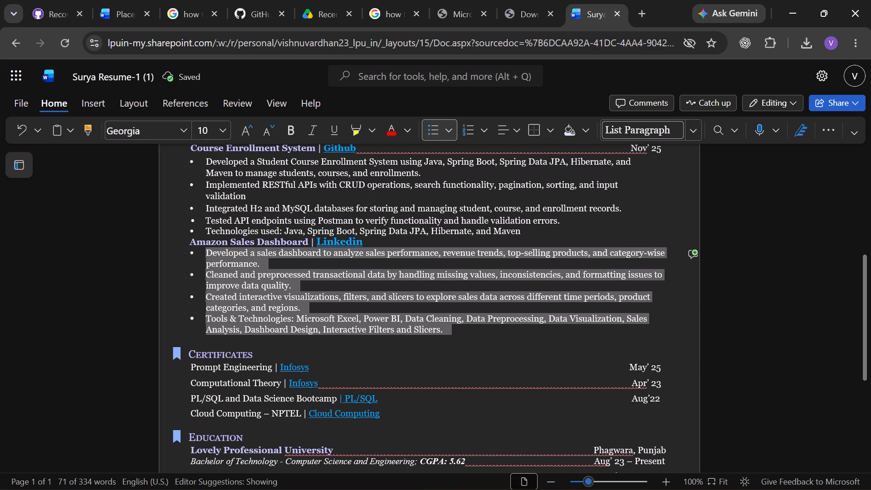
Delete the blank line between the Amazon Sales Dashboard bullets and the Certificates heading.
left_click(512, 342)
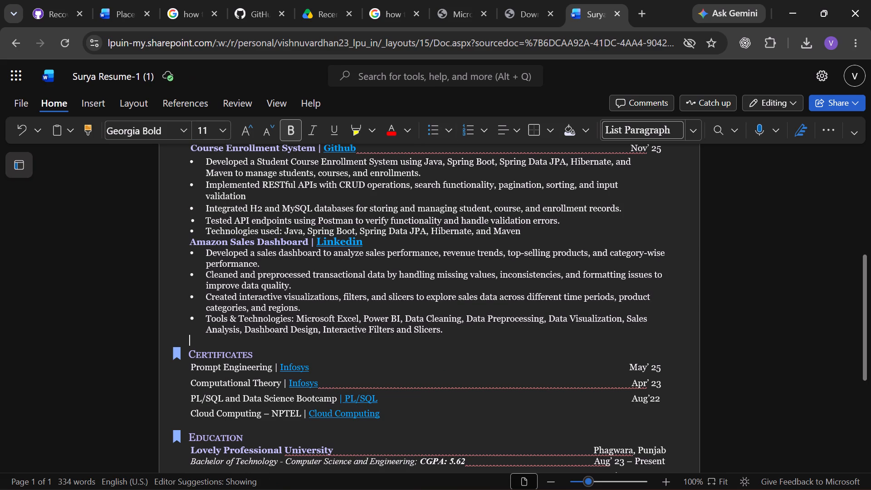
key("Delete")
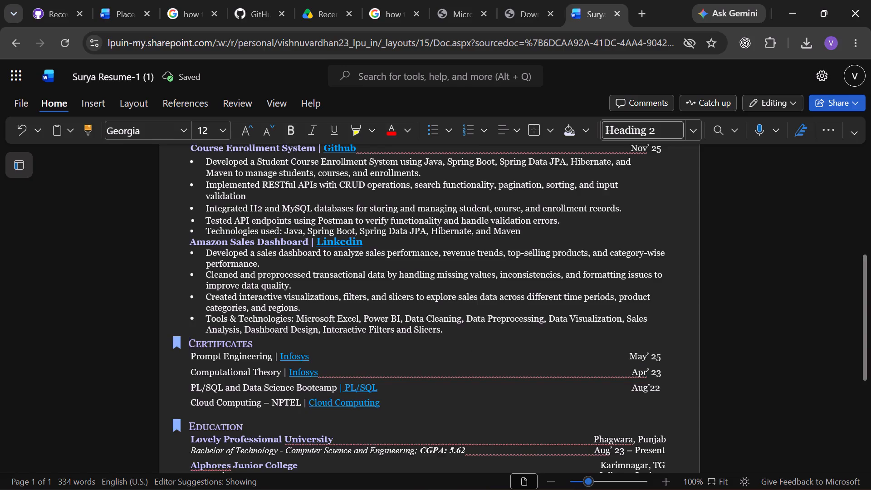
Review the layout and content of the whole resume, from the header down to the Education section.
scroll(476, 382, "down", 1)
scroll(476, 382, "up", 2)
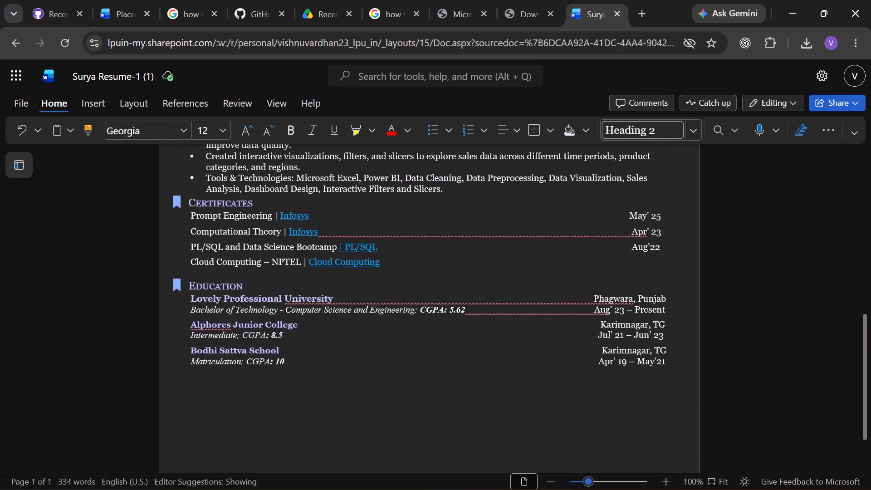
scroll(476, 382, "up", 2)
scroll(476, 382, "down", 1)
scroll(476, 382, "up", 1)
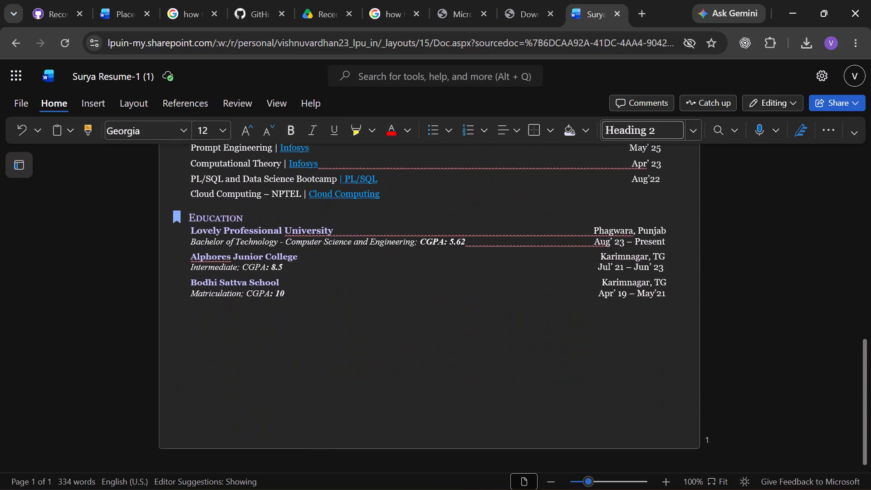
scroll(476, 382, "up", 2)
scroll(476, 382, "right", 1)
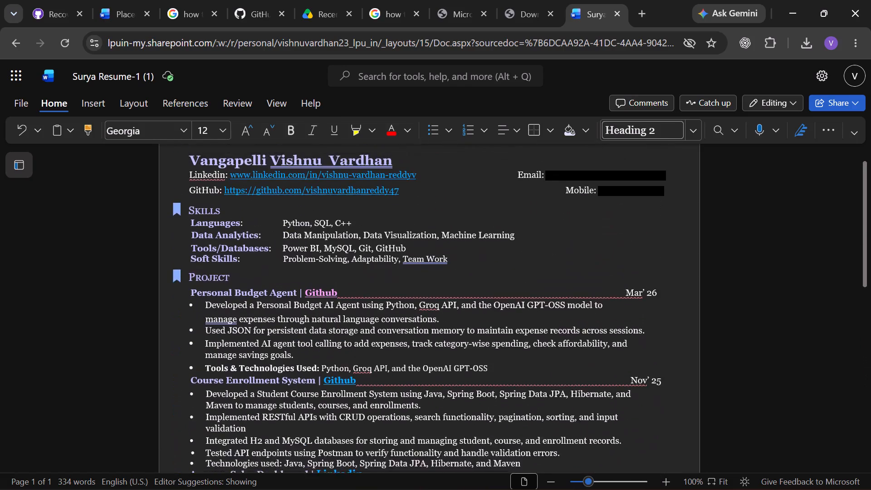
scroll(476, 382, "right", 1)
scroll(476, 382, "down", 1)
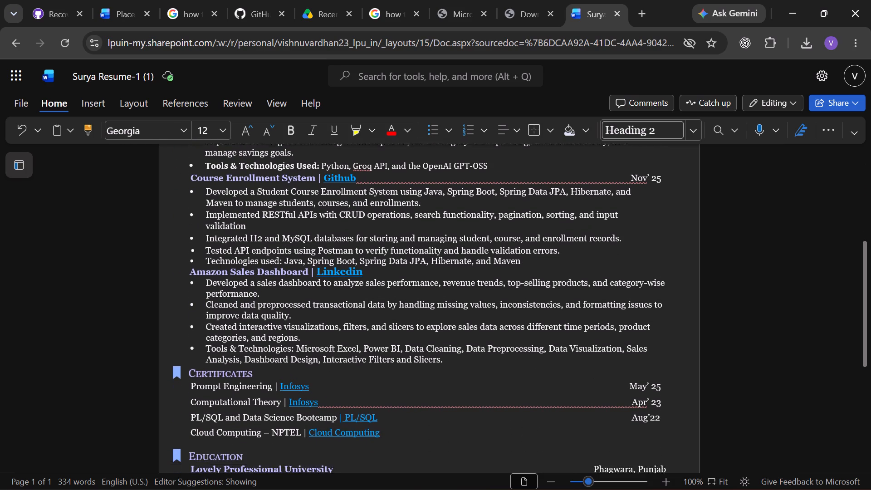
scroll(476, 382, "down", 1)
scroll(476, 382, "up", 3)
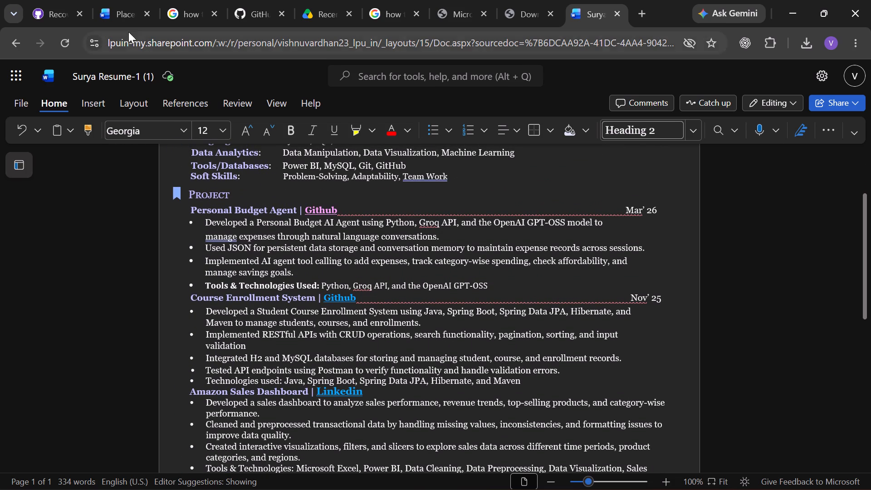
Look up the Personal Budget Agent date in the Placement_CV 1 1 document and change that project's month to Sept in the Surya resume.
left_click(121, 13)
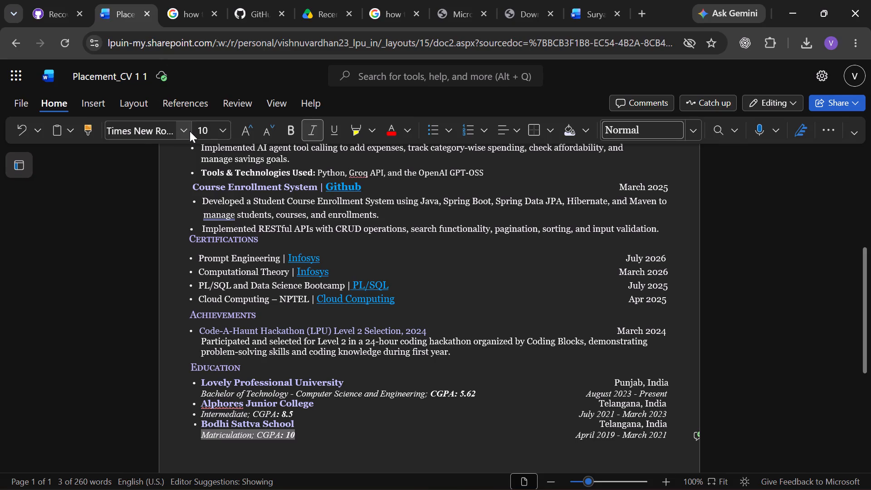
scroll(235, 235, "up", 4)
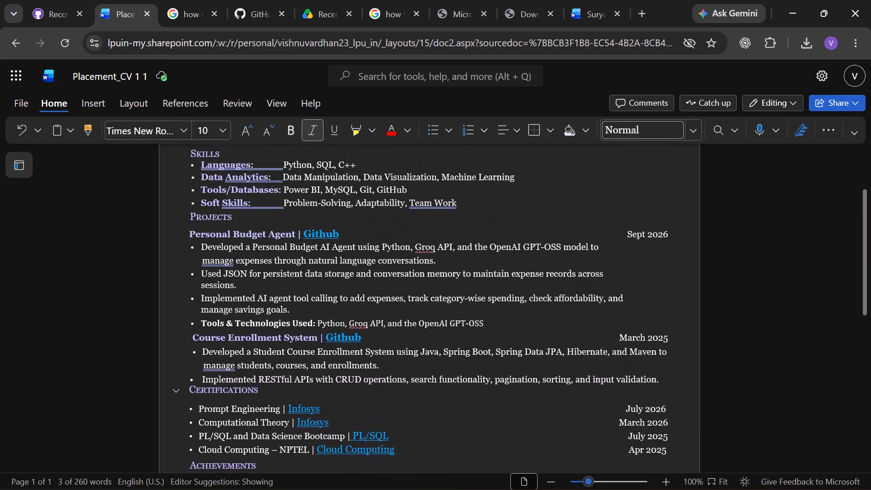
scroll(235, 235, "up", 1)
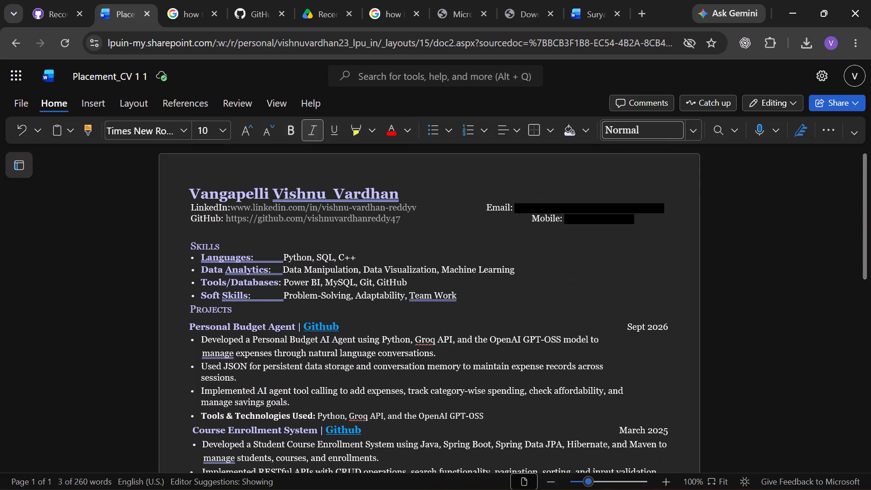
left_click(585, 0)
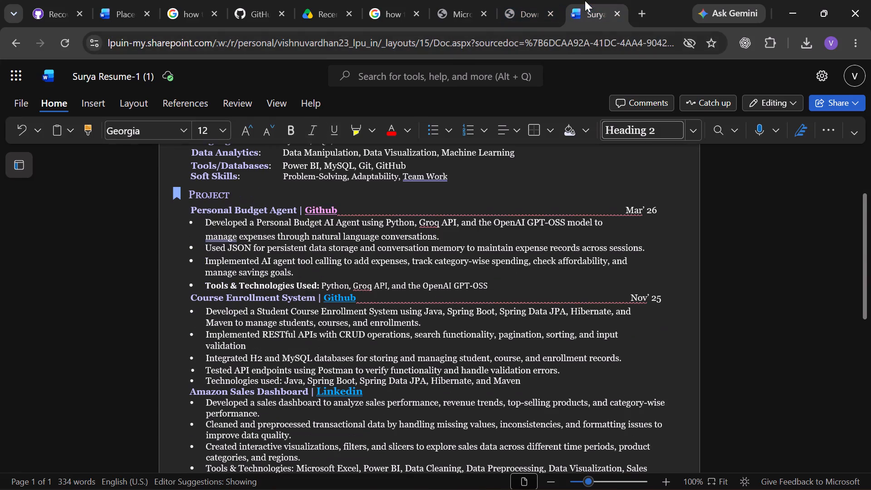
left_click(642, 209)
left_click(642, 209)
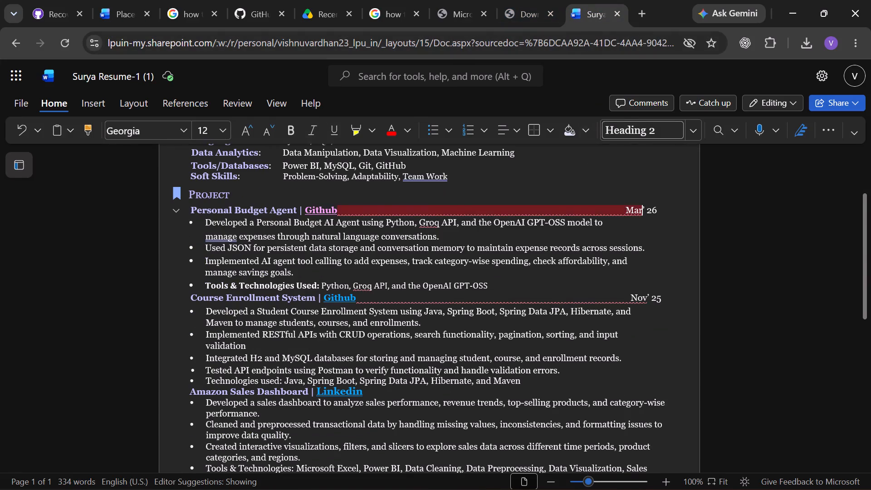
key("BackSpace")
key("BackSpace")
key("BackSpace")
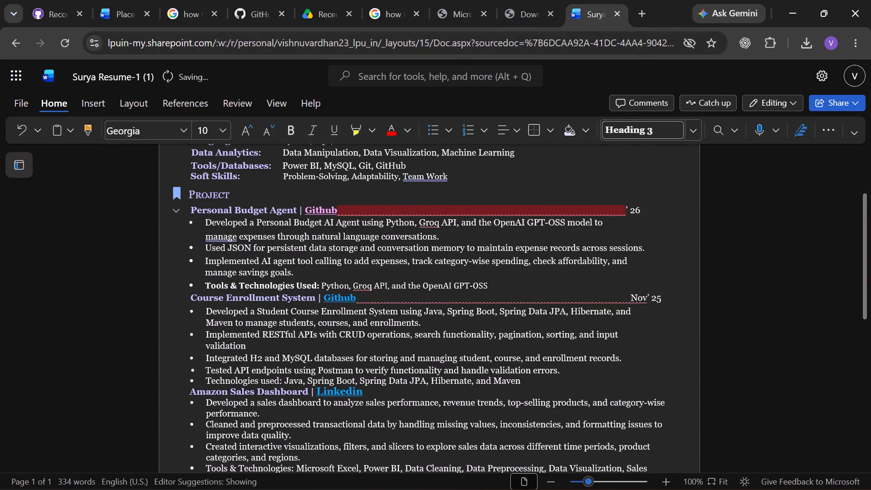
type("Sep")
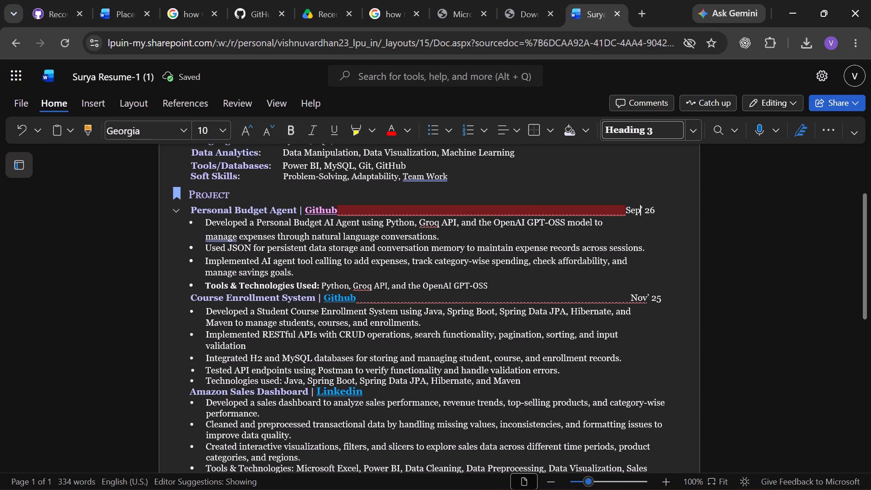
key("t")
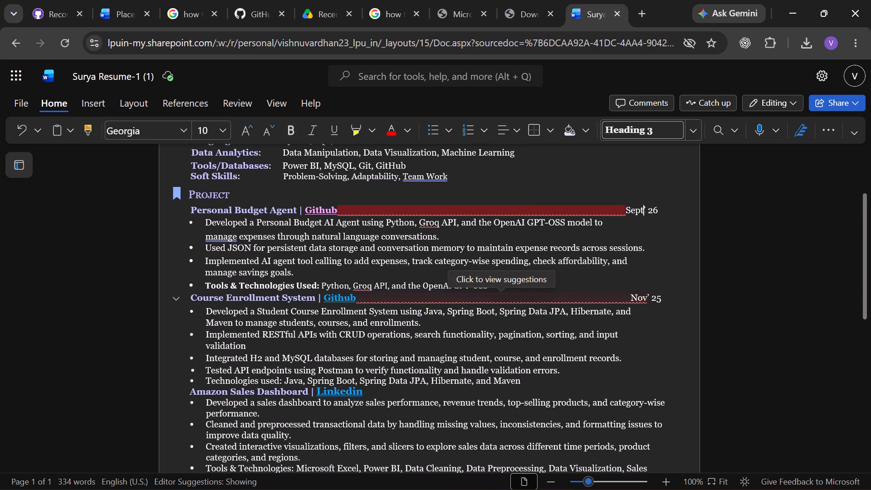
Change the Course Enrollment System project's month to Mar in the Surya resume, taking the date from the Placement_CV 1 1 document.
scroll(658, 318, "up", 1)
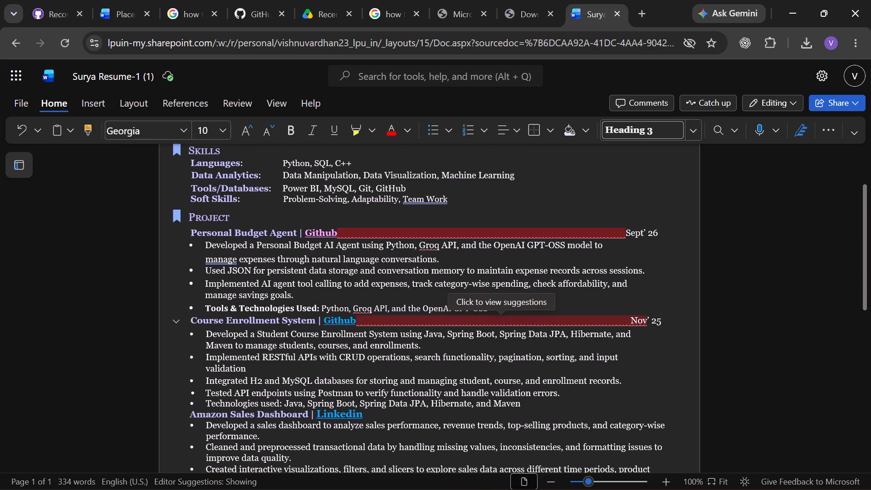
left_click(647, 319)
key("BackSpace")
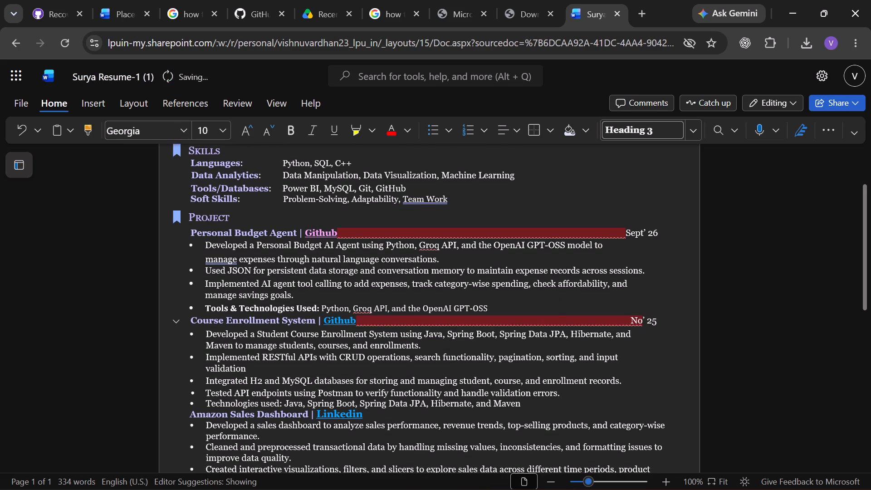
key("BackSpace")
key("BackSpace")
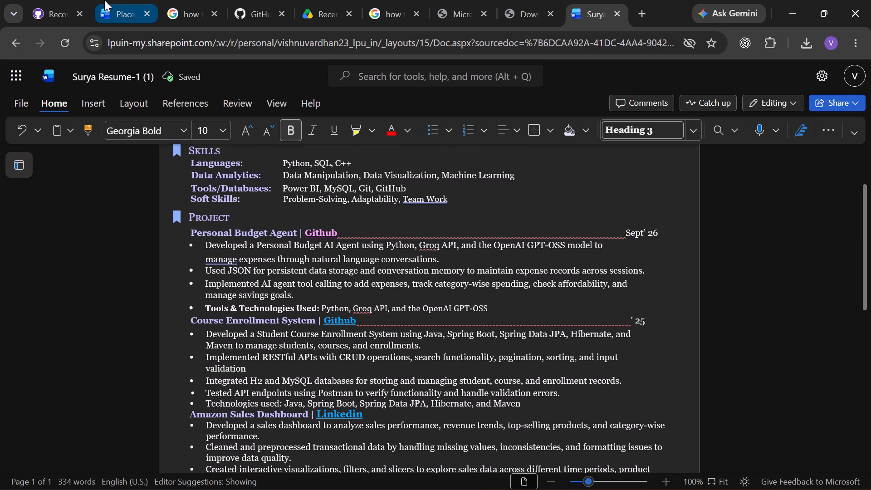
left_click(106, 0)
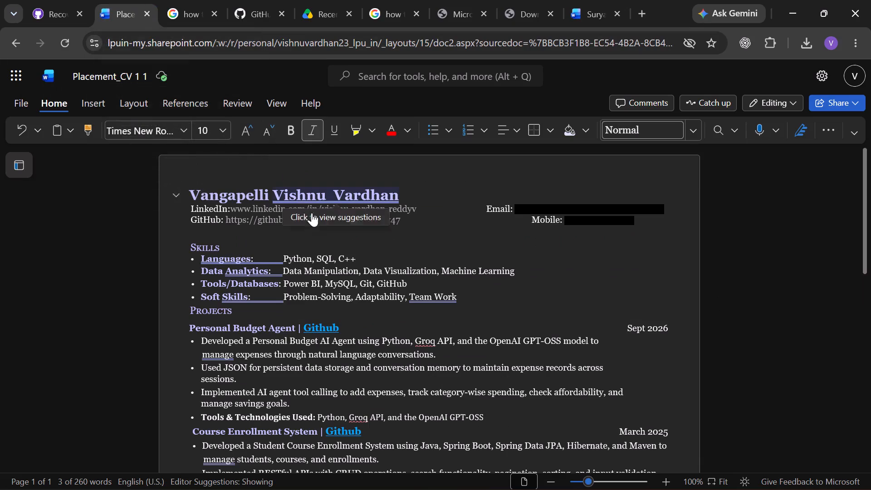
scroll(314, 223, "down", 1)
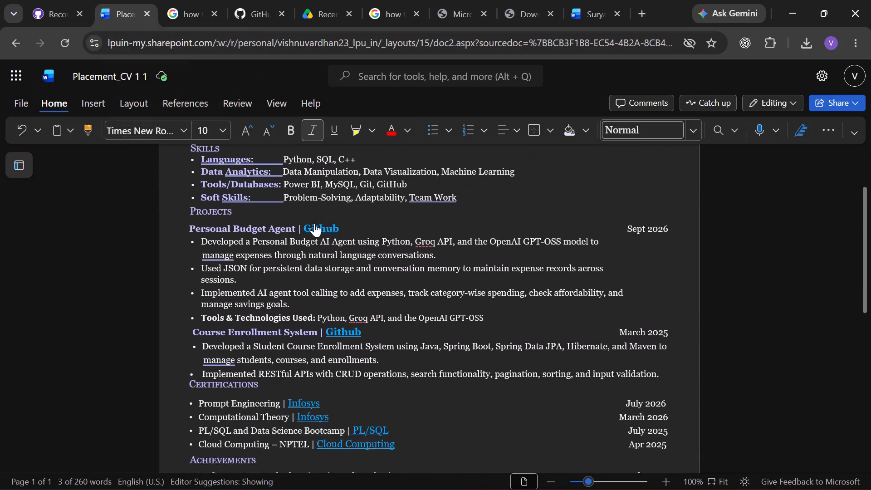
scroll(314, 223, "down", 1)
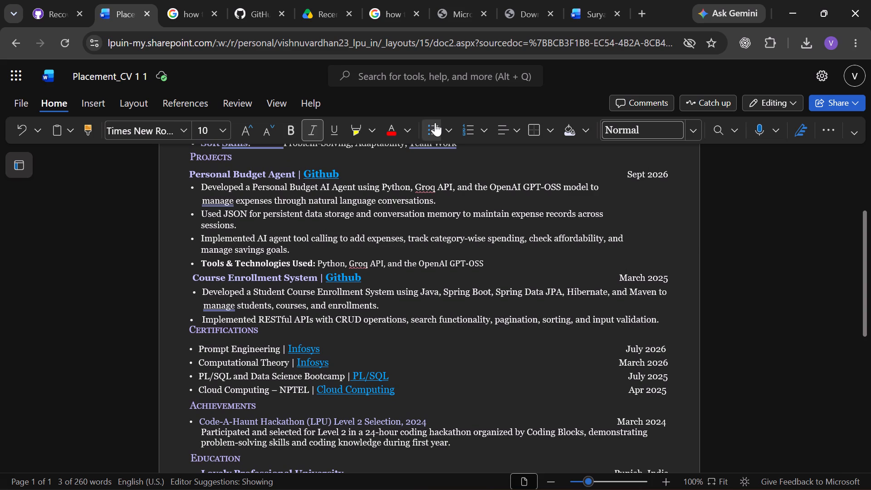
left_click(598, 0)
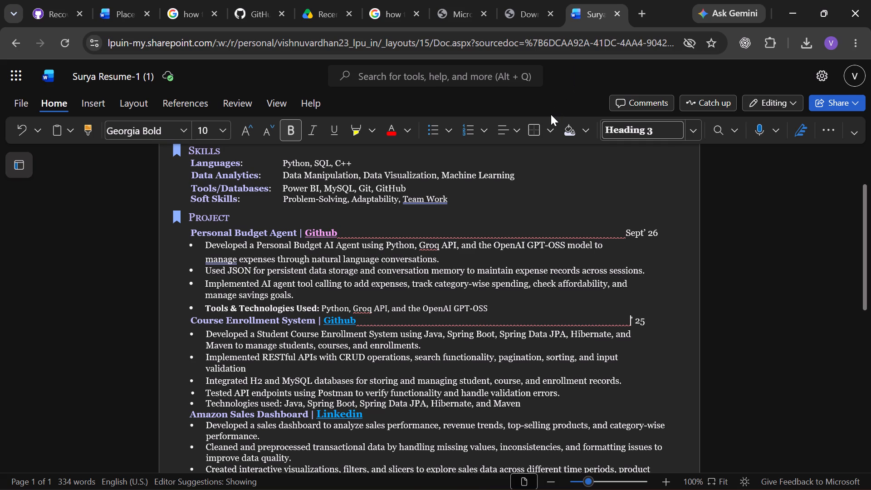
type("Ma")
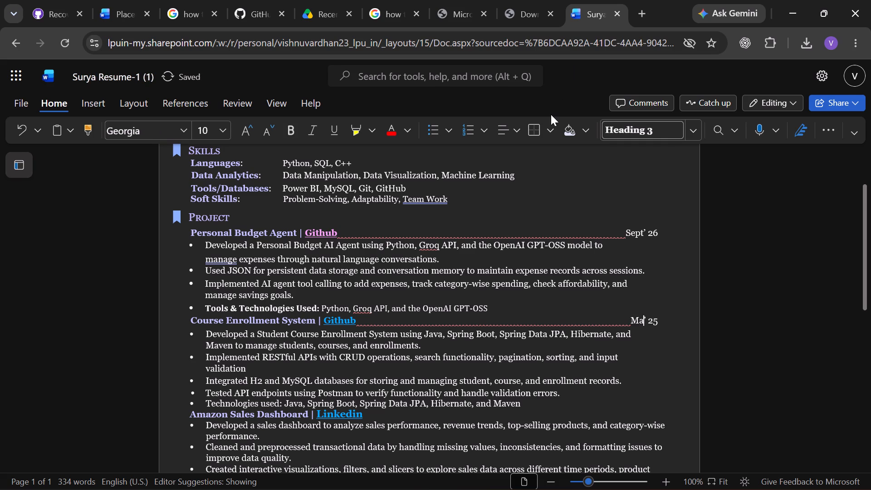
key("r")
Compare the Surya resume's project and certificate entries with those in the Placement_CV 1 1 document.
scroll(515, 194, "down", 1)
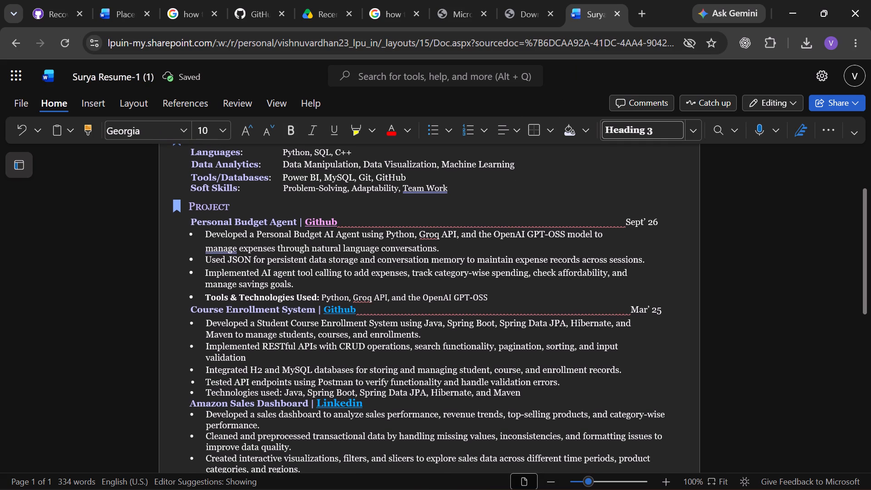
left_click(126, 10)
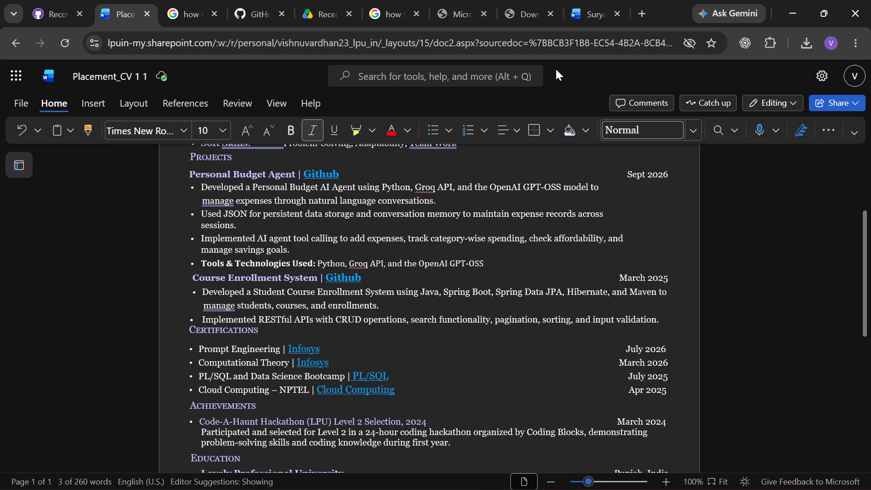
left_click(591, 0)
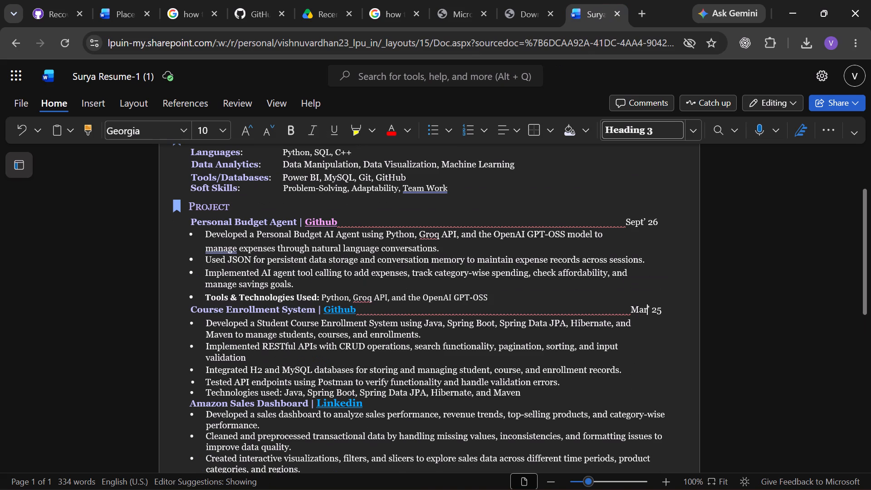
scroll(494, 251, "down", 2)
scroll(494, 251, "up", 3)
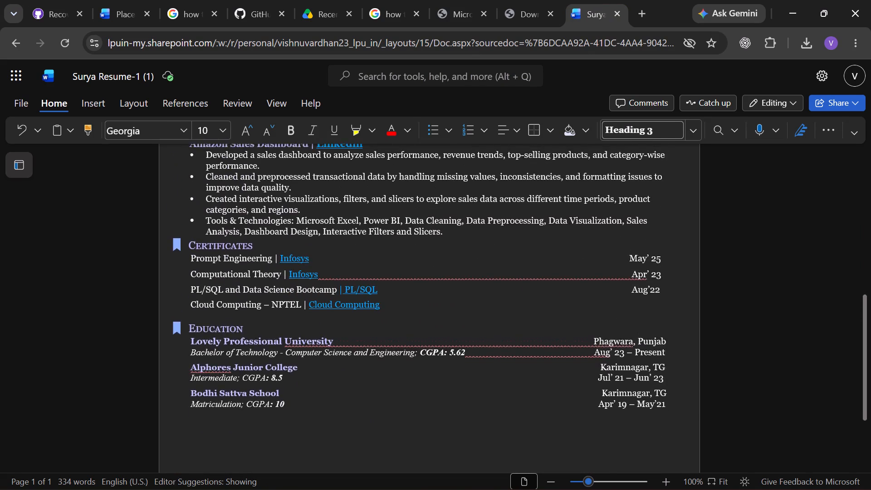
scroll(494, 251, "up", 1)
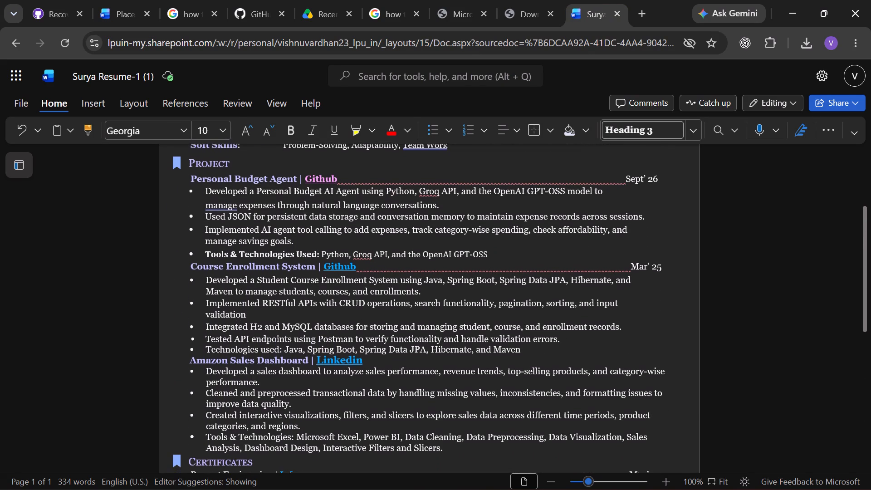
scroll(494, 251, "up", 1)
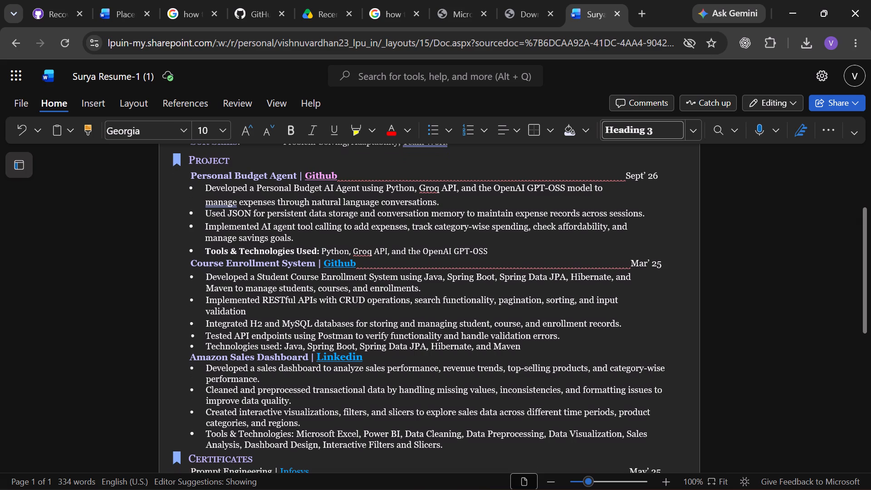
Add the date Apr' 25 at the far end of the Amazon Sales Dashboard heading line, after the Linkedin link.
left_click(404, 359)
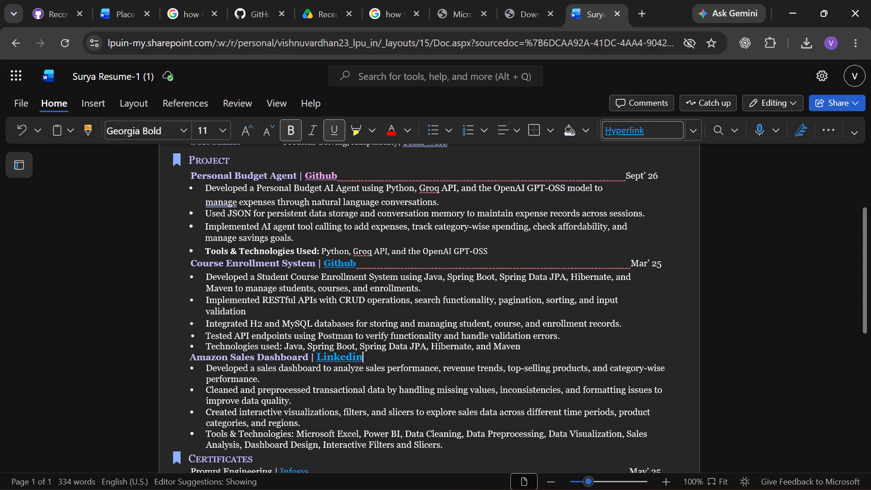
key("Tab")
key("Tab")
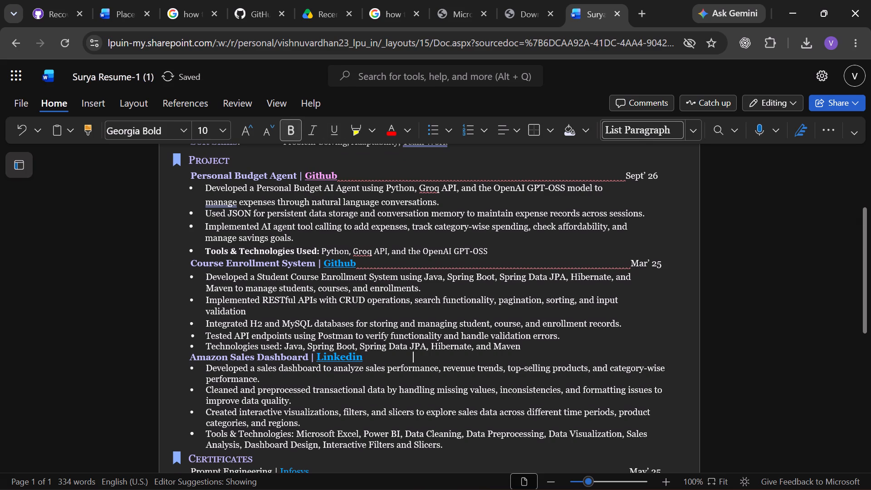
key("Tab")
key("Tab")
key("Tab")
key("Tab")
key("Tab")
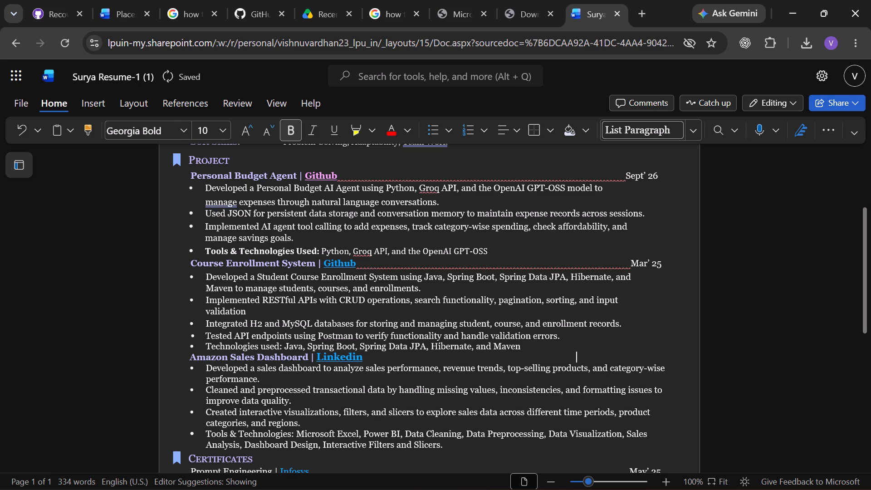
key("Tab")
key("Tab")
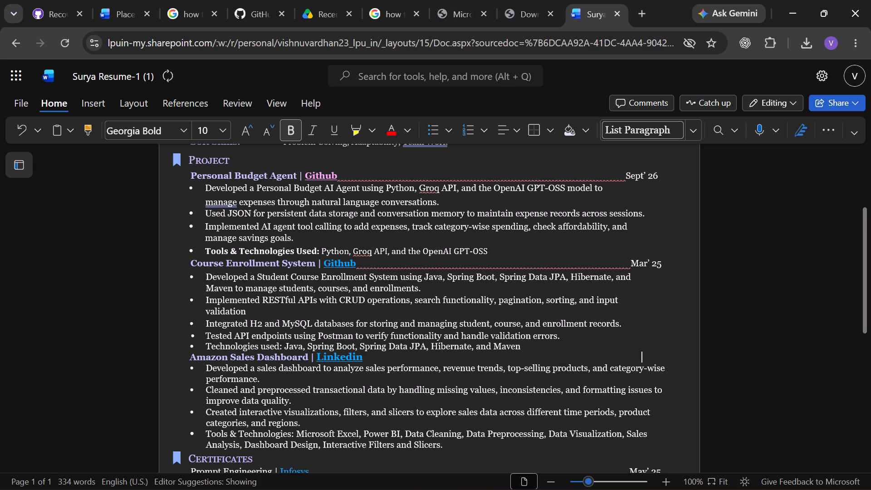
key("BackSpace")
key("shift+a")
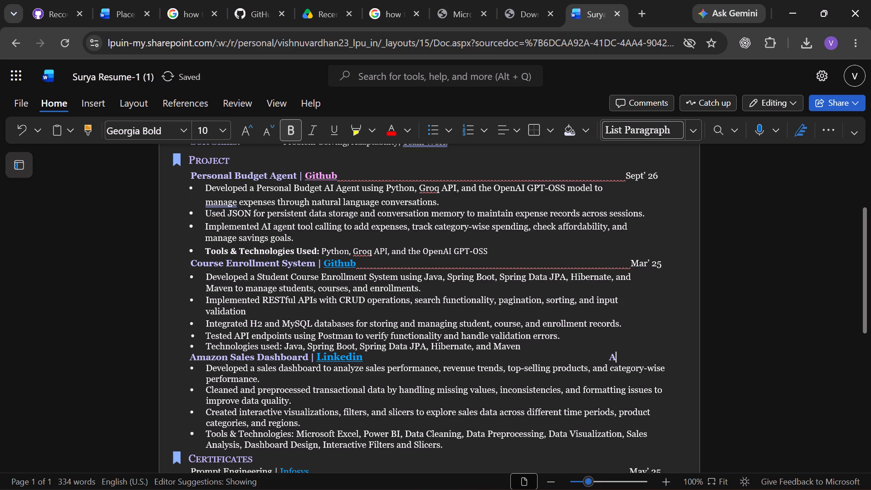
type("pr")
key("apostrophe")
key("space")
type("25")
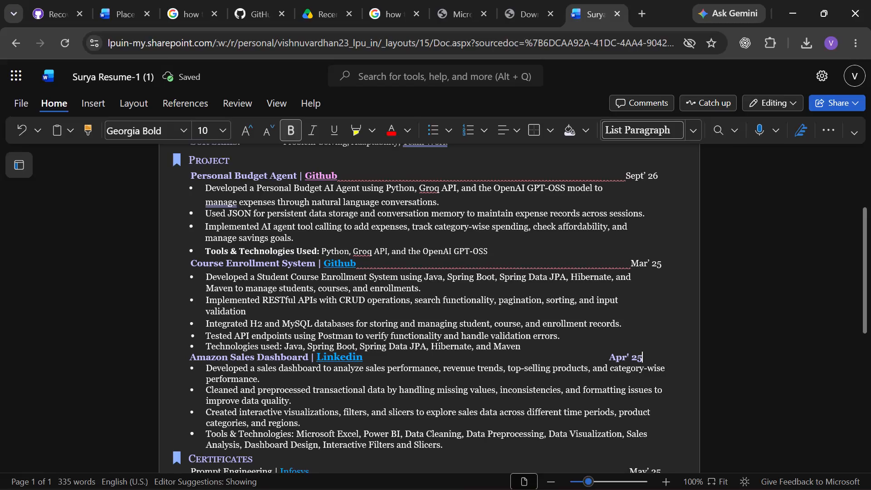
Shift the Amazon Sales Dashboard date along its line with spaces so it lines up with the other project dates.
key("Left")
key("Left")
key("Left")
key("Left")
key("Left")
key("Left")
key("Left")
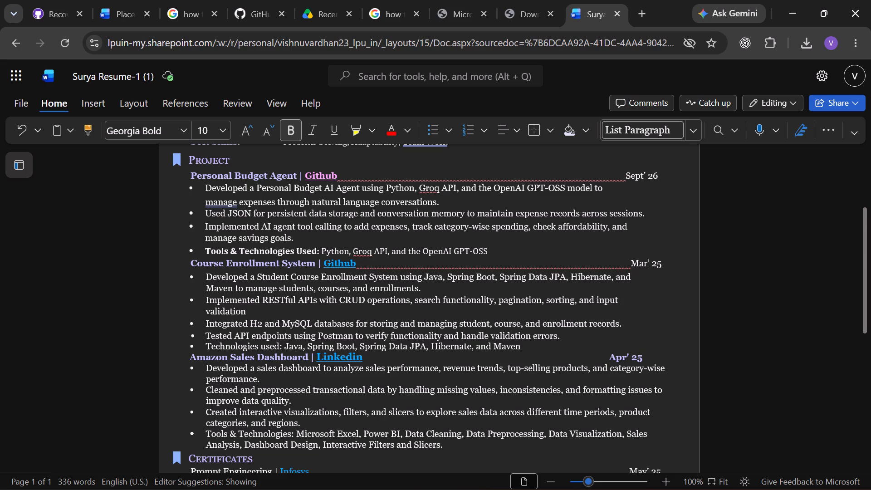
key("space")
key("space")
key("space")
key("space")
key("space")
key("space")
key("space")
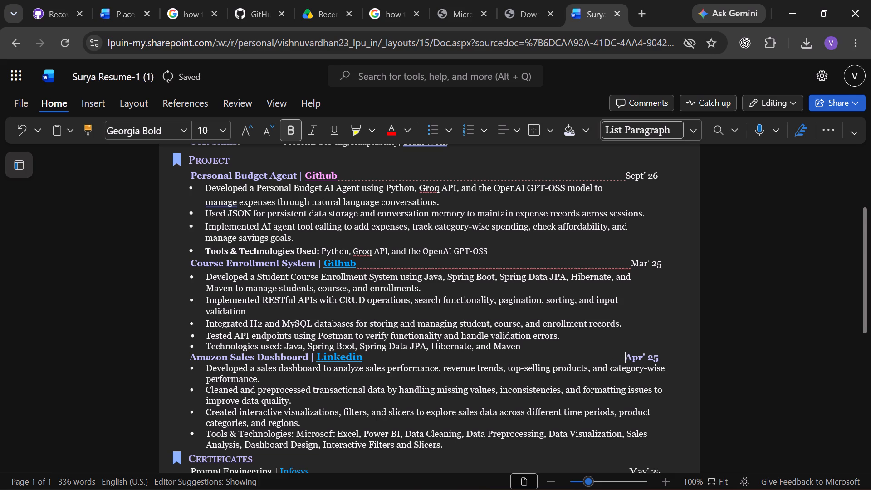
key("space")
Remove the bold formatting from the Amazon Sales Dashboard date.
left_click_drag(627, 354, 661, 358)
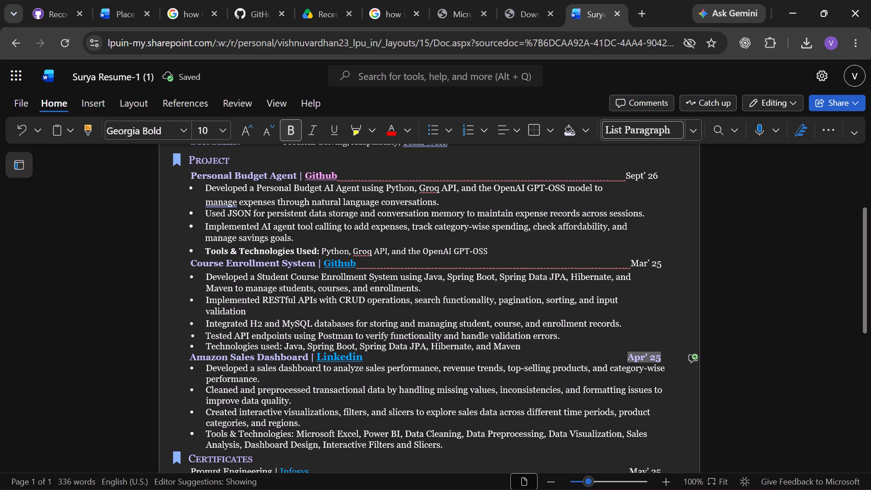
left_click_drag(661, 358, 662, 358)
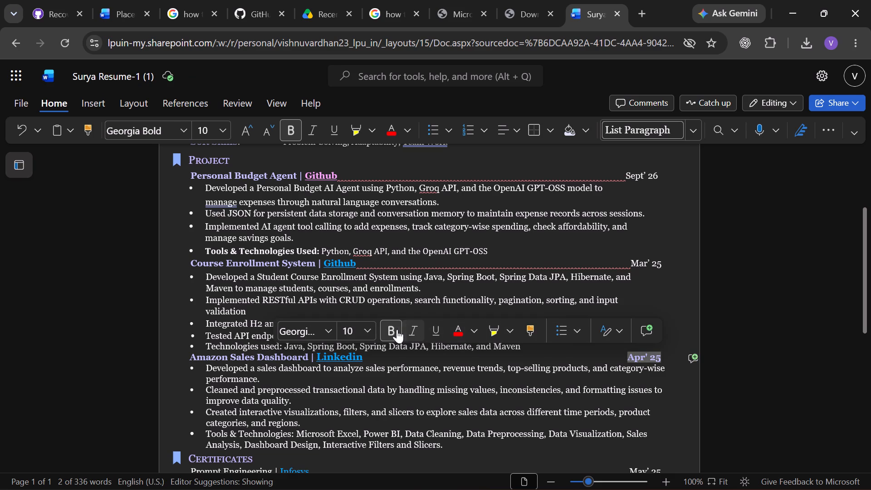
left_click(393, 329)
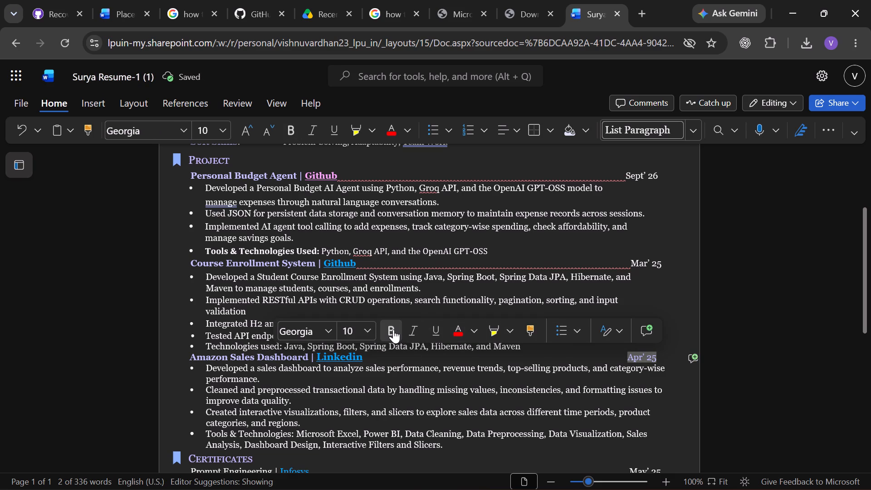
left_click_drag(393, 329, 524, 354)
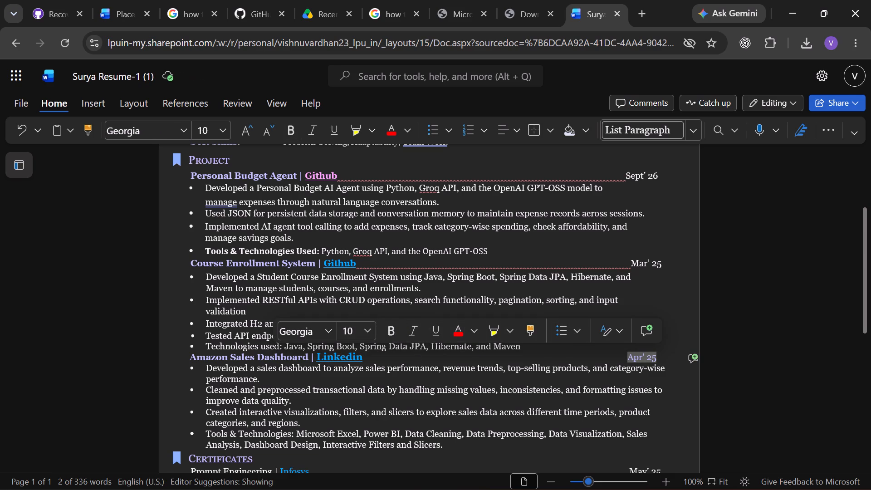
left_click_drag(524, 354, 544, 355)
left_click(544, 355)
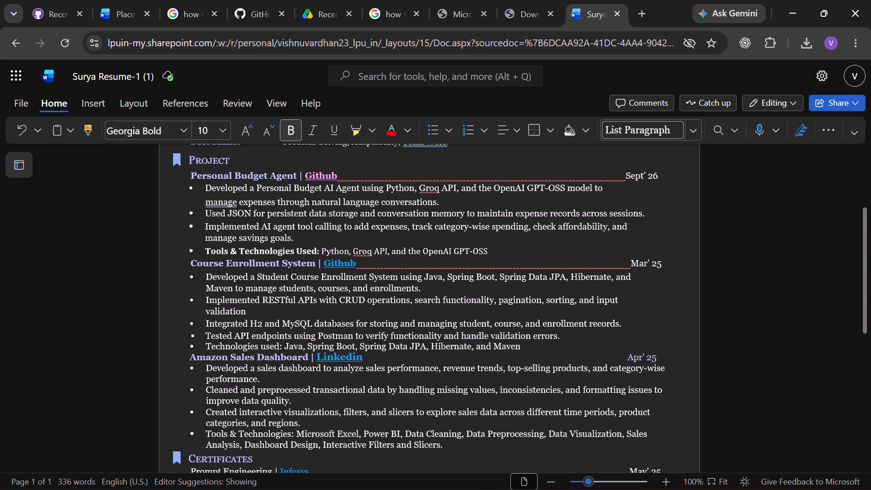
Replace the Amazon Sales Dashboard date with a copy of the Course Enrollment System's Mar' 25 date.
left_click(629, 359)
left_click_drag(626, 358, 655, 357)
left_click_drag(655, 357, 656, 357)
key("BackSpace")
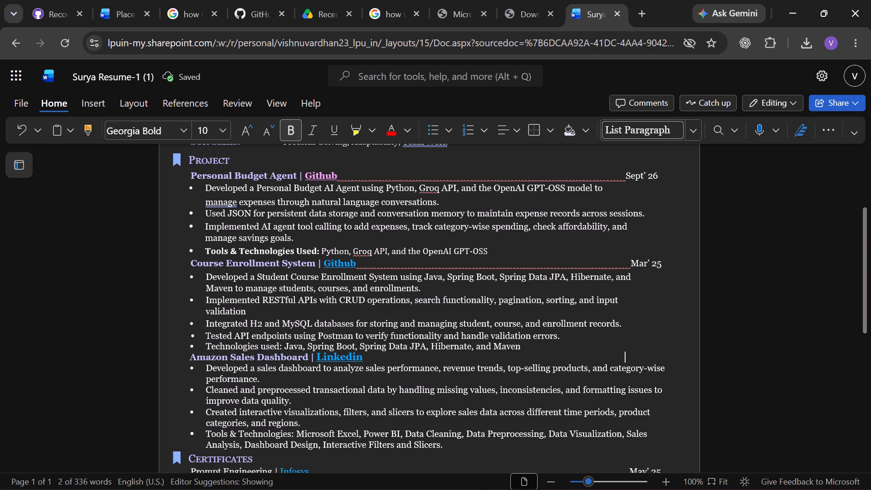
left_click_drag(631, 262, 658, 263)
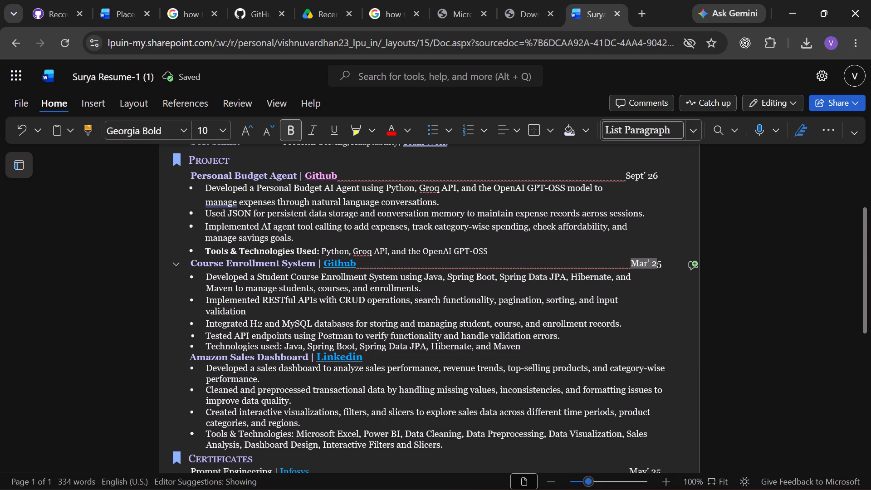
left_click_drag(658, 263, 660, 263)
key("ctrl+c")
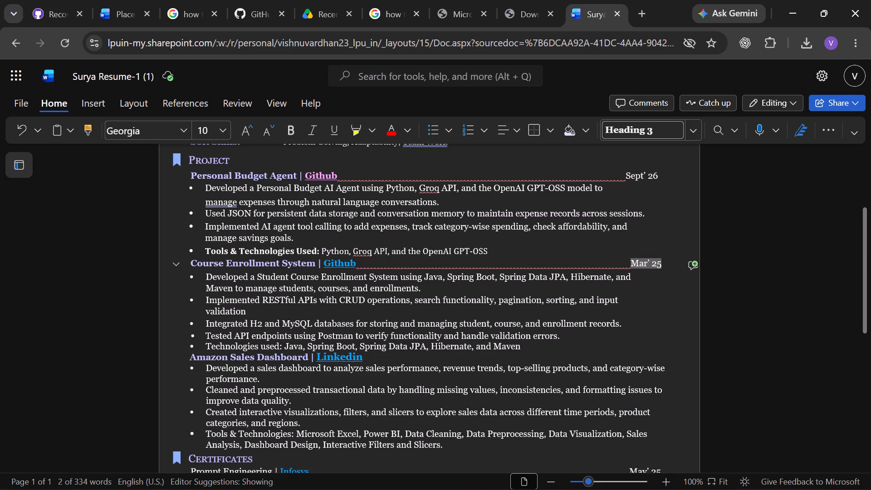
left_click(636, 358)
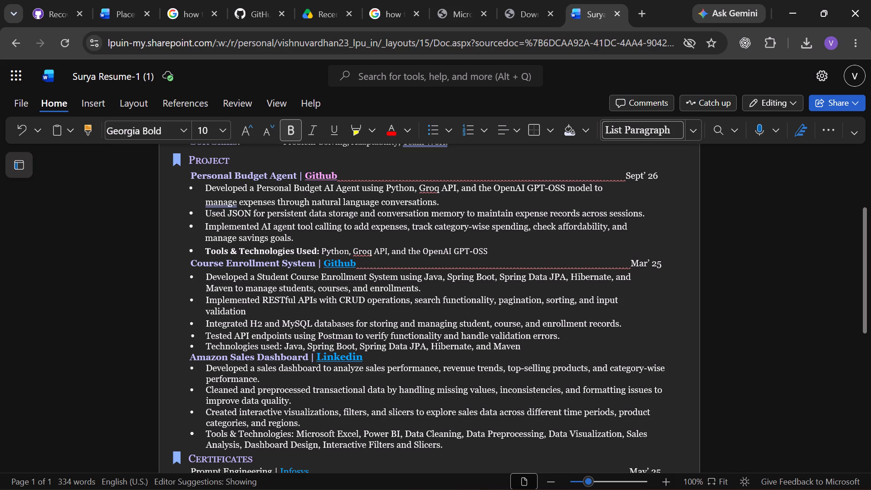
key("Right")
key("Left")
key("ctrl+v")
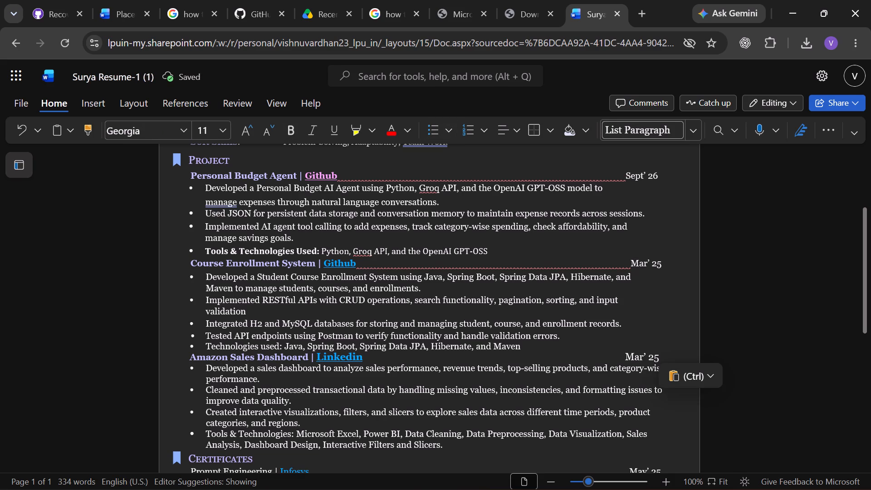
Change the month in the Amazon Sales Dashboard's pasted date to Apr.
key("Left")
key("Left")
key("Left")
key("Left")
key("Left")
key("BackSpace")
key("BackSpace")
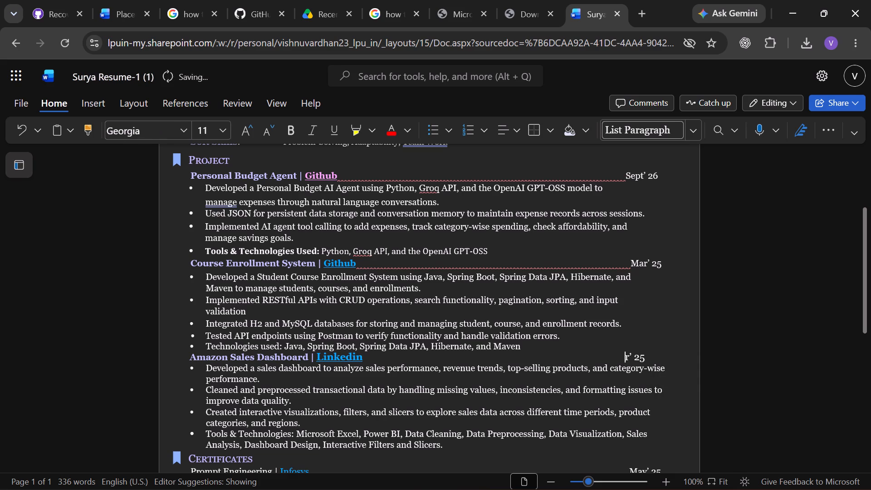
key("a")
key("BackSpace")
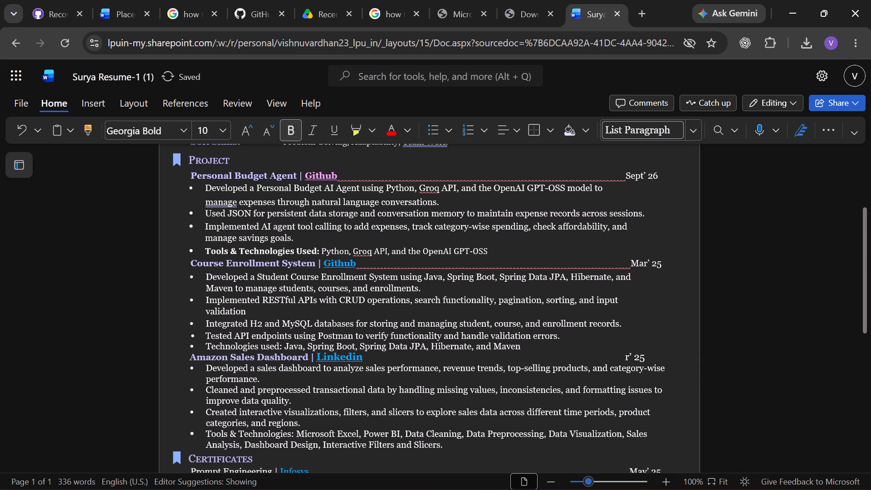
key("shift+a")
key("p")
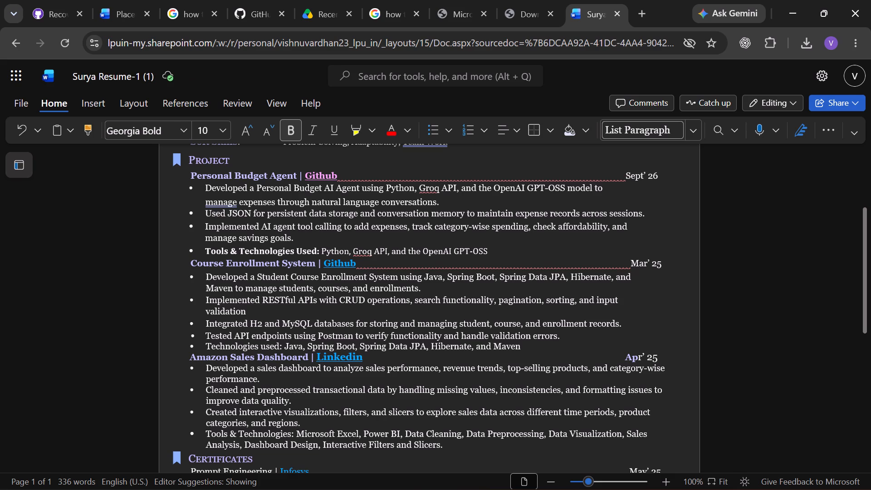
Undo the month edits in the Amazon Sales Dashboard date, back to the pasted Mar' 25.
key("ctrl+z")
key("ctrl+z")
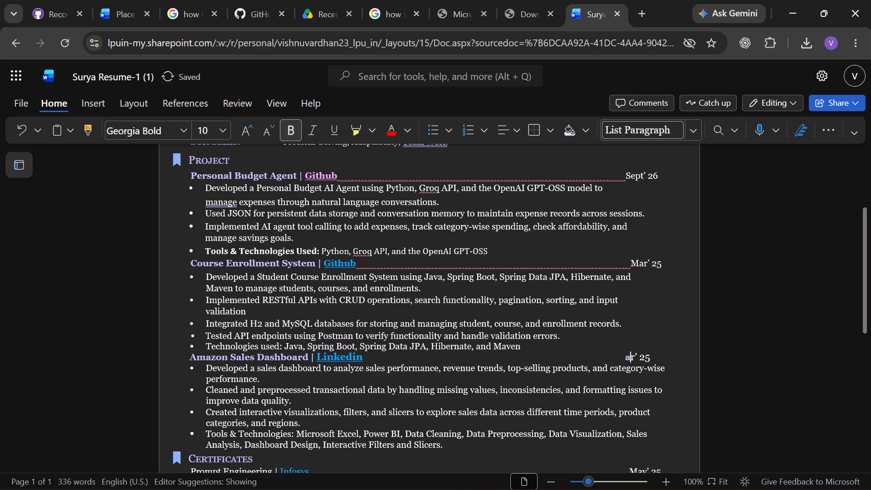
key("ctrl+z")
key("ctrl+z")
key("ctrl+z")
Check the certification dates in Placement_CV 1 1 and set the Prompt Engineering certificate's date in Surya Resume-1 (1) to Jul' 26.
scroll(579, 393, "down", 1)
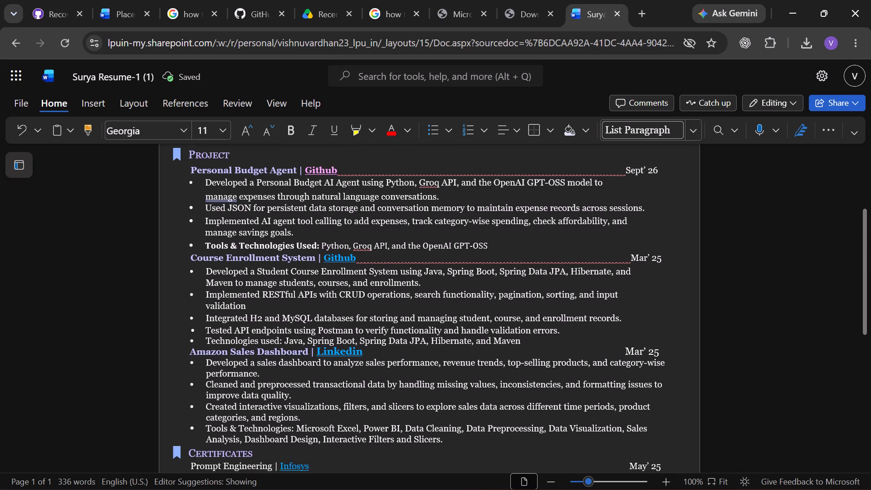
scroll(579, 393, "down", 1)
scroll(579, 393, "up", 1)
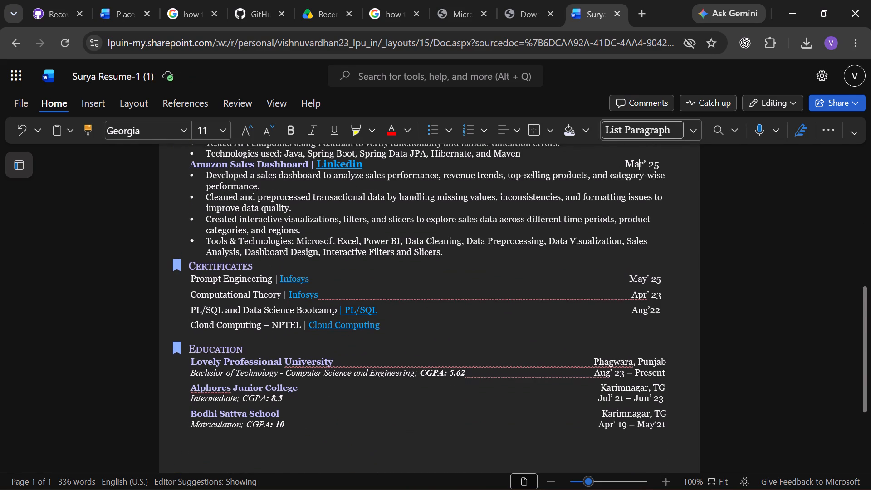
scroll(579, 393, "up", 1)
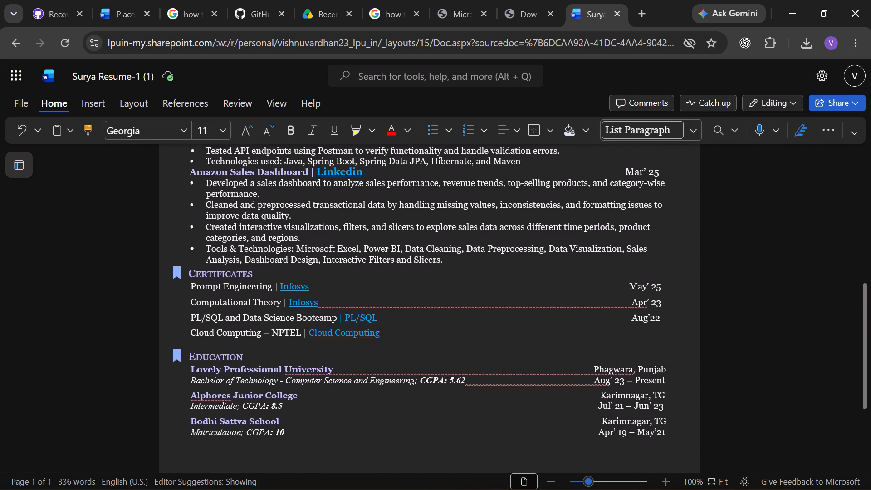
left_click(119, 14)
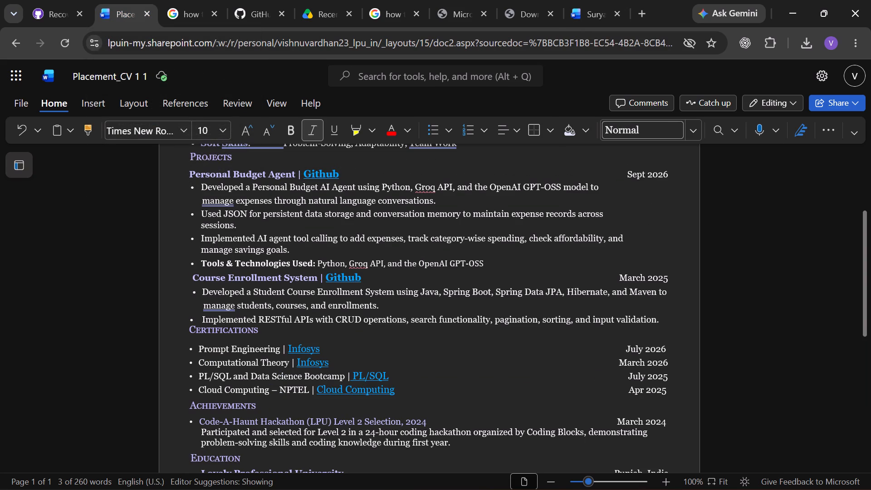
left_click(590, 0)
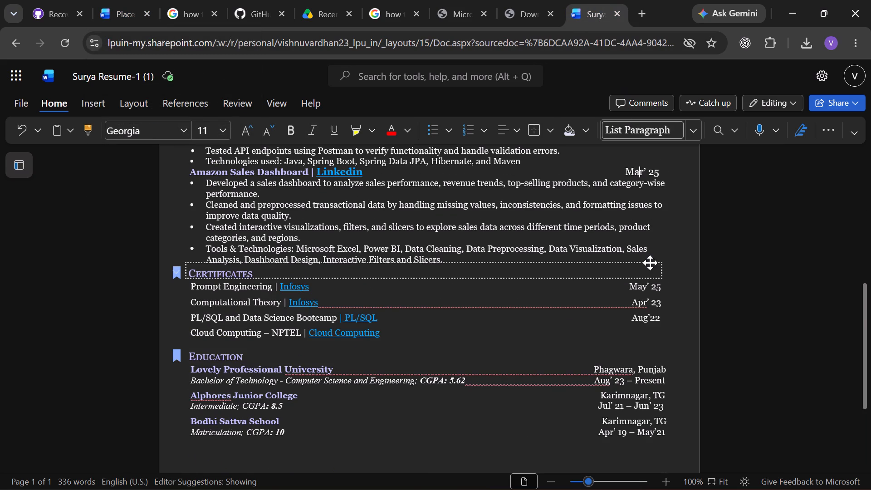
left_click(646, 286)
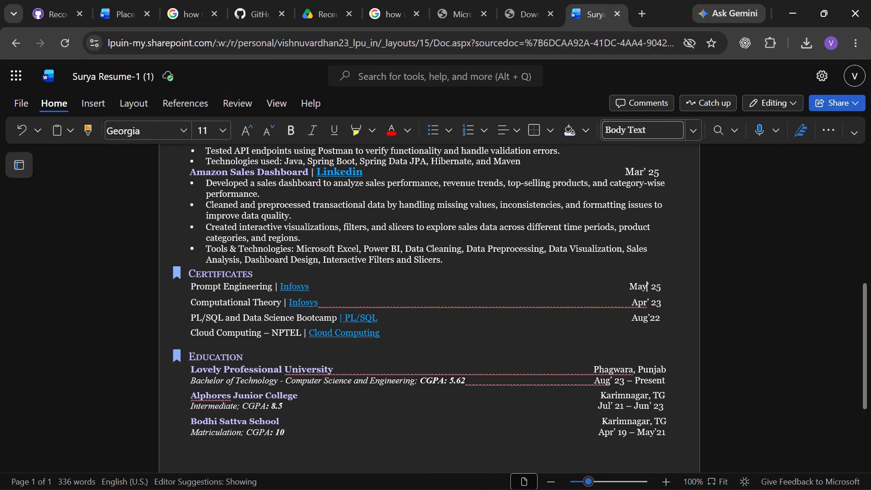
key("BackSpace")
key("BackSpace")
key("BackSpace")
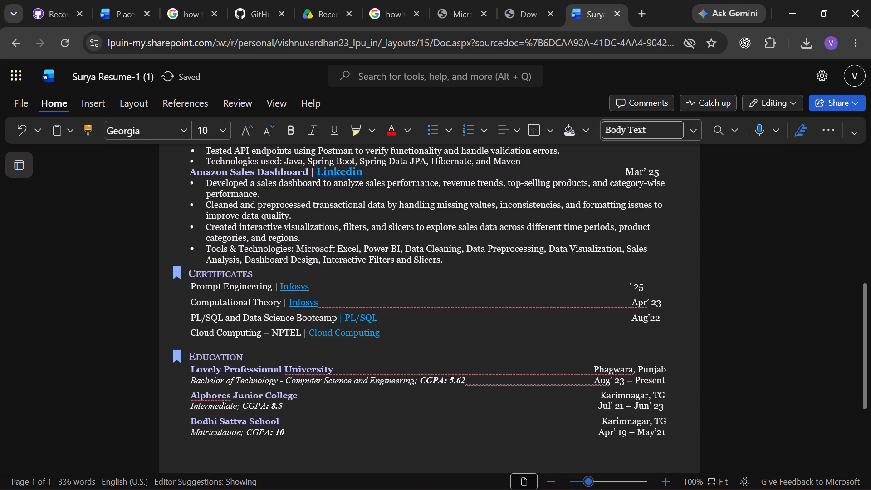
type("Jul")
key("Right")
key("Right")
key("Right")
key("Delete")
key("6")
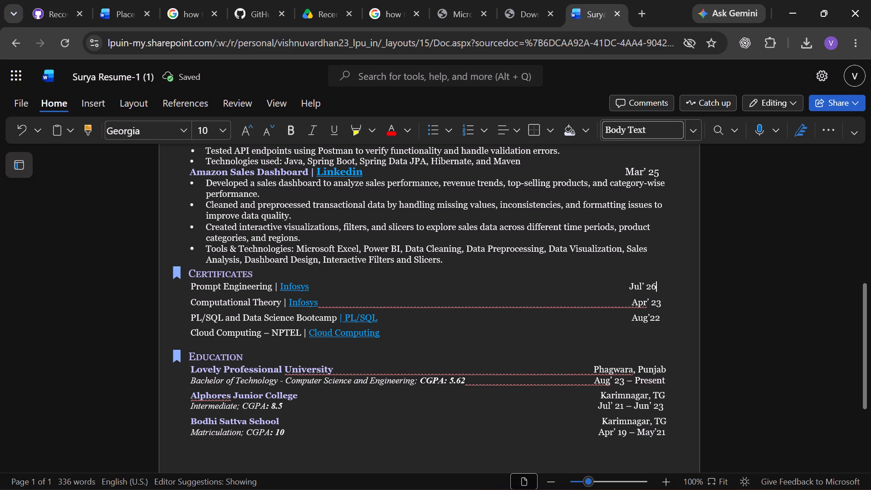
Insert two spaces before the Prompt Engineering certificate's date to shift it into line with the dates below.
left_click(628, 287)
key("space")
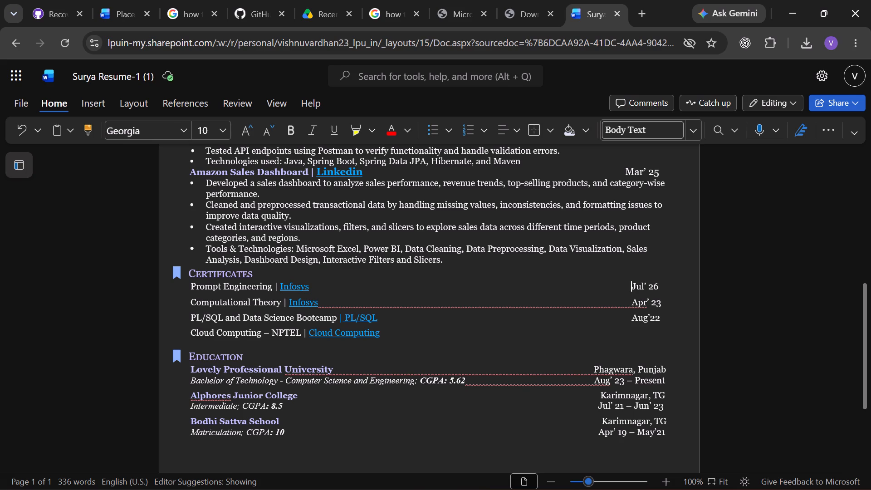
key("space")
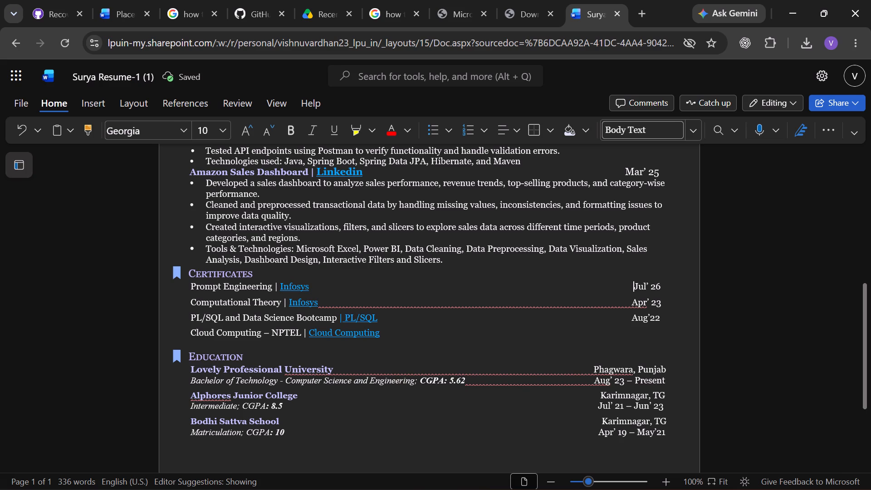
Change the month of the Computational Theory certificate's date to Mar, consulting Placement_CV 1 1 for the month.
left_click(647, 302)
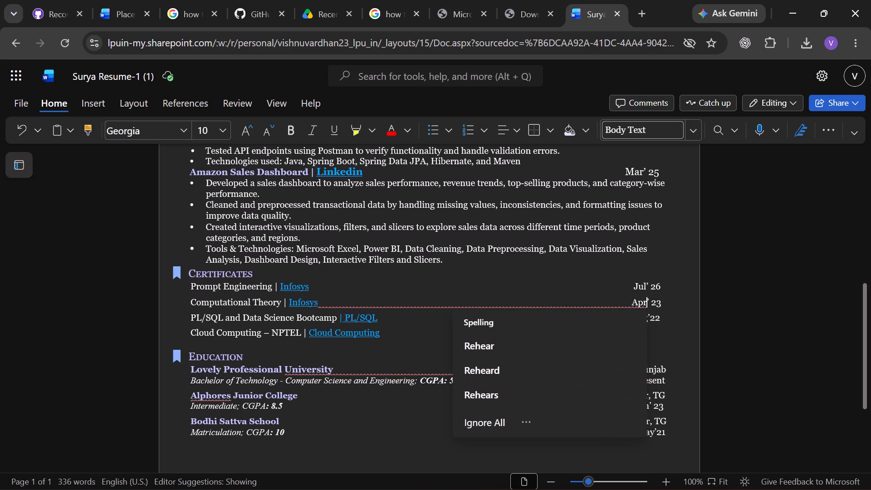
key("BackSpace")
key("BackSpace")
key("BackSpace")
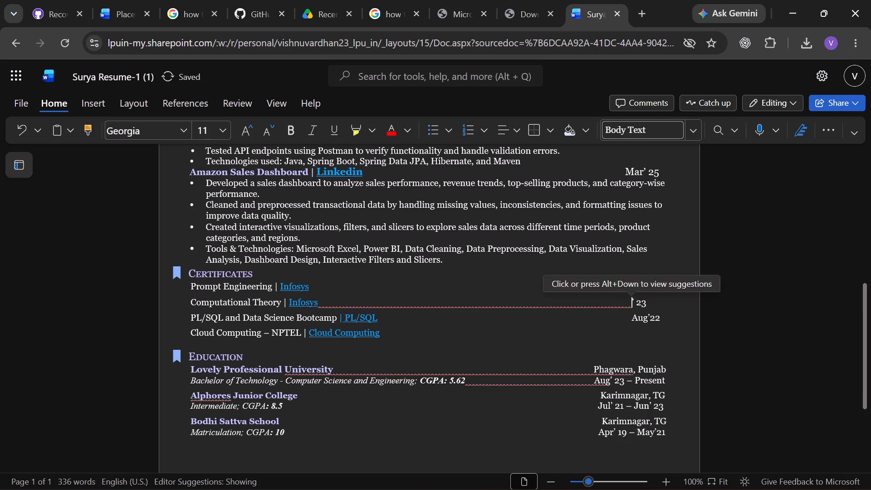
left_click(121, 3)
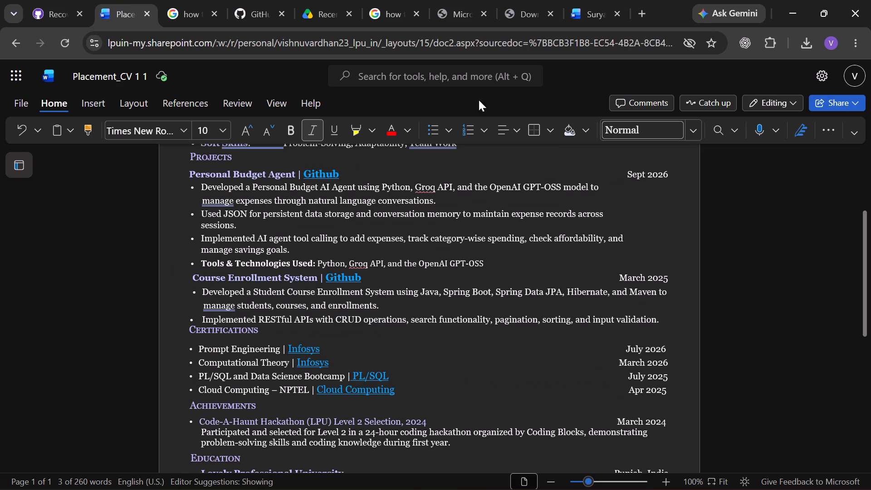
left_click(583, 17)
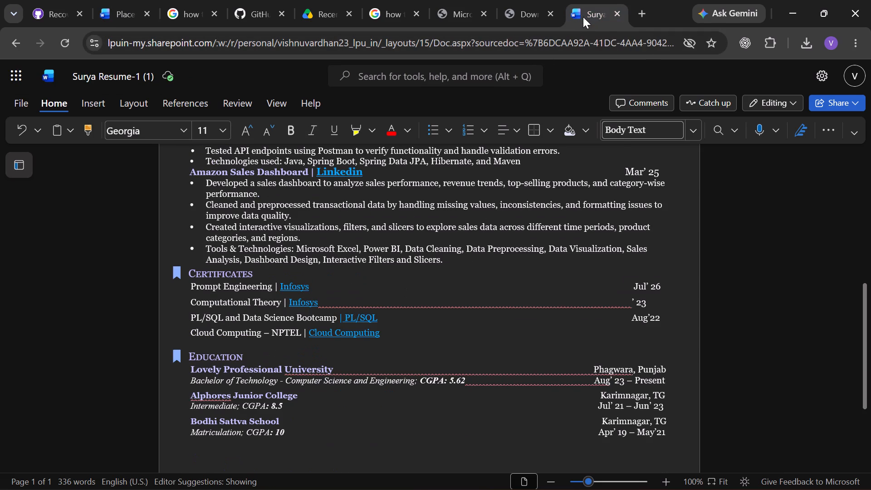
left_click(631, 301)
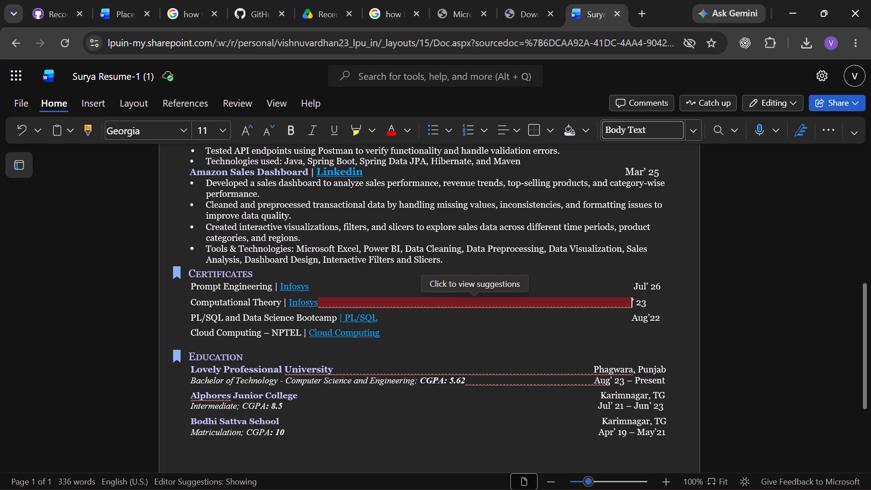
key("ctrl+z")
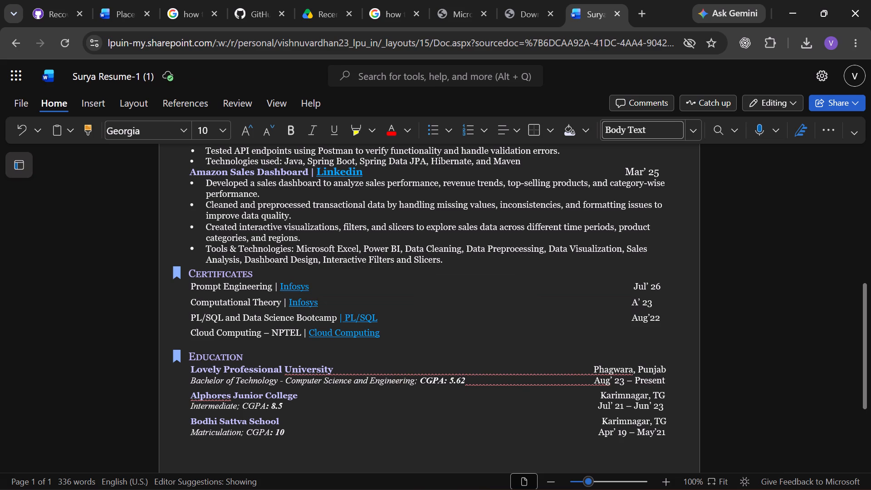
key("BackSpace")
type("Mar")
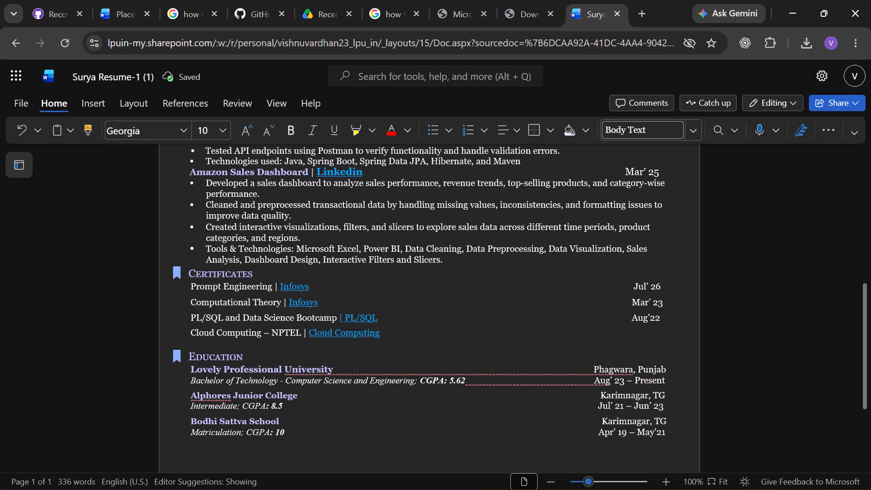
left_click(649, 317)
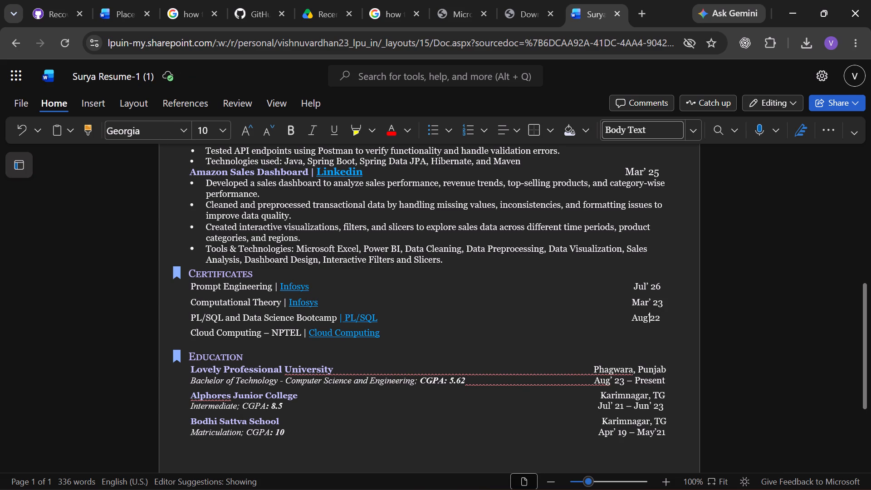
left_click(662, 304)
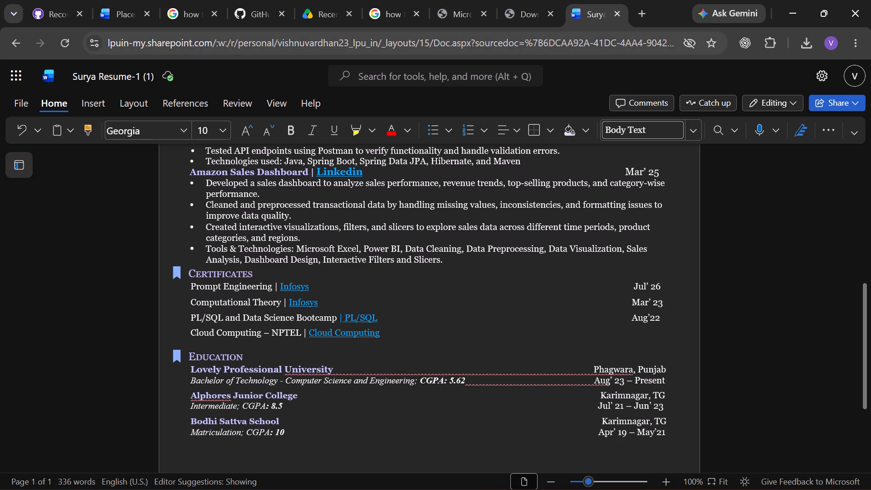
left_click(123, 11)
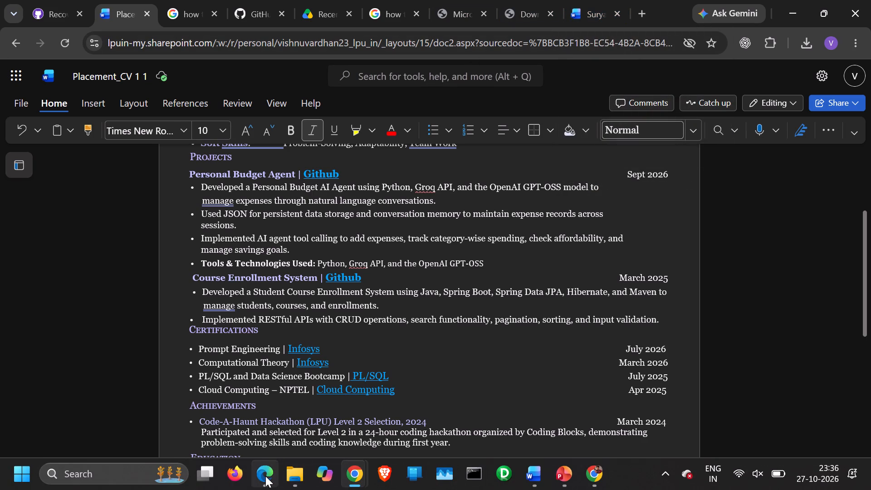
left_click(265, 476)
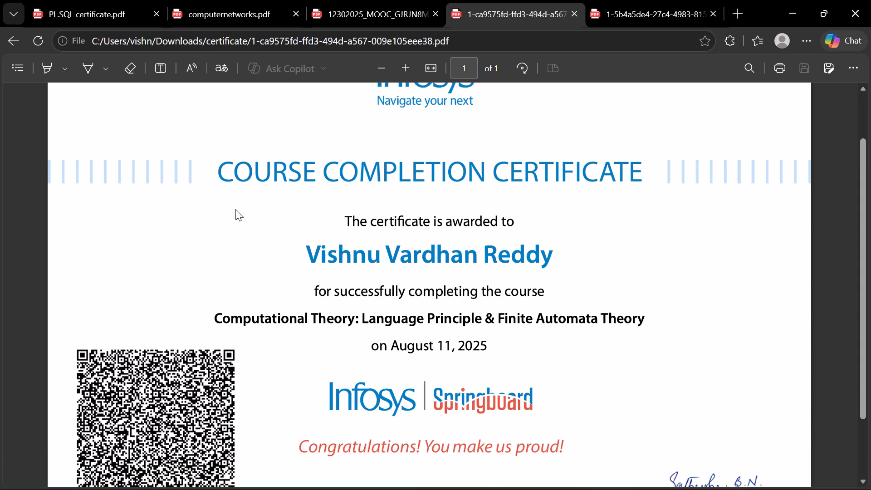
key("alt+Tab")
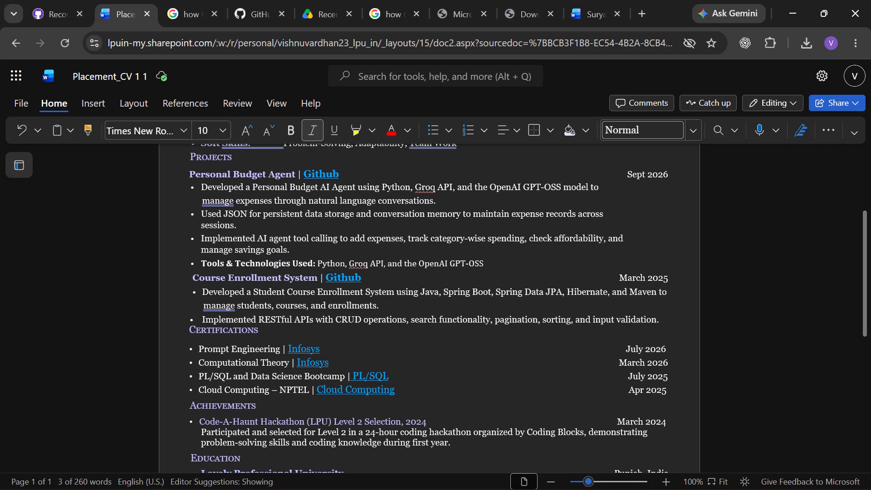
key("alt+Tab")
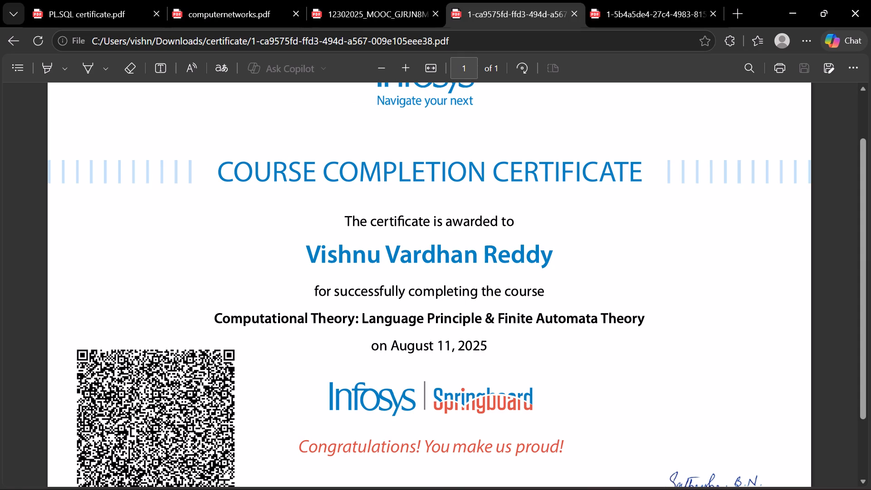
key("alt+Tab")
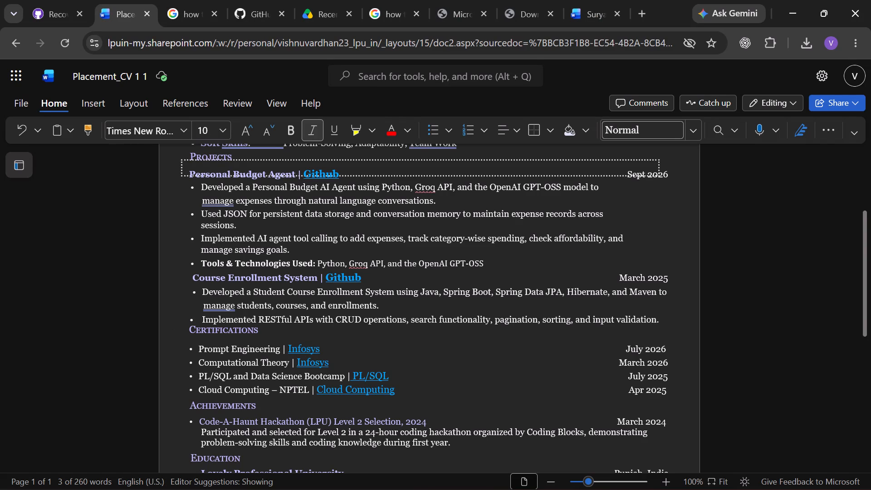
left_click(574, 12)
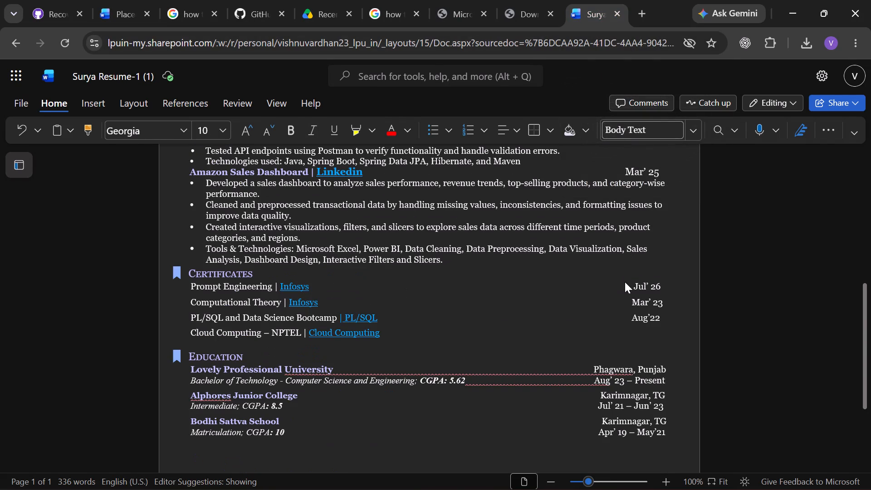
left_click(646, 280)
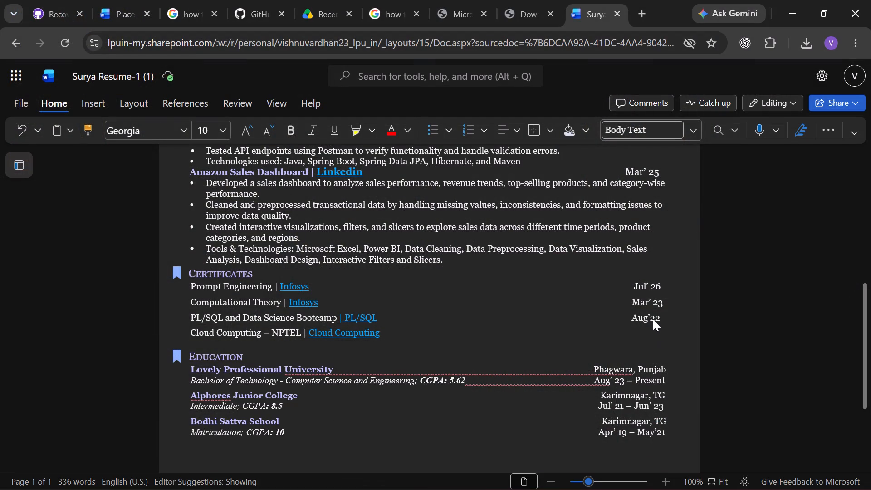
left_click(646, 284)
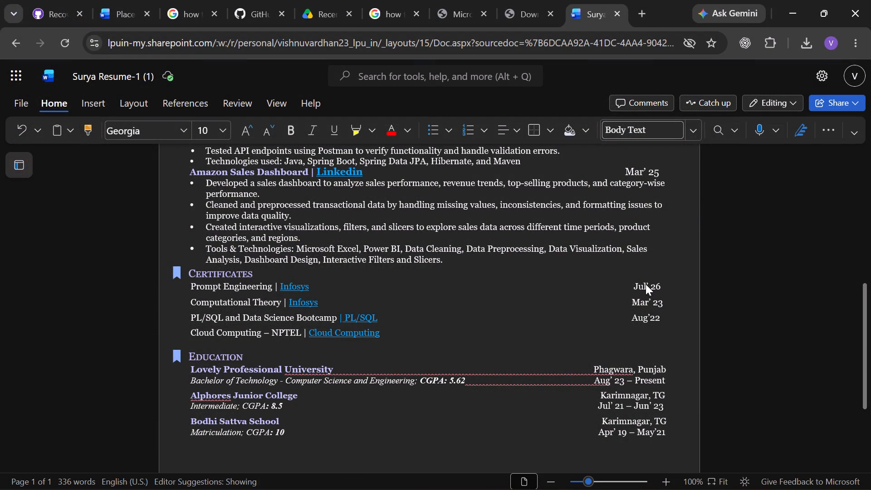
left_click(646, 284)
key("BackSpace")
key("BackSpace")
key("BackSpace")
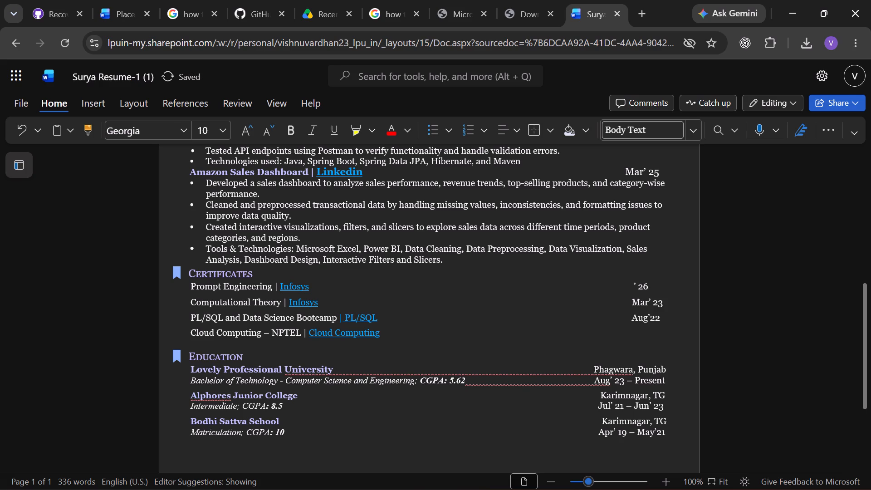
type("Aug")
key("Right")
key("Right")
key("Right")
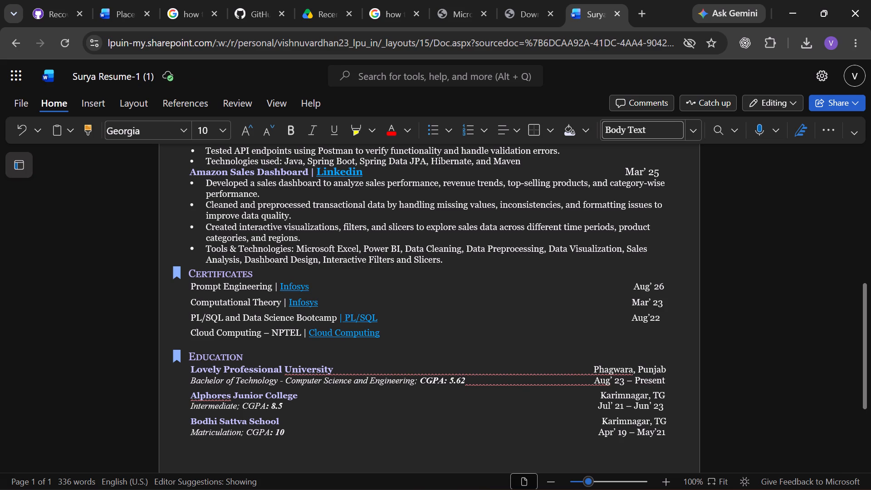
key("Delete")
key("5")
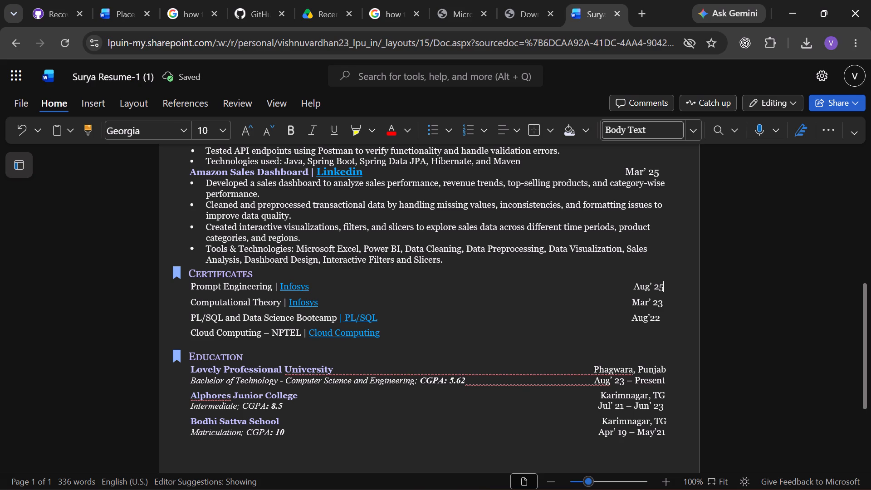
Change the Computational Theory certificate's date to Aug' 25.
left_click(646, 303)
key("Delete")
key("BackSpace")
key("BackSpace")
type("Aug")
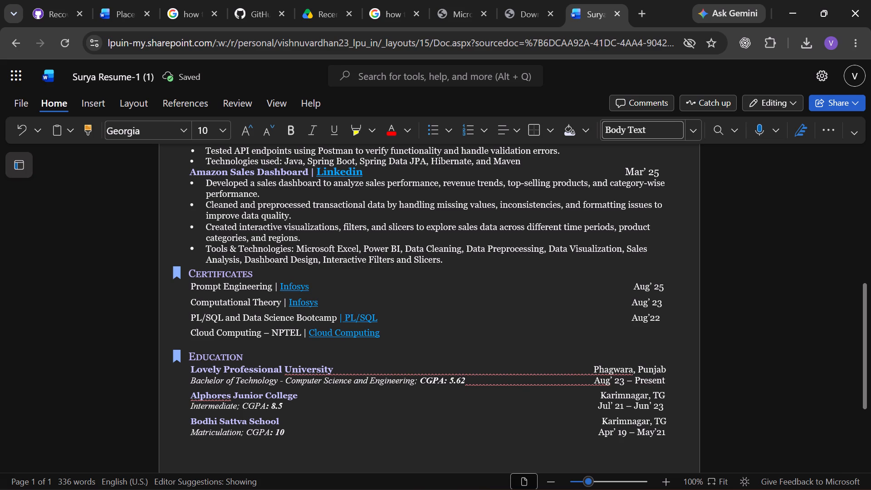
key("Right")
key("Right")
key("Right")
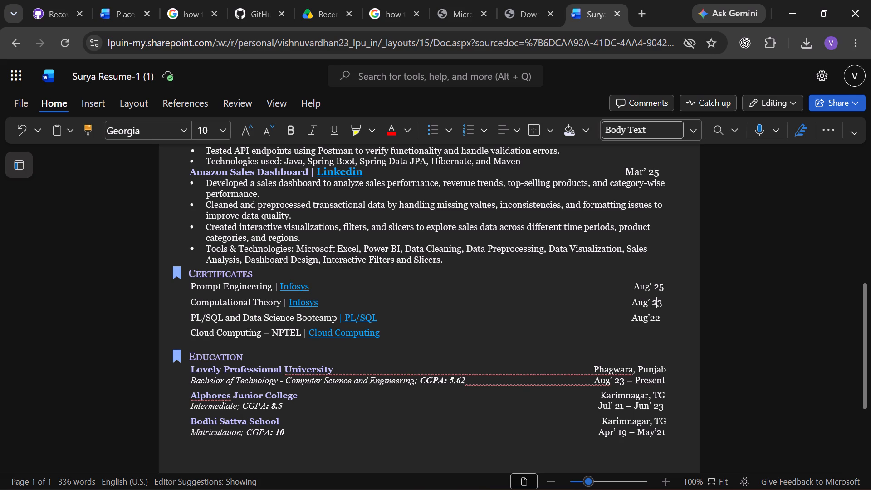
key("Left")
key("Left")
key("Up")
key("Right")
key("Right")
key("Down")
key("Right")
key("Delete")
key("5")
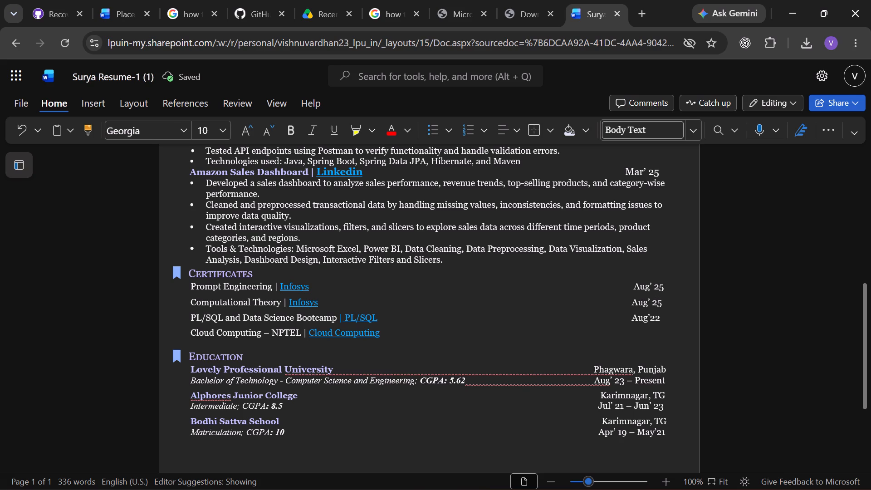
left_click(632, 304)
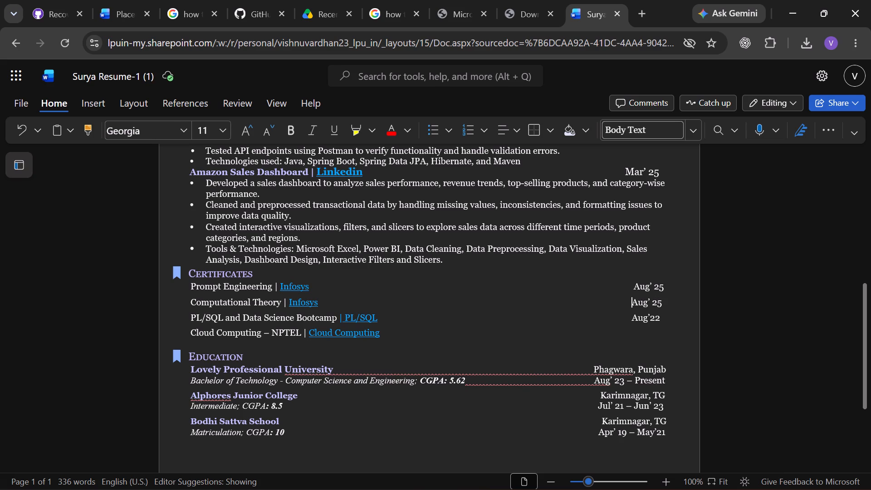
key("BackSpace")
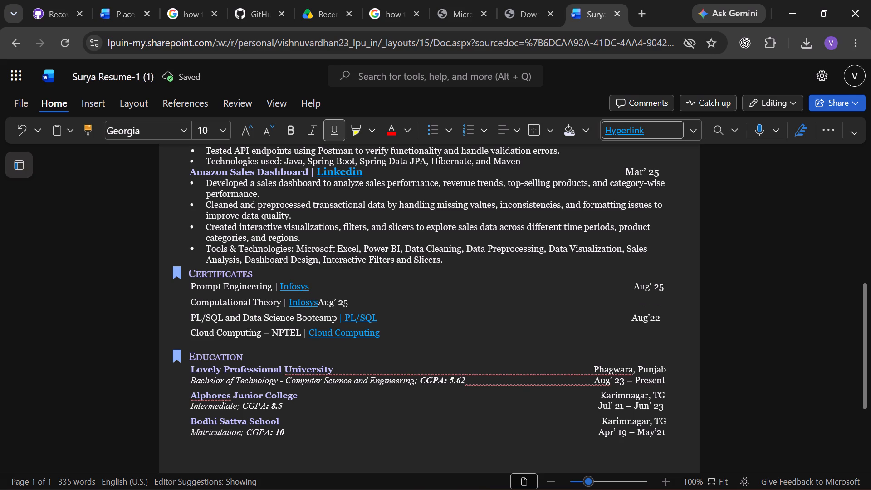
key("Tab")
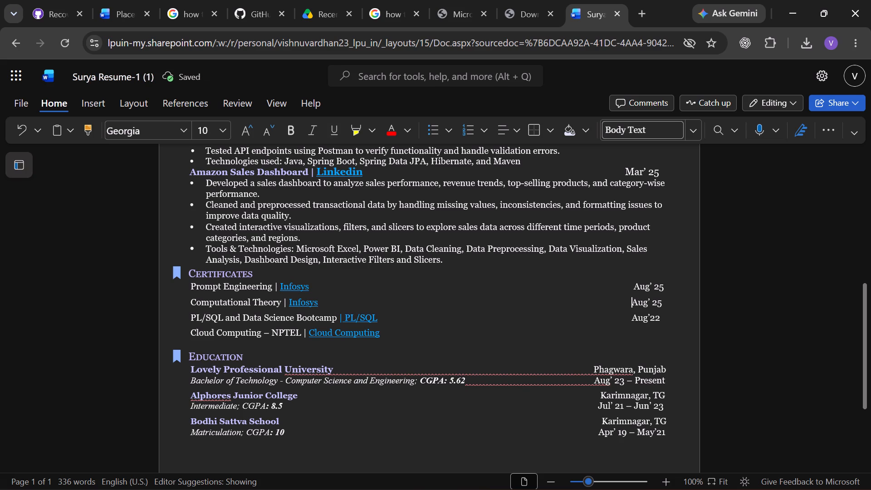
Remove one space before the Prompt Engineering certificate's date to align it with the Computational Theory date.
left_click(634, 287)
key("BackSpace")
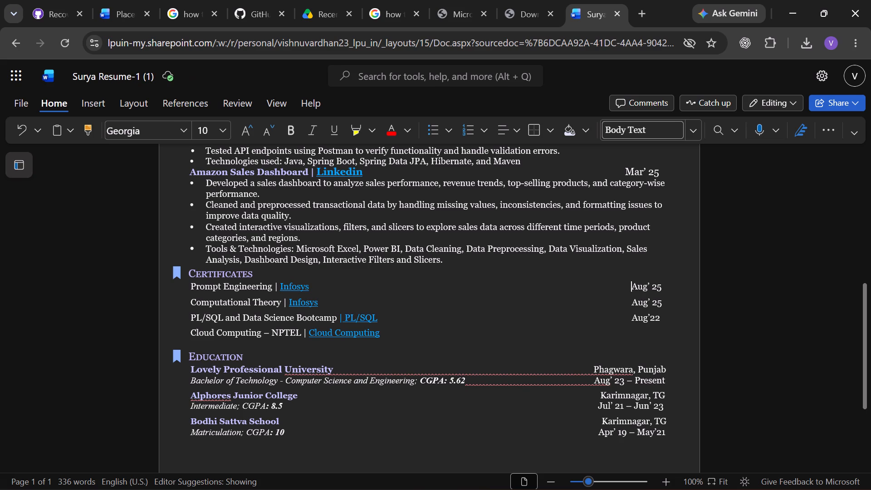
Check the completion date in the PL/SQL certificate PDF in Edge and set the PL/SQL and Data Science Bootcamp date in the resume to Jul' 25.
left_click(646, 319)
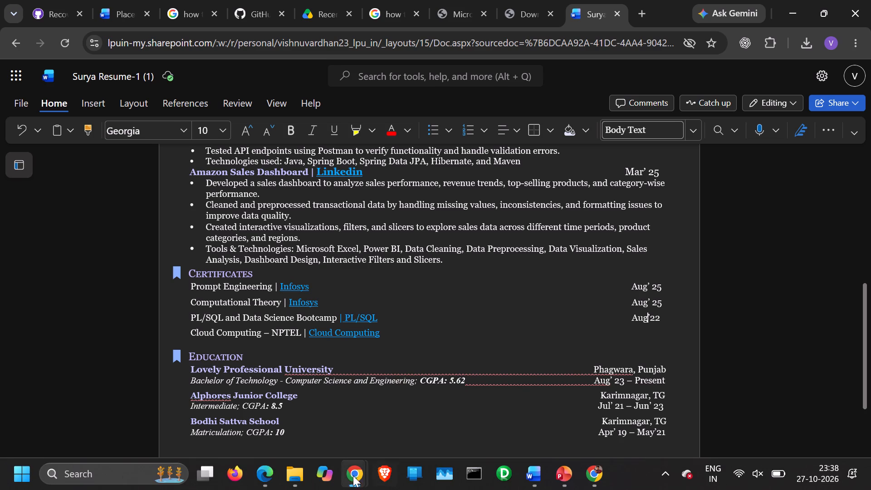
left_click(267, 475)
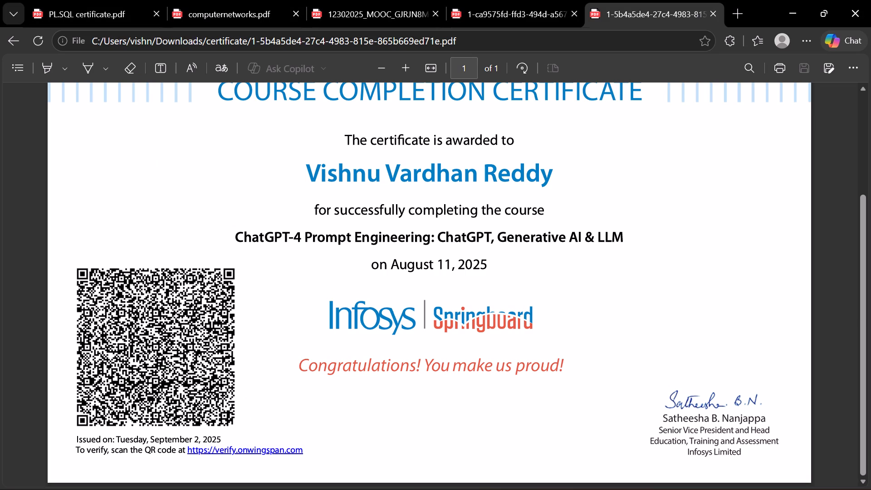
left_click(90, 8)
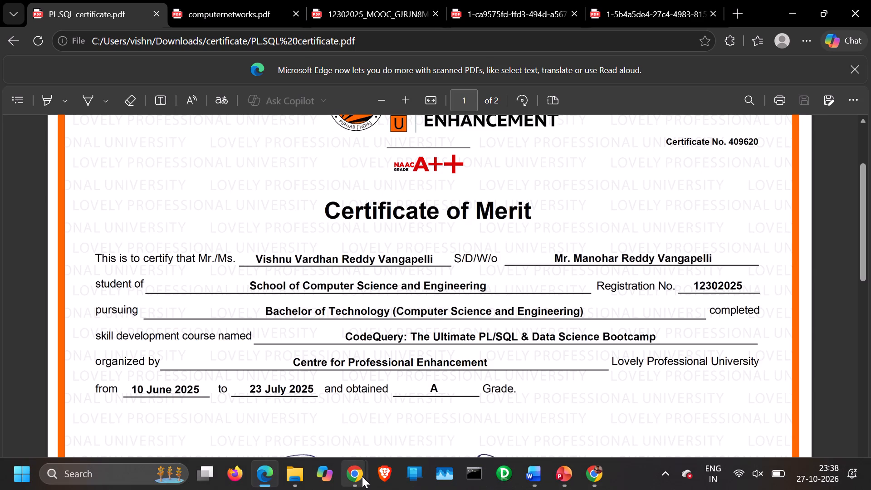
left_click(316, 429)
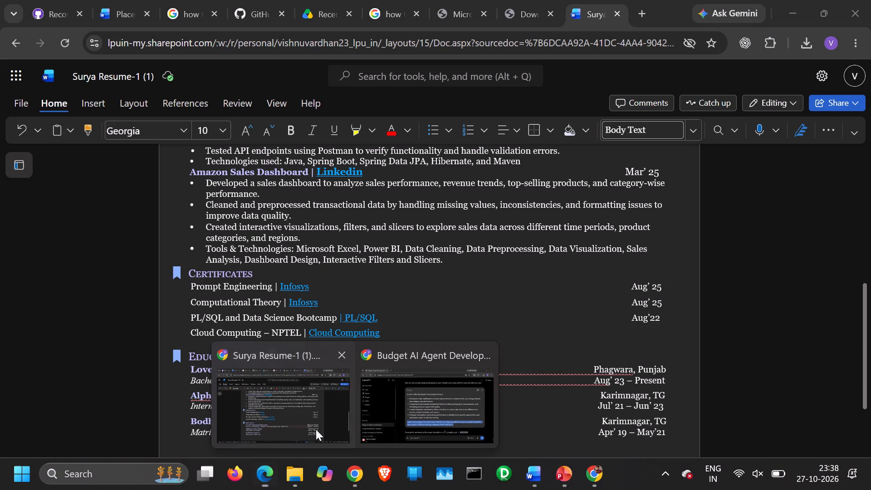
key("BackSpace")
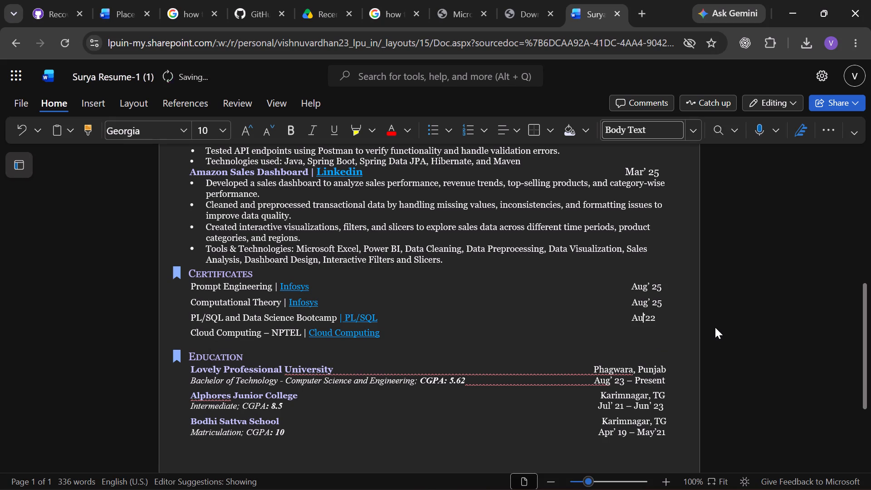
key("BackSpace")
key("BackSpace")
type("Jul")
key("Right")
key("Right")
key("Left")
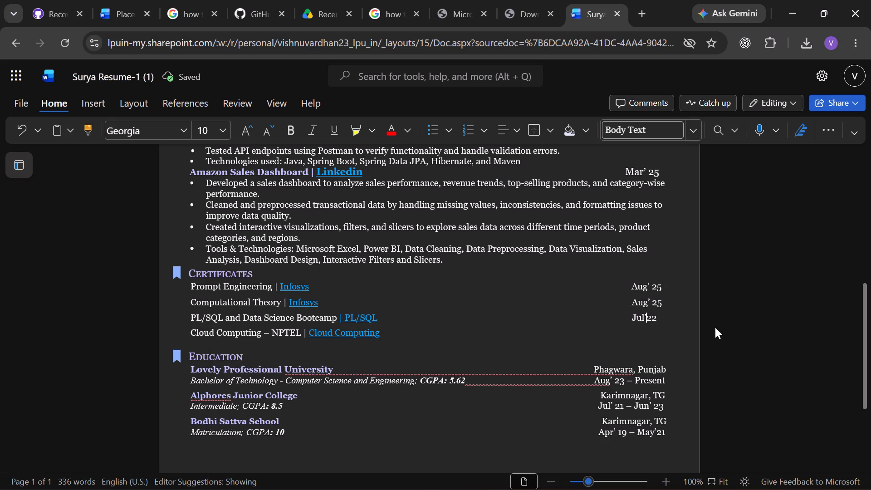
key("space")
key("Right")
key("Delete")
key("5")
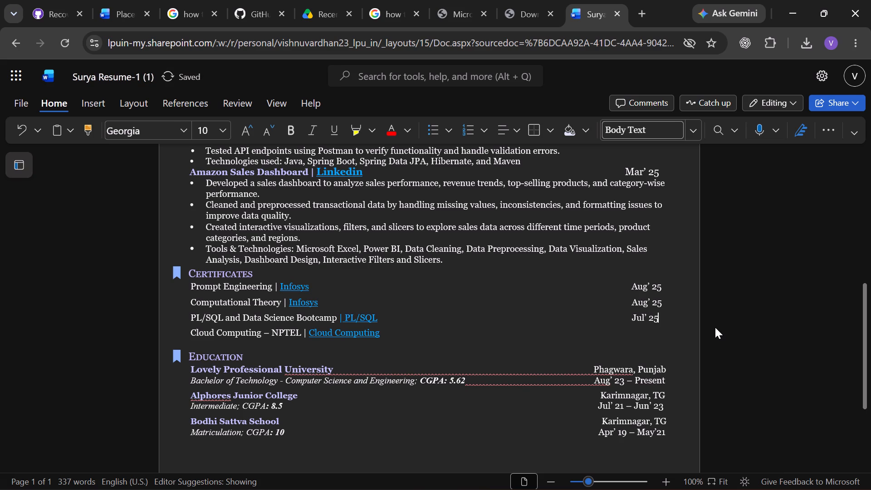
Insert one space before the PL/SQL and Data Science Bootcamp certificate's date to line it up with the dates above.
key("Left")
key("Left")
key("Left")
key("Left")
key("Left")
key("Left")
key("Left")
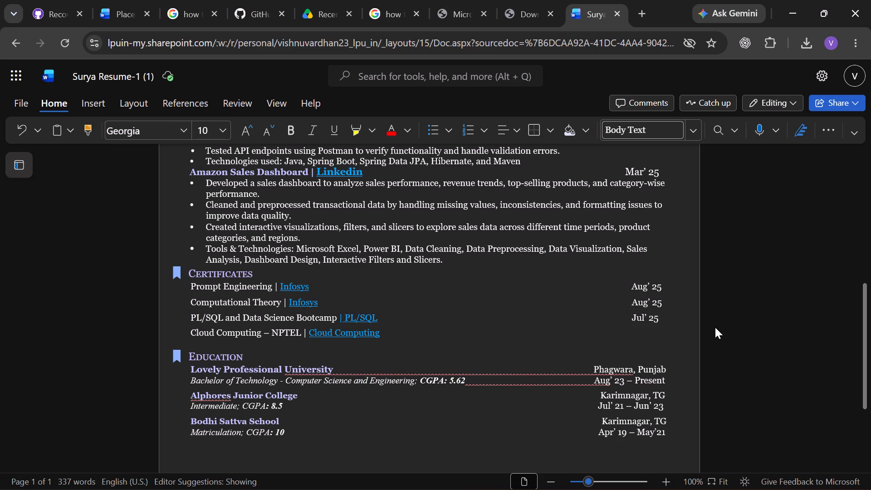
key("space")
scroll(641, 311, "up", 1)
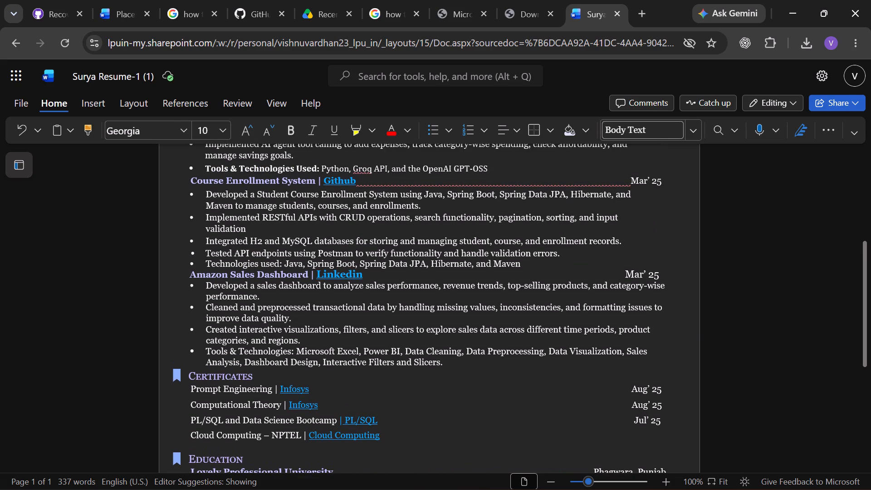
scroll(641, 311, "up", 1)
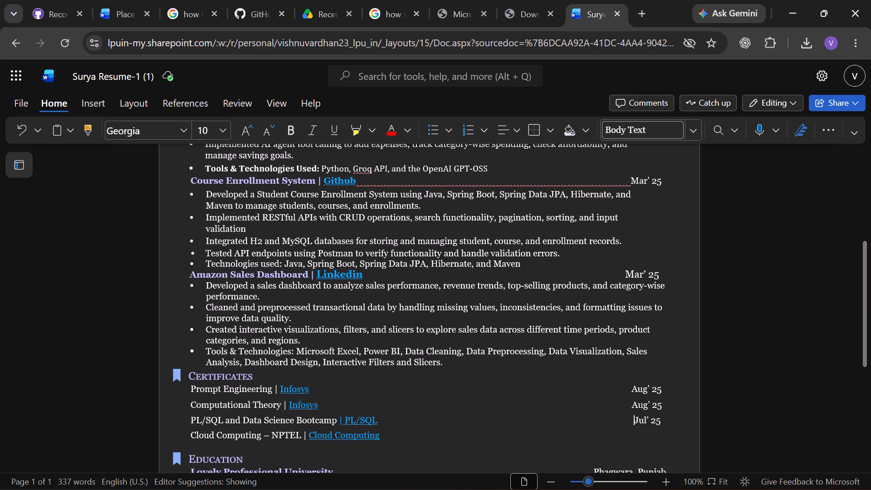
Insert one space before the Amazon Sales Dashboard project's date to align it with the Course Enrollment System date.
left_click(625, 272)
key("space")
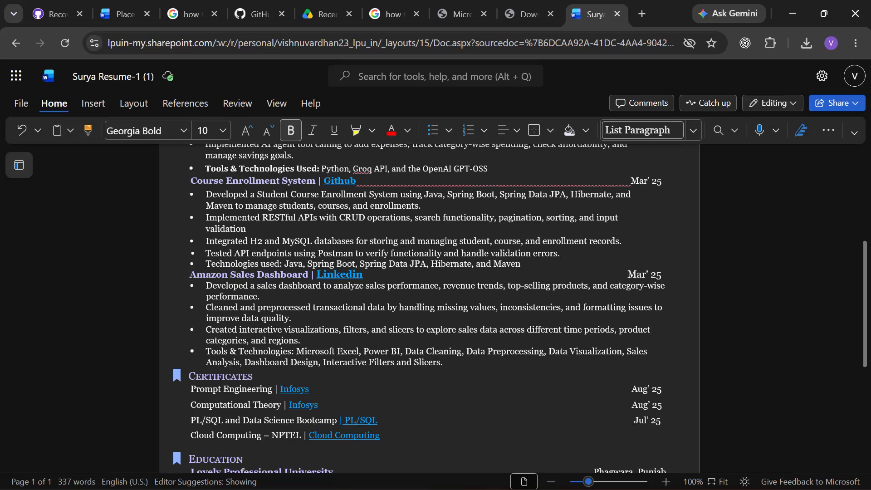
Check the course dates in the Cloud Computing certificate PDF in Edge and add the date Apr' 25 to the resume's Cloud Computing – NPTEL line.
scroll(615, 342, "down", 1)
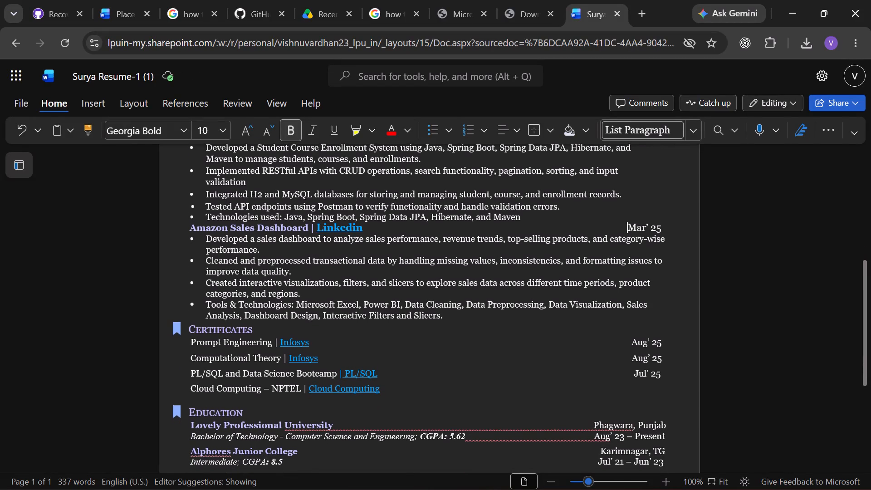
scroll(615, 342, "down", 2)
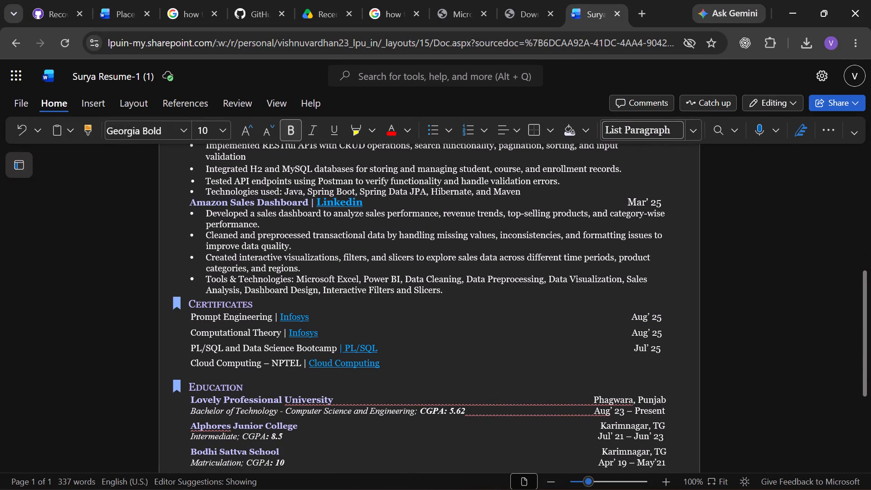
left_click(484, 371)
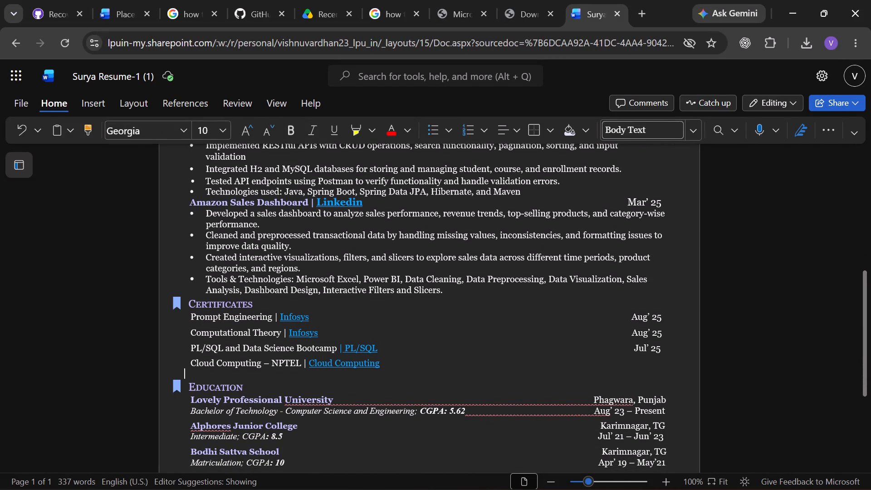
left_click(397, 364)
key("Tab")
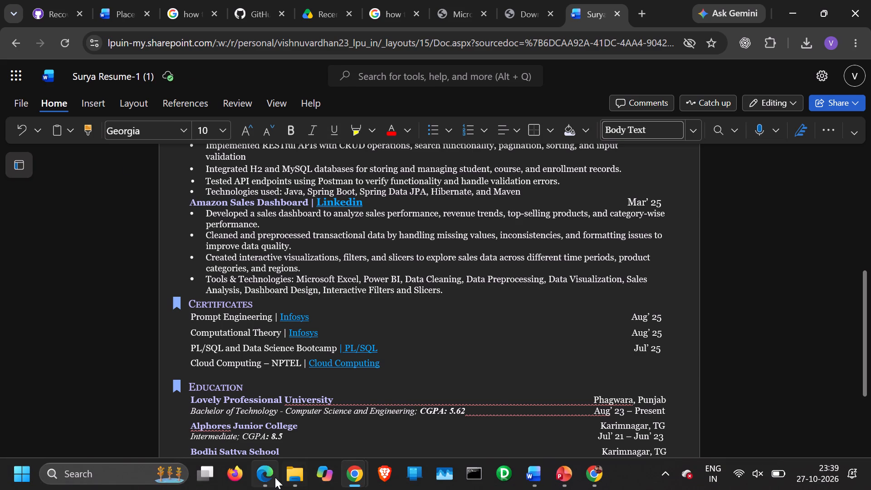
left_click(274, 477)
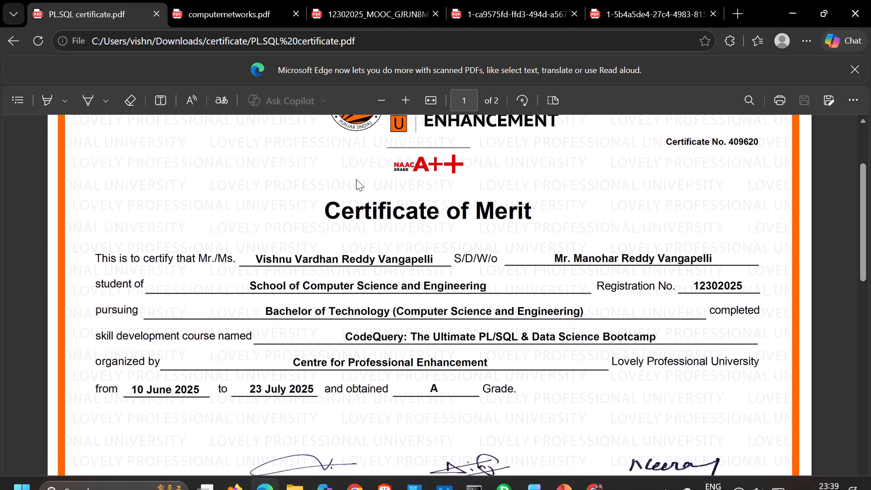
left_click(383, 0)
scroll(383, 207, "up", 1)
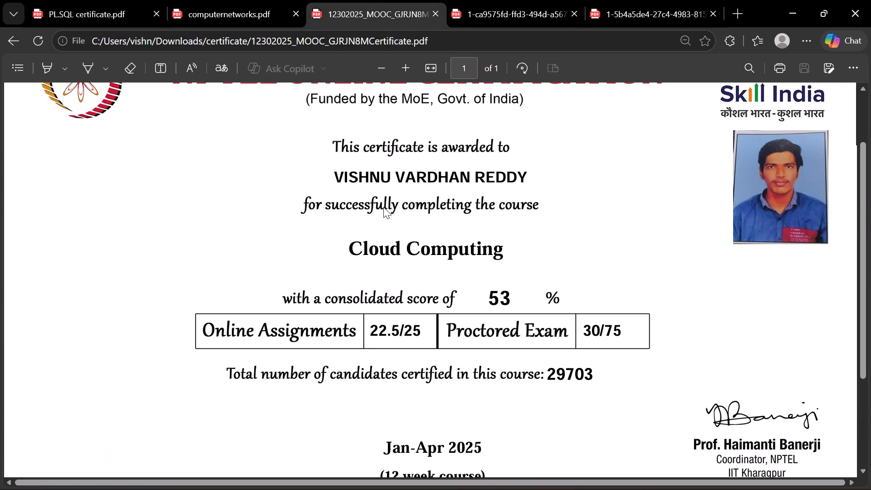
scroll(383, 207, "up", 1)
scroll(383, 207, "down", 1)
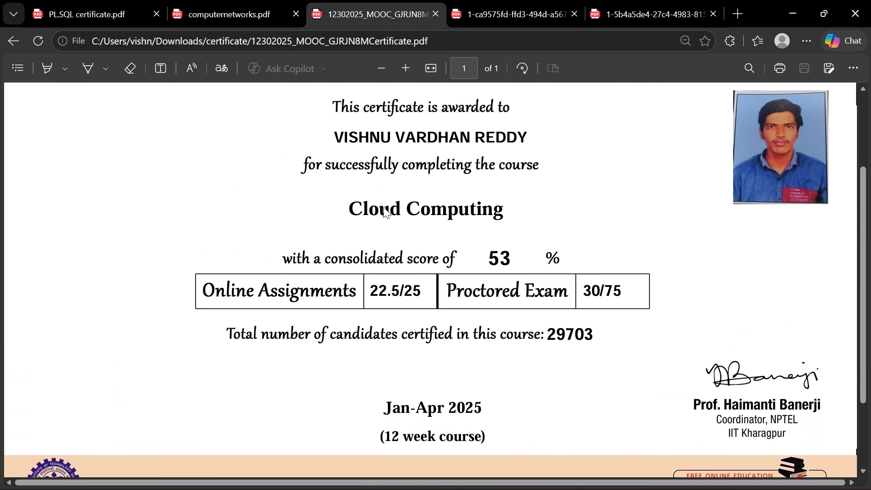
scroll(383, 207, "down", 1)
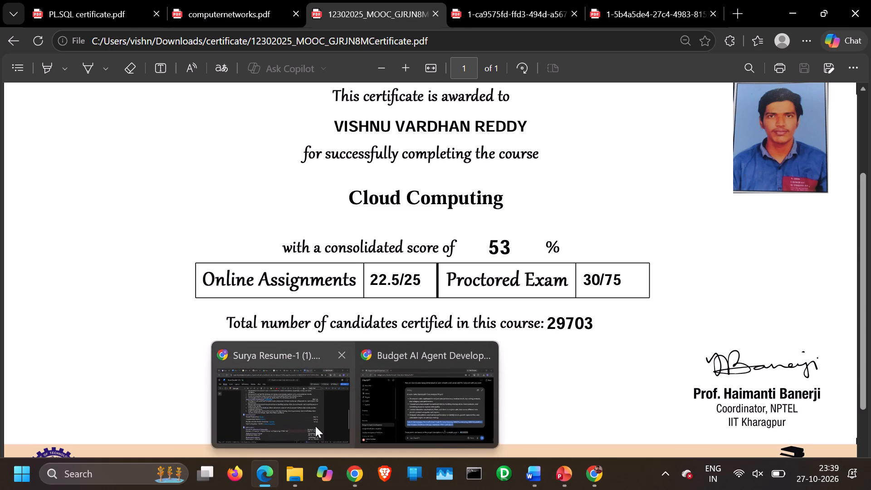
left_click(315, 426)
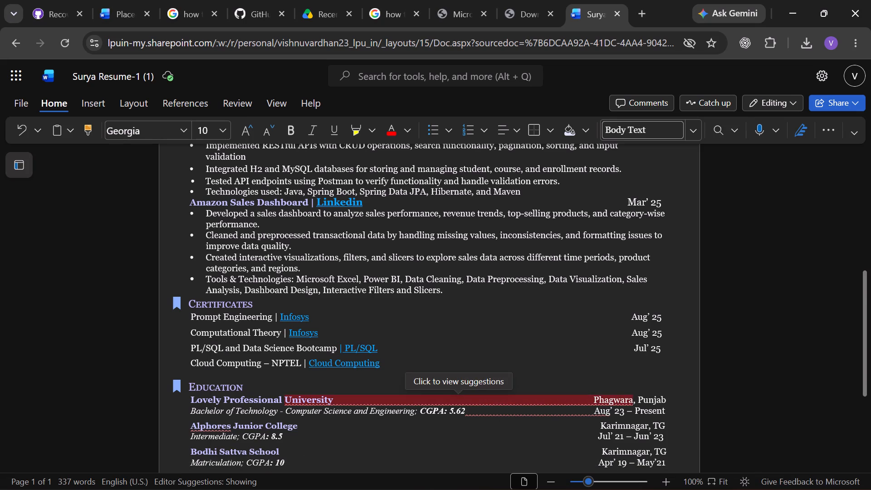
type("Apr")
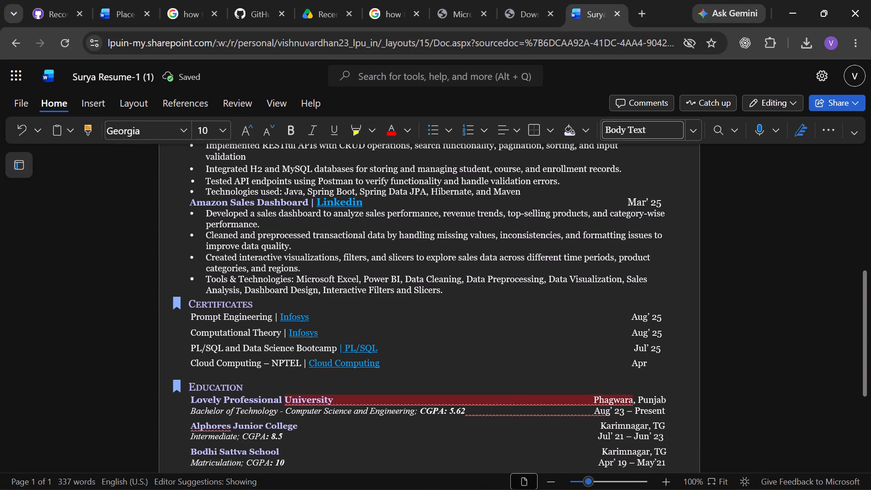
key("apostrophe")
key("space")
type("25")
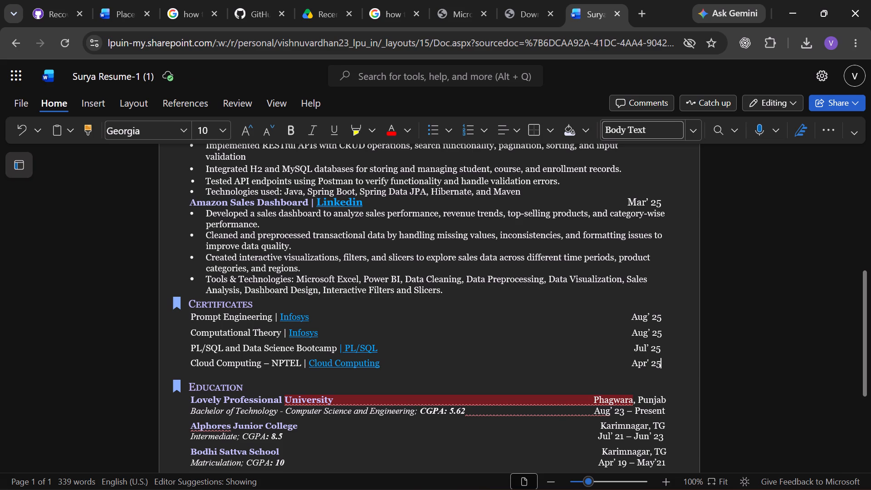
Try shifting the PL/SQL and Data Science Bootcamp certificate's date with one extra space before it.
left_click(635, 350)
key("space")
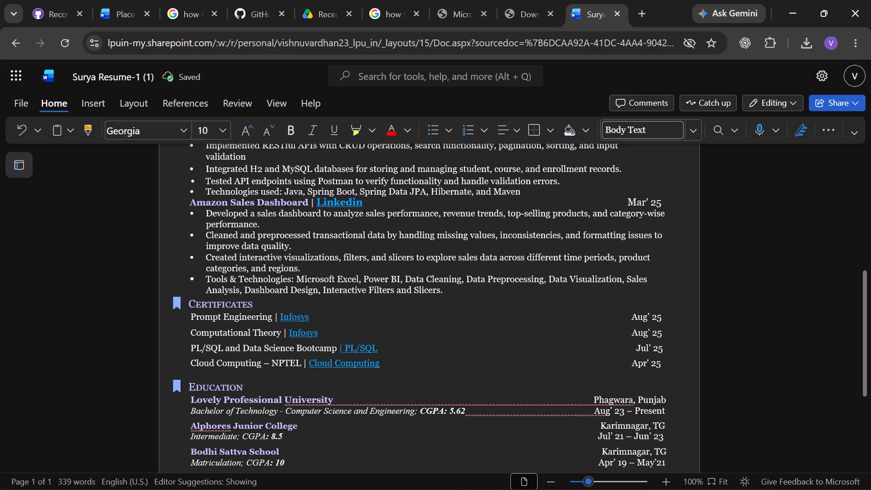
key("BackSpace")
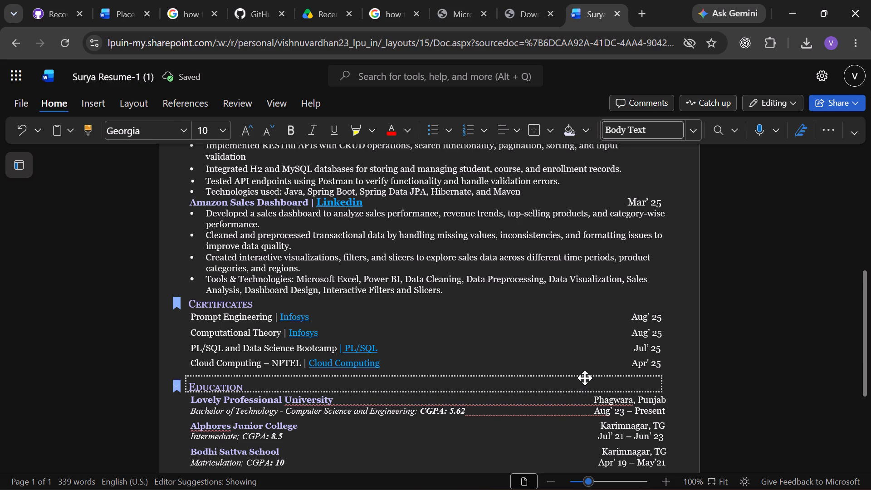
Review the whole resume, from the header and skills through the projects, certificates and education entries.
scroll(574, 387, "down", 2)
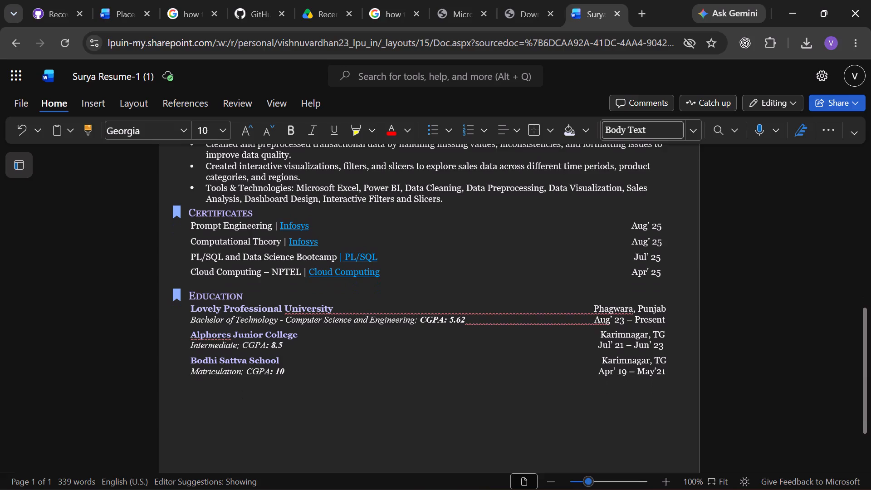
scroll(574, 387, "down", 1)
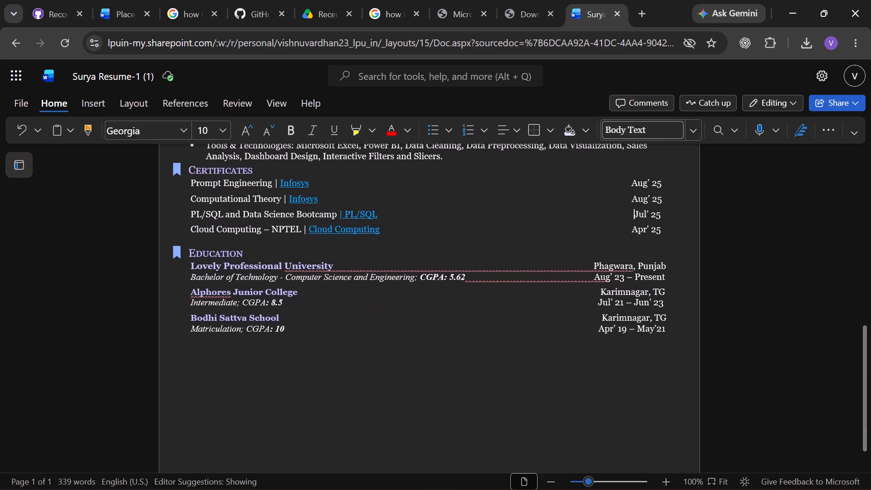
scroll(574, 387, "up", 2)
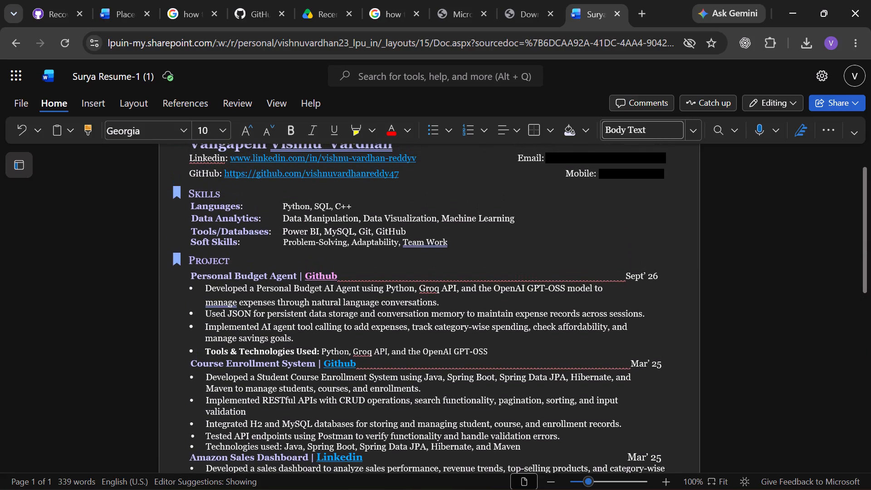
scroll(574, 387, "up", 3)
scroll(574, 387, "down", 2)
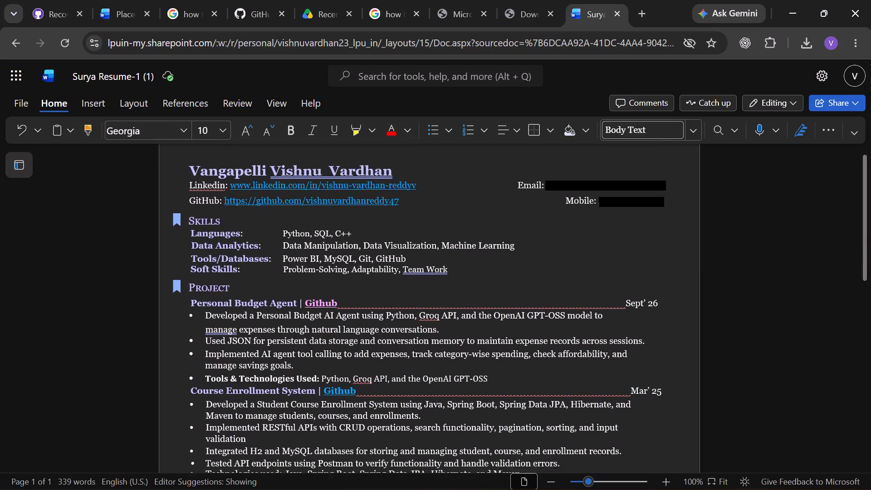
scroll(574, 387, "down", 4)
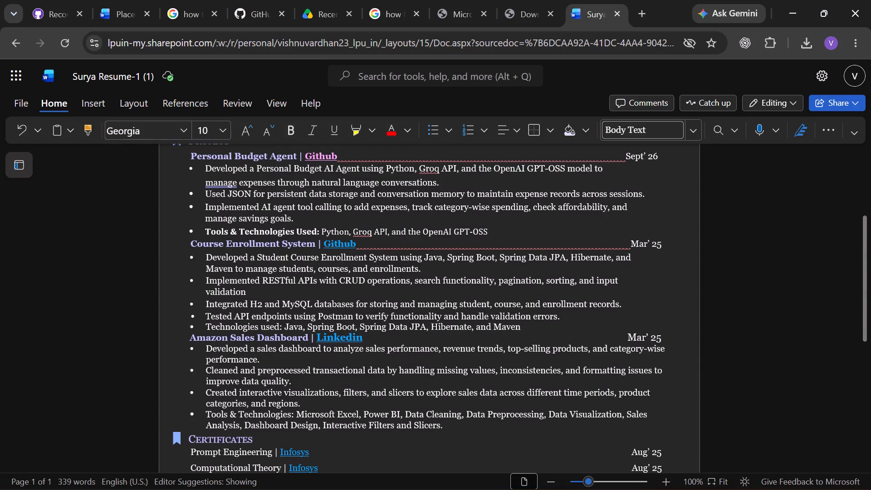
scroll(574, 387, "down", 1)
Save the resume document.
key("ctrl+s")
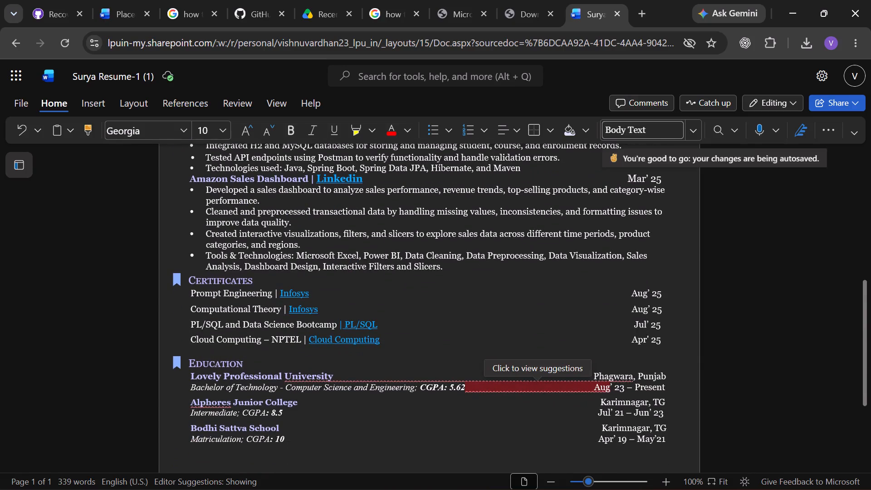
Replace the email address in the resume's header with the one copied from the header of Placement_CV 1 1.
scroll(803, 338, "up", 6)
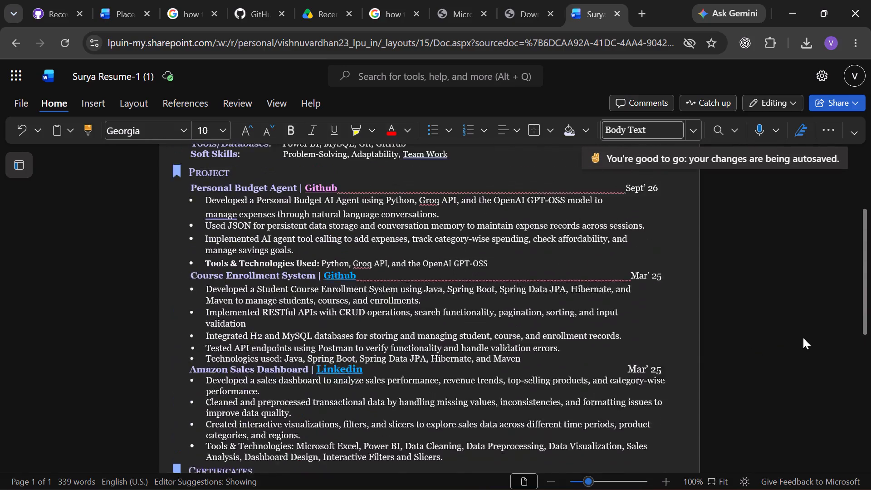
scroll(803, 338, "up", 2)
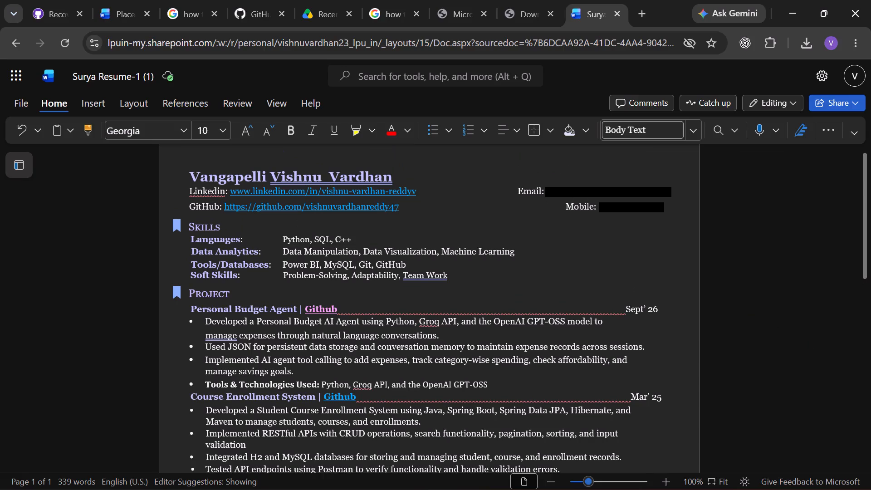
left_click_drag(545, 191, 644, 186)
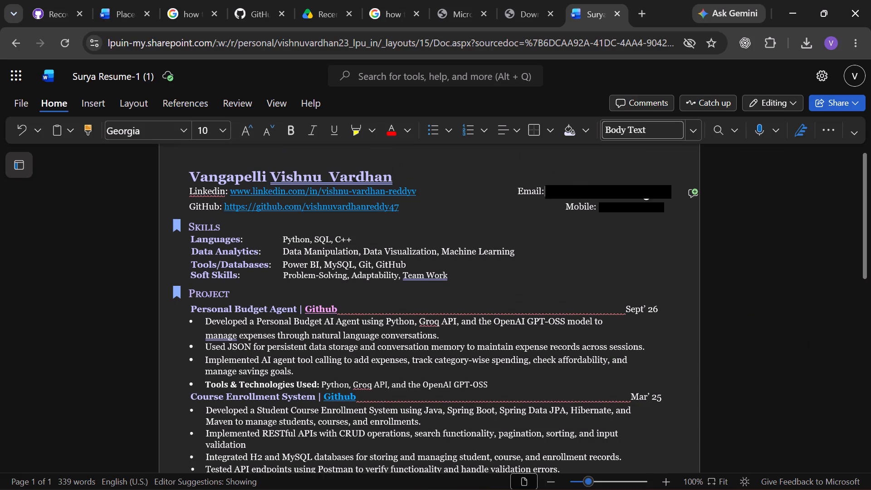
left_click_drag(644, 186, 664, 189)
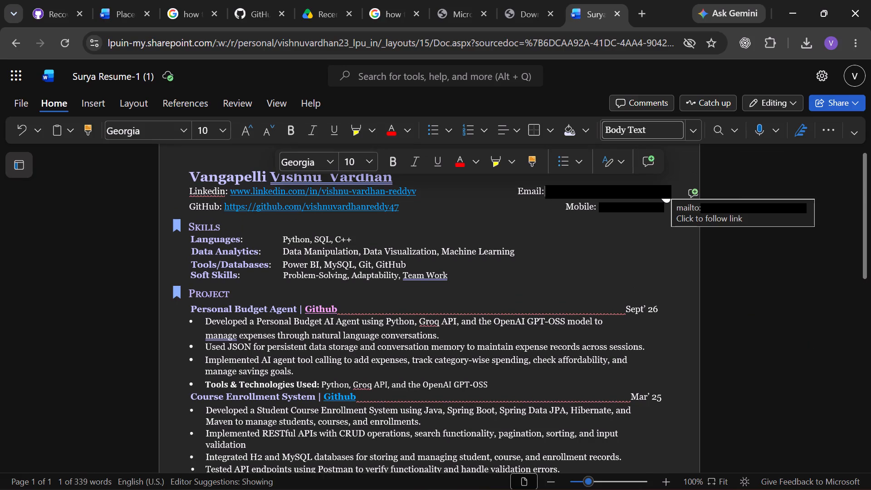
key("BackSpace")
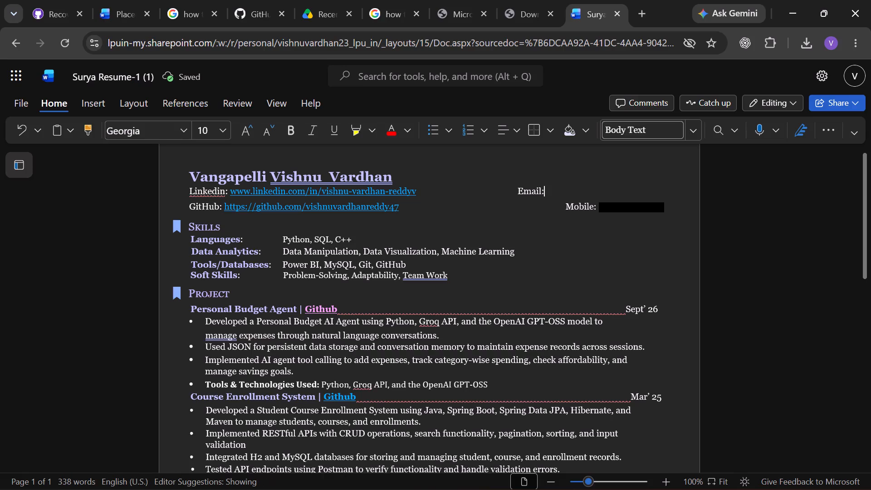
left_click(108, 0)
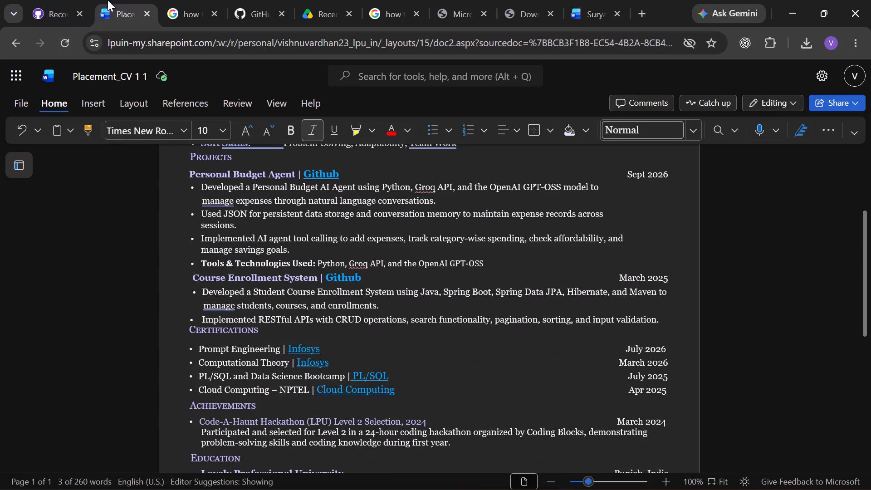
scroll(325, 265, "up", 4)
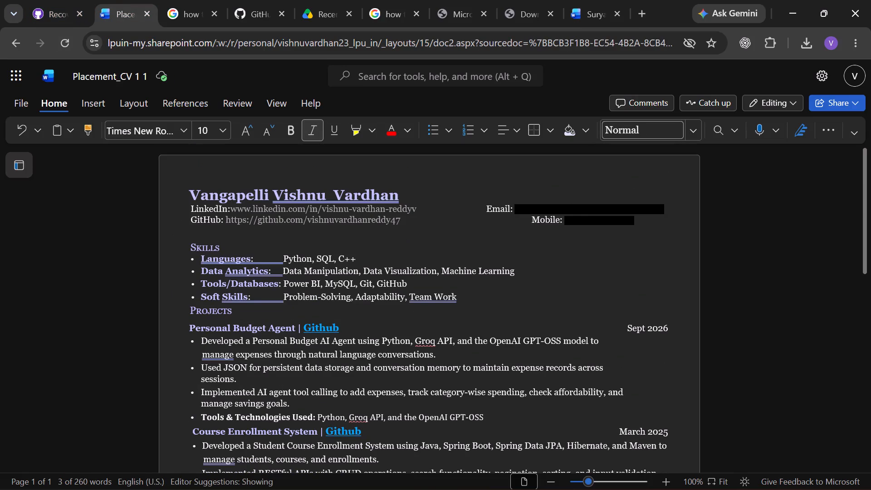
left_click_drag(516, 207, 662, 210)
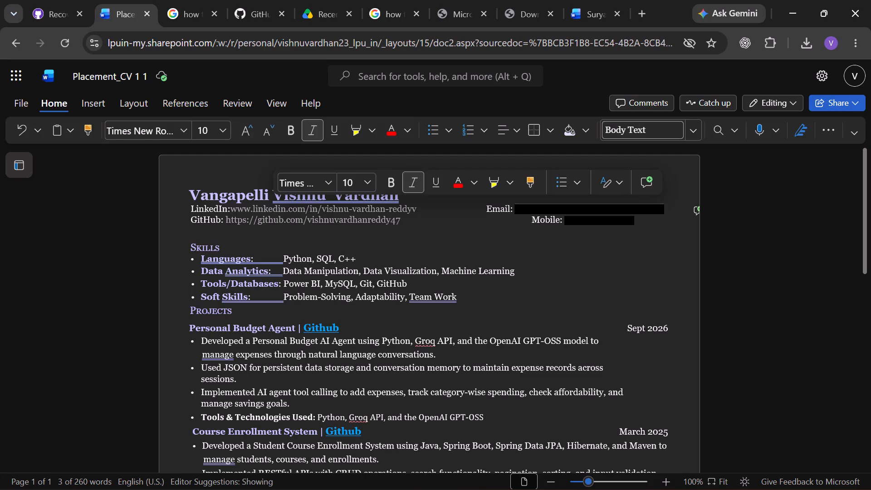
key("ctrl+c")
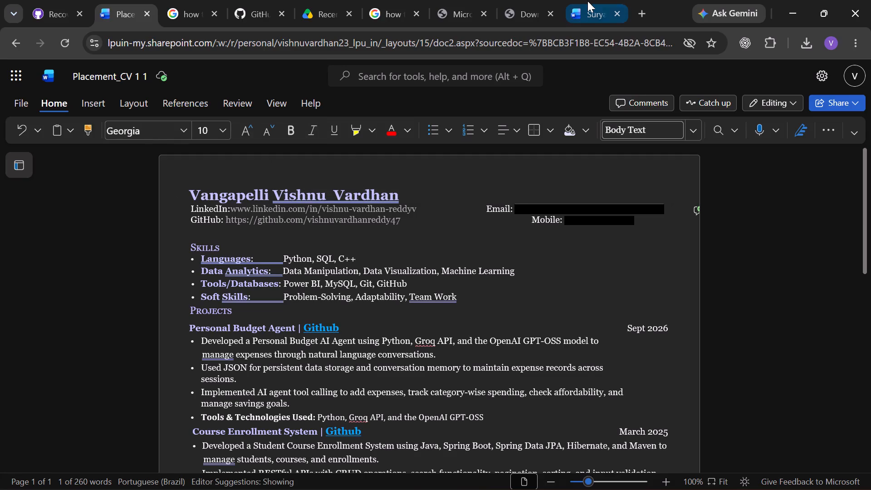
left_click(587, 0)
left_click(557, 186)
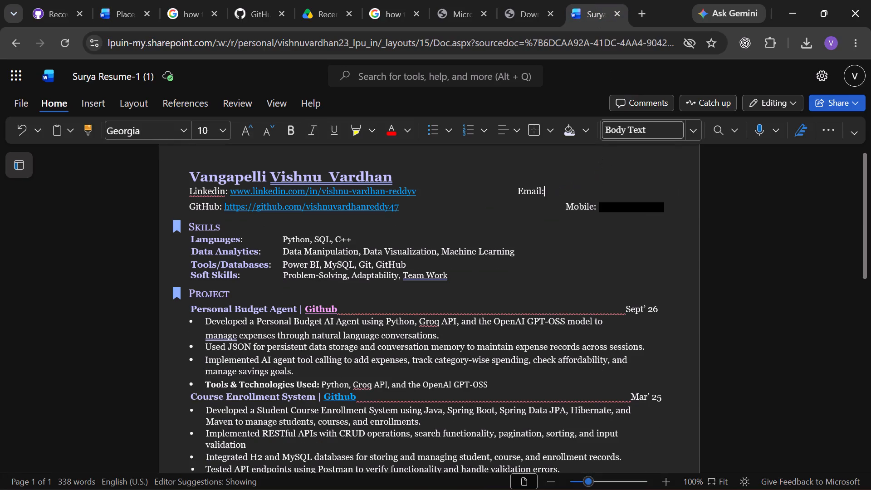
key("ctrl+v")
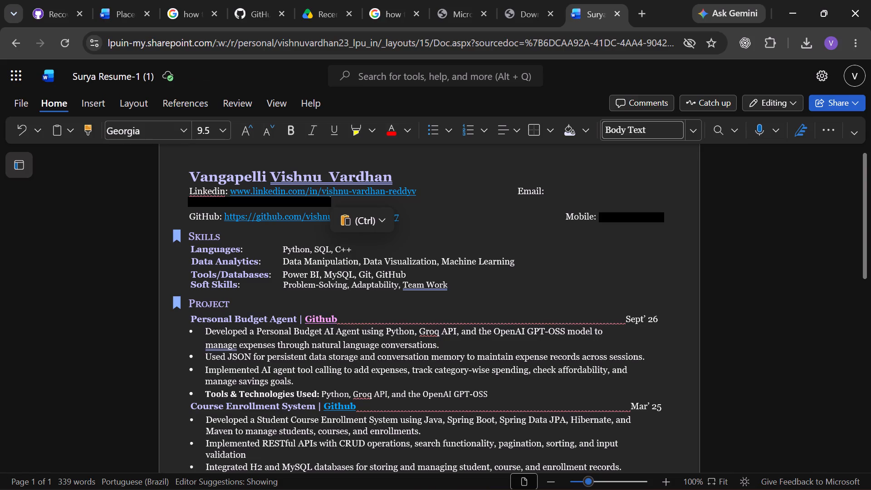
Remove the extra spaces before the Email label in the resume's header so the address fits on the LinkedIn line.
left_click(518, 191)
key("BackSpace")
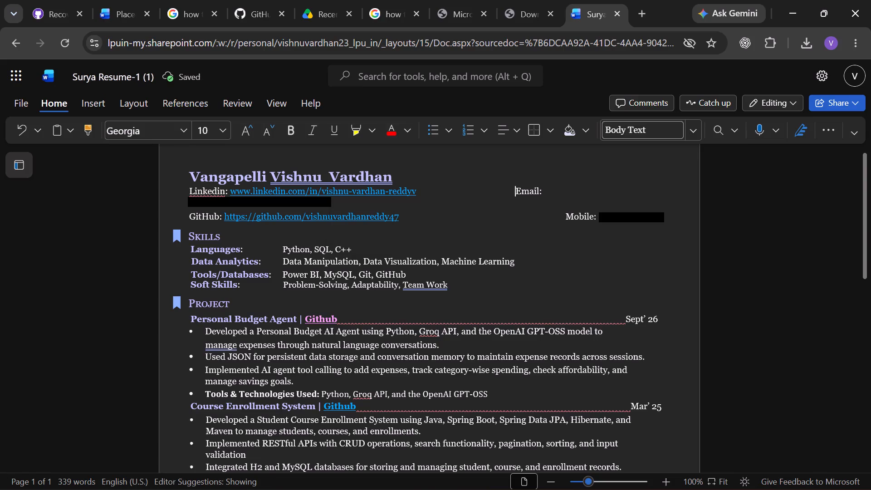
key("BackSpace")
key("BackSpace")
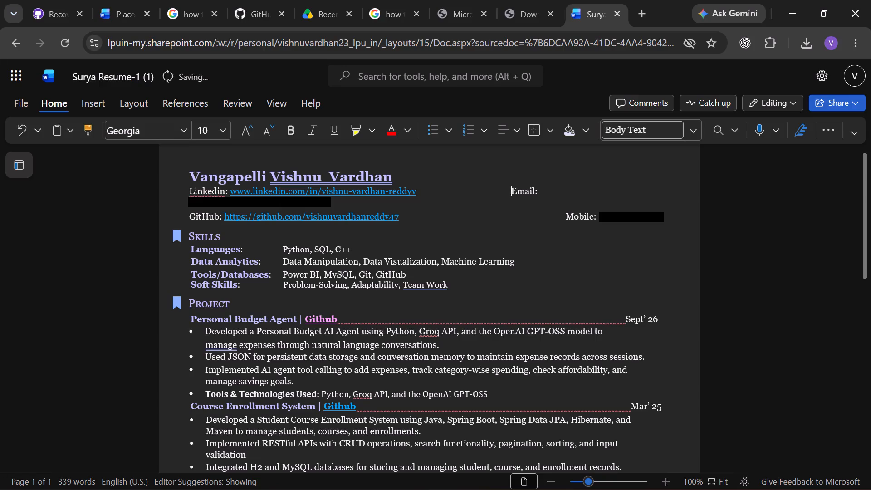
key("BackSpace")
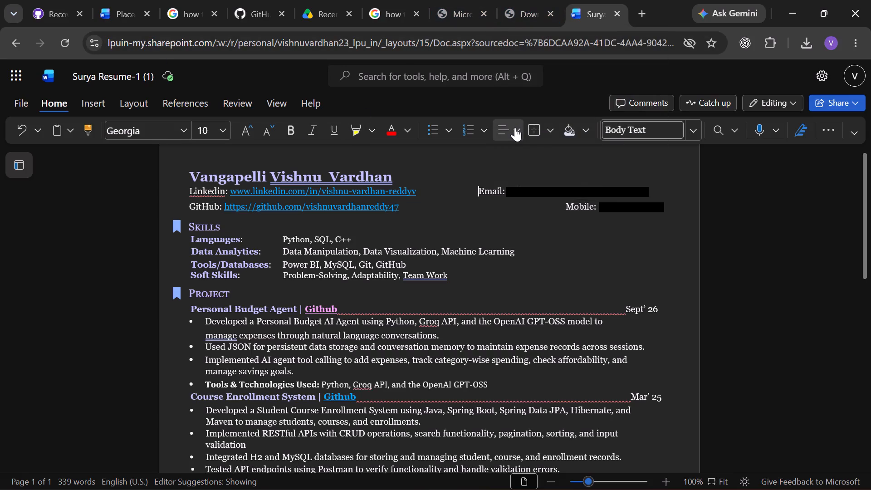
Close the iLovePDF download page for the converted Word document.
left_click(522, 5)
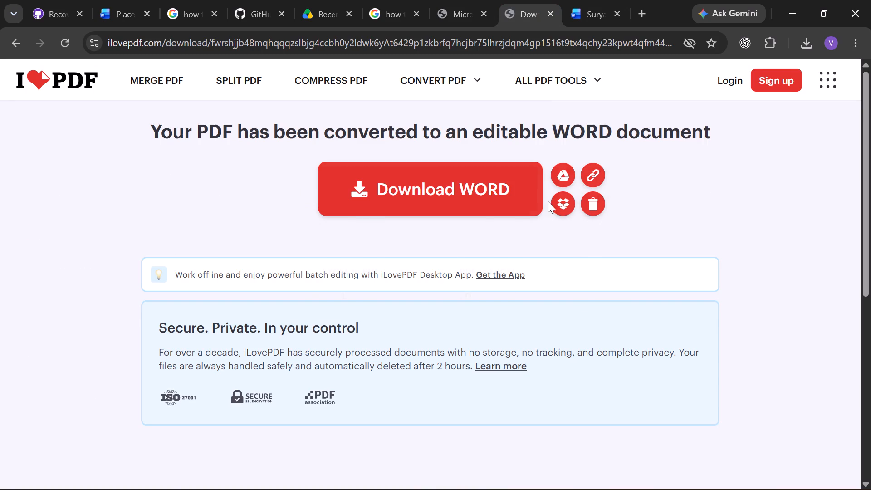
left_click(551, 12)
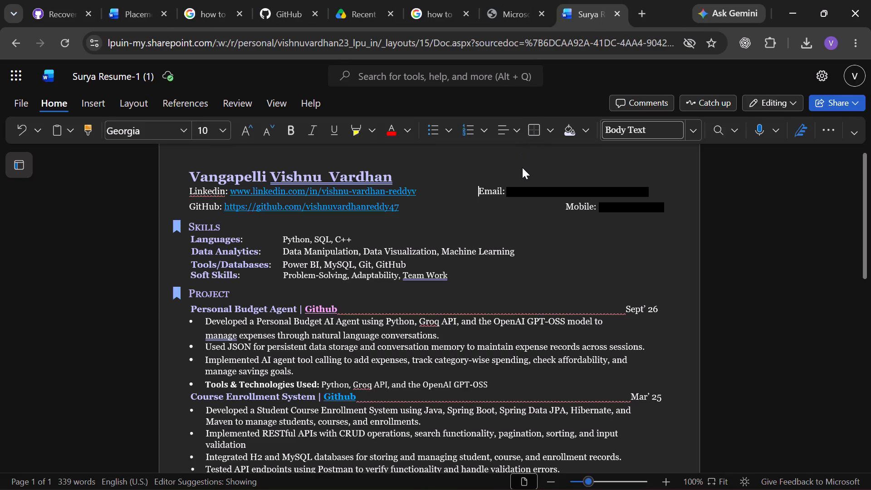
Check the header layout in the original resume PDF, and in the Word resume move the Email entry toward the right margin with five extra spaces.
left_click(498, 4)
scroll(536, 206, "up", 1)
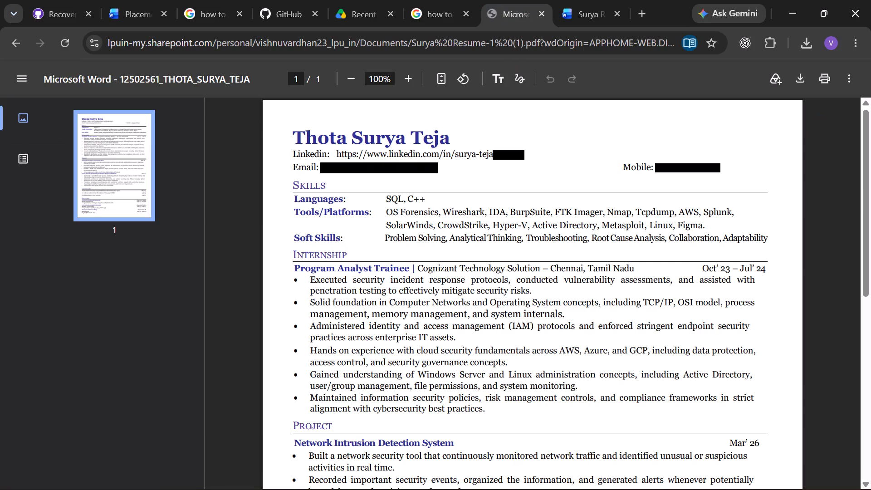
scroll(536, 206, "up", 1)
left_click(592, 0)
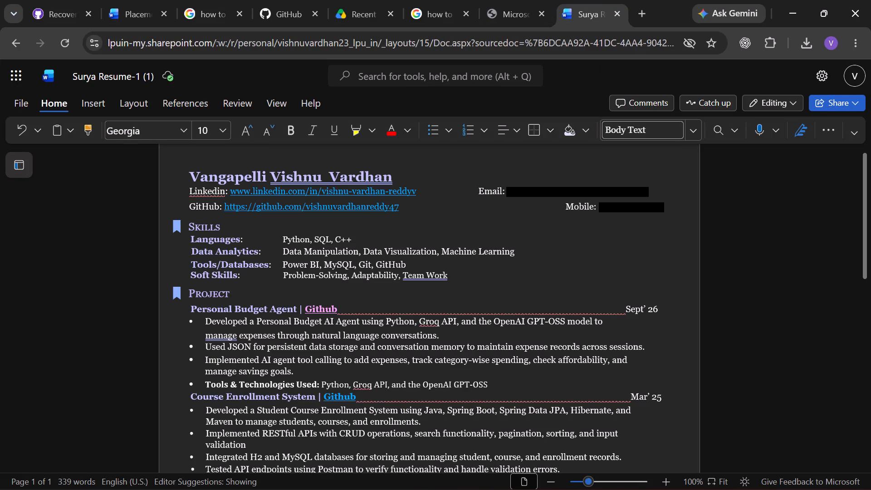
key("space")
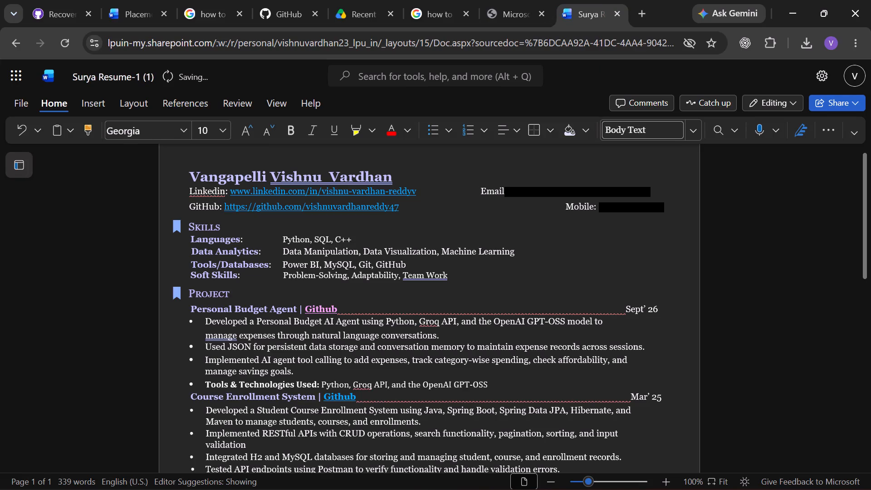
key("space")
key("space")
key("space")
key("space")
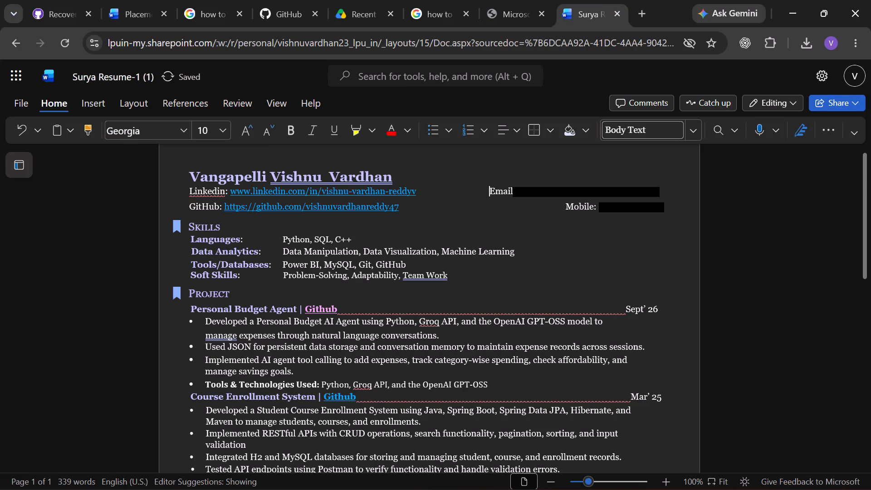
key("space")
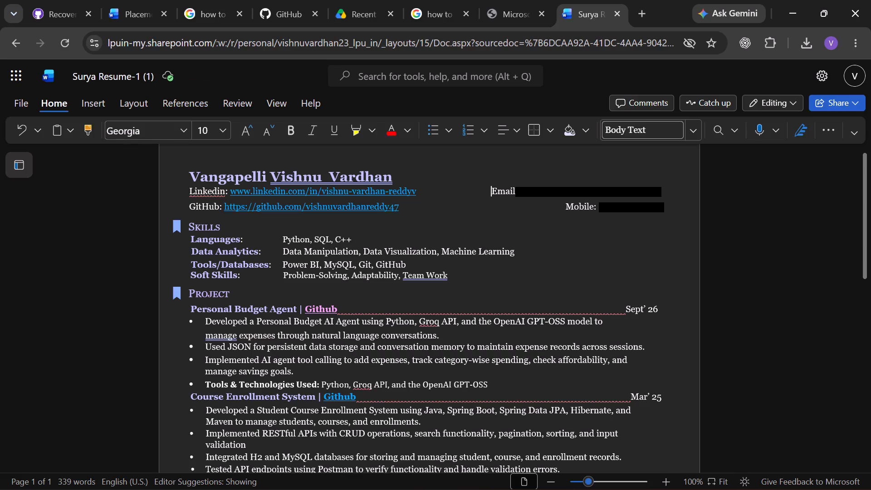
key("BackSpace")
Select the digits of the mobile number in the resume's header.
left_click_drag(617, 209, 662, 207)
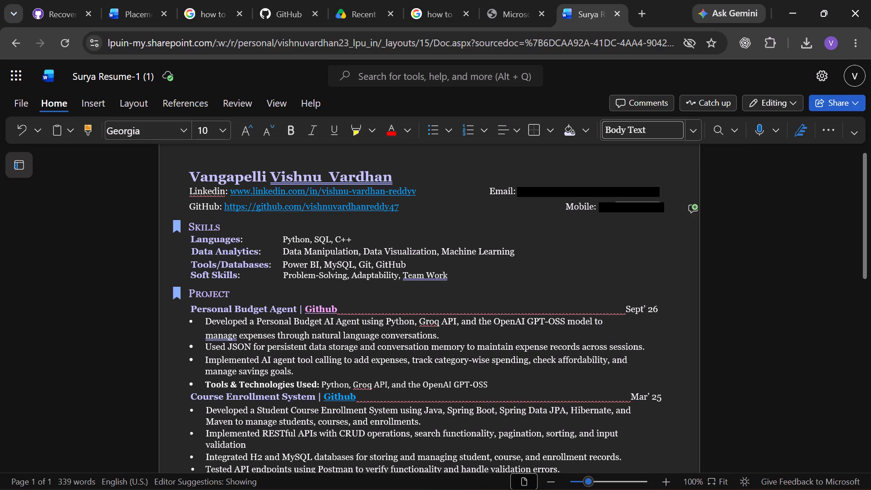
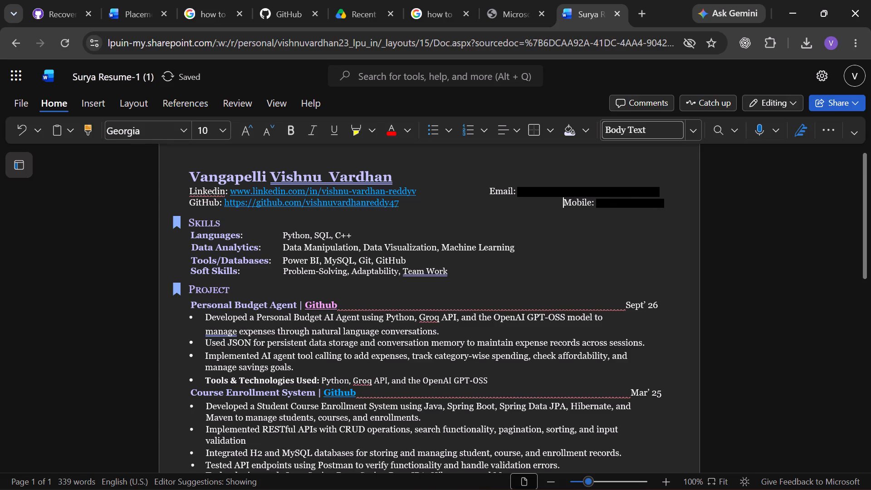
Delete two spaces before the Mobile label in the resume's header to align the number's end with the Email line.
key("BackSpace")
key("BackSpace")
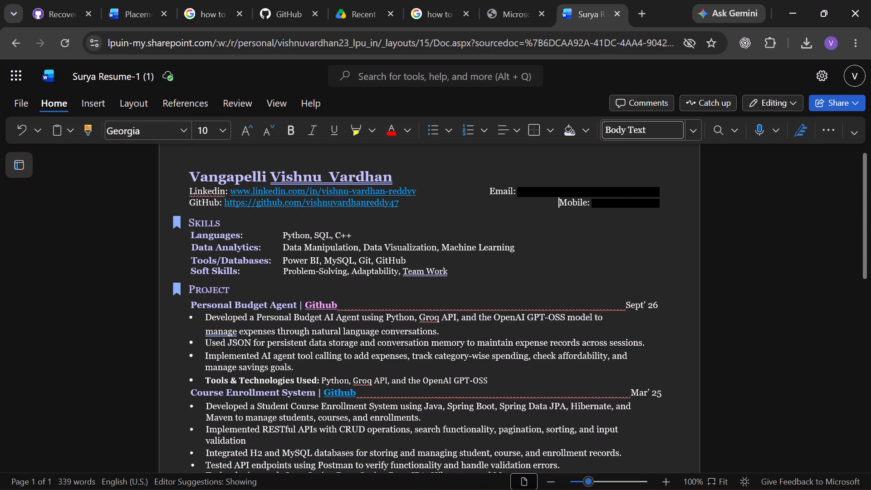
Review the resume's layout from the header through the Education section.
scroll(586, 268, "down", 2)
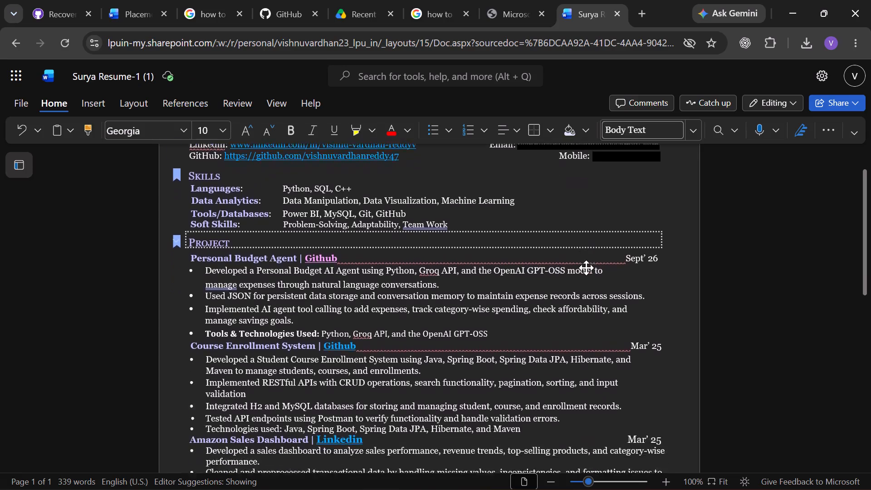
scroll(586, 268, "down", 5)
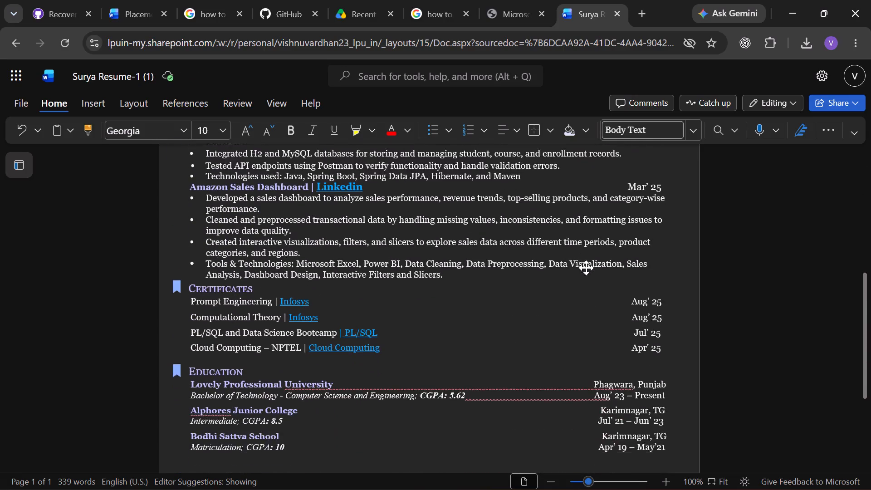
scroll(586, 268, "down", 2)
scroll(586, 268, "up", 7)
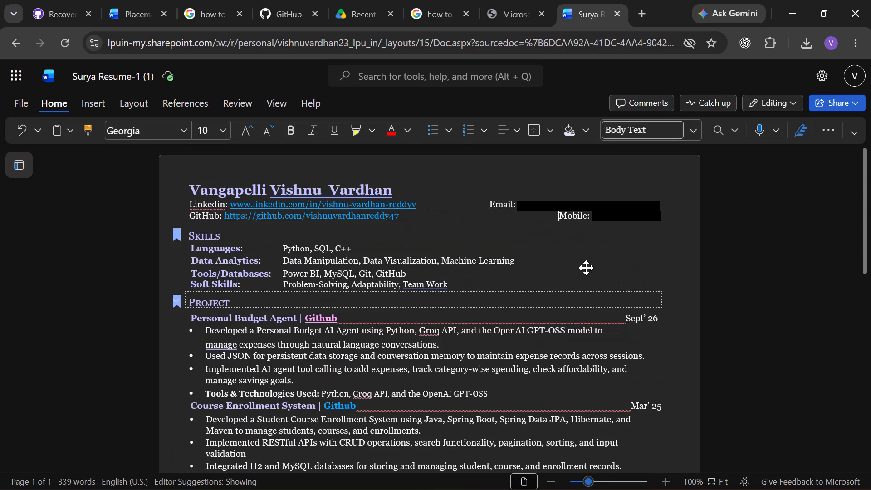
Save the resume document.
key("ctrl+s")
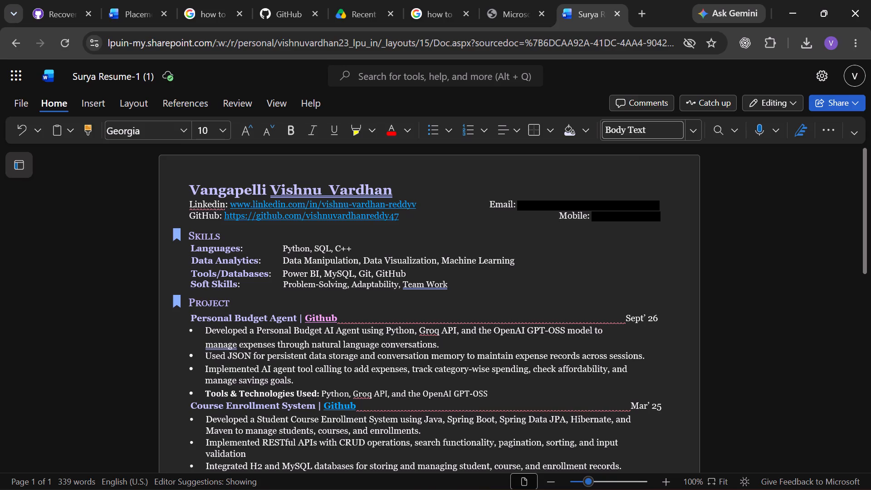
Open the print preview of the resume document.
key("Left")
key("ctrl+p")
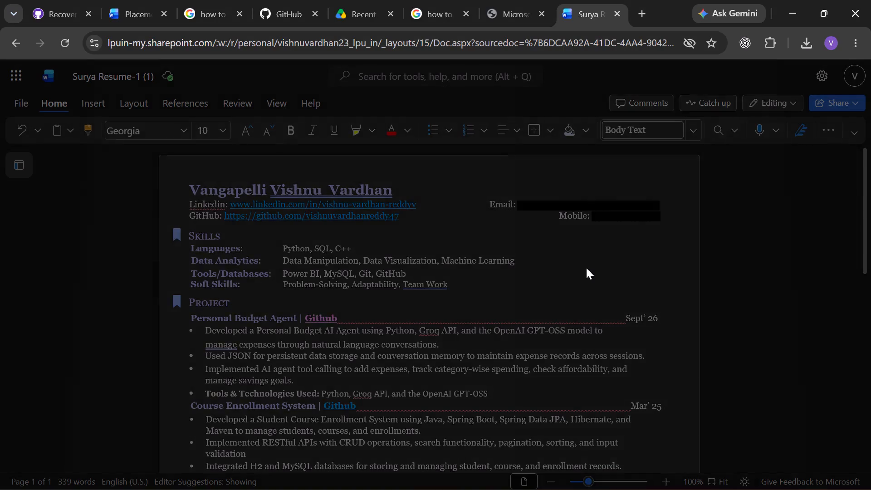
left_click(352, 253)
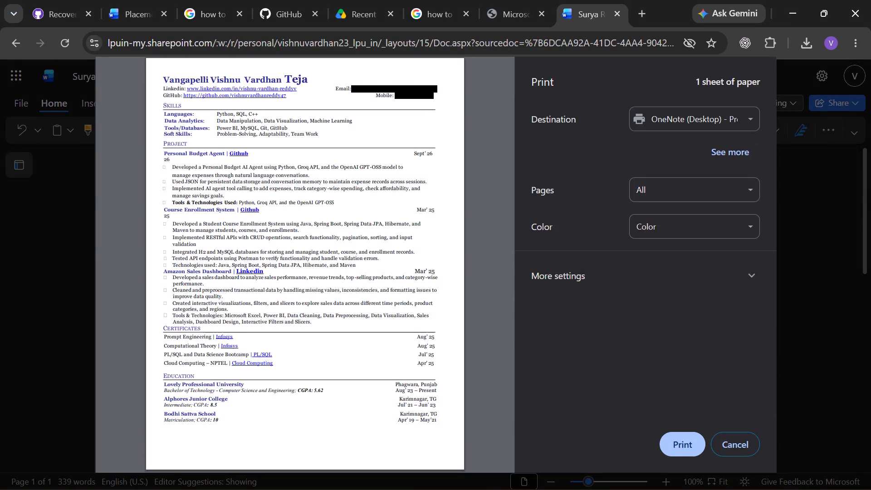
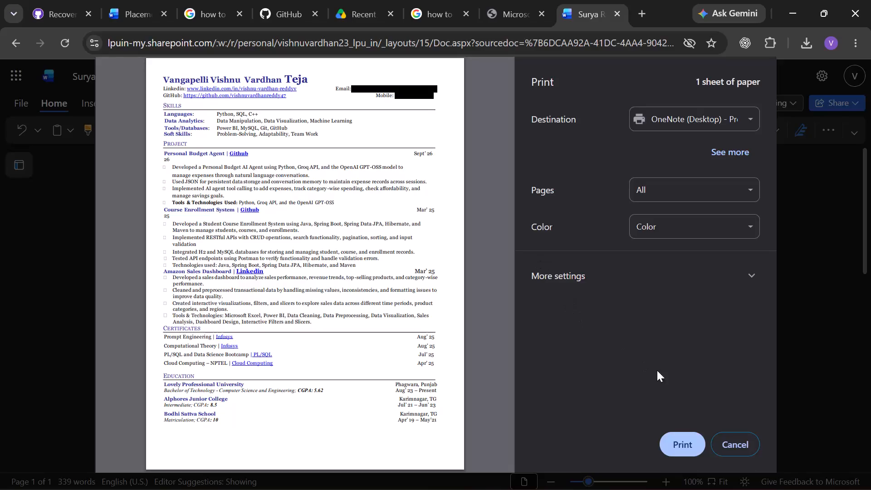
Close the print preview and compare the end of the resume's name heading with a fresh print preview.
left_click(737, 446)
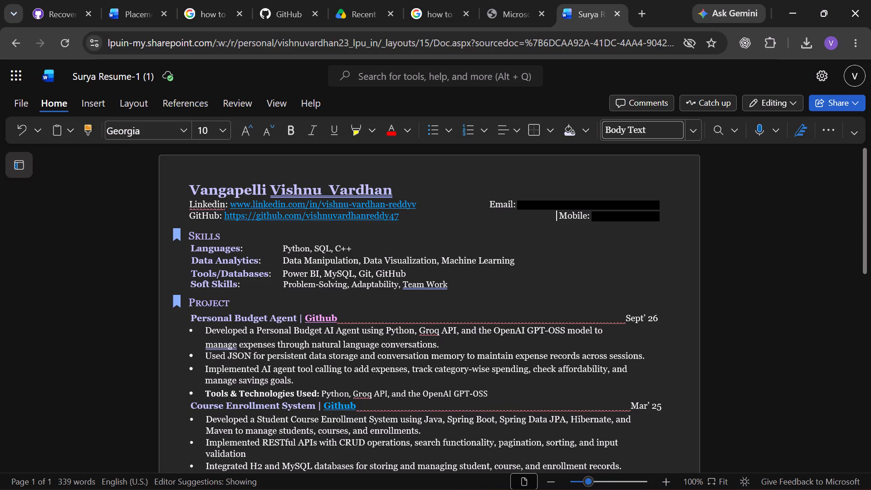
left_click(411, 195)
left_click_drag(430, 192, 395, 188)
left_click_drag(395, 188, 465, 185)
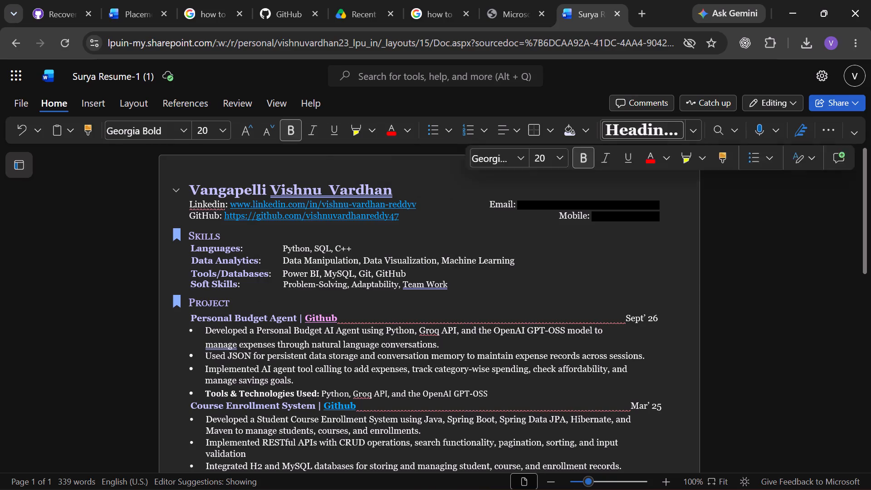
triple_click(465, 185)
left_click(465, 185)
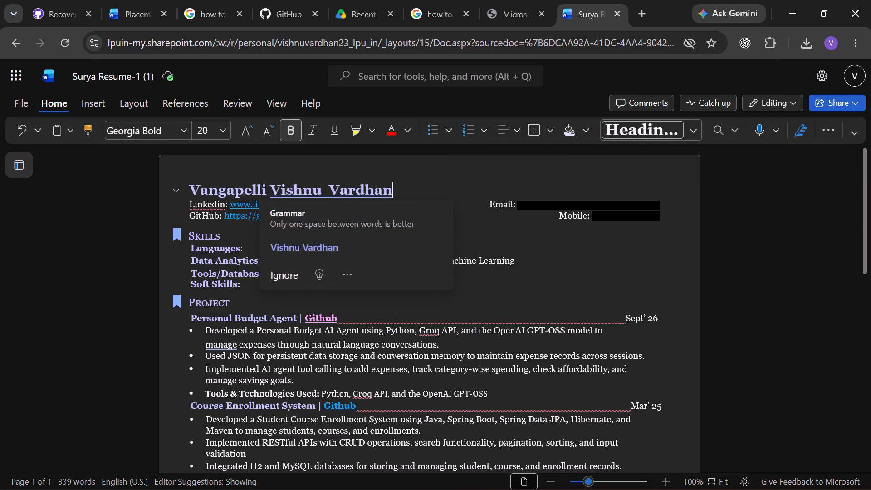
key("ctrl+p")
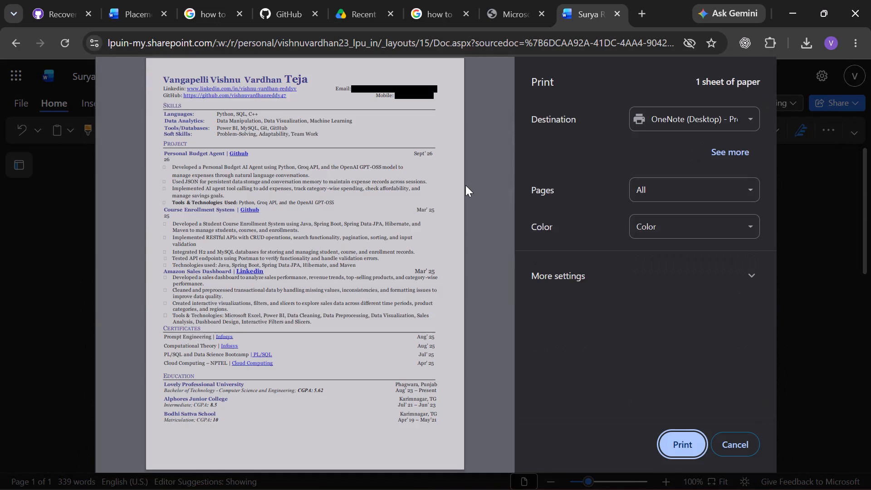
key("Escape")
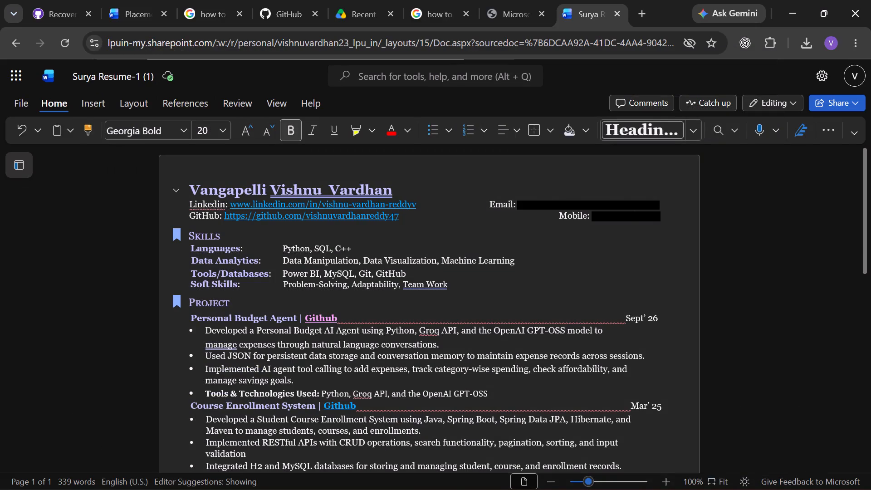
Set the font size of the whole name heading at the top of the resume to 18.
left_click_drag(465, 185, 216, 176)
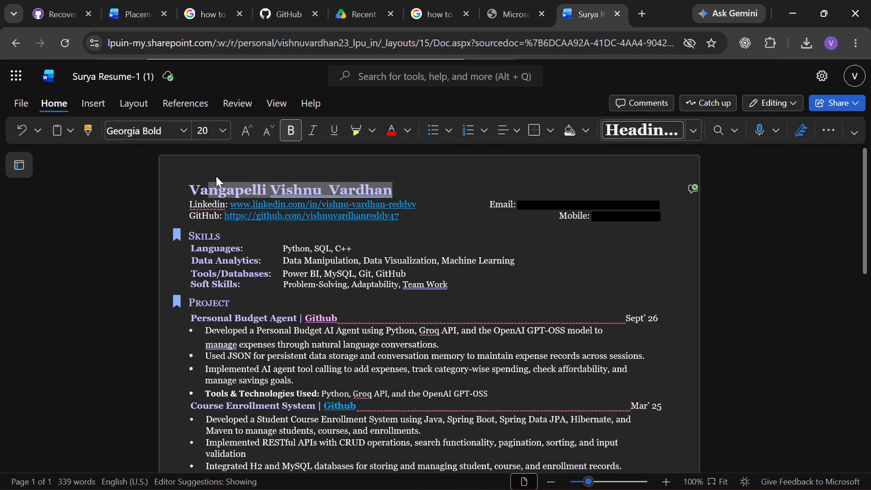
left_click_drag(216, 176, 200, 173)
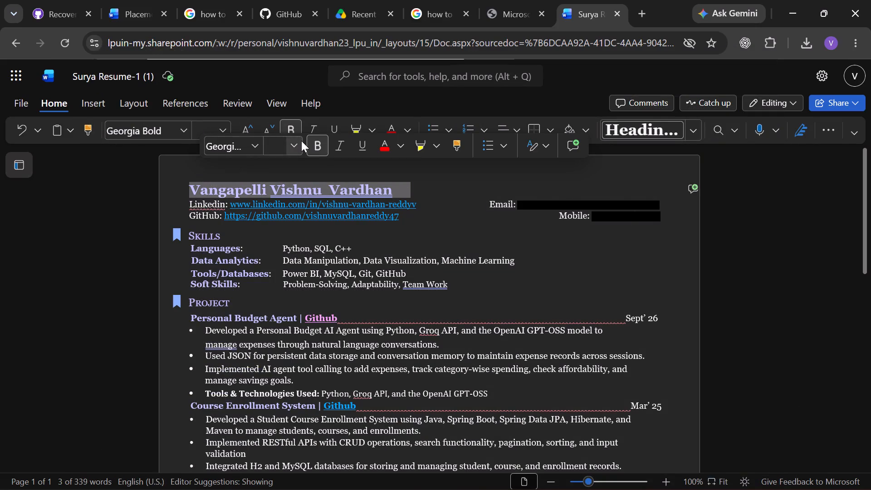
left_click(298, 142)
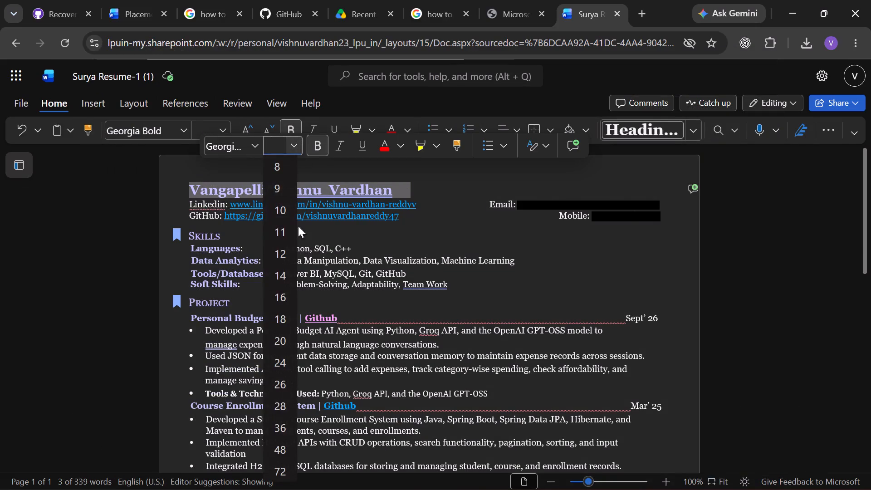
left_click(285, 321)
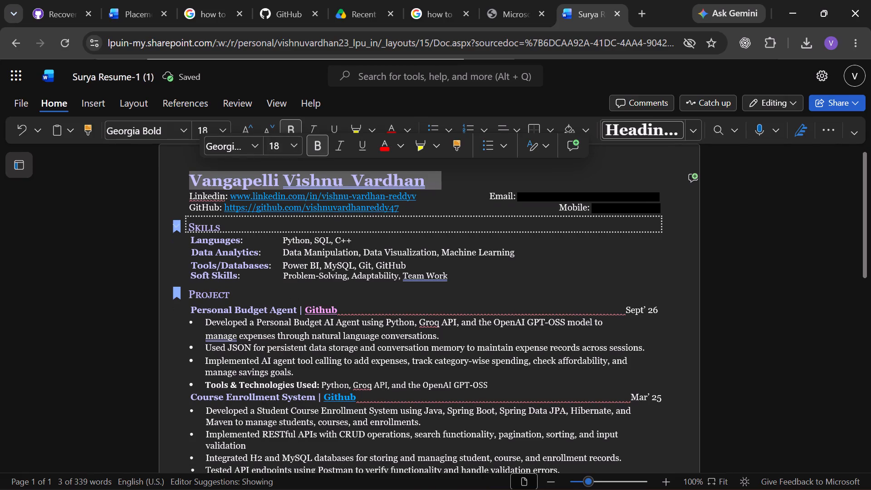
left_click(460, 185)
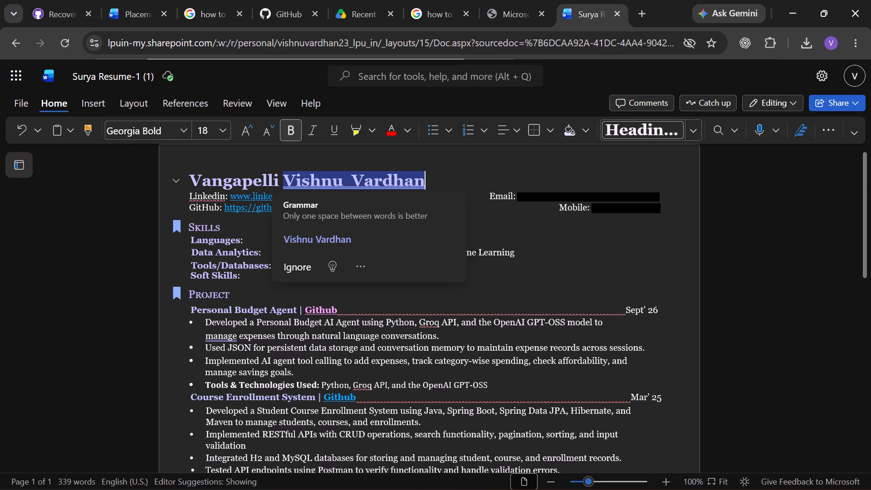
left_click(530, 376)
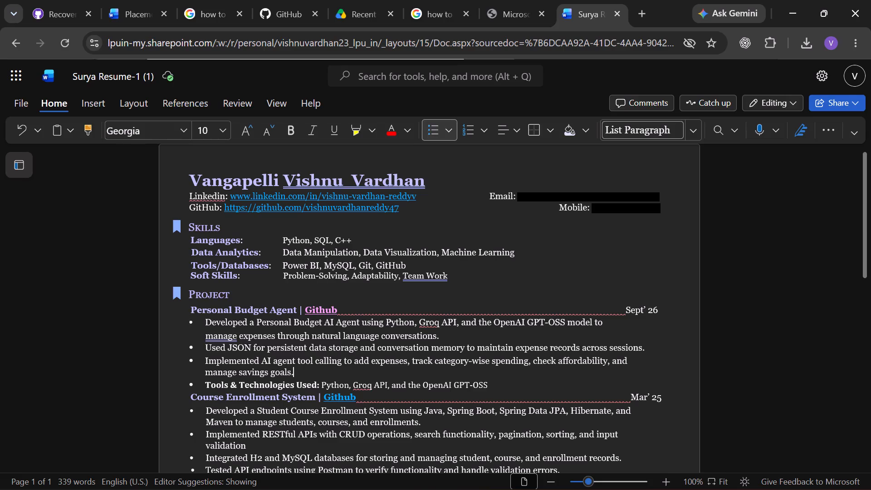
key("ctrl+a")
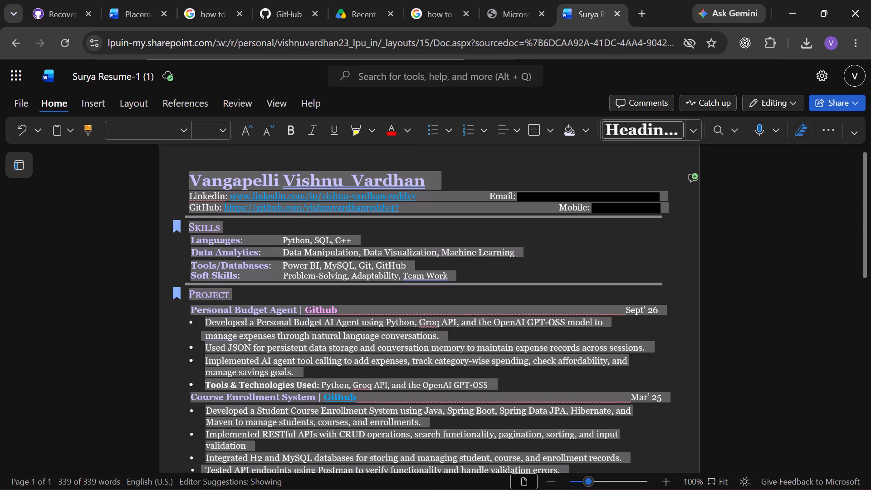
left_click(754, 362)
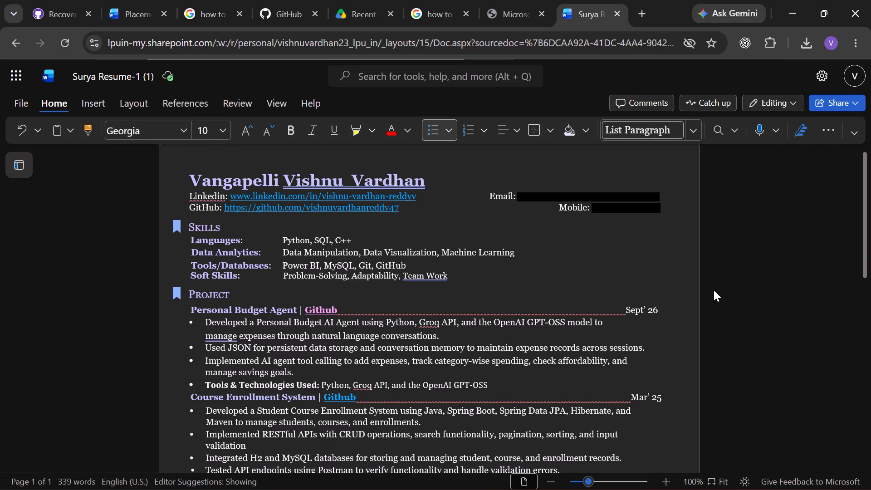
Download a copy of the resume to the Downloads folder under the file name VishnuCV.docx.
left_click(12, 98)
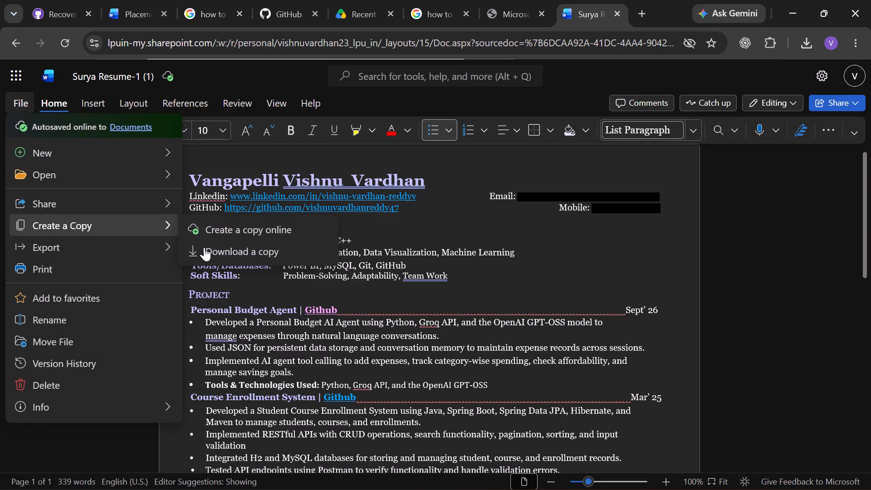
left_click(210, 247)
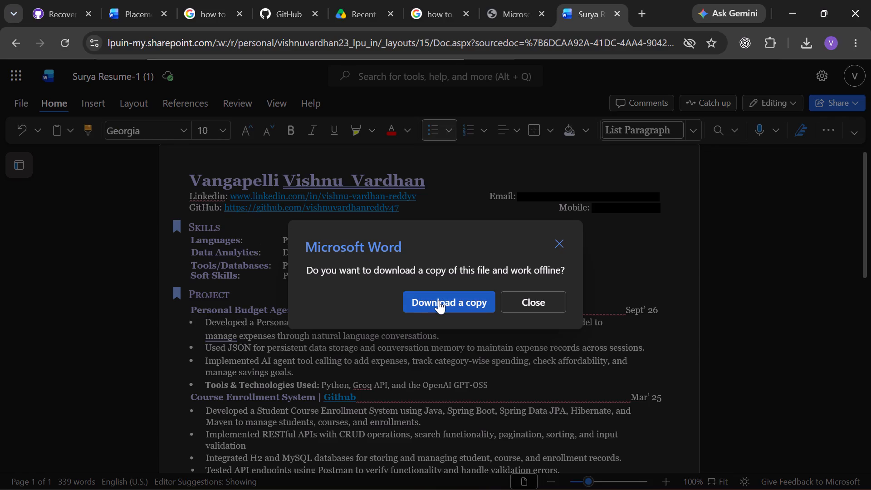
left_click(439, 300)
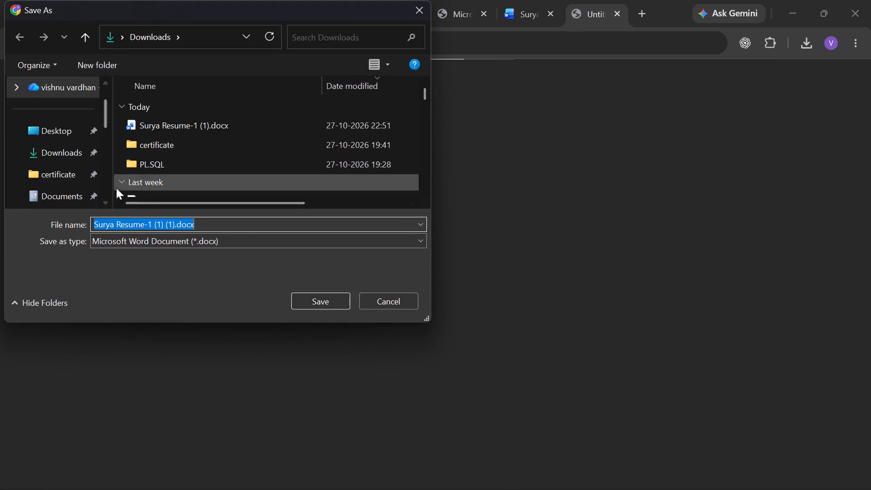
left_click(173, 223)
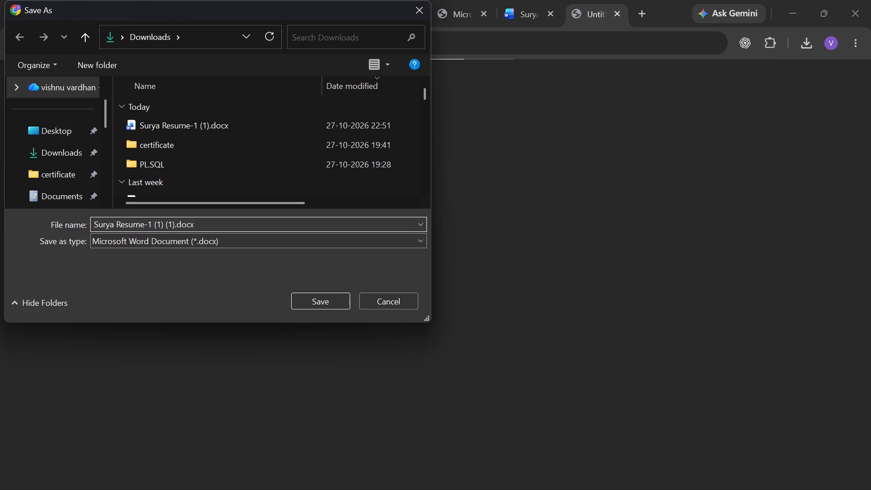
key("Right")
key("BackSpace")
key("BackSpace")
key("BackSpace")
key("BackSpace")
key("BackSpace")
key("BackSpace")
key("BackSpace")
key("BackSpace")
key("BackSpace")
key("BackSpace")
key("BackSpace")
key("BackSpace")
key("BackSpace")
key("BackSpace")
key("BackSpace")
key("BackSpace")
key("BackSpace")
key("BackSpace")
key("BackSpace")
key("BackSpace")
key("shift+v")
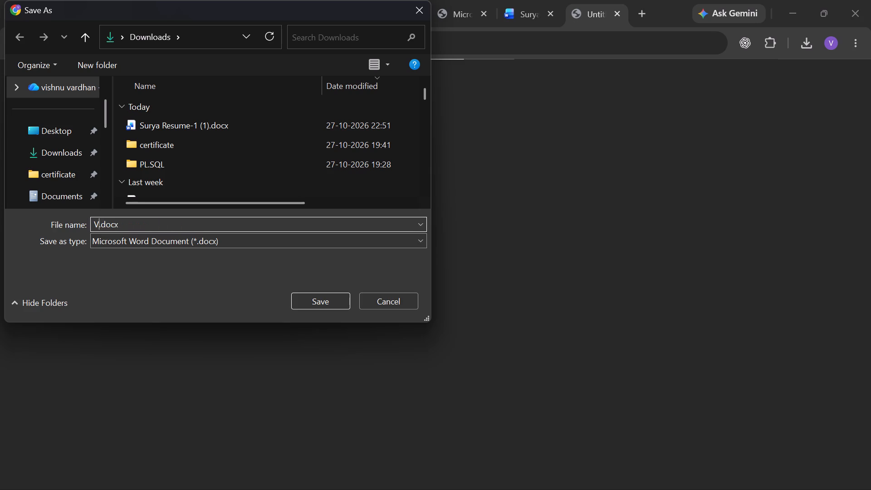
type("ishnu")
type("CV")
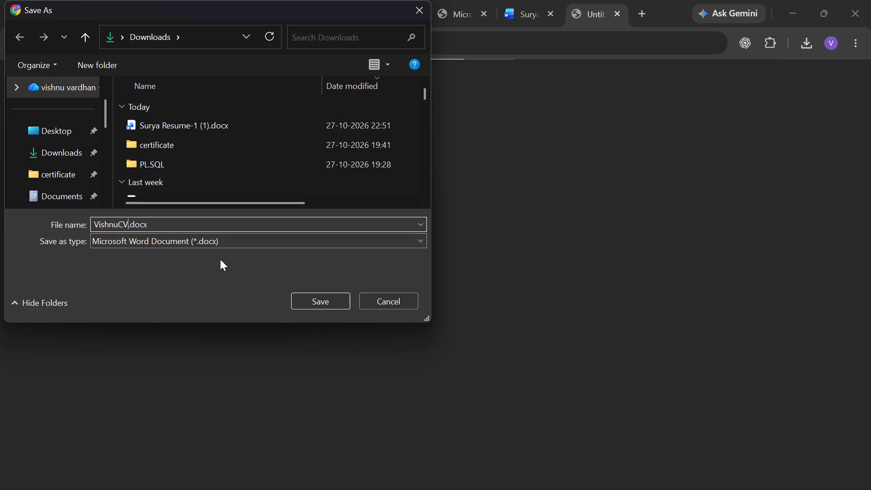
left_click(63, 157)
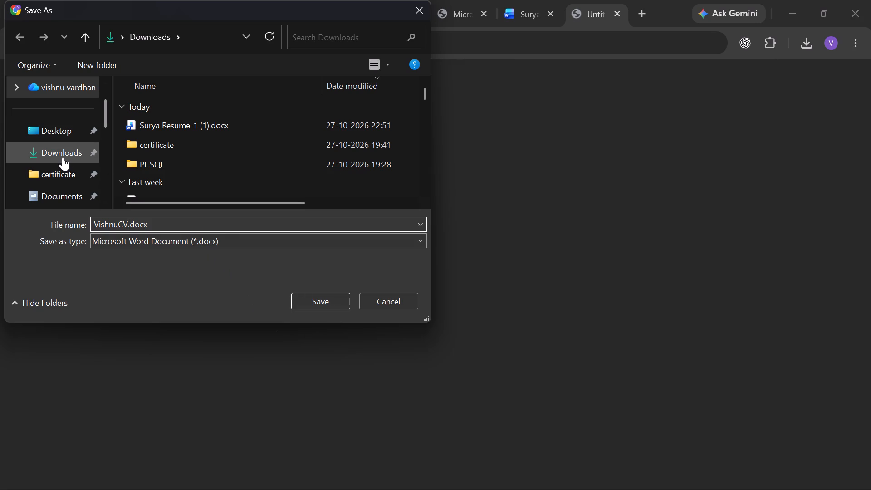
left_click(307, 296)
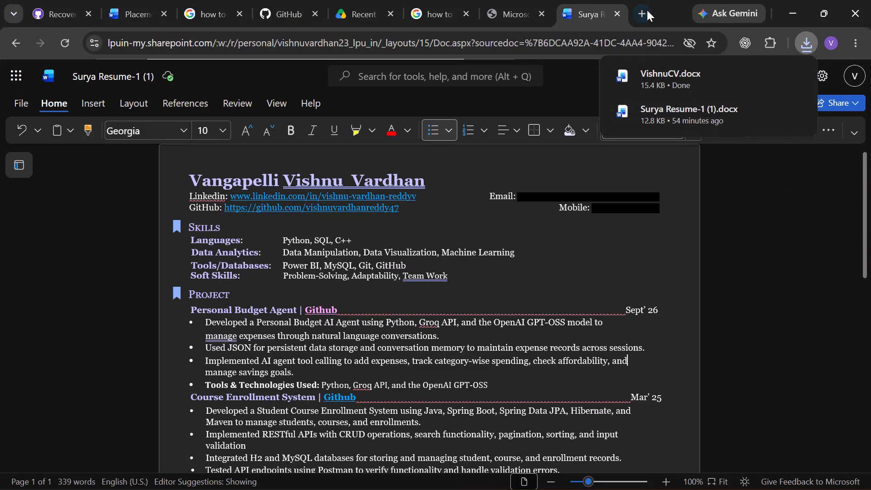
Open Word for the web in a new browser tab and upload VishnuCV.docx from the Downloads folder.
left_click(647, 10)
key("w")
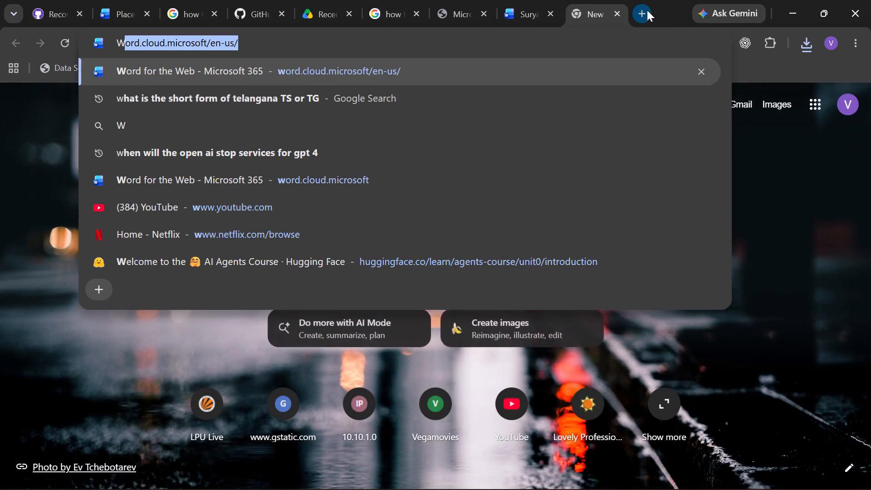
key("Return")
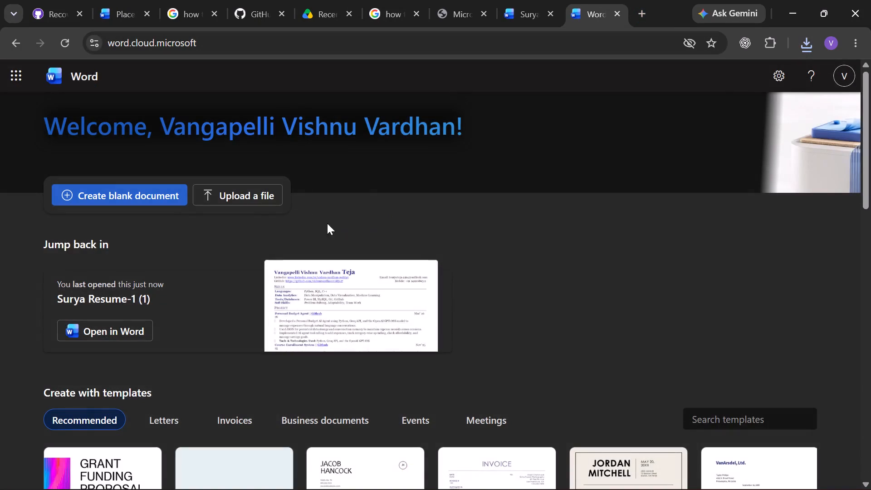
left_click(258, 193)
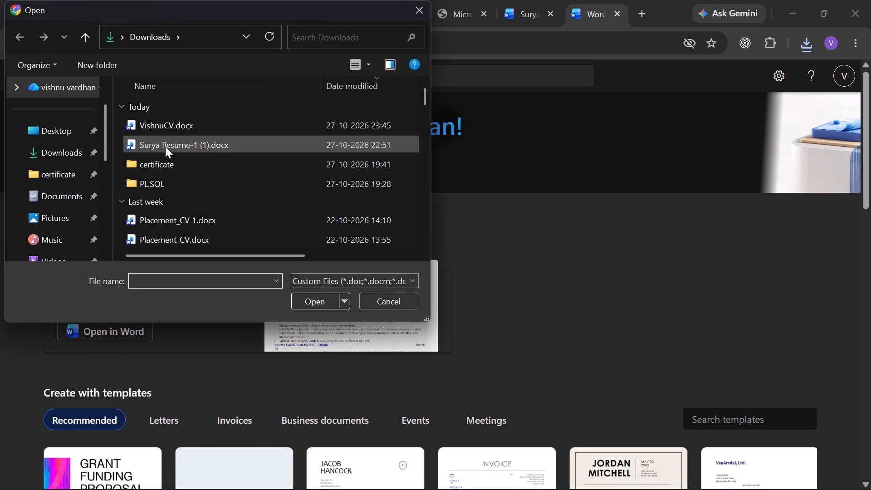
left_click(167, 124)
left_click(319, 300)
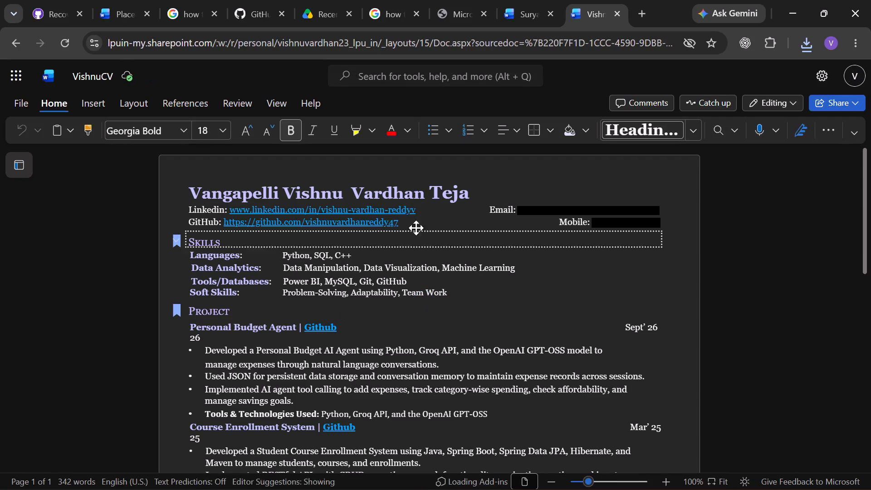
left_click(432, 190)
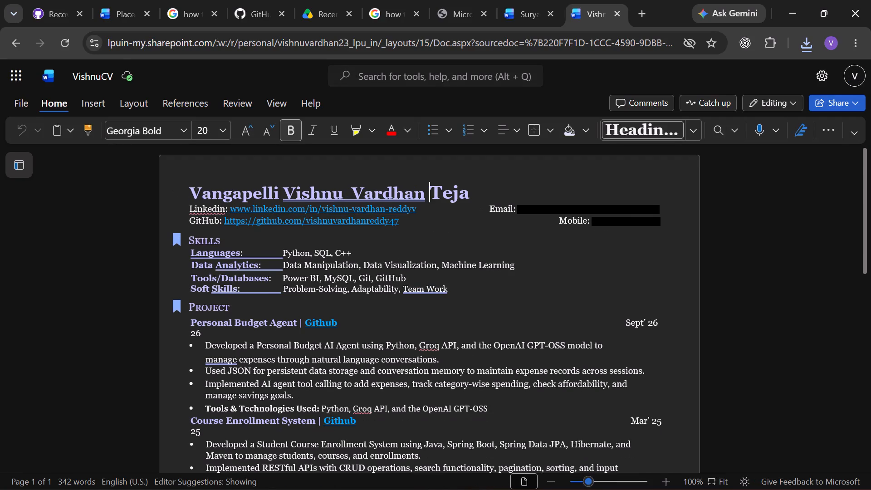
key("Delete")
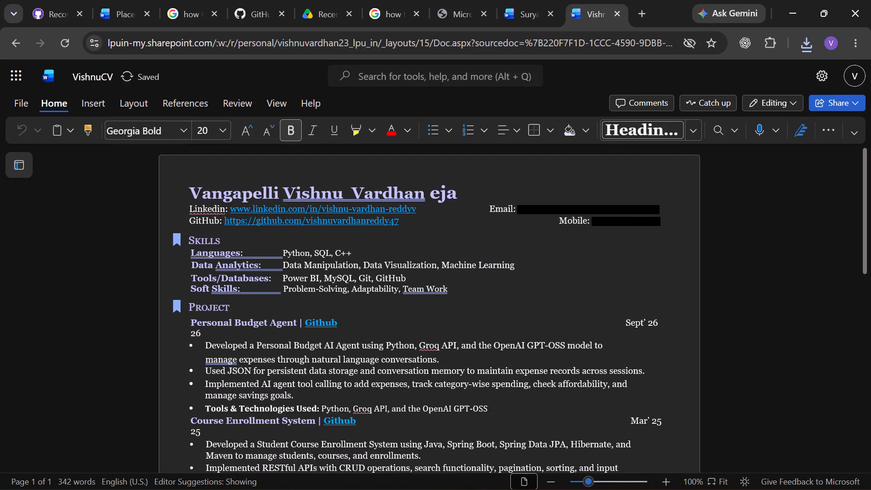
key("Delete")
key("Delete")
key("Delete")
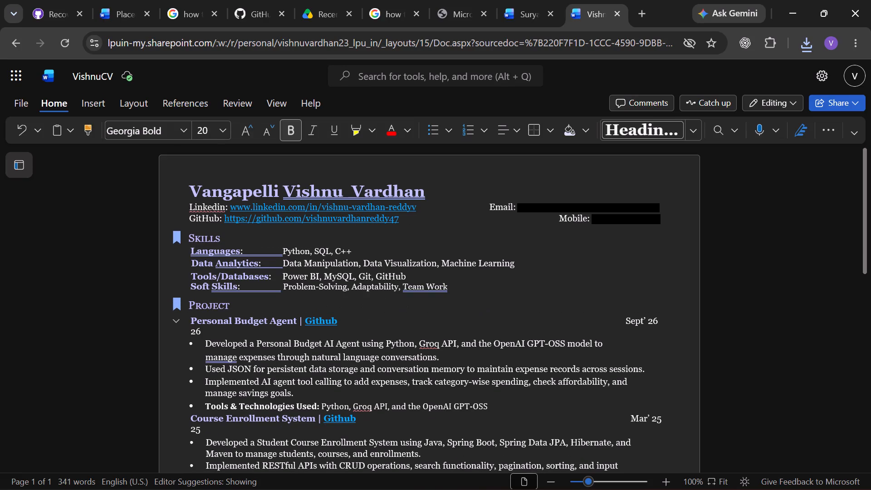
Delete the stray 26 on the line below the Personal Budget Agent project heading.
left_click(190, 329)
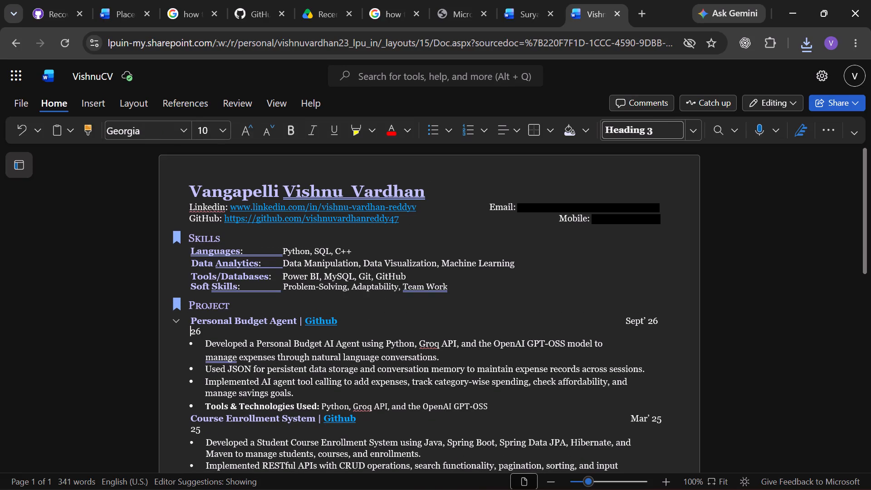
key("Delete")
key("Delete")
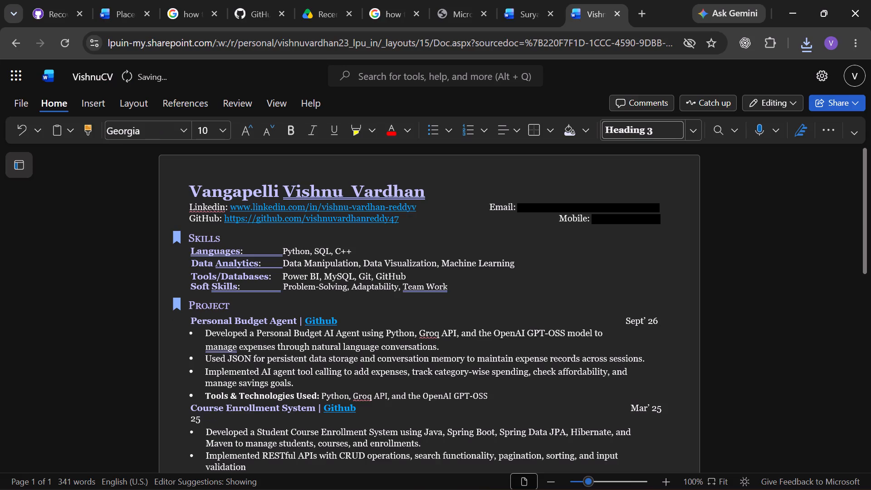
Delete the stray 25 on the line below the Course Enrollment System project heading.
scroll(186, 358, "down", 1)
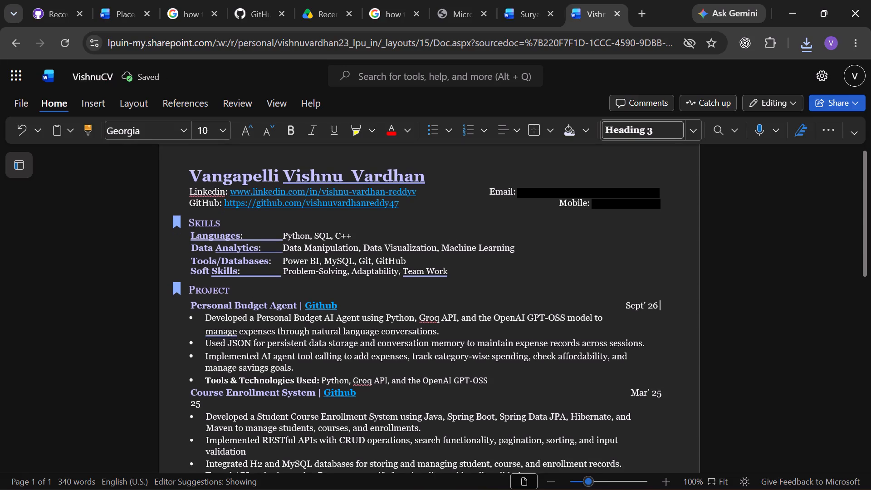
scroll(186, 358, "down", 1)
left_click(191, 399)
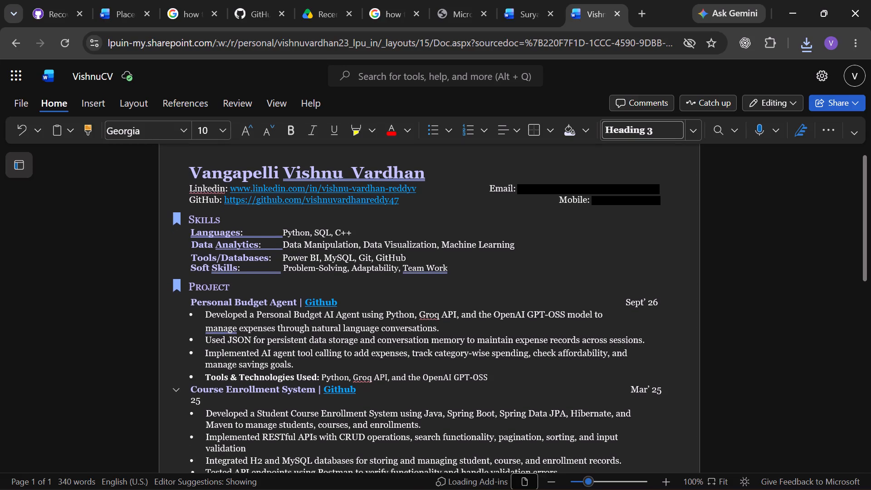
key("Delete")
key("Delete")
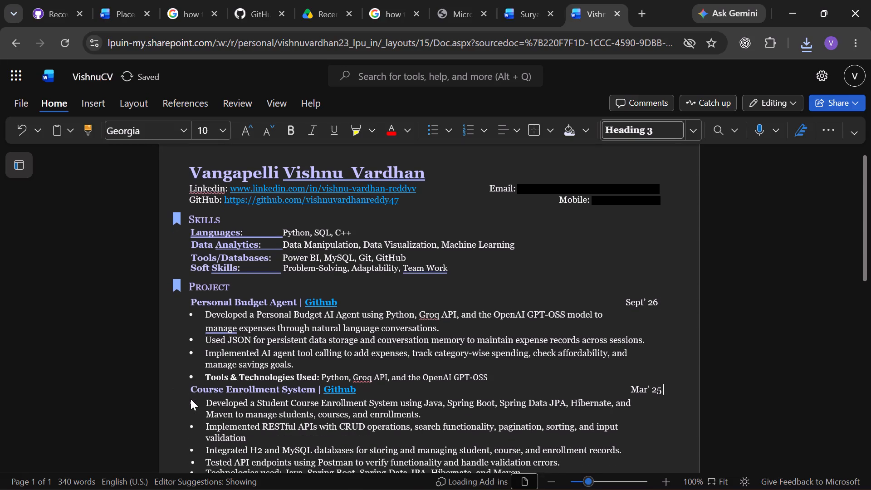
Set the font size of the Mar' 25 date beside the Amazon Sales Dashboard heading to 10.
scroll(215, 385, "down", 1)
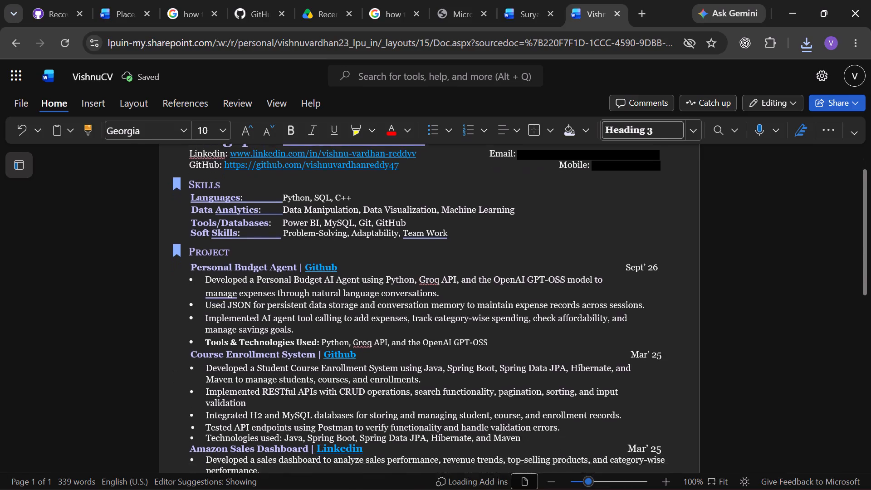
scroll(215, 385, "down", 1)
scroll(215, 385, "up", 4)
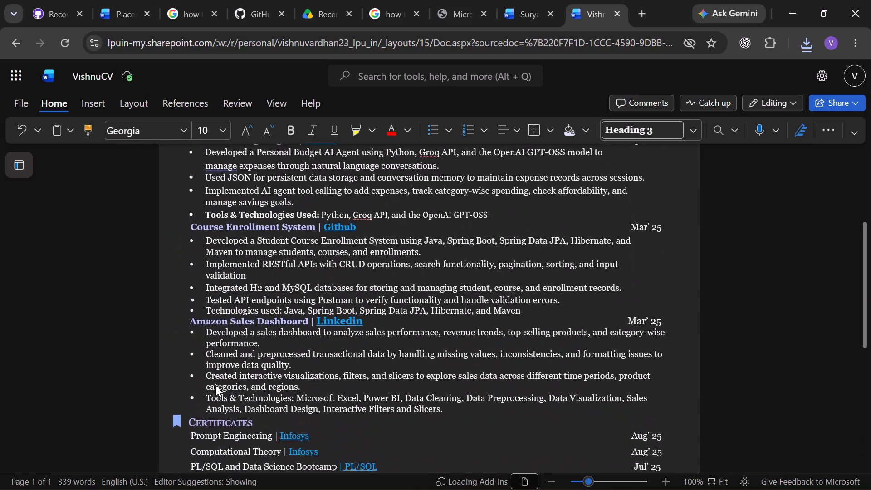
scroll(215, 385, "up", 2)
scroll(215, 385, "right", 1)
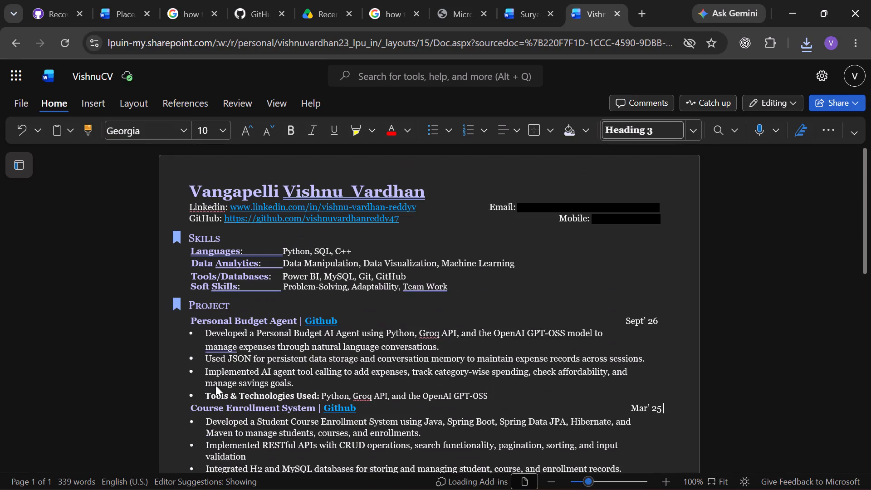
scroll(215, 385, "right", 2)
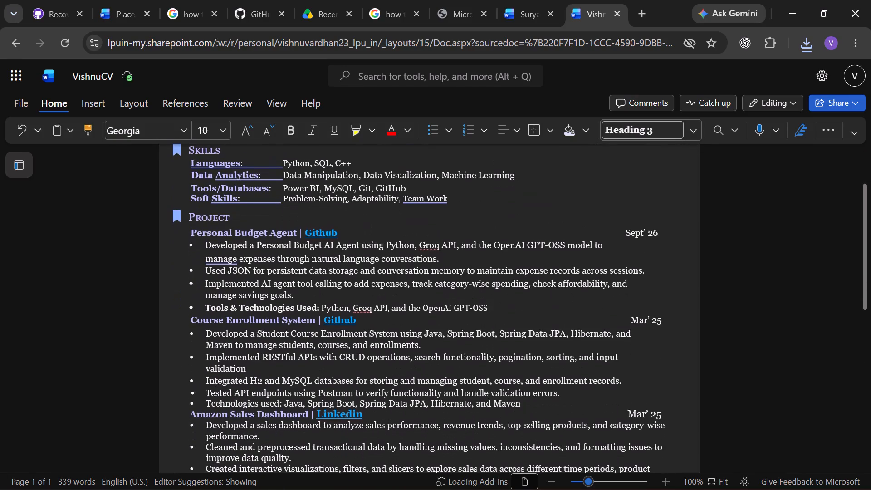
scroll(215, 385, "right", 2)
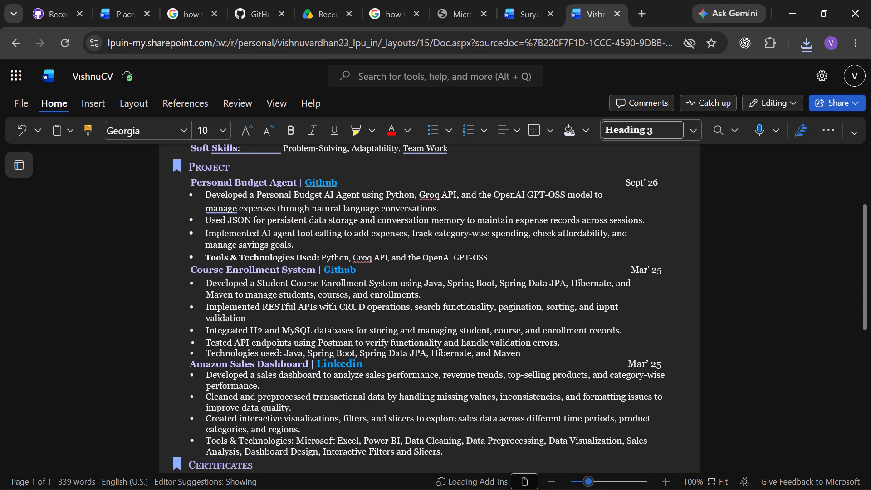
left_click(628, 362)
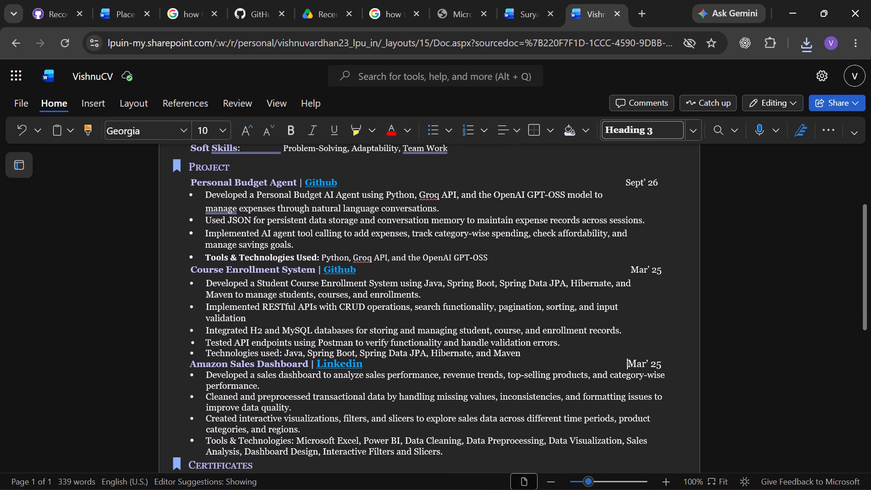
left_click_drag(631, 267, 661, 272)
left_click_drag(628, 361, 660, 362)
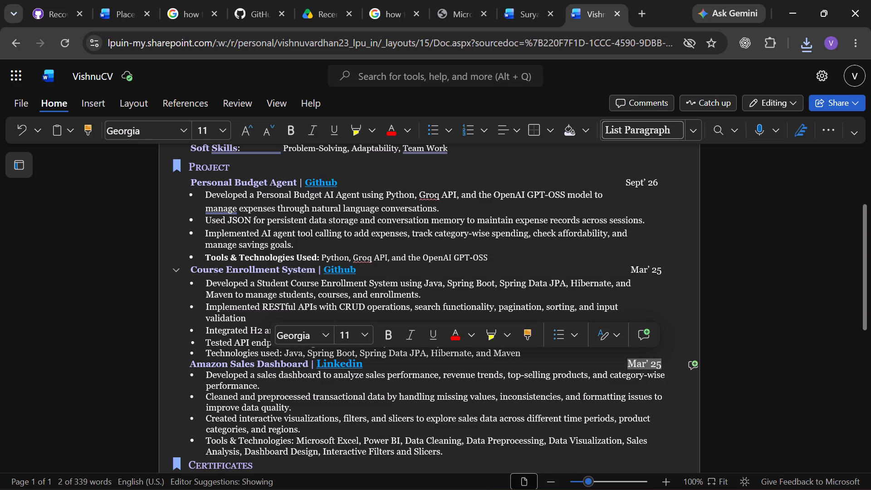
left_click(222, 130)
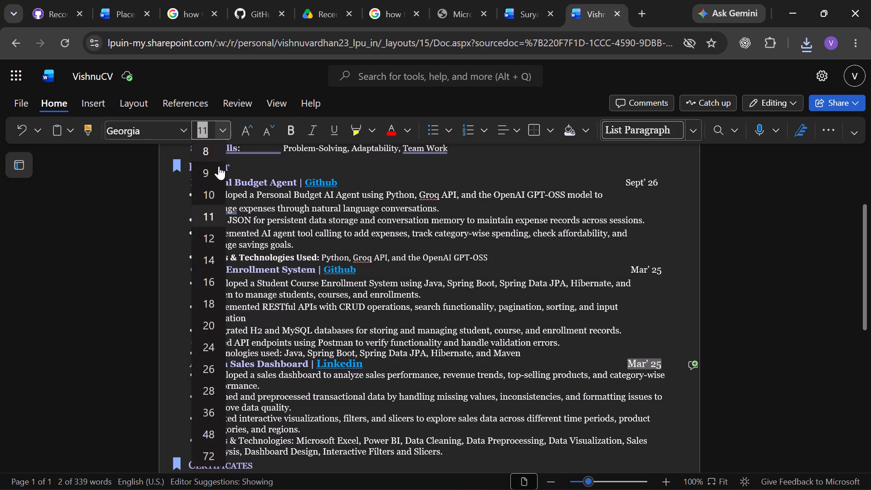
left_click(216, 189)
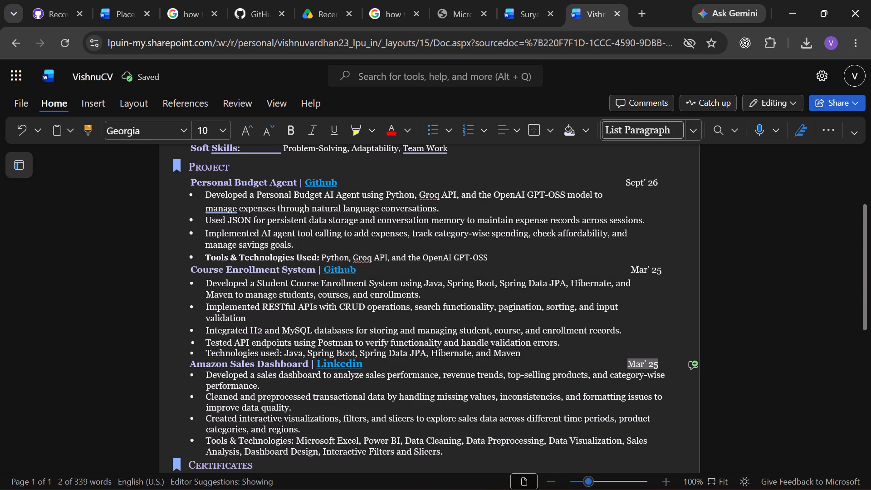
left_click(666, 337)
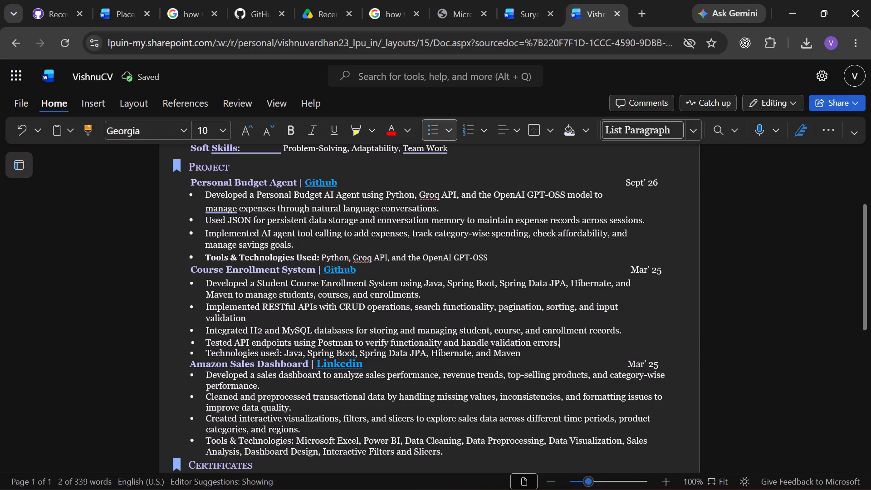
Save the edited VishnuCV document.
scroll(640, 344, "up", 2)
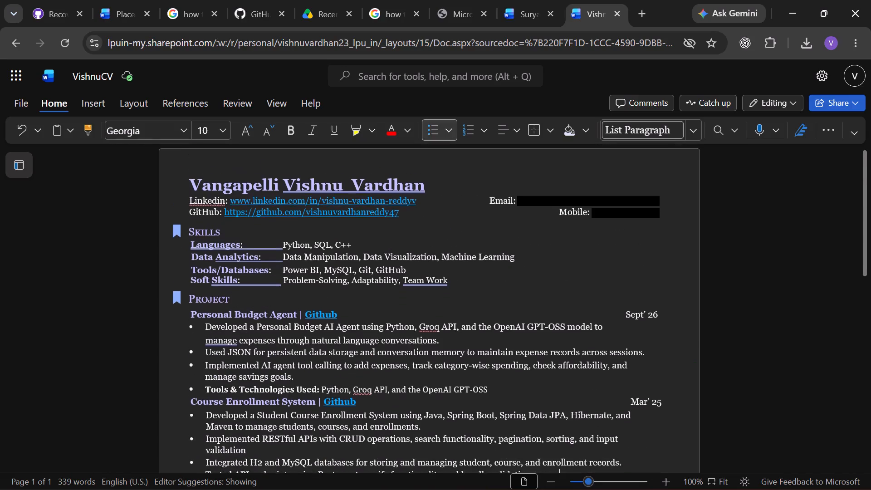
scroll(640, 344, "up", 1)
key("ctrl+s")
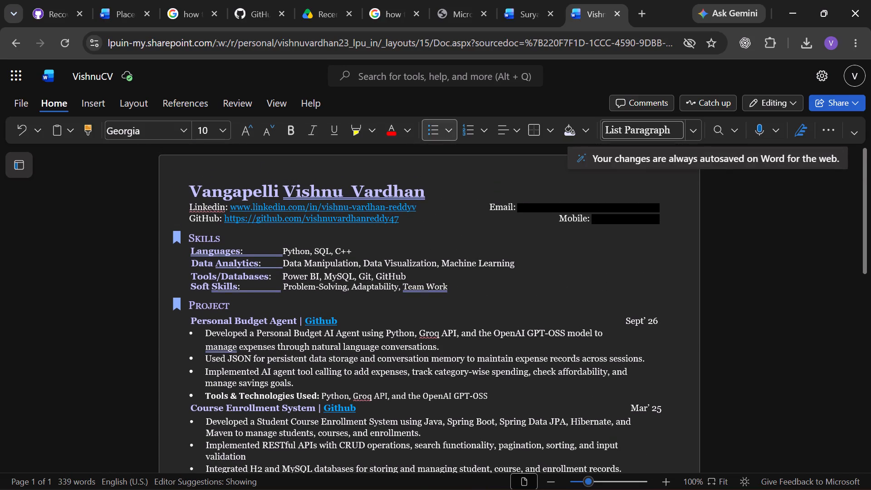
Review the resume down to the Education section and check its print preview without printing.
scroll(566, 257, "down", 1)
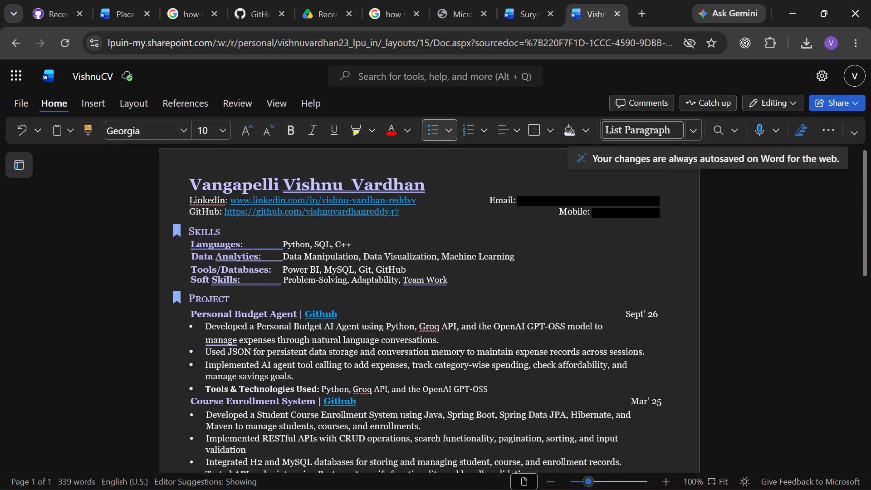
scroll(566, 257, "down", 2)
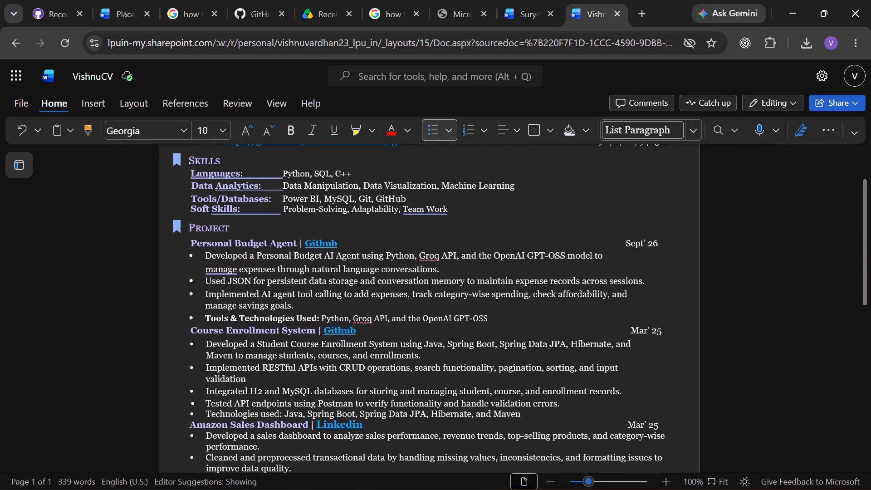
scroll(566, 257, "down", 3)
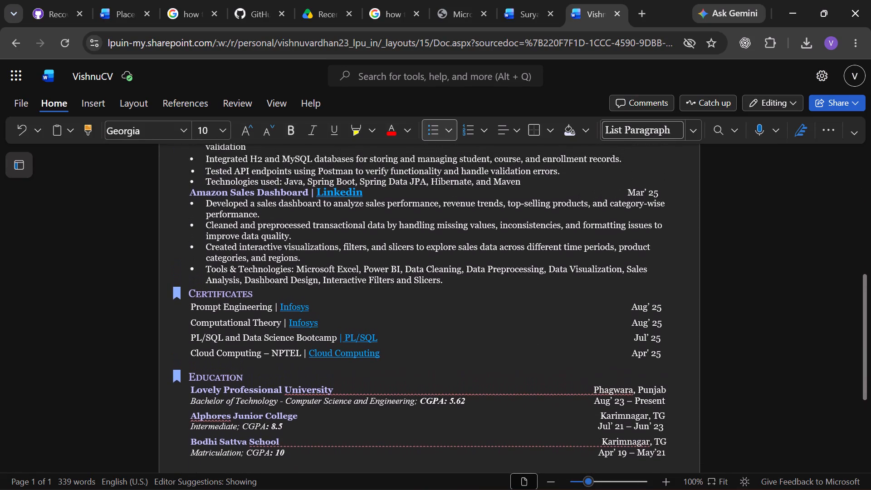
key("ctrl+p")
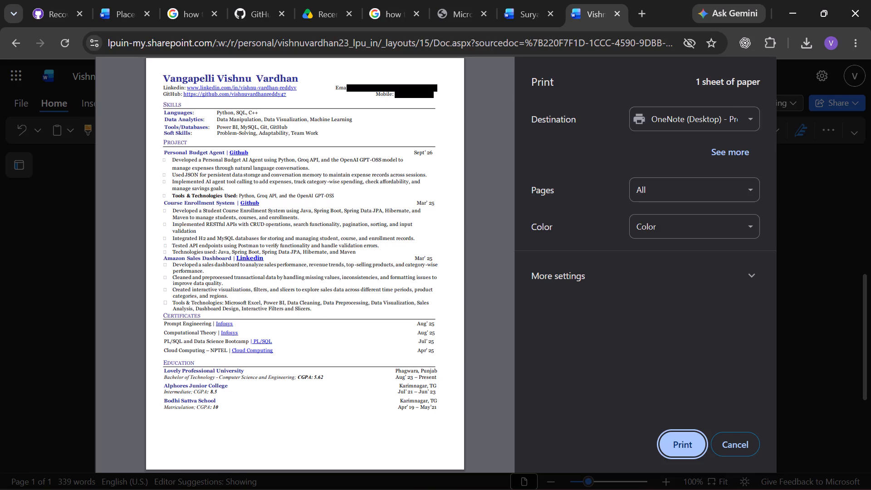
key("Escape")
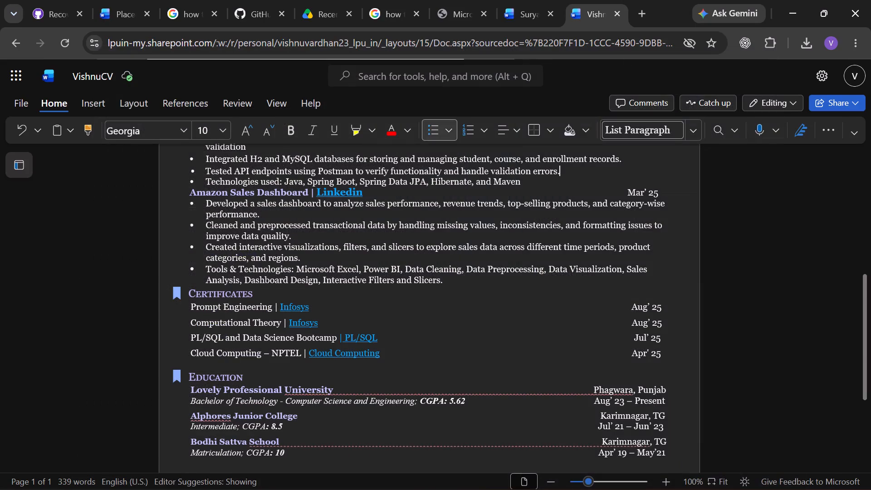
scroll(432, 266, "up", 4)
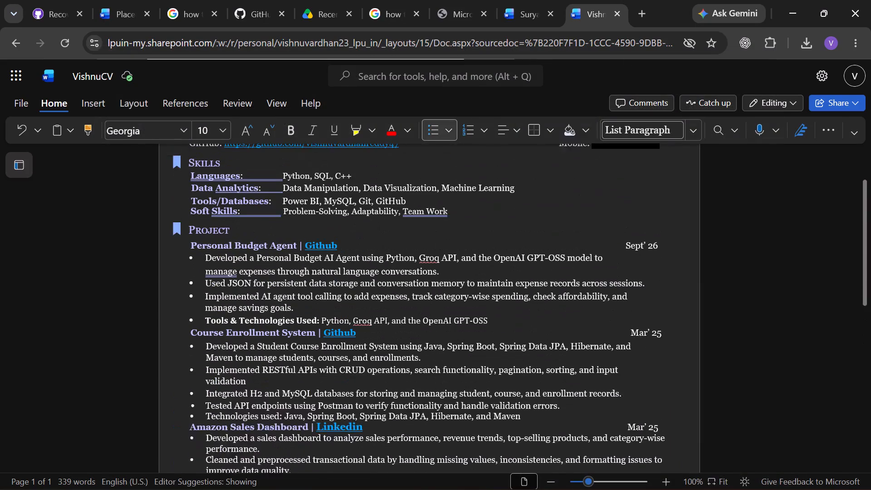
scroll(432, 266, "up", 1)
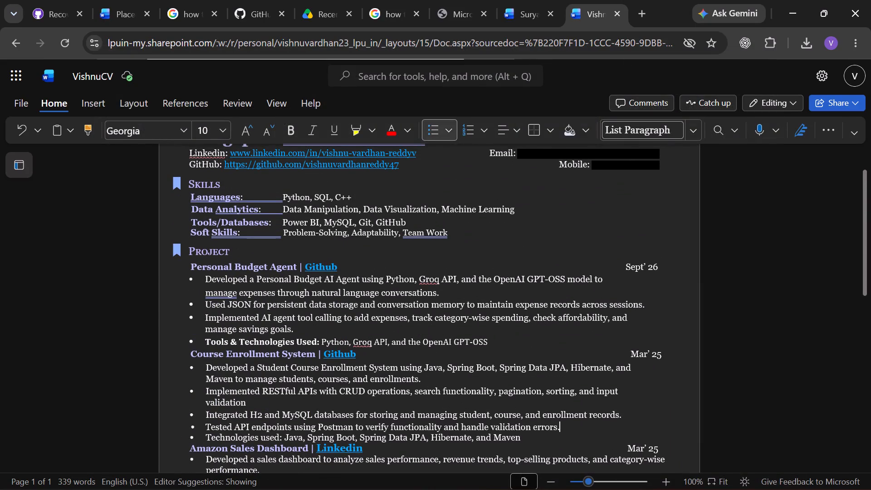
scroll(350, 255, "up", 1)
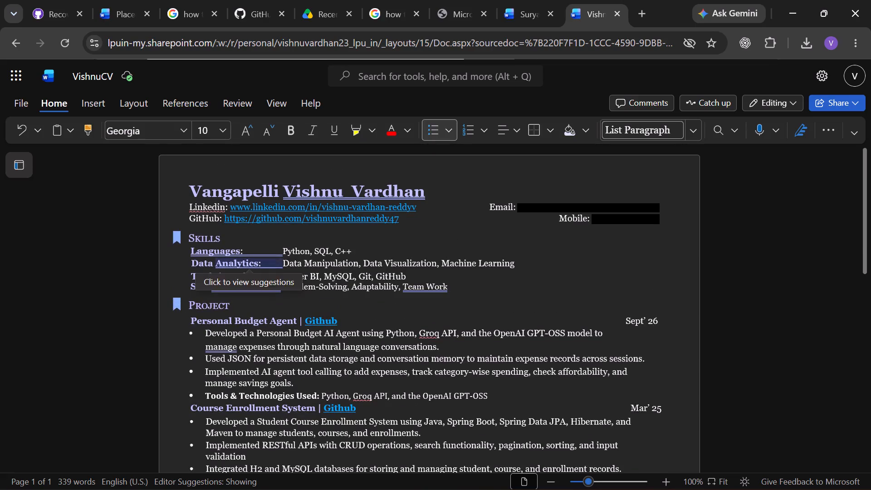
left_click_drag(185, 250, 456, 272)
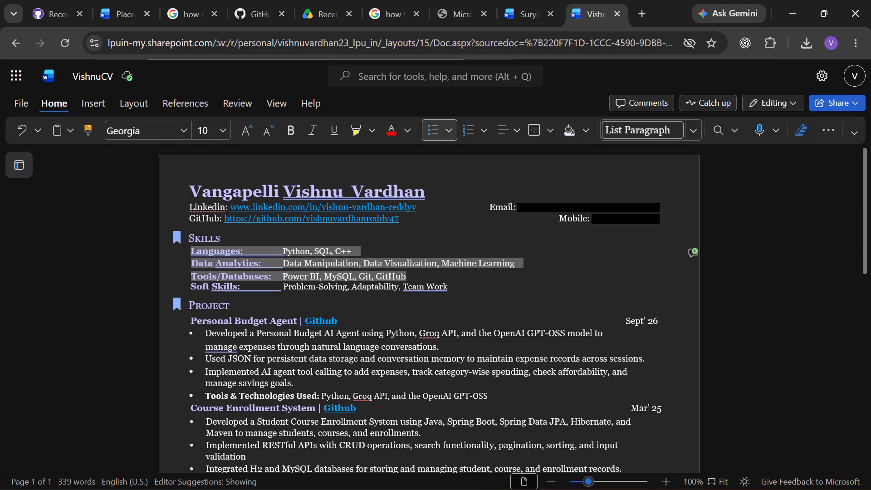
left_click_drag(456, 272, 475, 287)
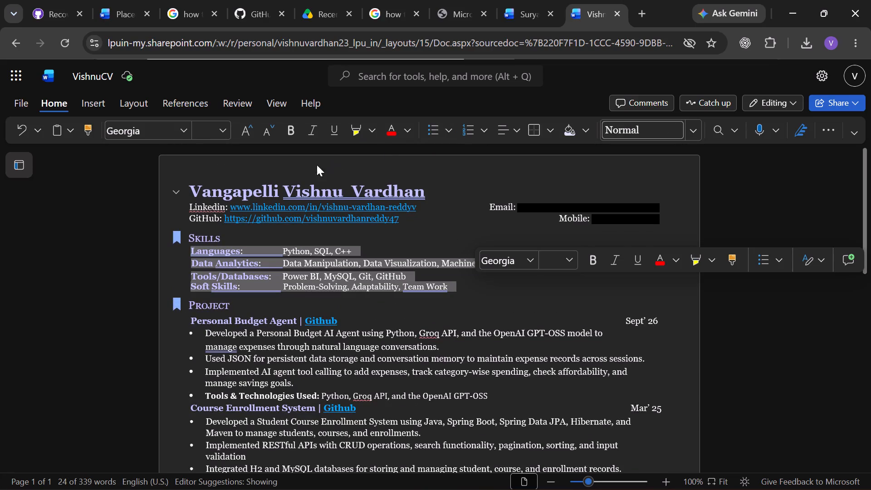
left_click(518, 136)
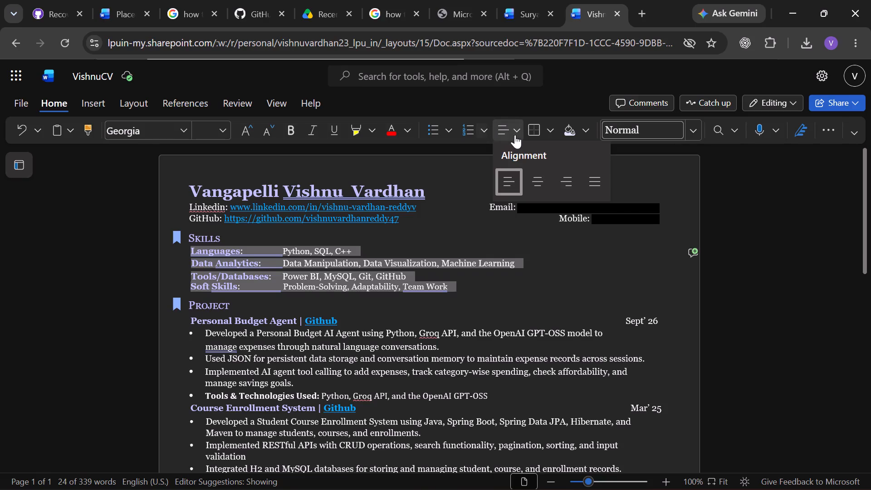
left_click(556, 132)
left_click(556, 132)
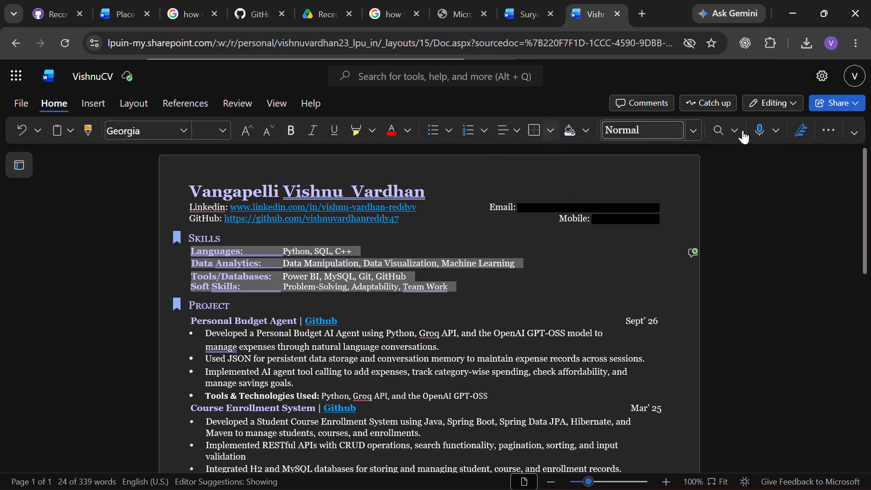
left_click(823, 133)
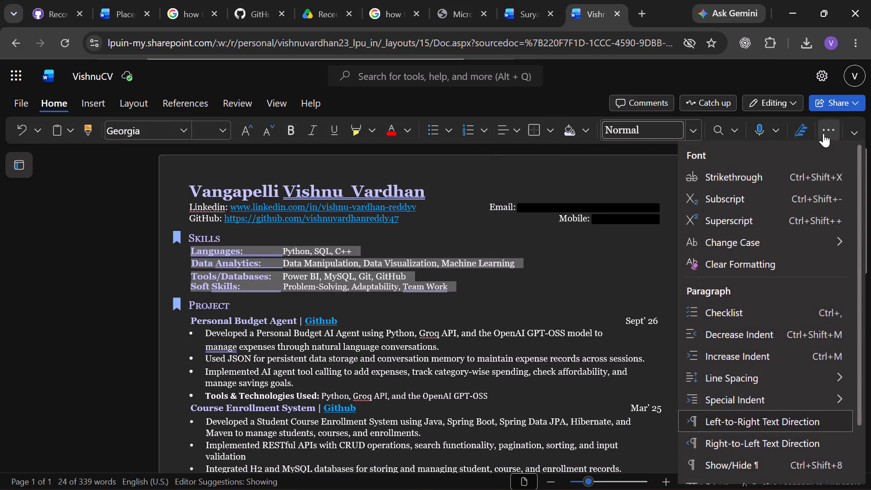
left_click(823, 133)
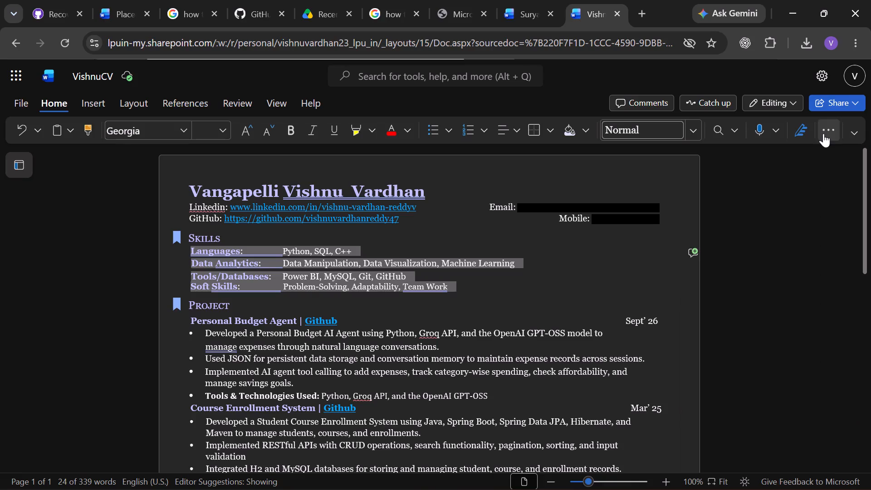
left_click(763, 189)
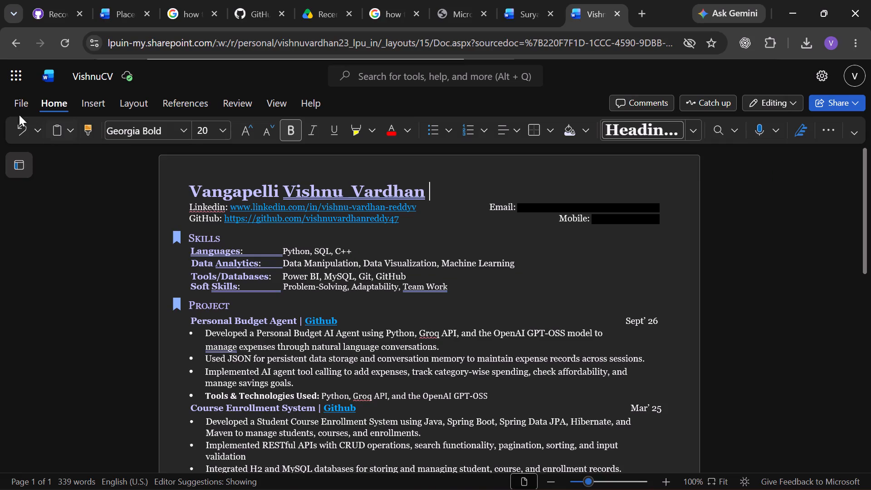
Download a copy of the VishnuCV document to the Downloads folder under the name VishnuResume.docx.
left_click(13, 103)
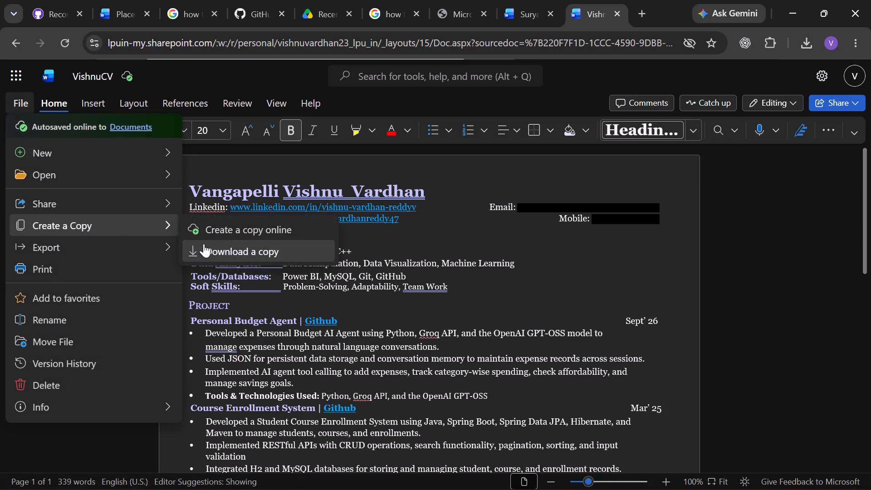
left_click(204, 244)
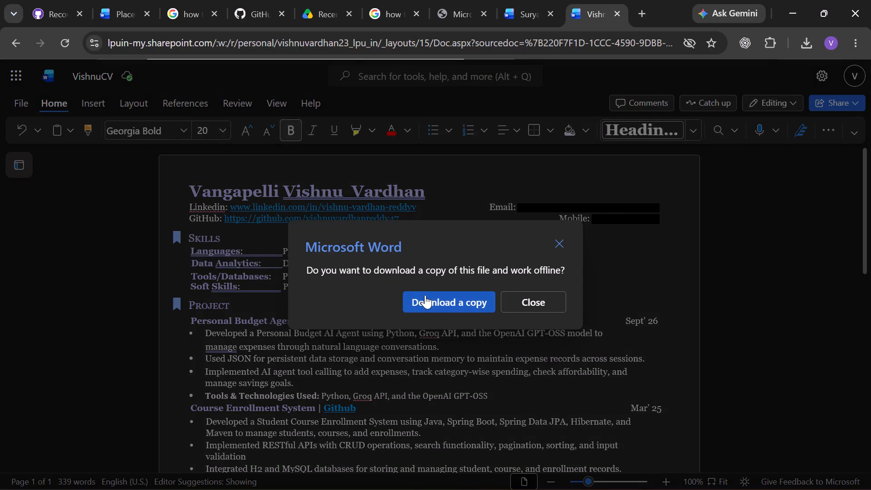
left_click(425, 295)
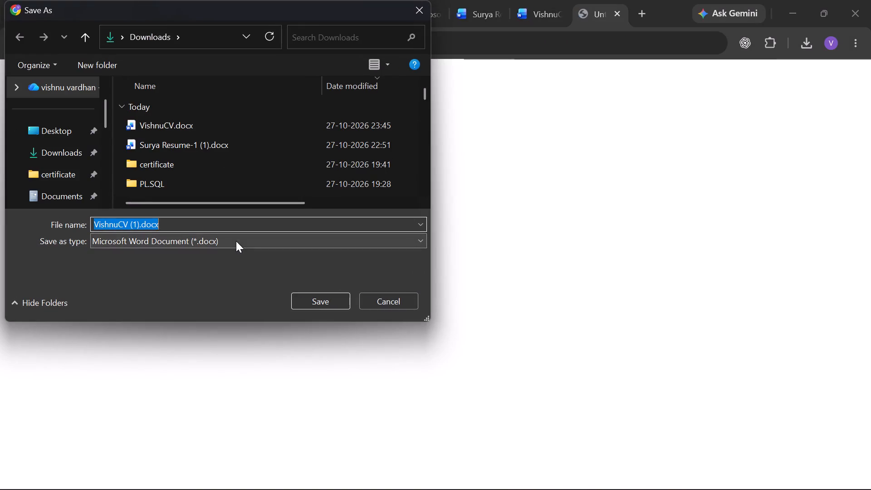
left_click(139, 224)
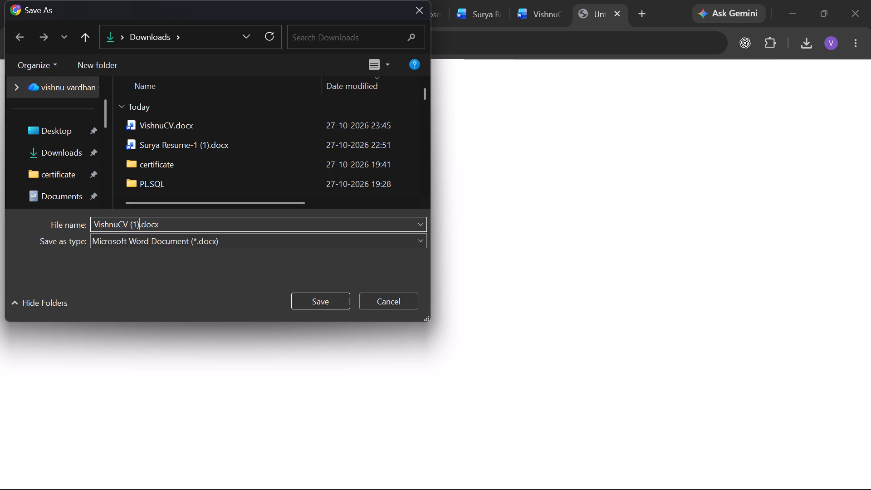
key("BackSpace")
key("BackSpace")
key("BackSpace")
key("BackSpace")
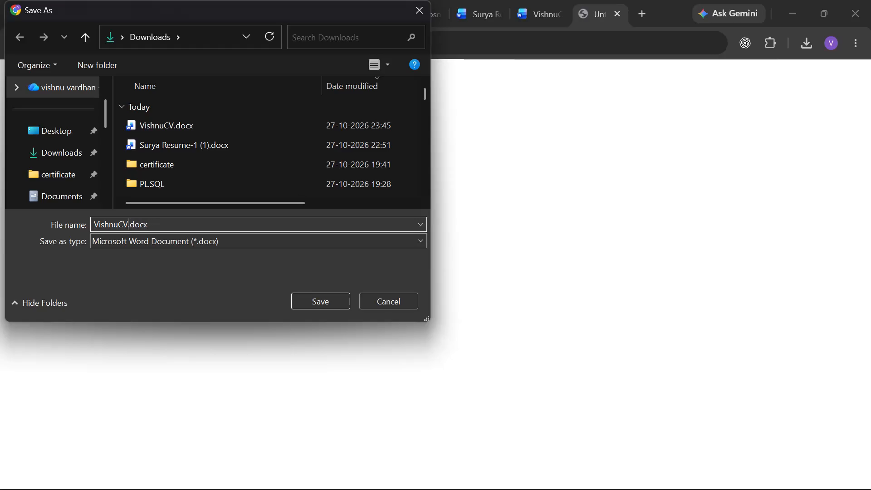
key("BackSpace")
key("BackSpace")
key("shift+r")
type("Resume")
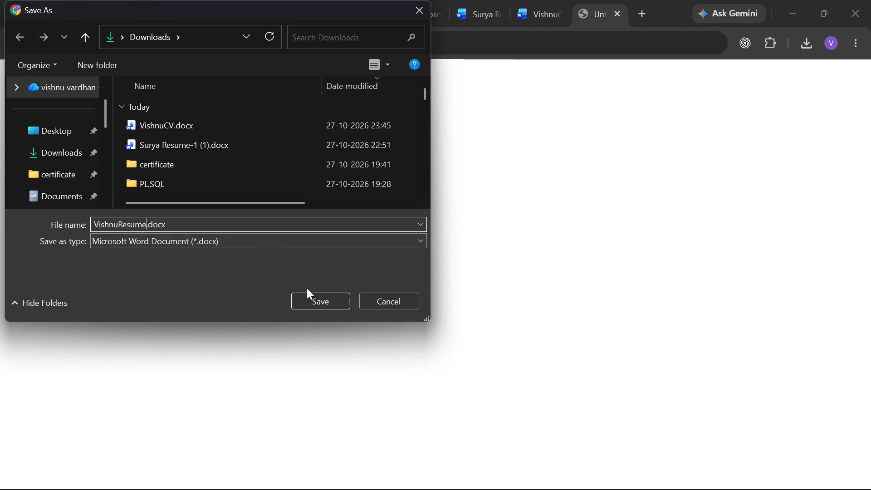
left_click(310, 294)
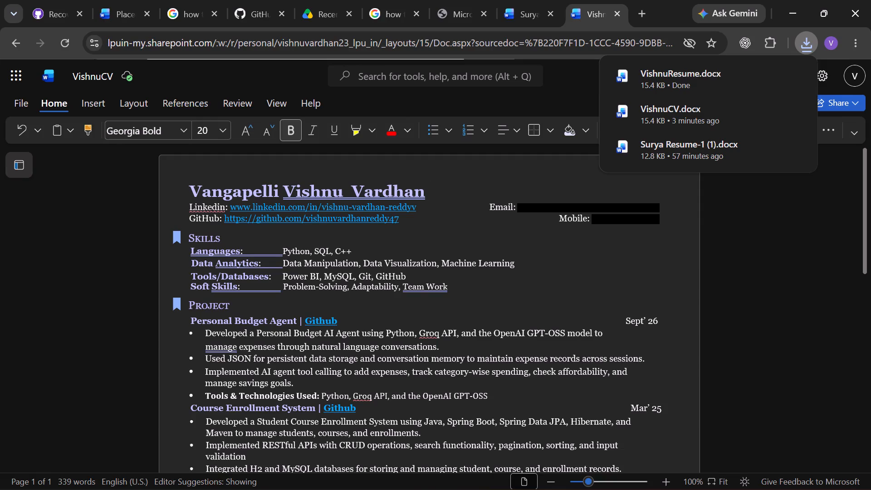
Review the whole resume once more, from the name heading down through Projects, Certificates and Education.
scroll(310, 294, "down", 7)
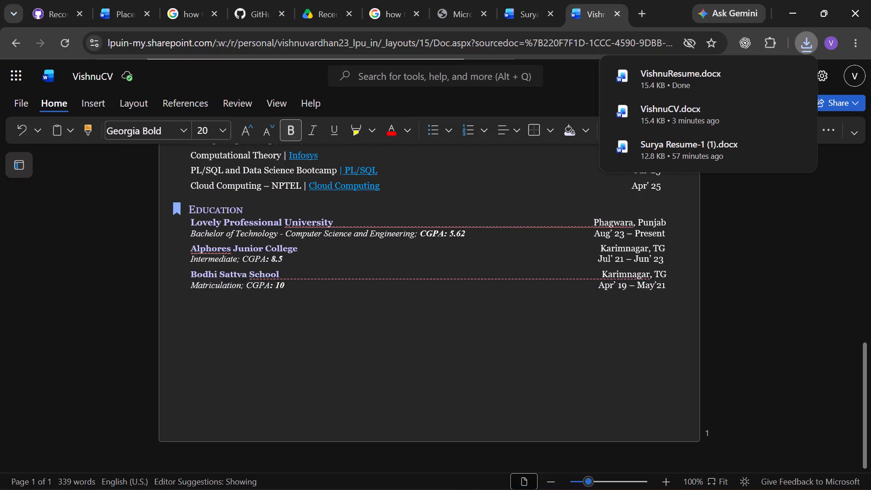
scroll(310, 294, "up", 2)
scroll(310, 294, "down", 3)
scroll(310, 294, "up", 2)
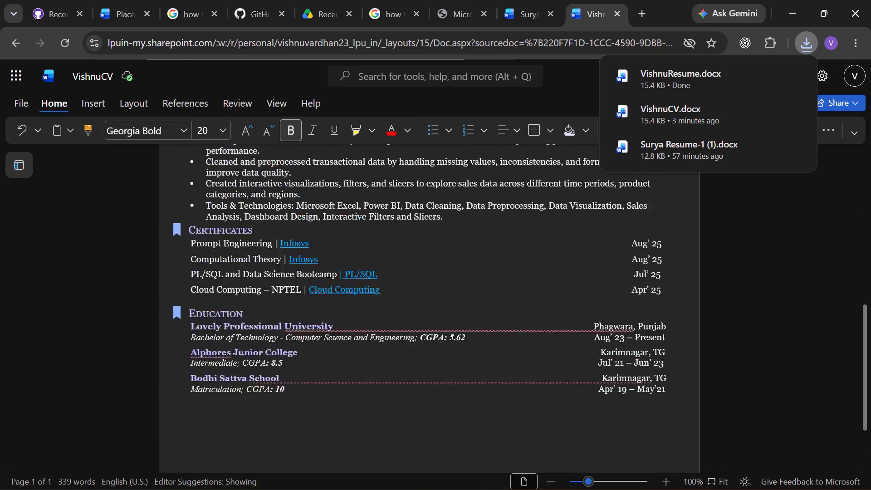
scroll(310, 294, "up", 4)
scroll(310, 294, "down", 2)
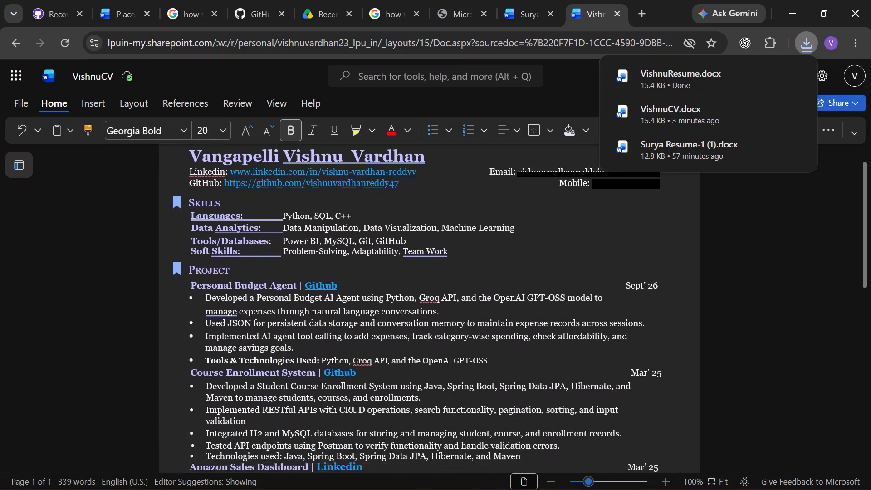
scroll(310, 294, "down", 3)
scroll(310, 294, "up", 4)
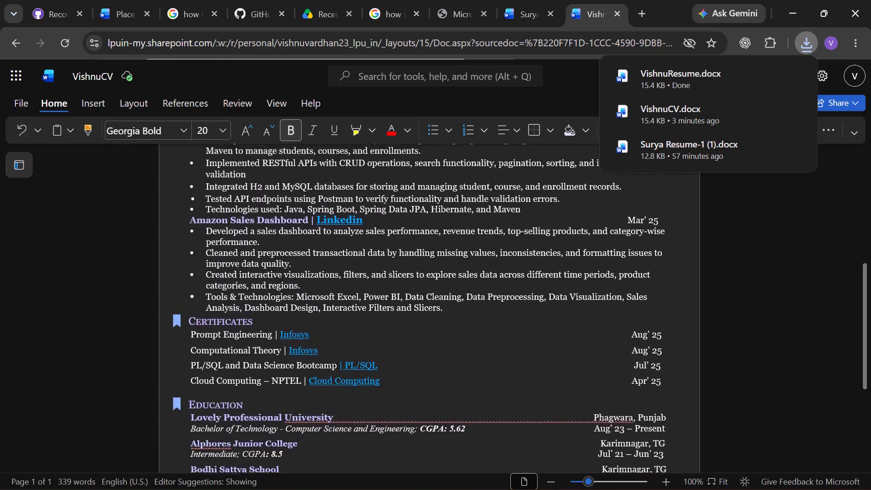
scroll(310, 294, "up", 2)
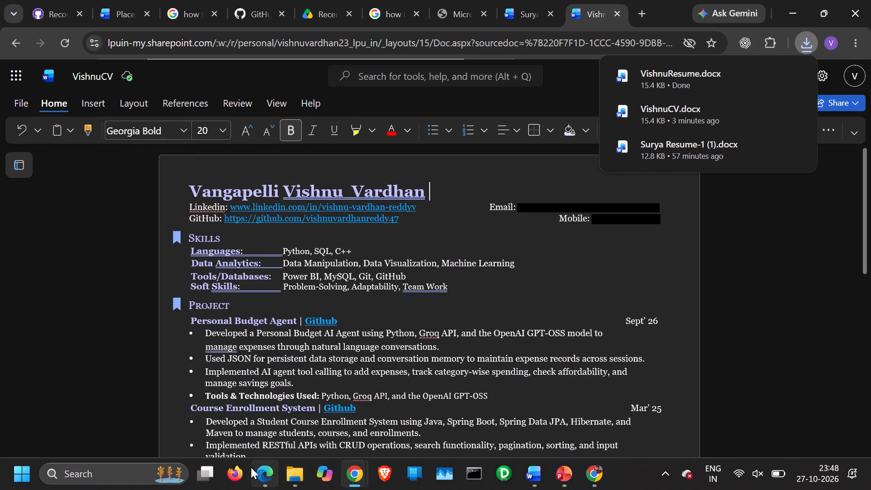
In File Explorer, delete VishnuCV.docx, Surya Resume-1 (1).docx and Surya Resume-1 (1).pdf from the Downloads folder, then close the window.
left_click(291, 468)
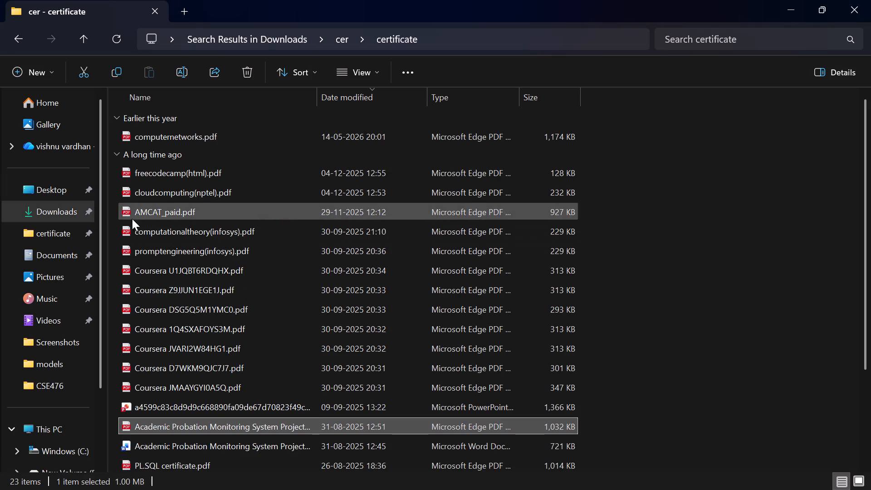
left_click(59, 211)
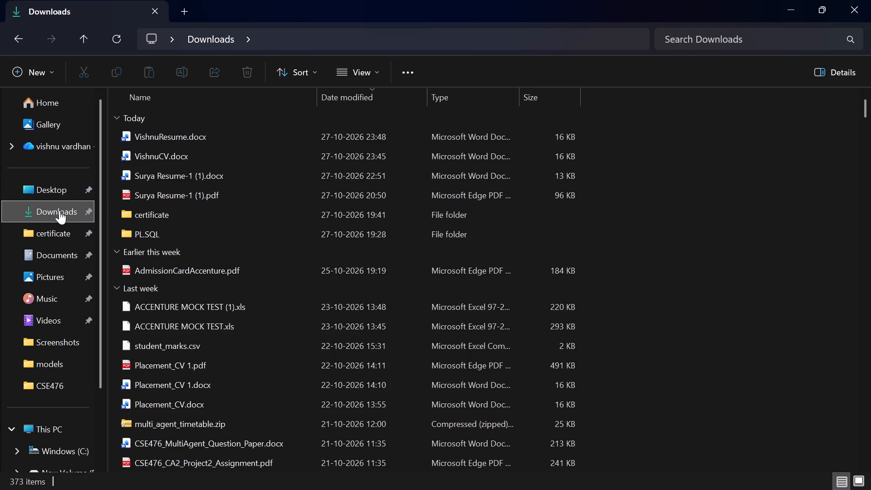
right_click(153, 157)
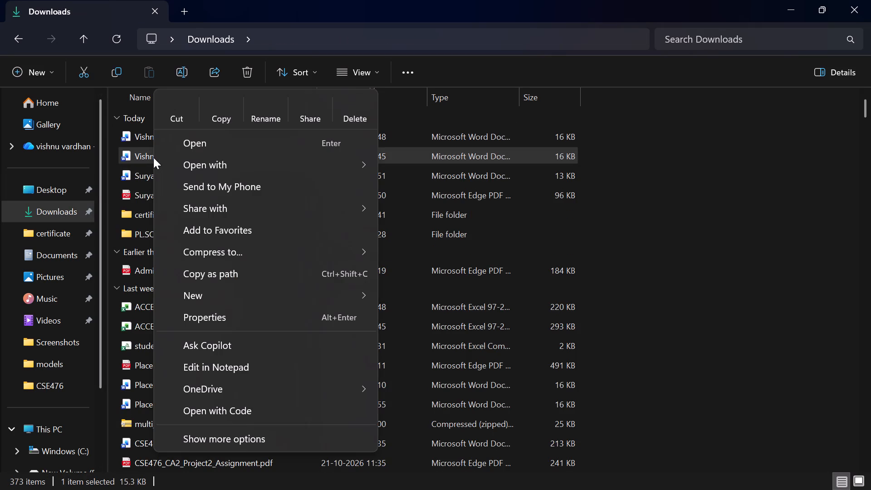
left_click(363, 102)
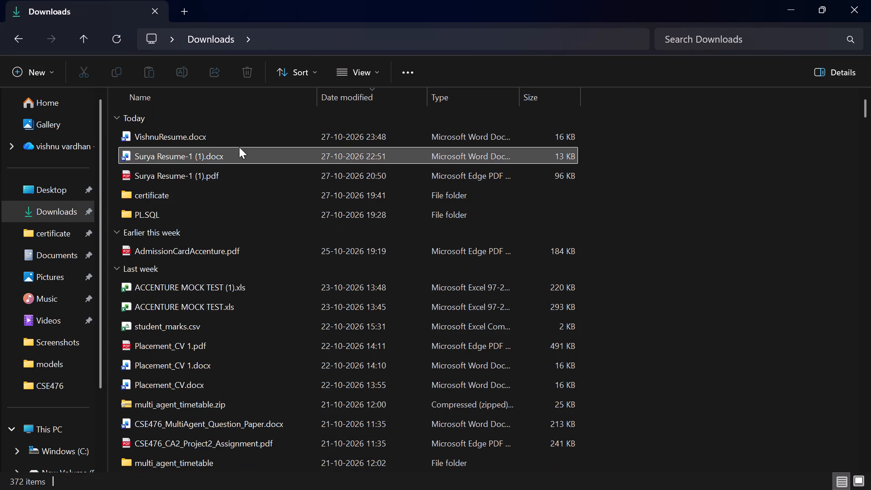
right_click(213, 154)
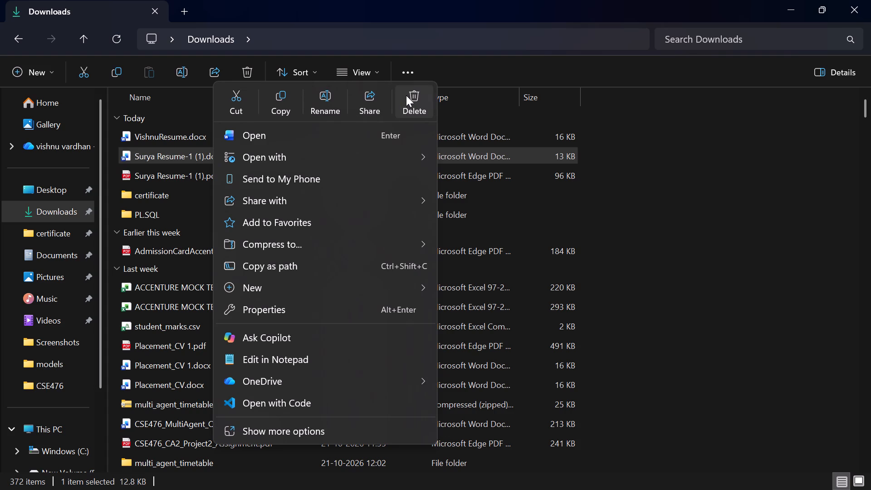
left_click(406, 95)
right_click(240, 159)
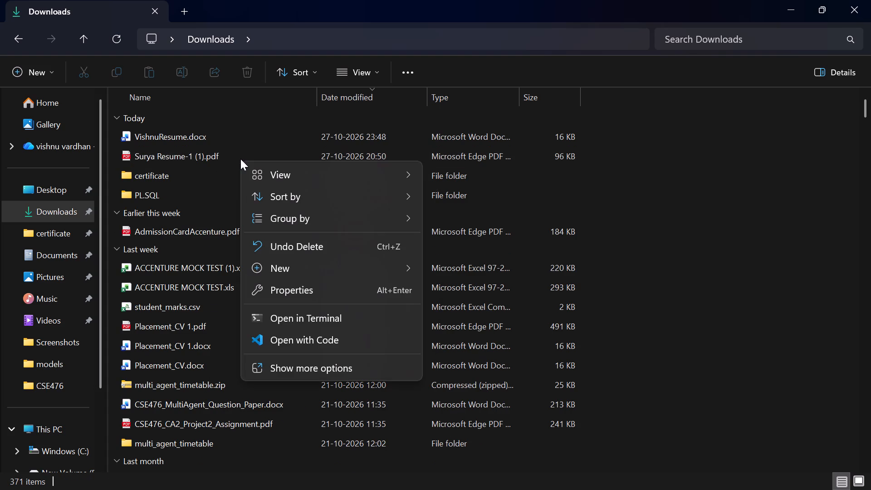
right_click(210, 153)
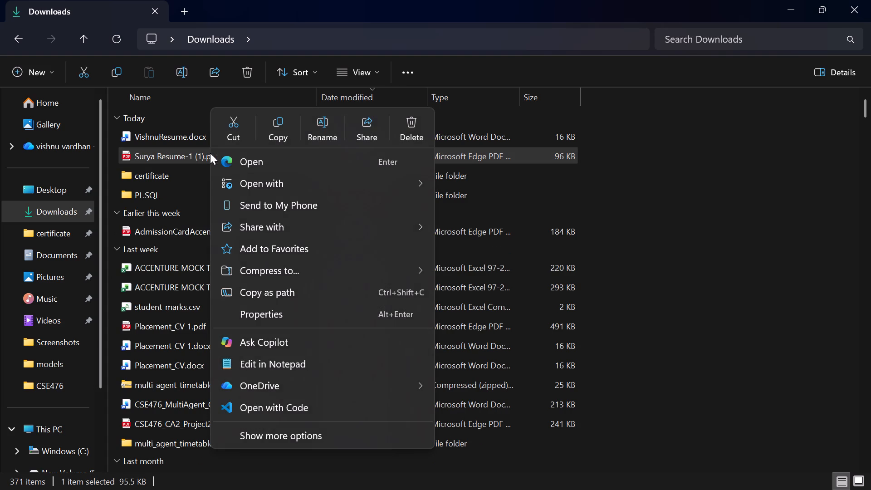
left_click(408, 126)
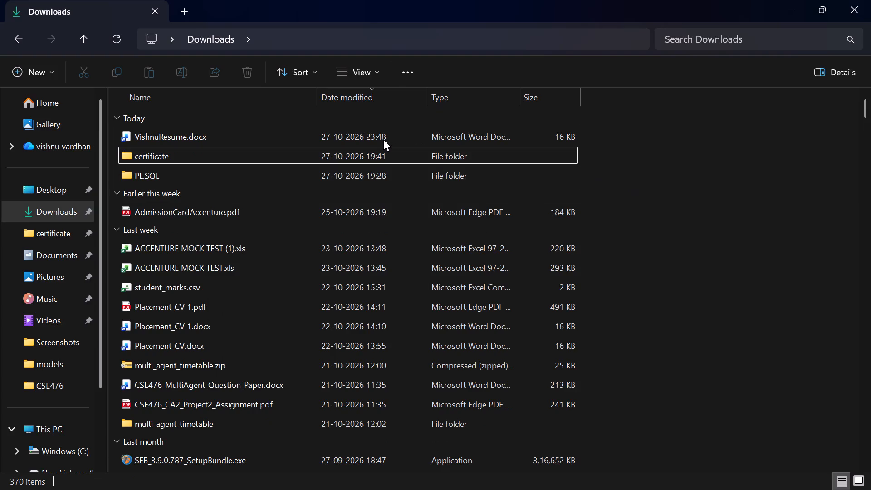
left_click(849, 0)
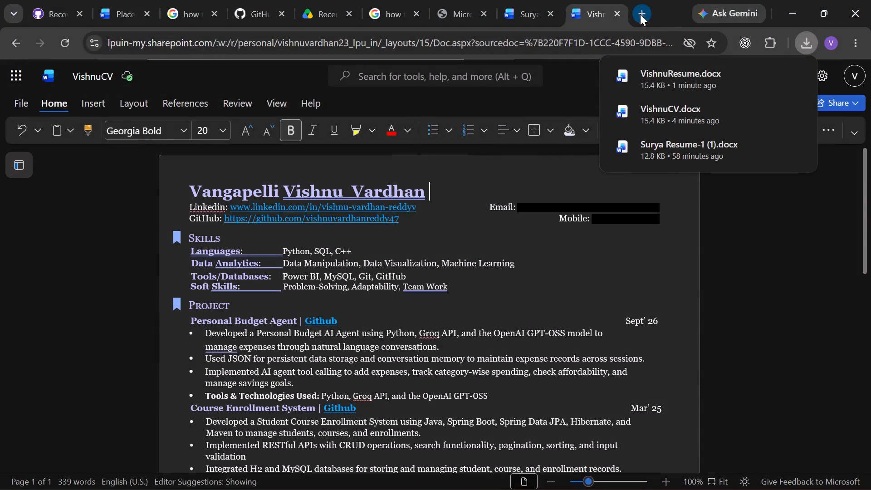
Search the web for word to pdf in a new browser tab and convert VishnuResume.docx from Downloads to PDF with iLovePDF.
left_click(640, 14)
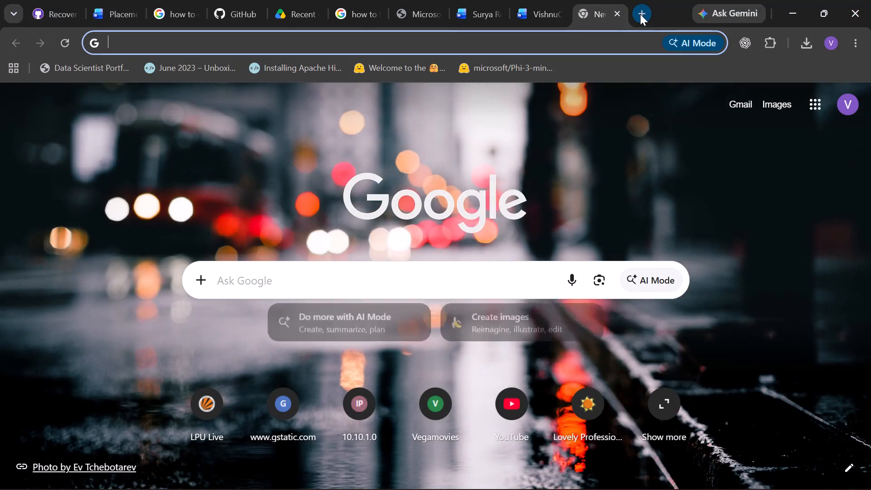
type("word")
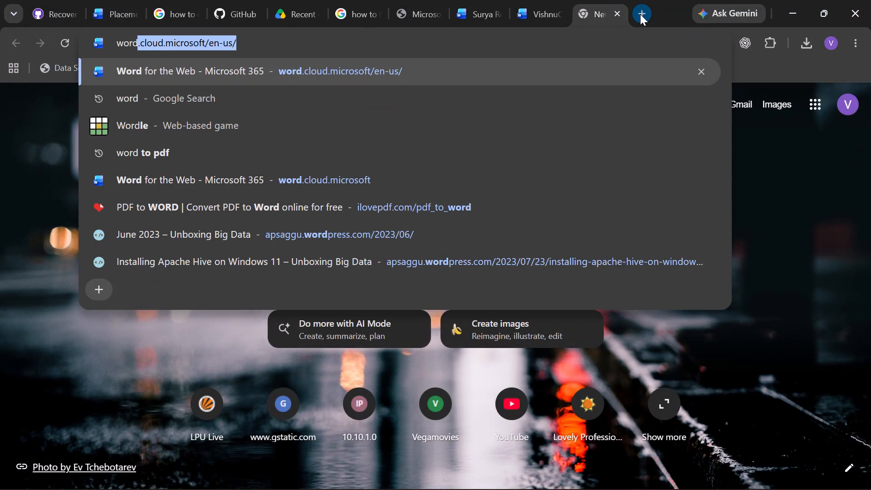
left_click(356, 152)
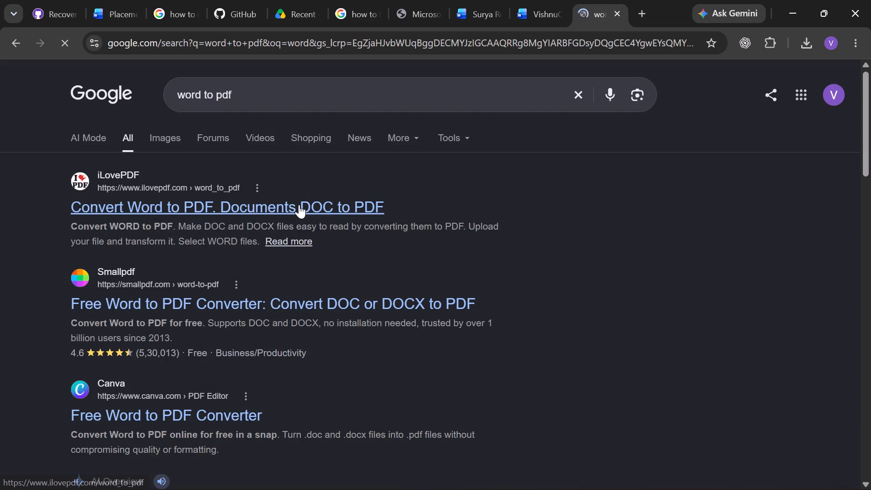
left_click(299, 205)
left_click(398, 220)
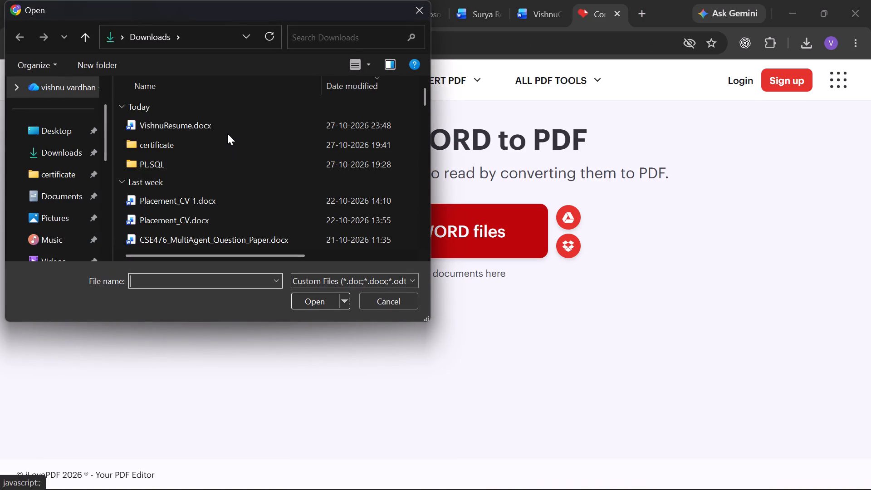
left_click(229, 130)
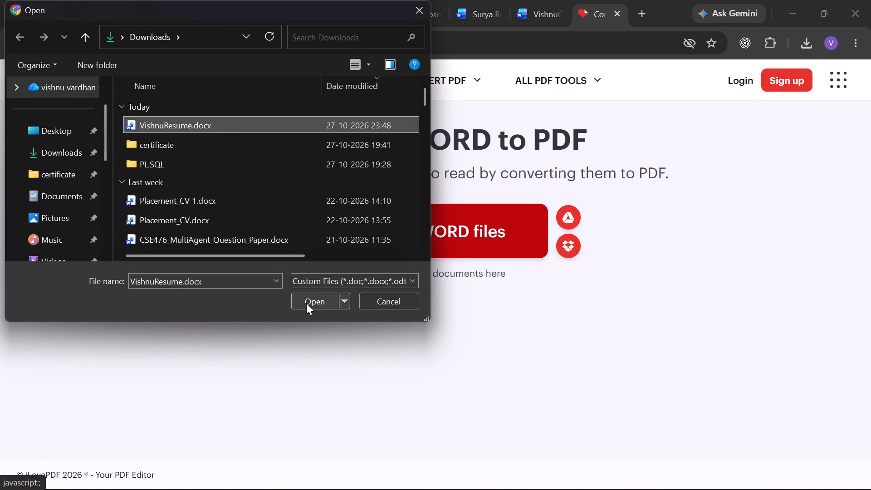
left_click(306, 303)
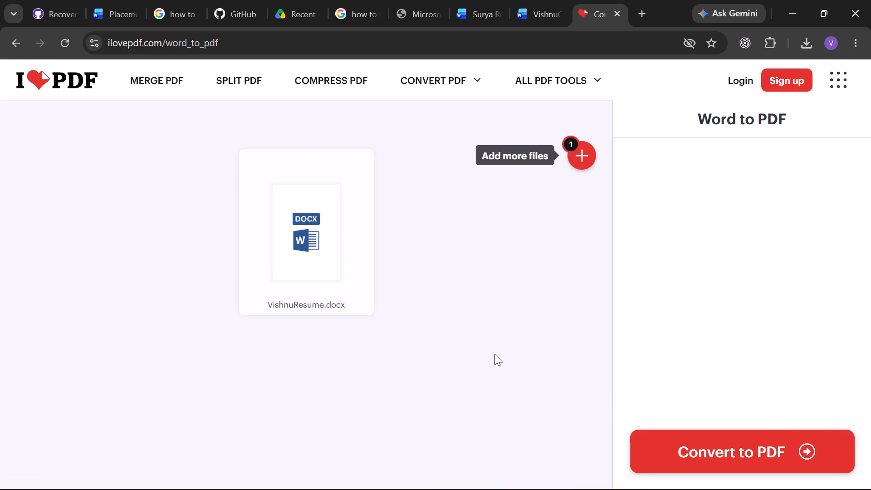
left_click(655, 434)
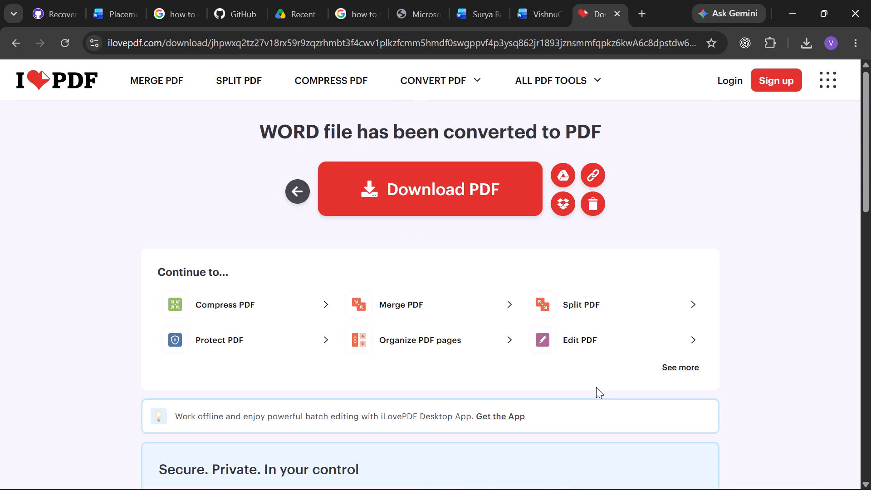
Download the converted resume to the Downloads folder as VishnuResume.pdf.
left_click(428, 196)
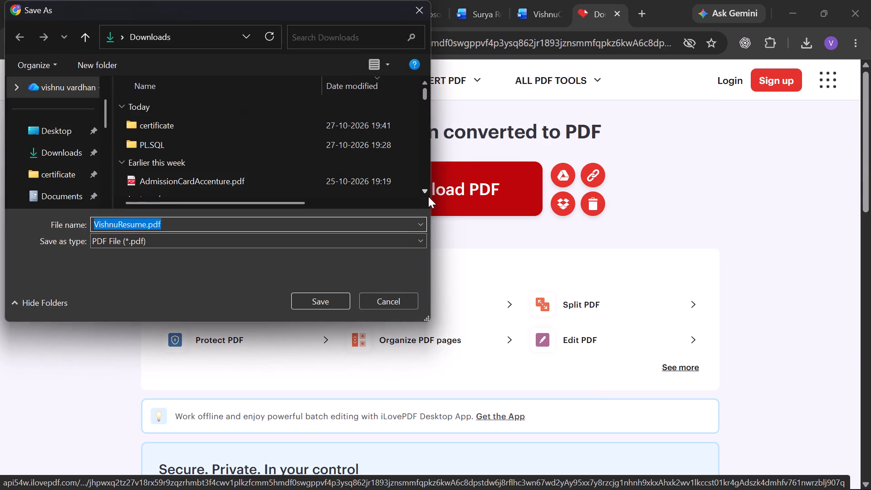
left_click(76, 148)
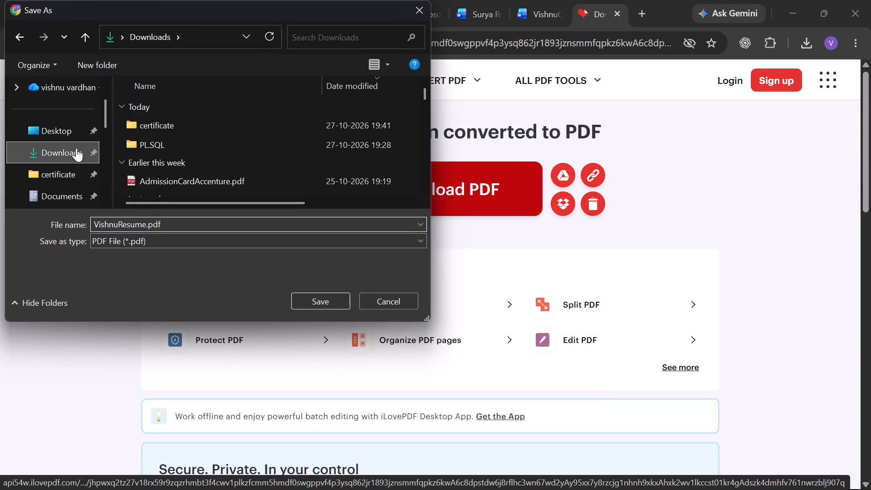
left_click(306, 299)
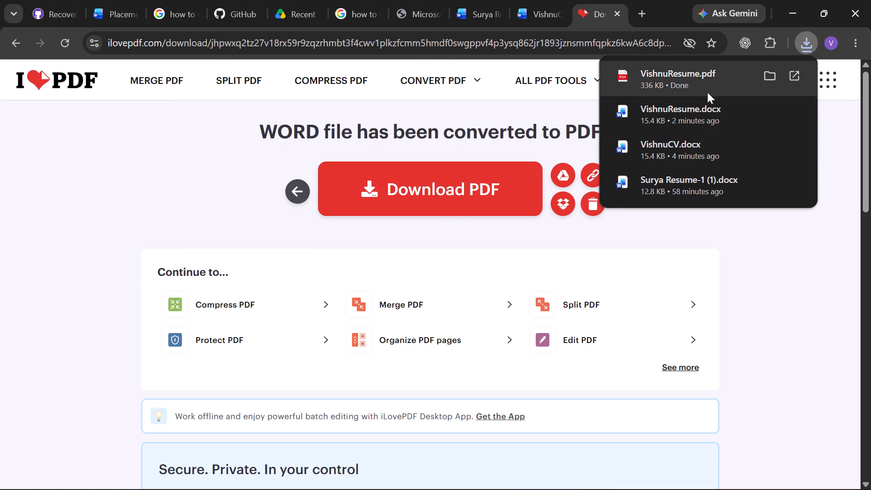
Open the downloaded VishnuResume.pdf and check its layout from the name heading down to the Education section.
left_click(707, 92)
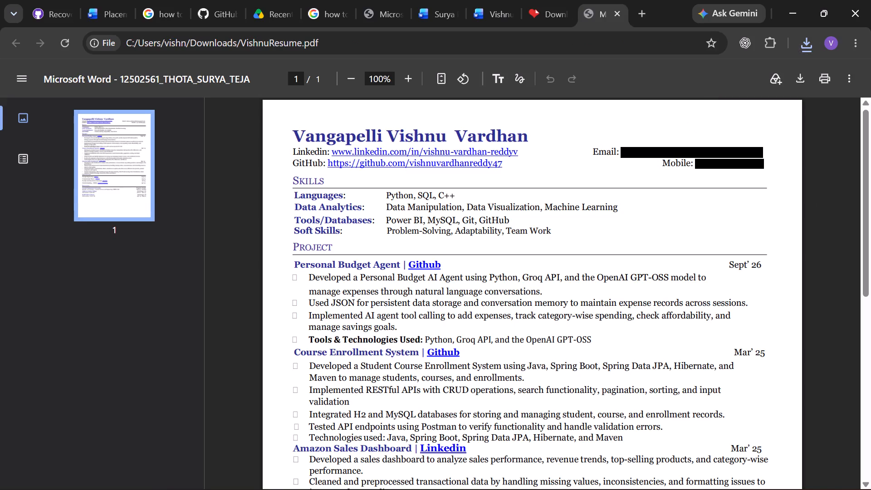
scroll(620, 220, "down", 2)
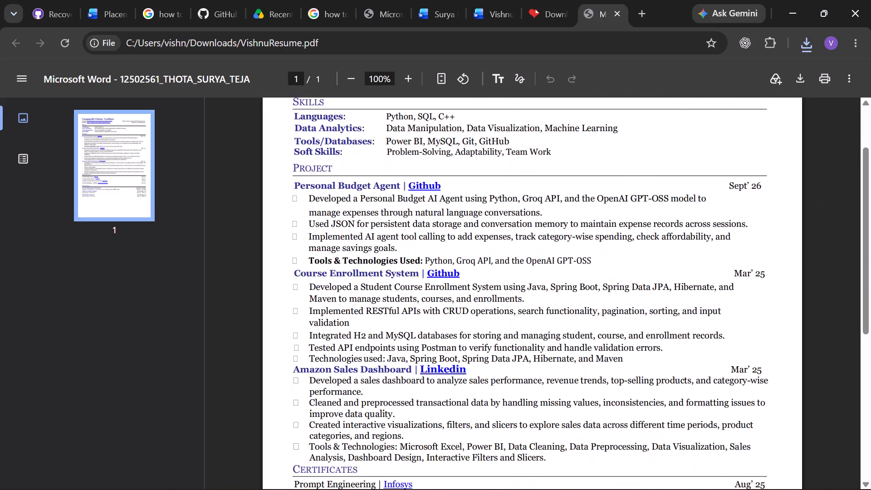
scroll(620, 220, "down", 1)
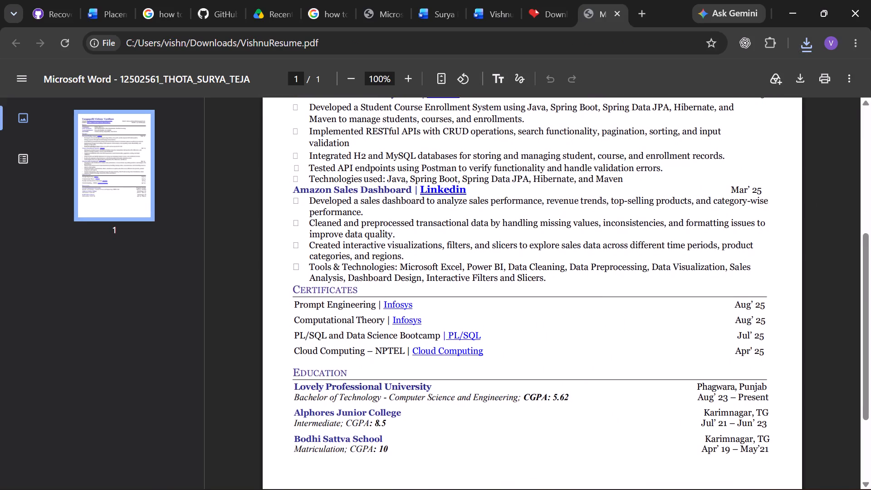
scroll(620, 220, "up", 3)
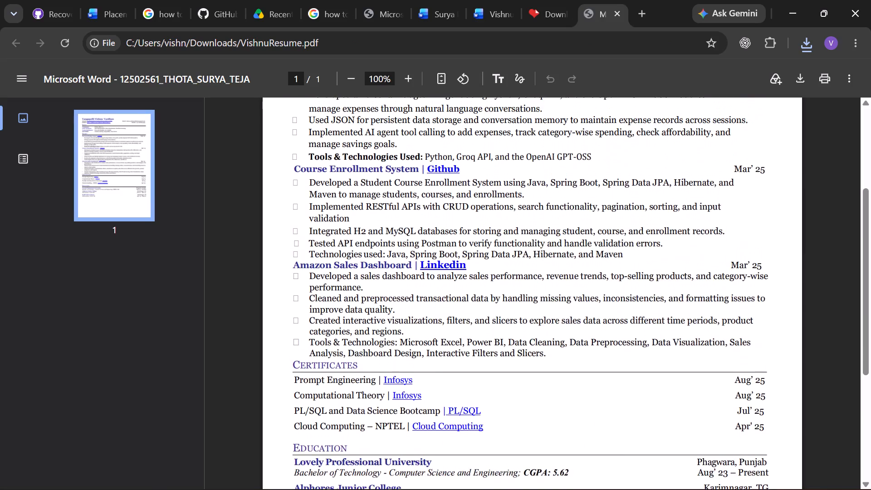
scroll(620, 220, "up", 2)
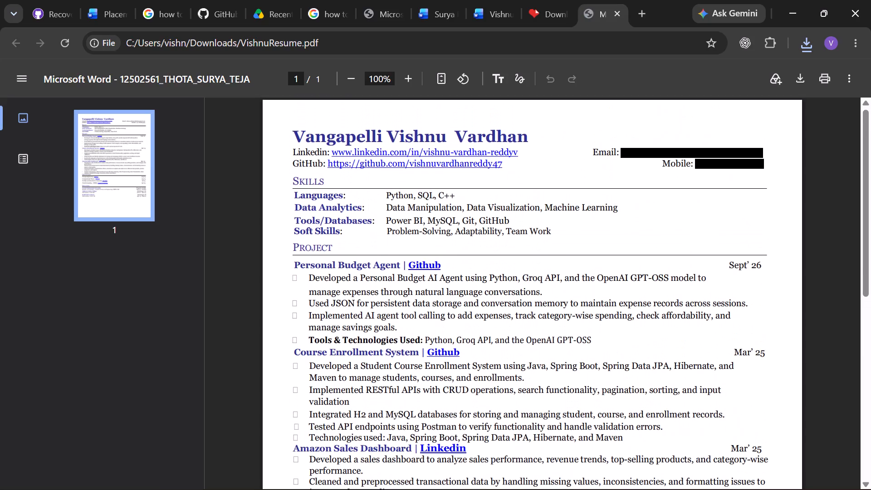
Review the full VishnuResume.pdf again, reading the Skills, Project, Certificates and Education sections.
scroll(620, 220, "down", 5)
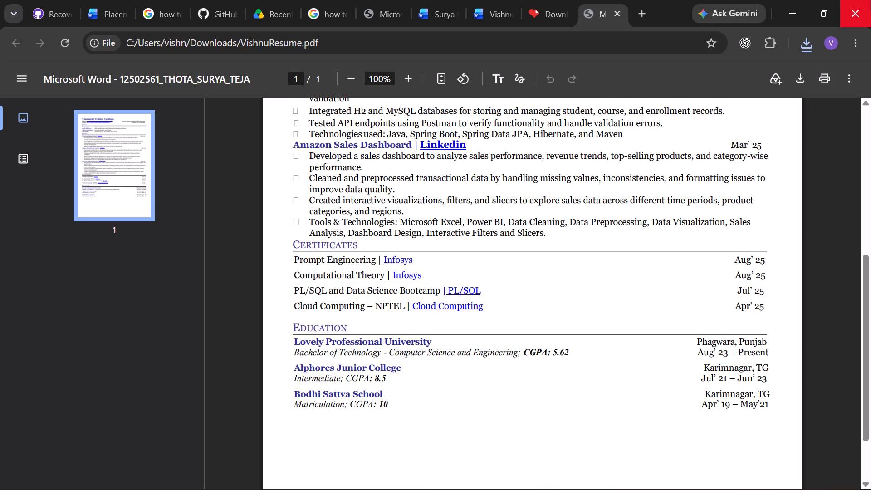
scroll(642, 300, "up", 4)
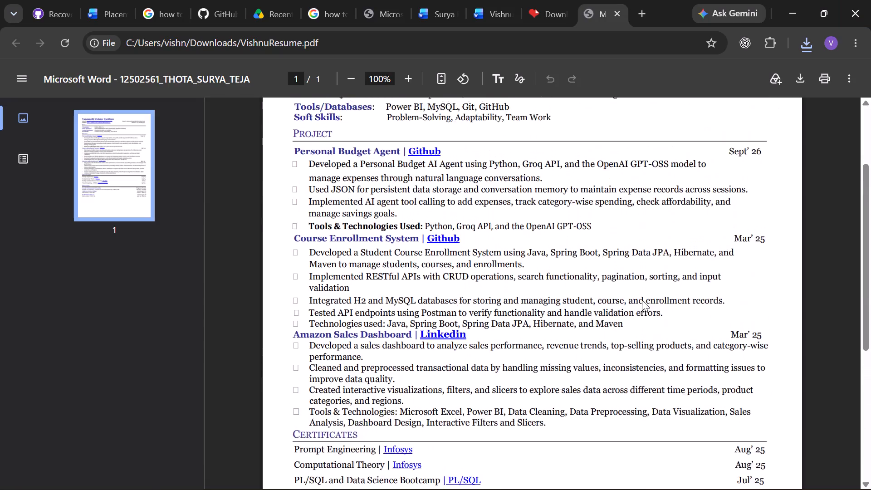
scroll(642, 300, "up", 1)
scroll(642, 300, "down", 1)
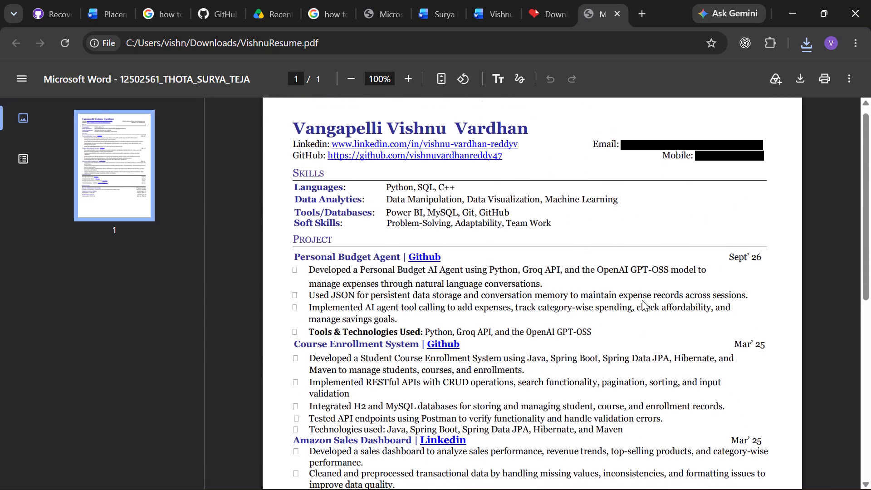
scroll(642, 300, "down", 3)
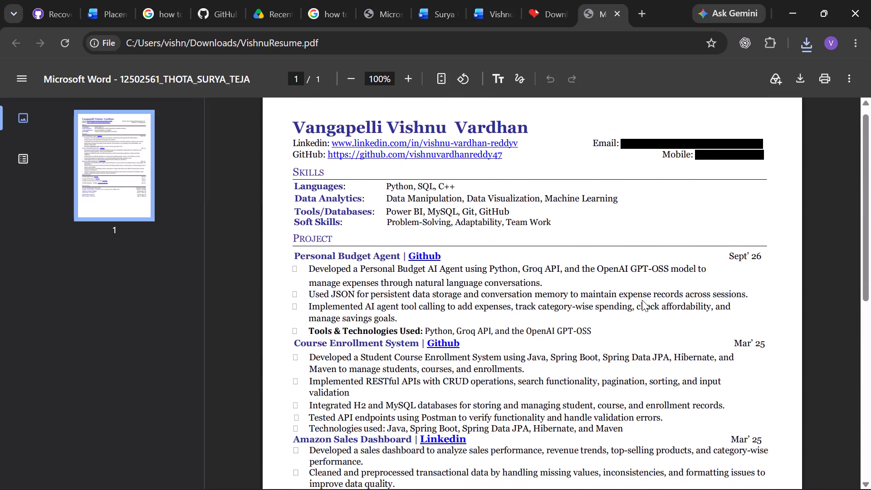
scroll(642, 300, "down", 2)
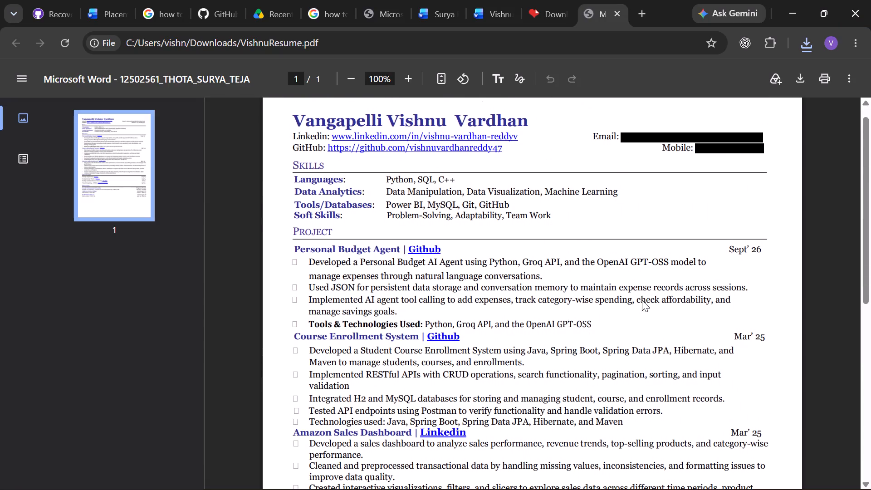
scroll(642, 300, "down", 1)
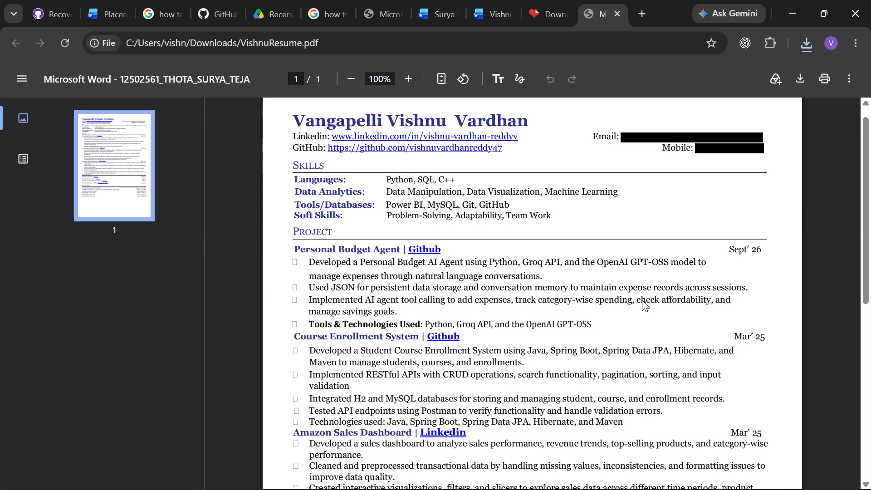
scroll(642, 300, "down", 1)
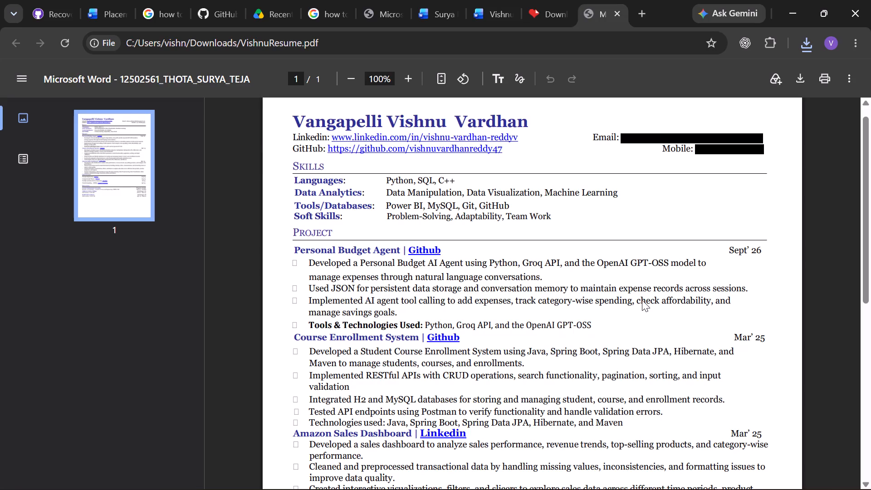
scroll(642, 300, "down", 7)
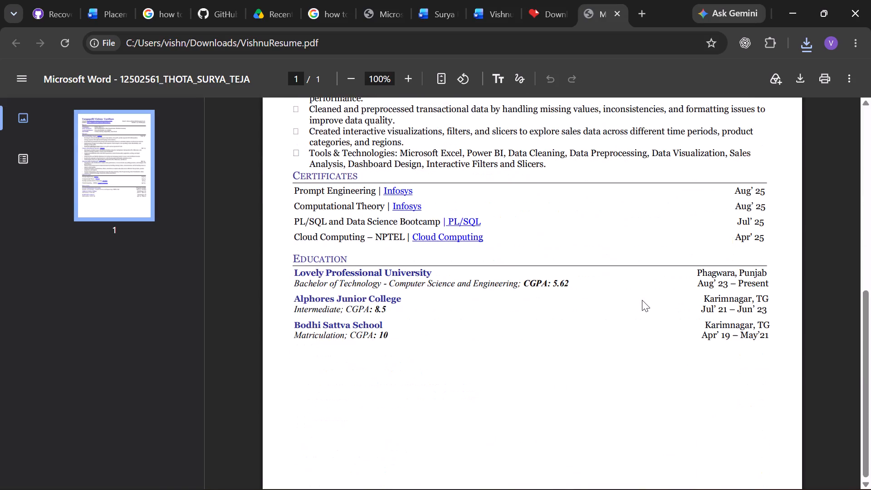
scroll(642, 300, "down", 3)
scroll(642, 300, "up", 3)
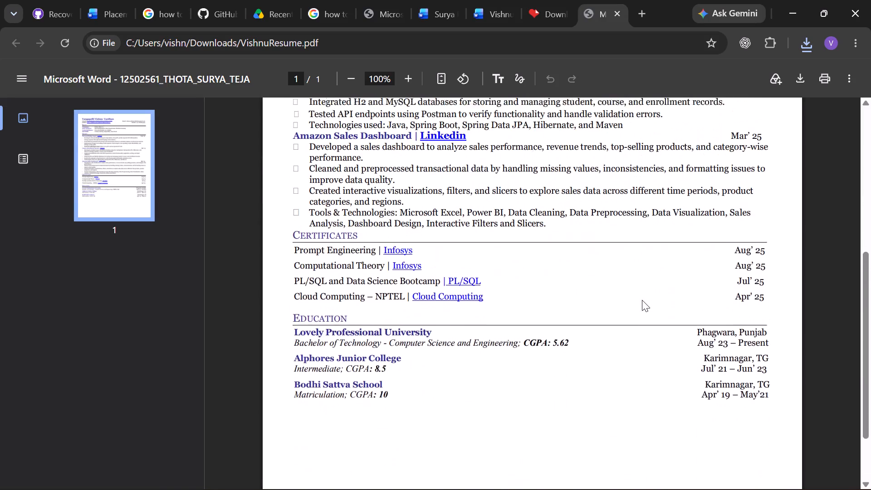
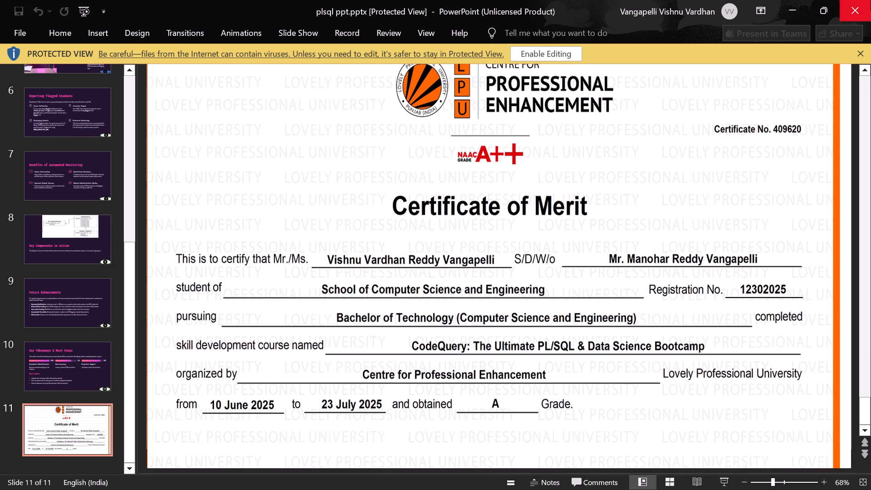
Close the plsql ppt.pptx presentation in PowerPoint.
left_click(870, 0)
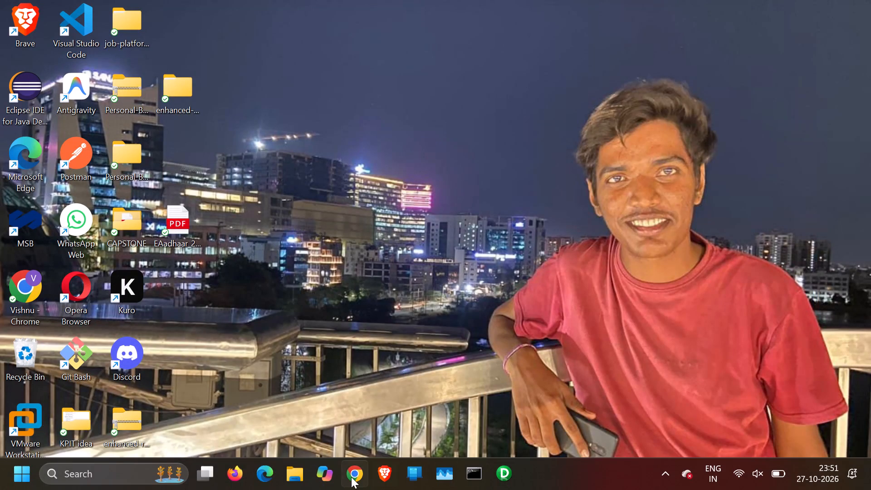
Switch to Google Chrome and open the user profile that has the photo avatar.
left_click(350, 477)
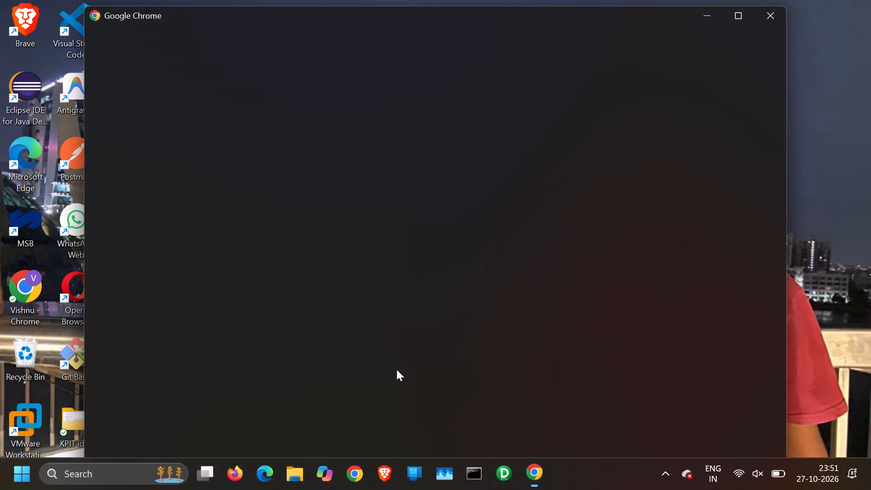
left_click(497, 255)
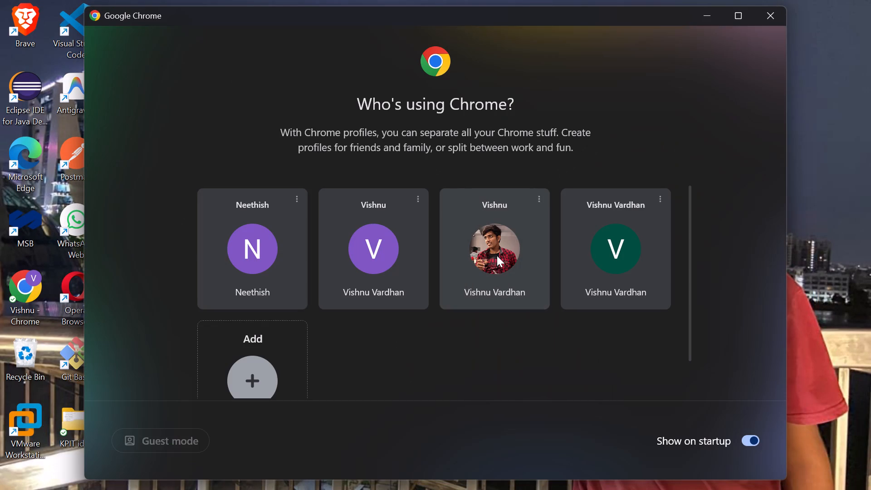